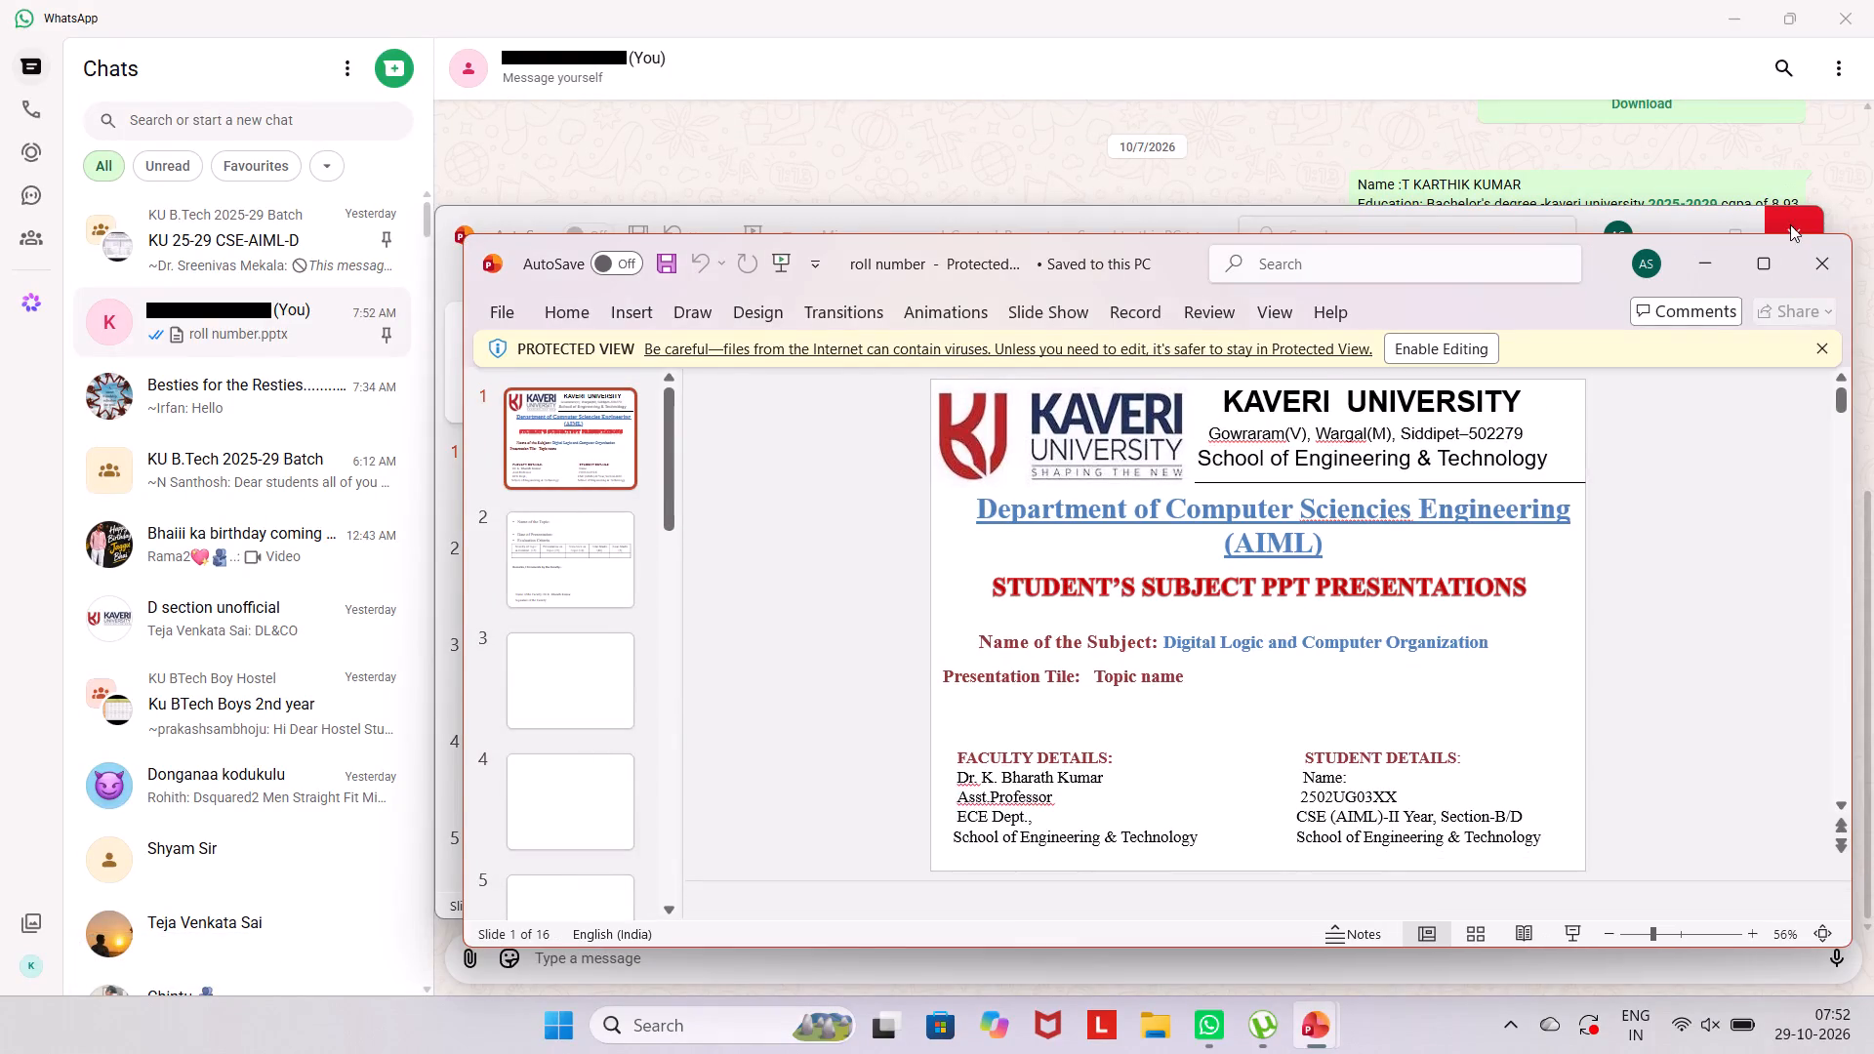
Close the extra presentation window in the background and maximize the roll number presentation window.
left_click(1789, 220)
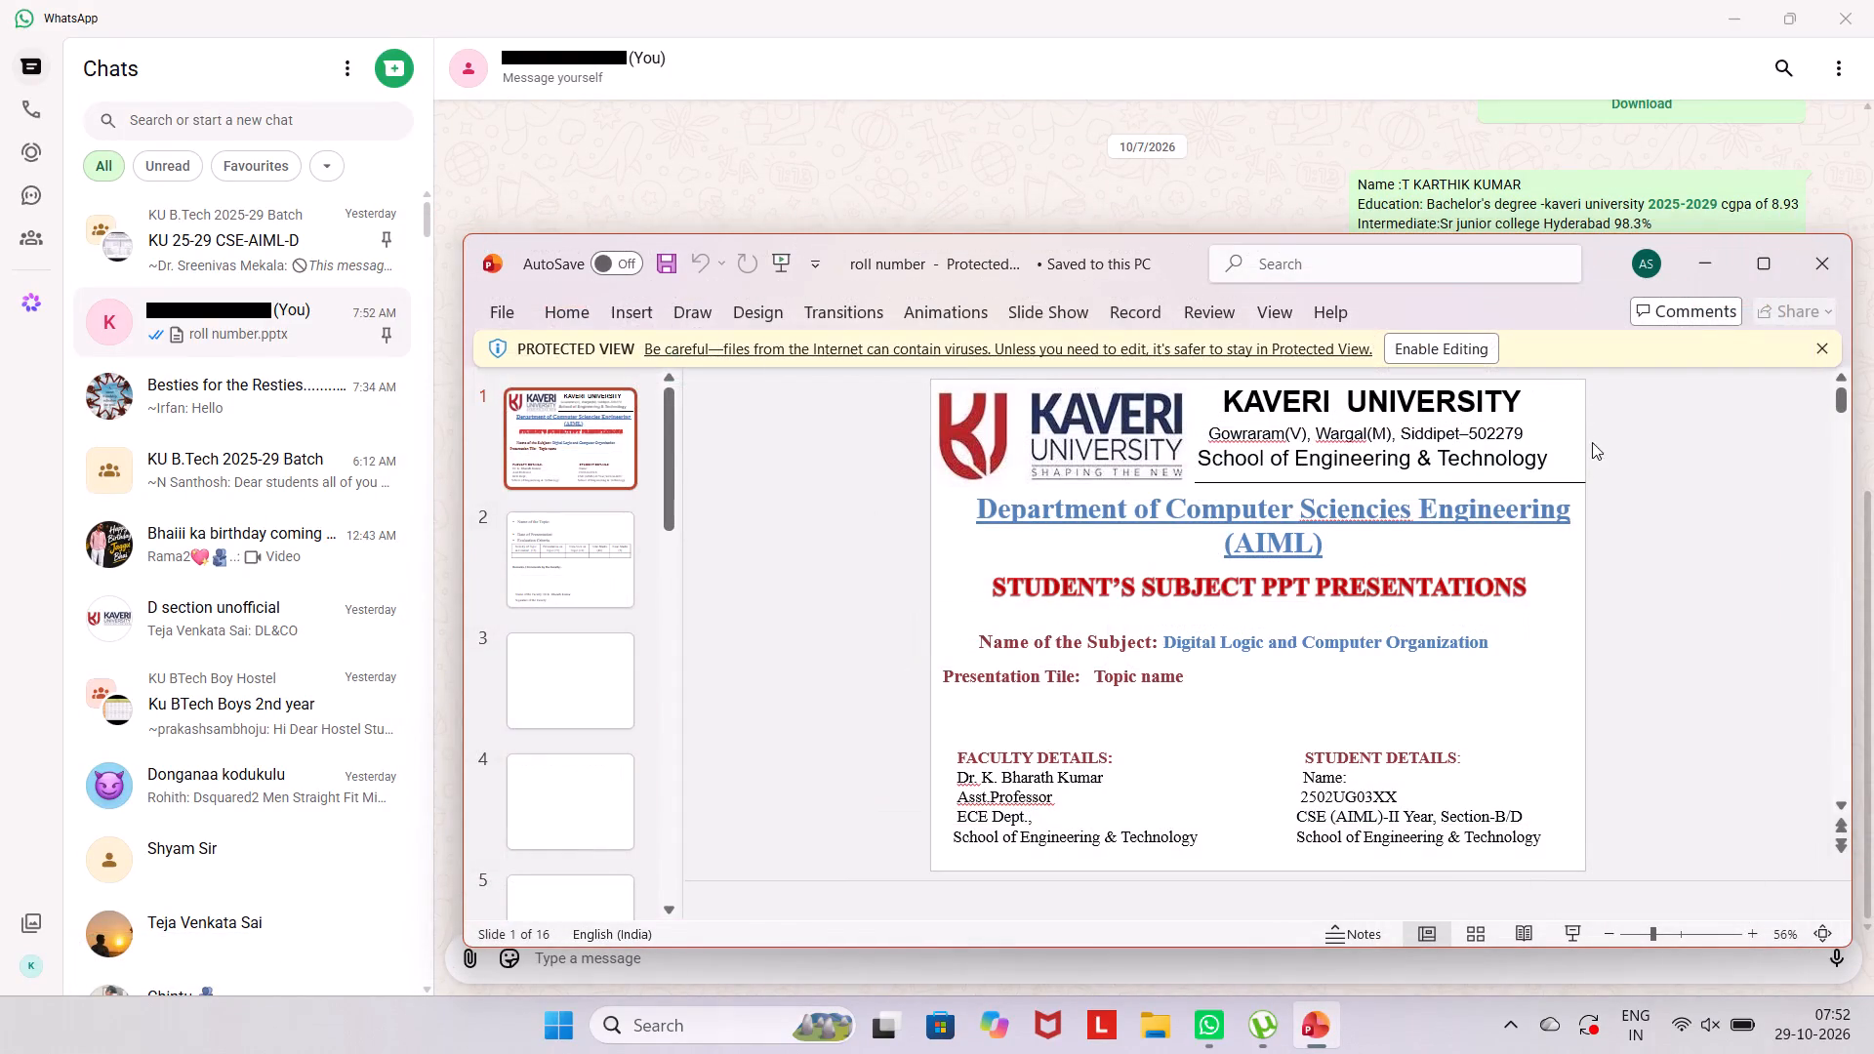
left_click(1758, 263)
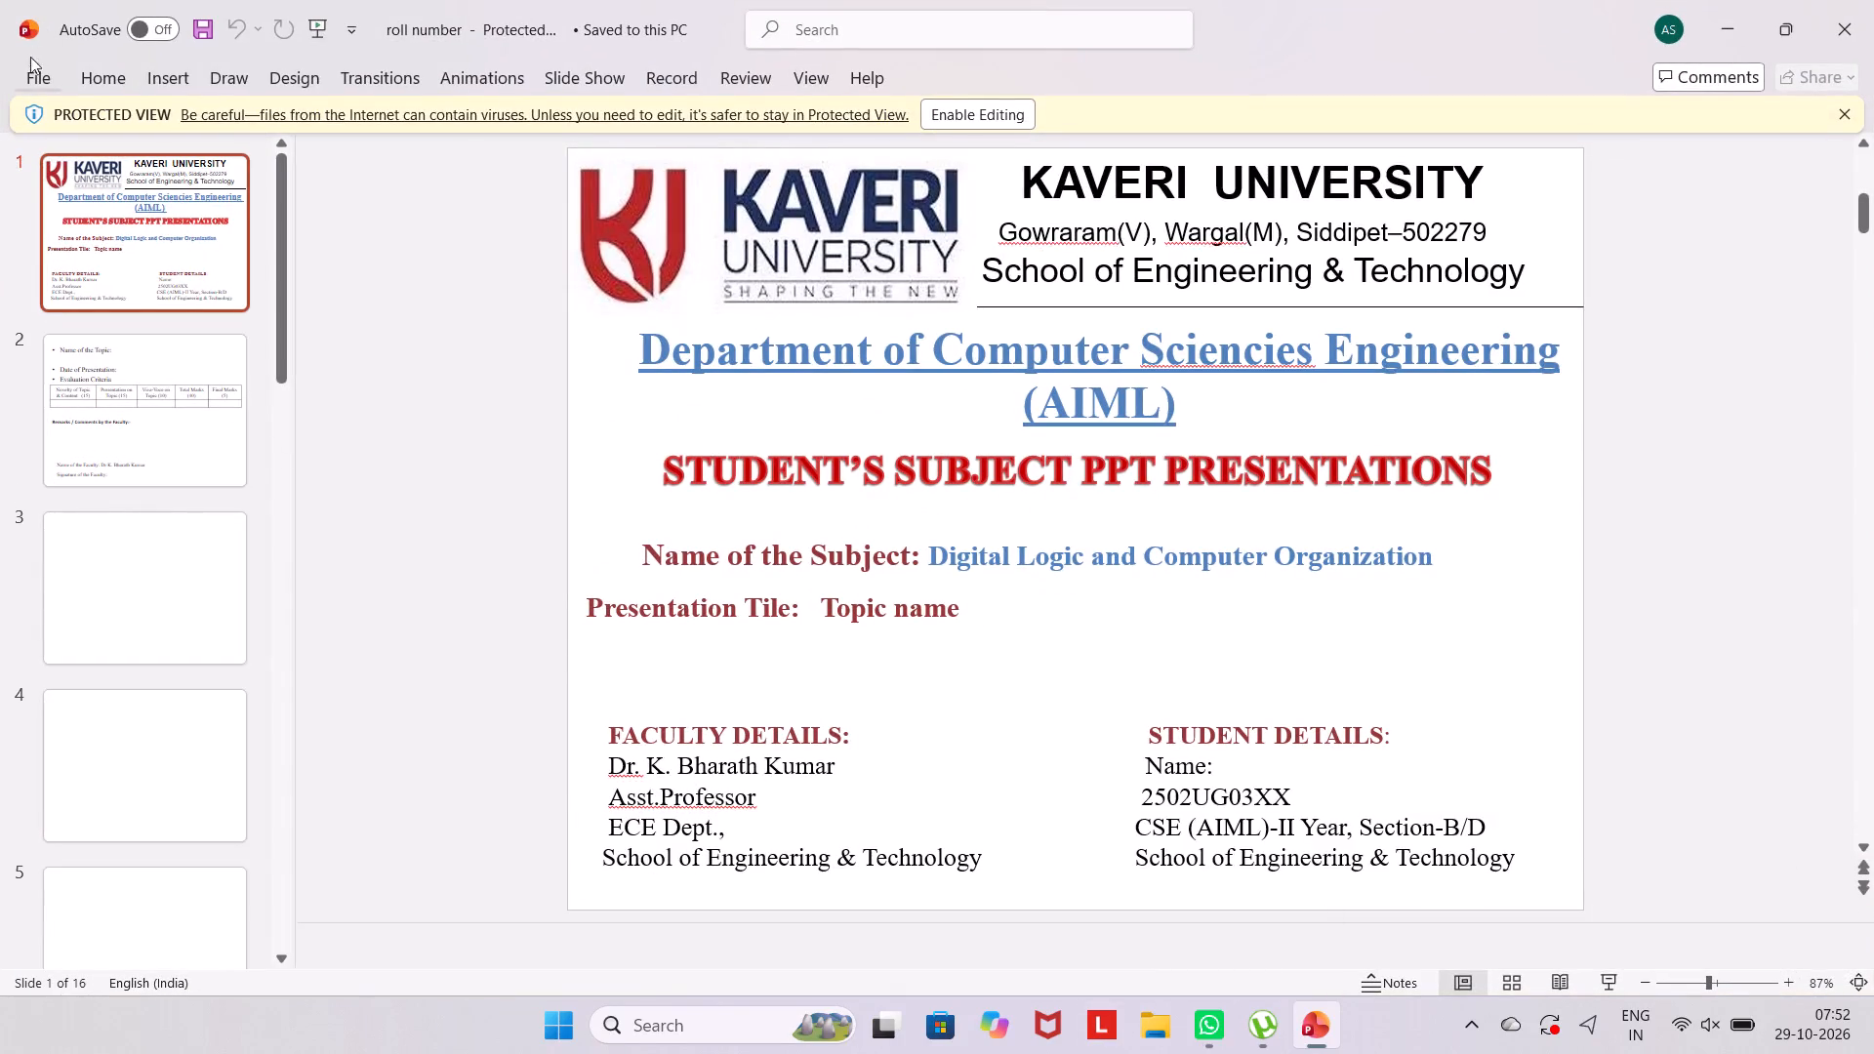
Open the file information and management view for the roll number presentation.
left_click(29, 75)
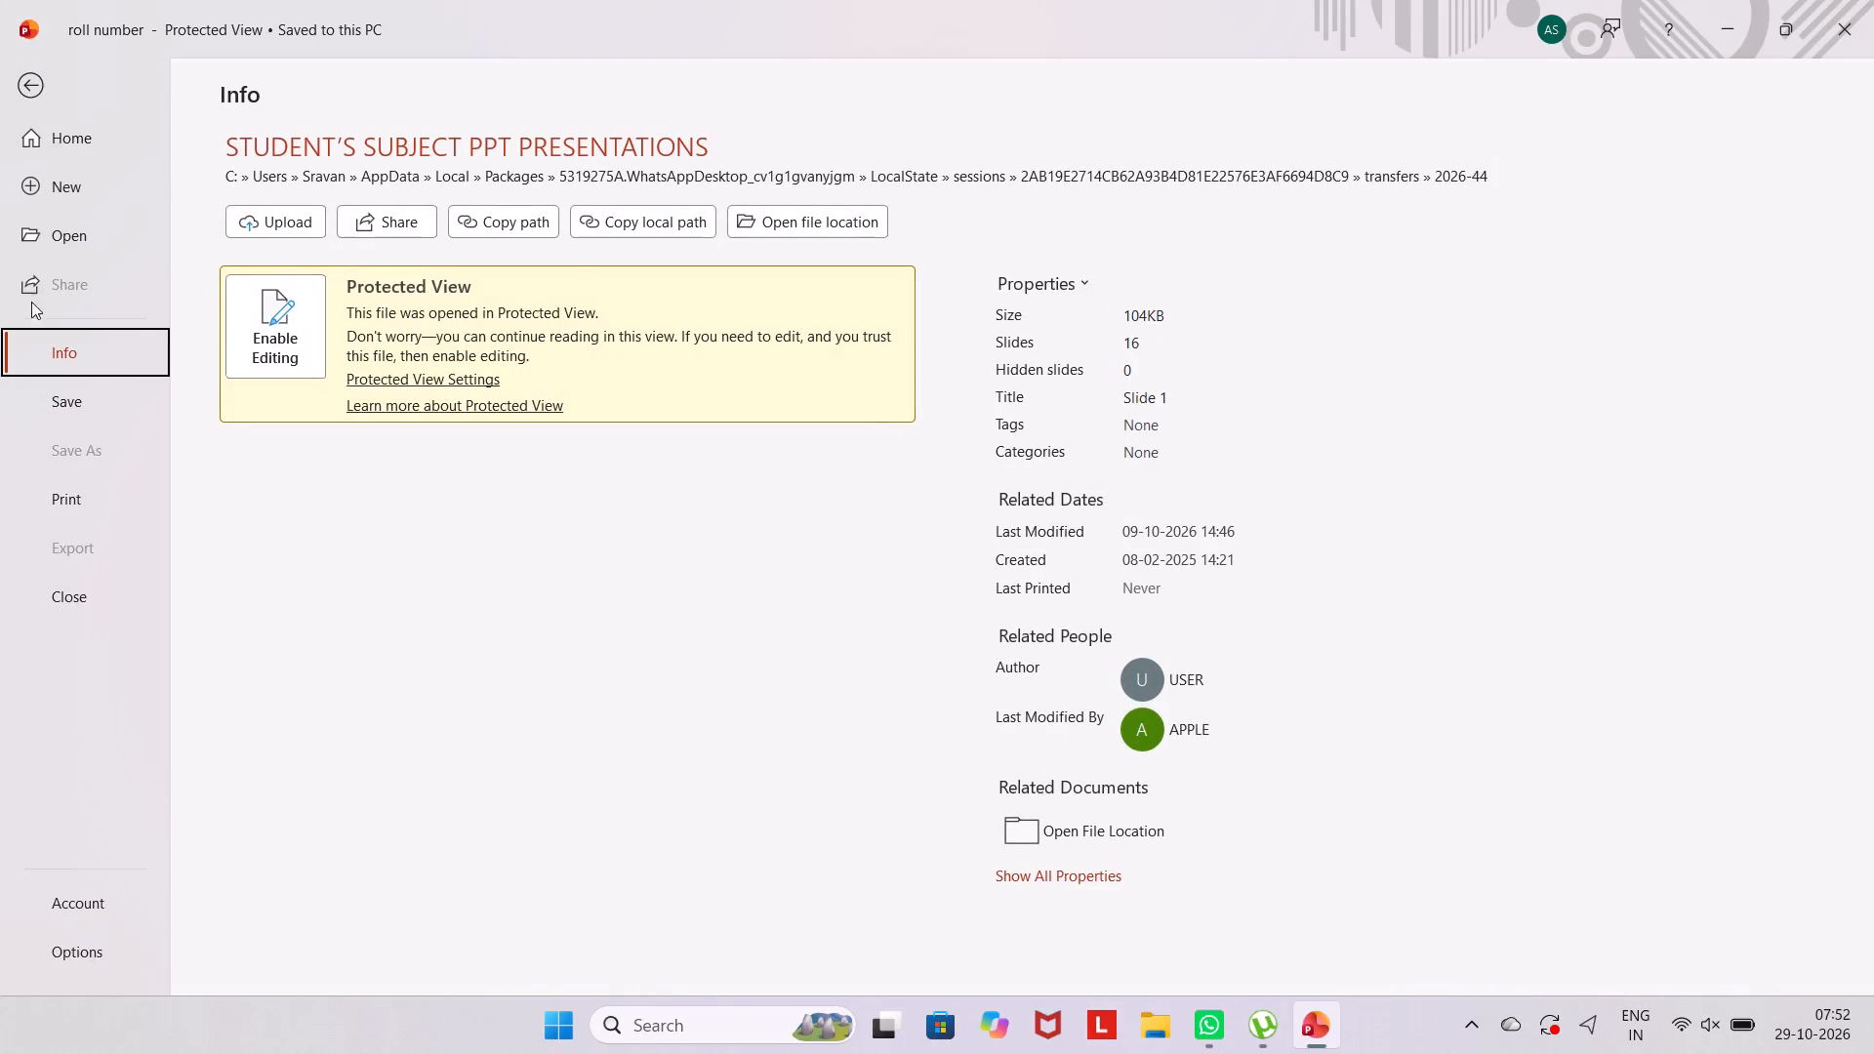
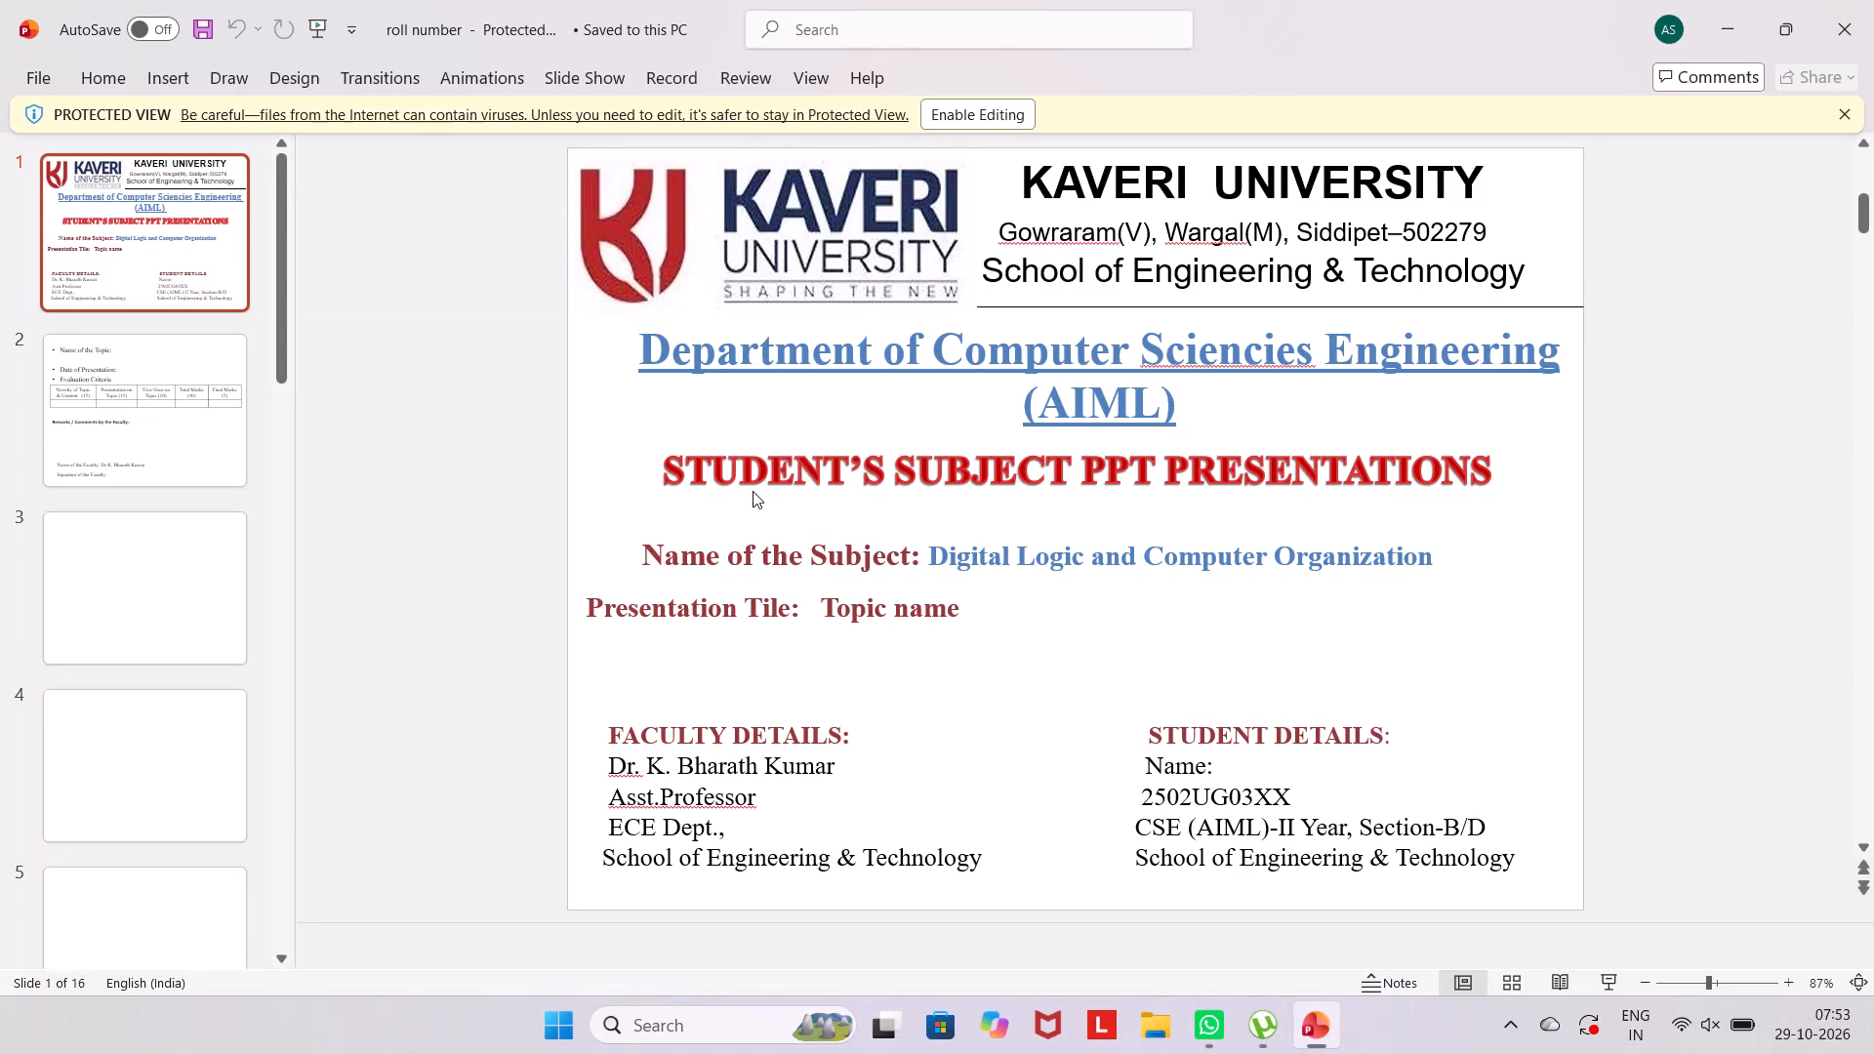
Enable editing for the roll number presentation that is open in Protected View.
left_click(956, 112)
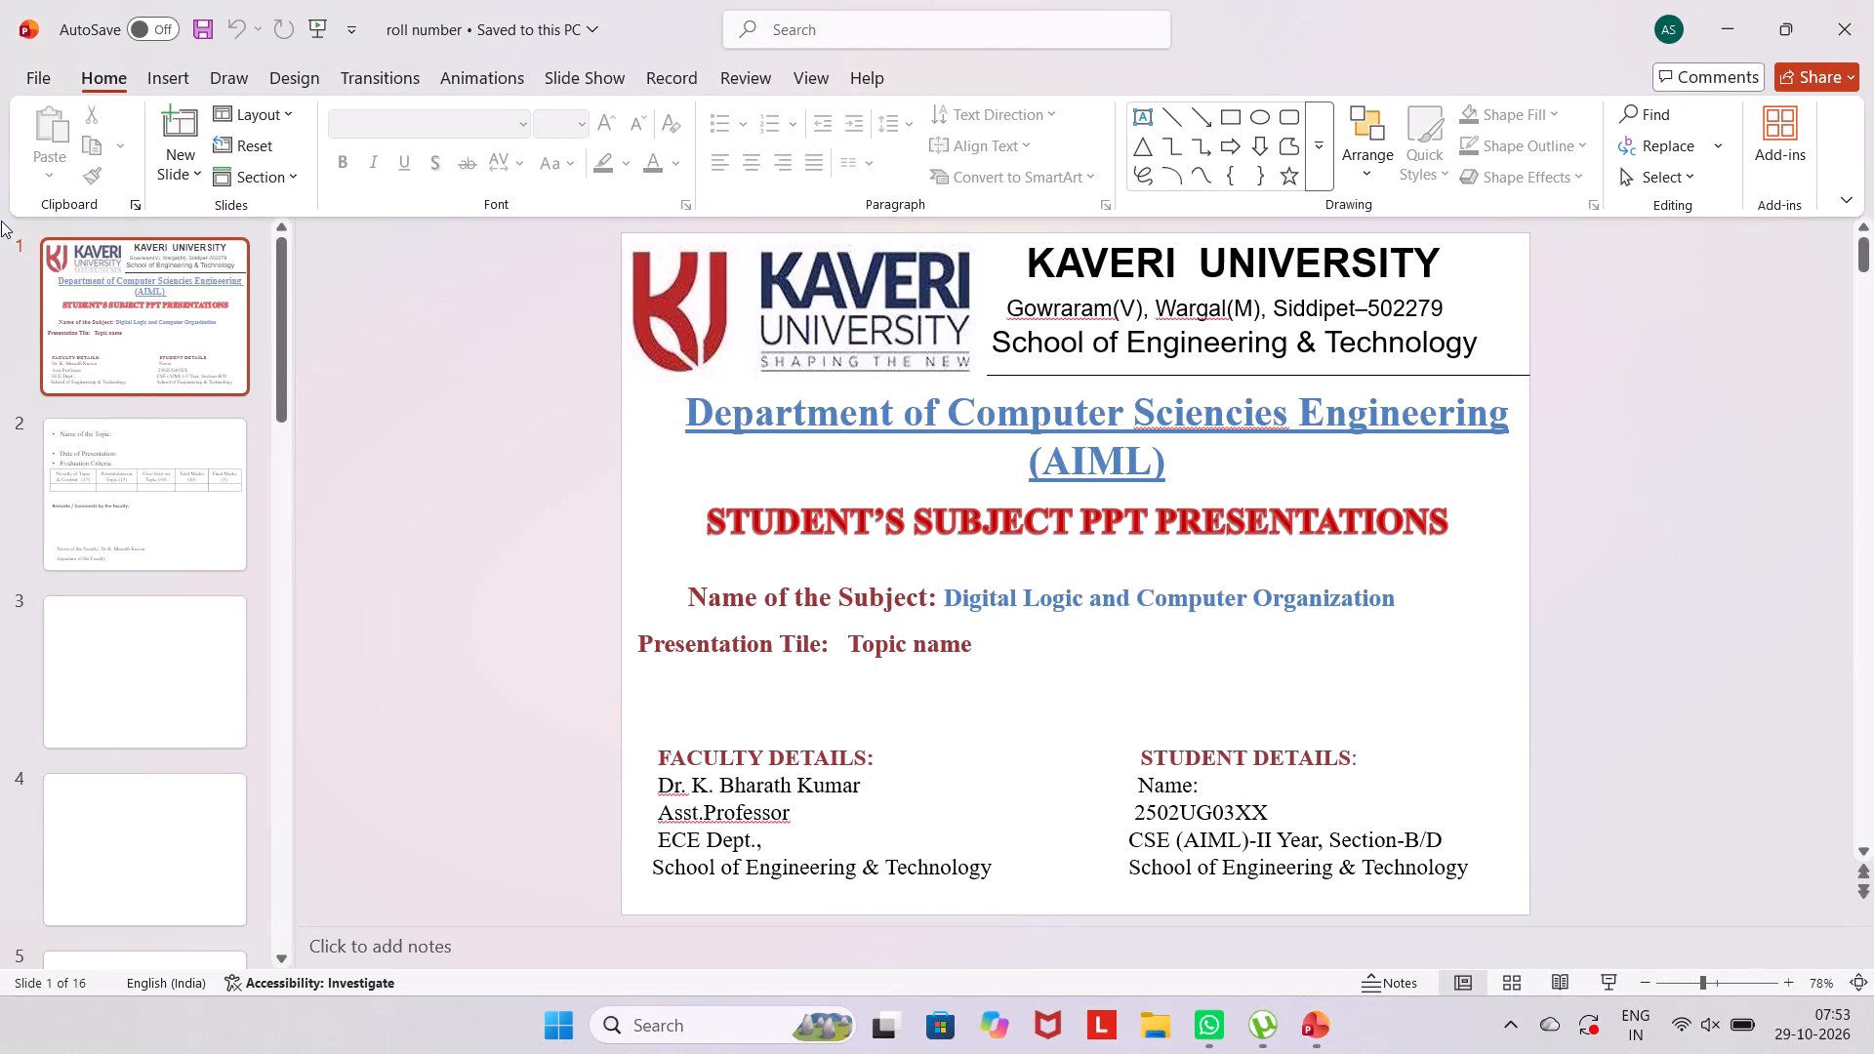
Open the recent Microprogrammed_Control_Presentation stored in the OneDrive Documents folder.
left_click(29, 67)
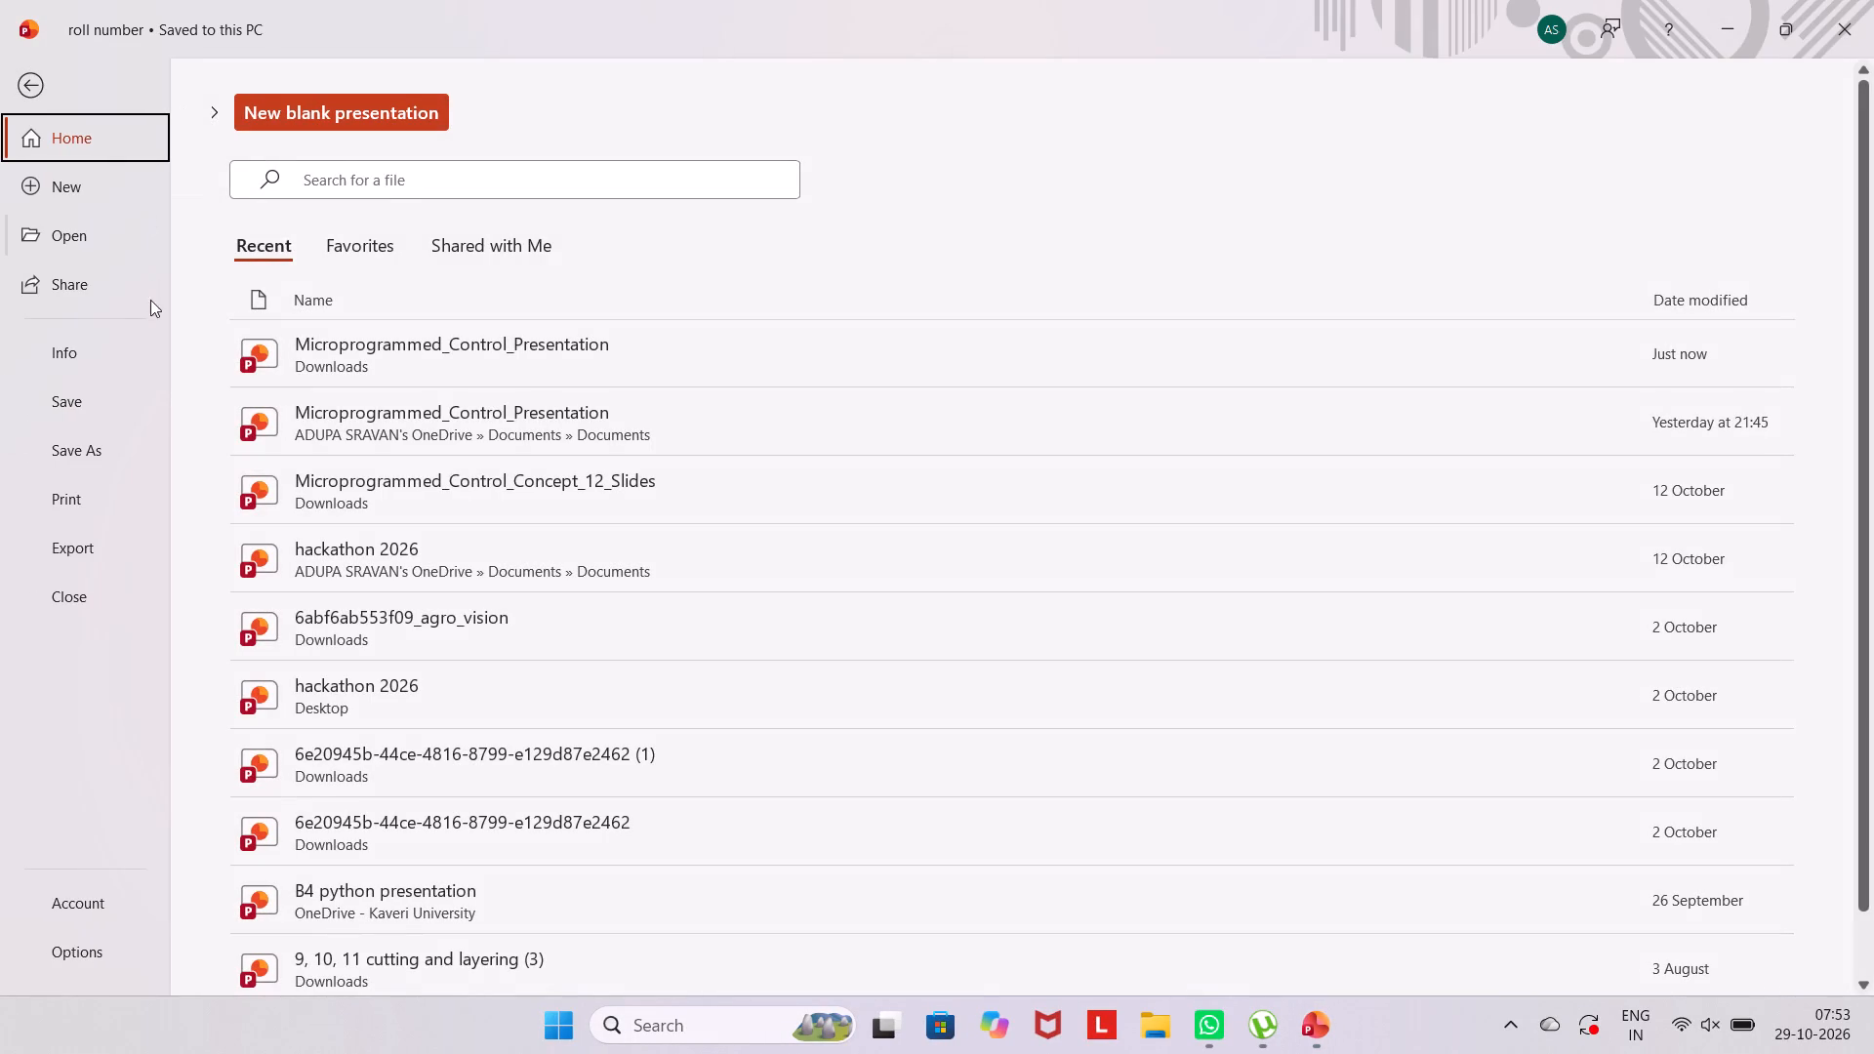
left_click(472, 423)
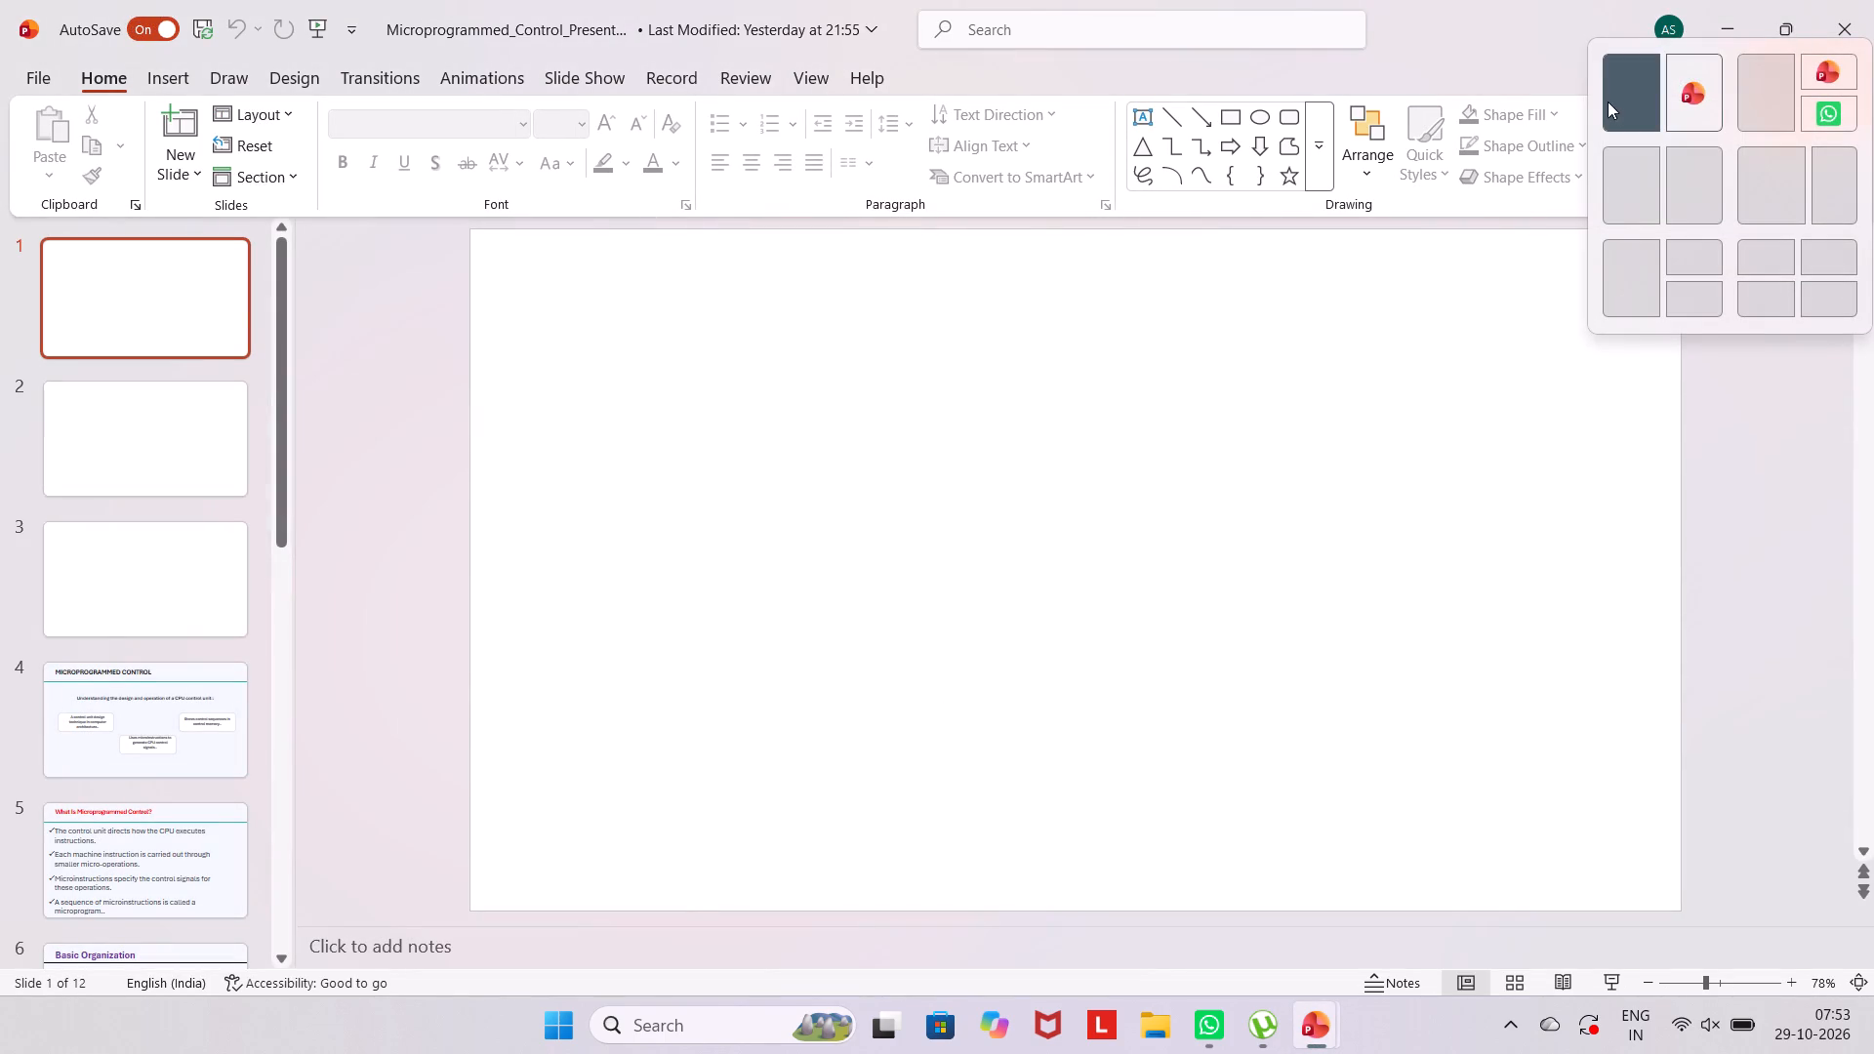
Arrange both presentations side by side and copy the template's entire title-slide content onto blank slide 1 of the microprogrammed control deck.
left_click(1607, 91)
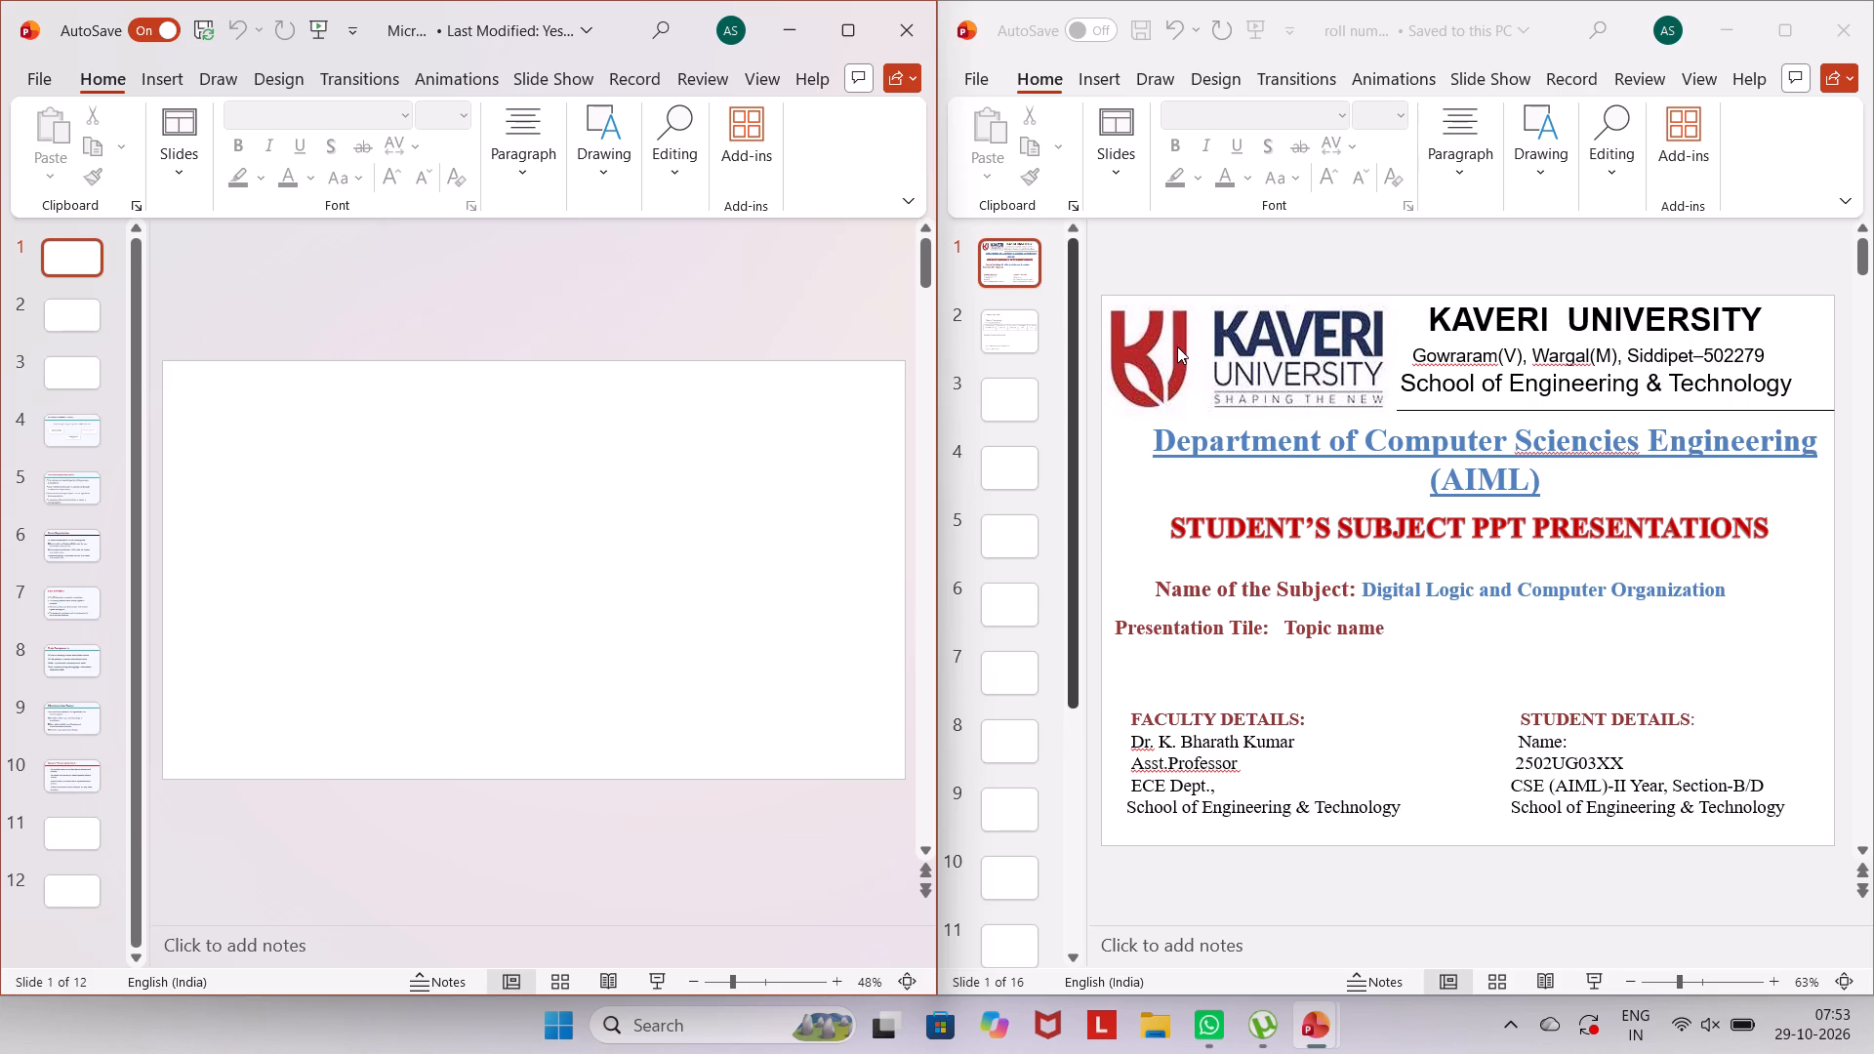
left_click(1125, 313)
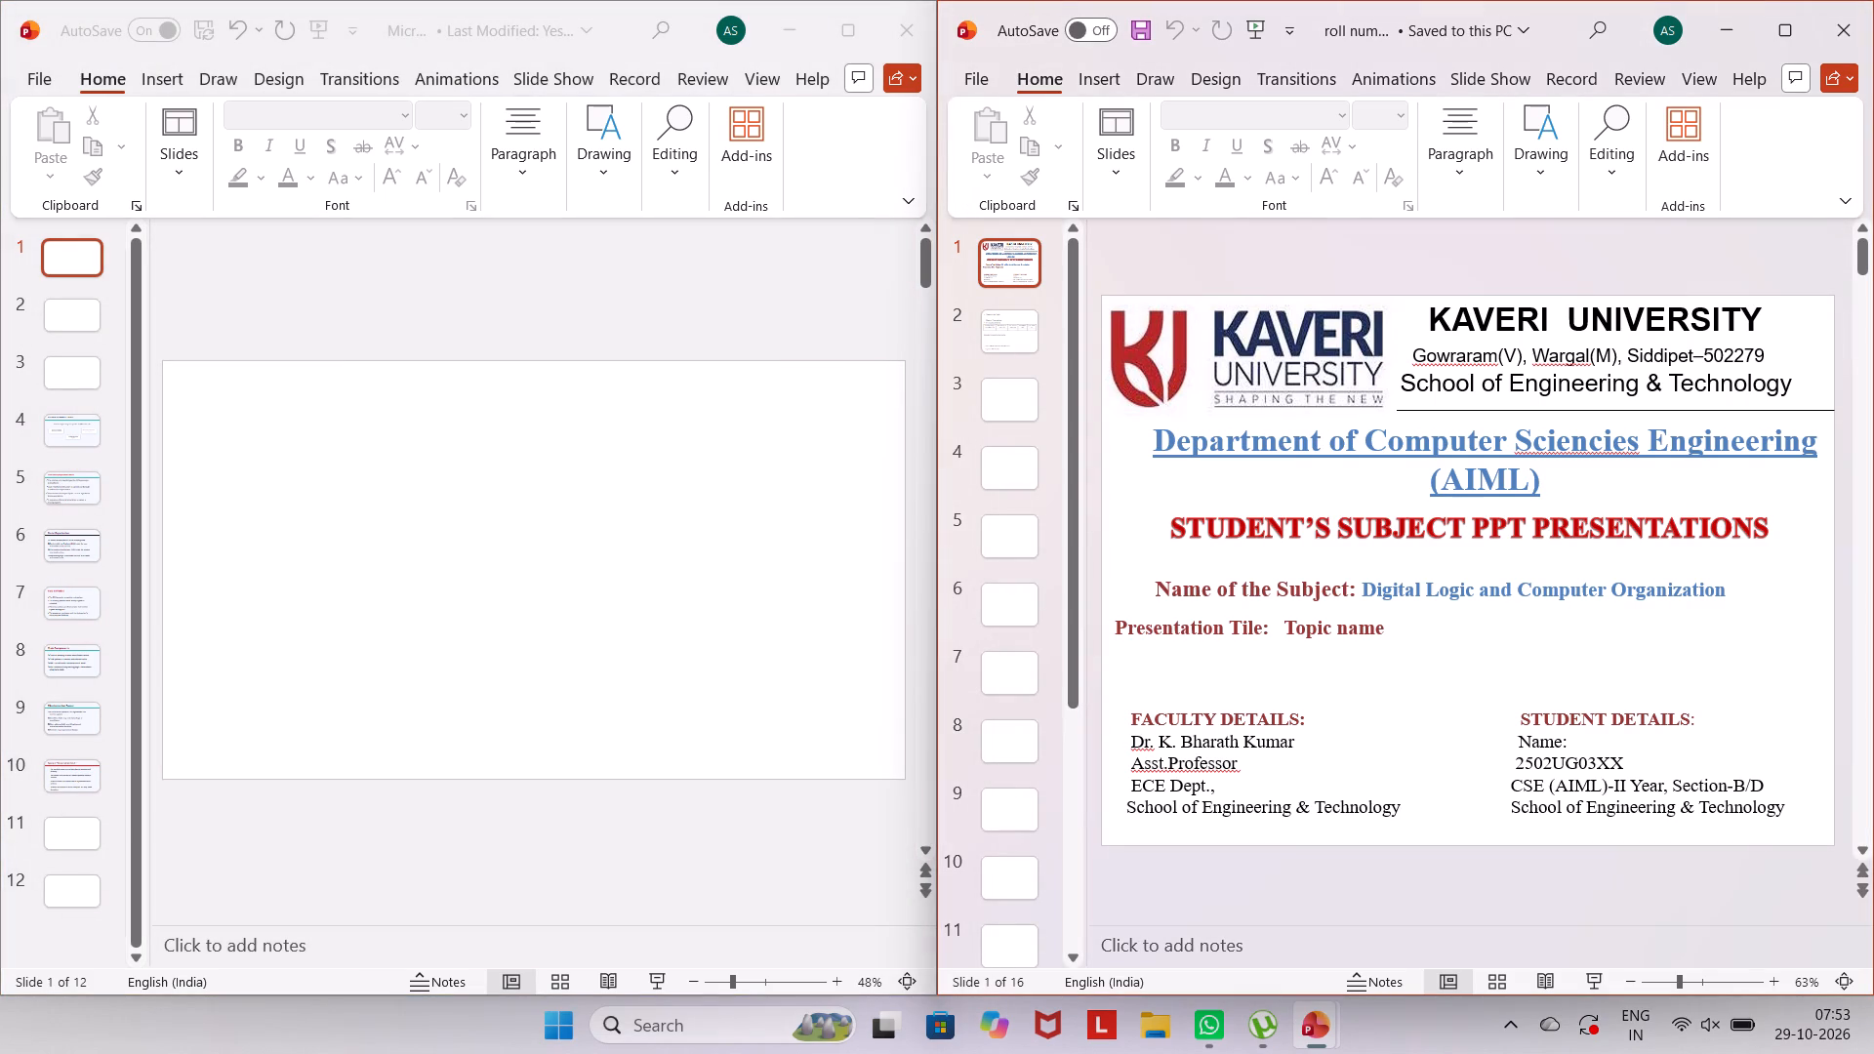
key("ctrl+a")
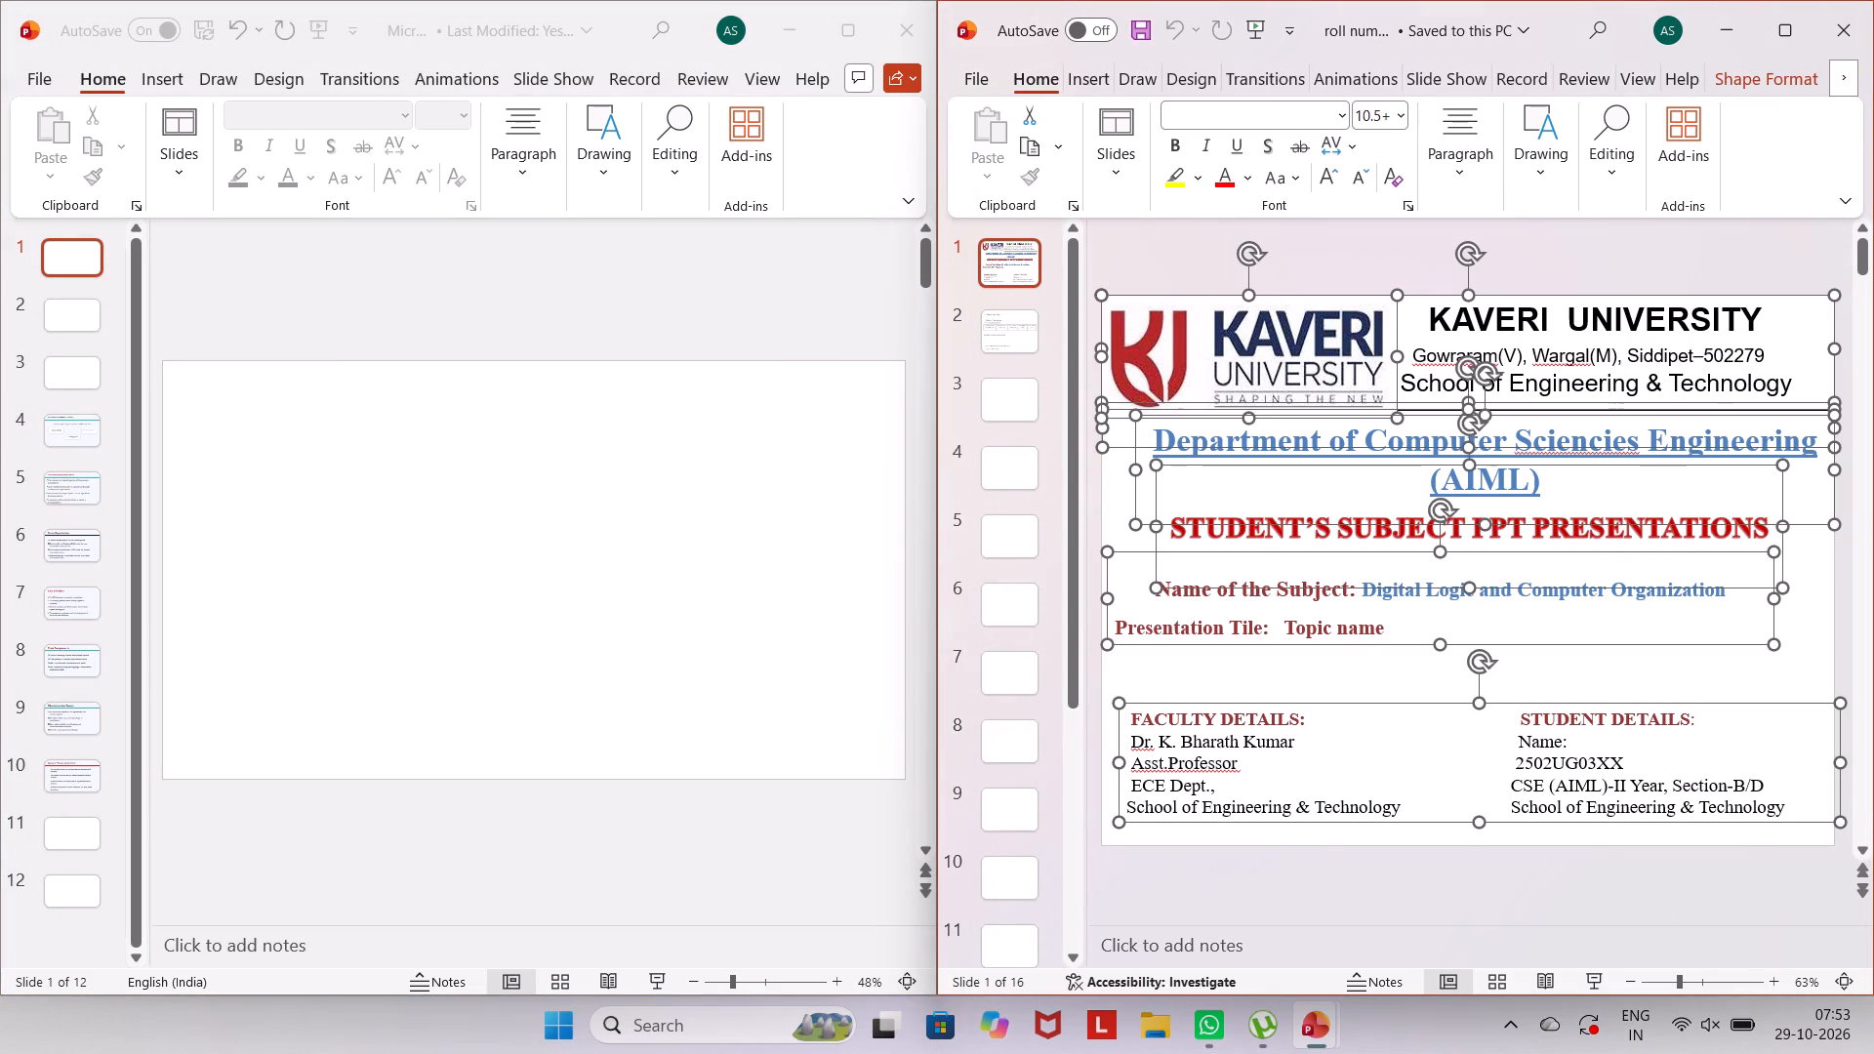
key("ctrl+c")
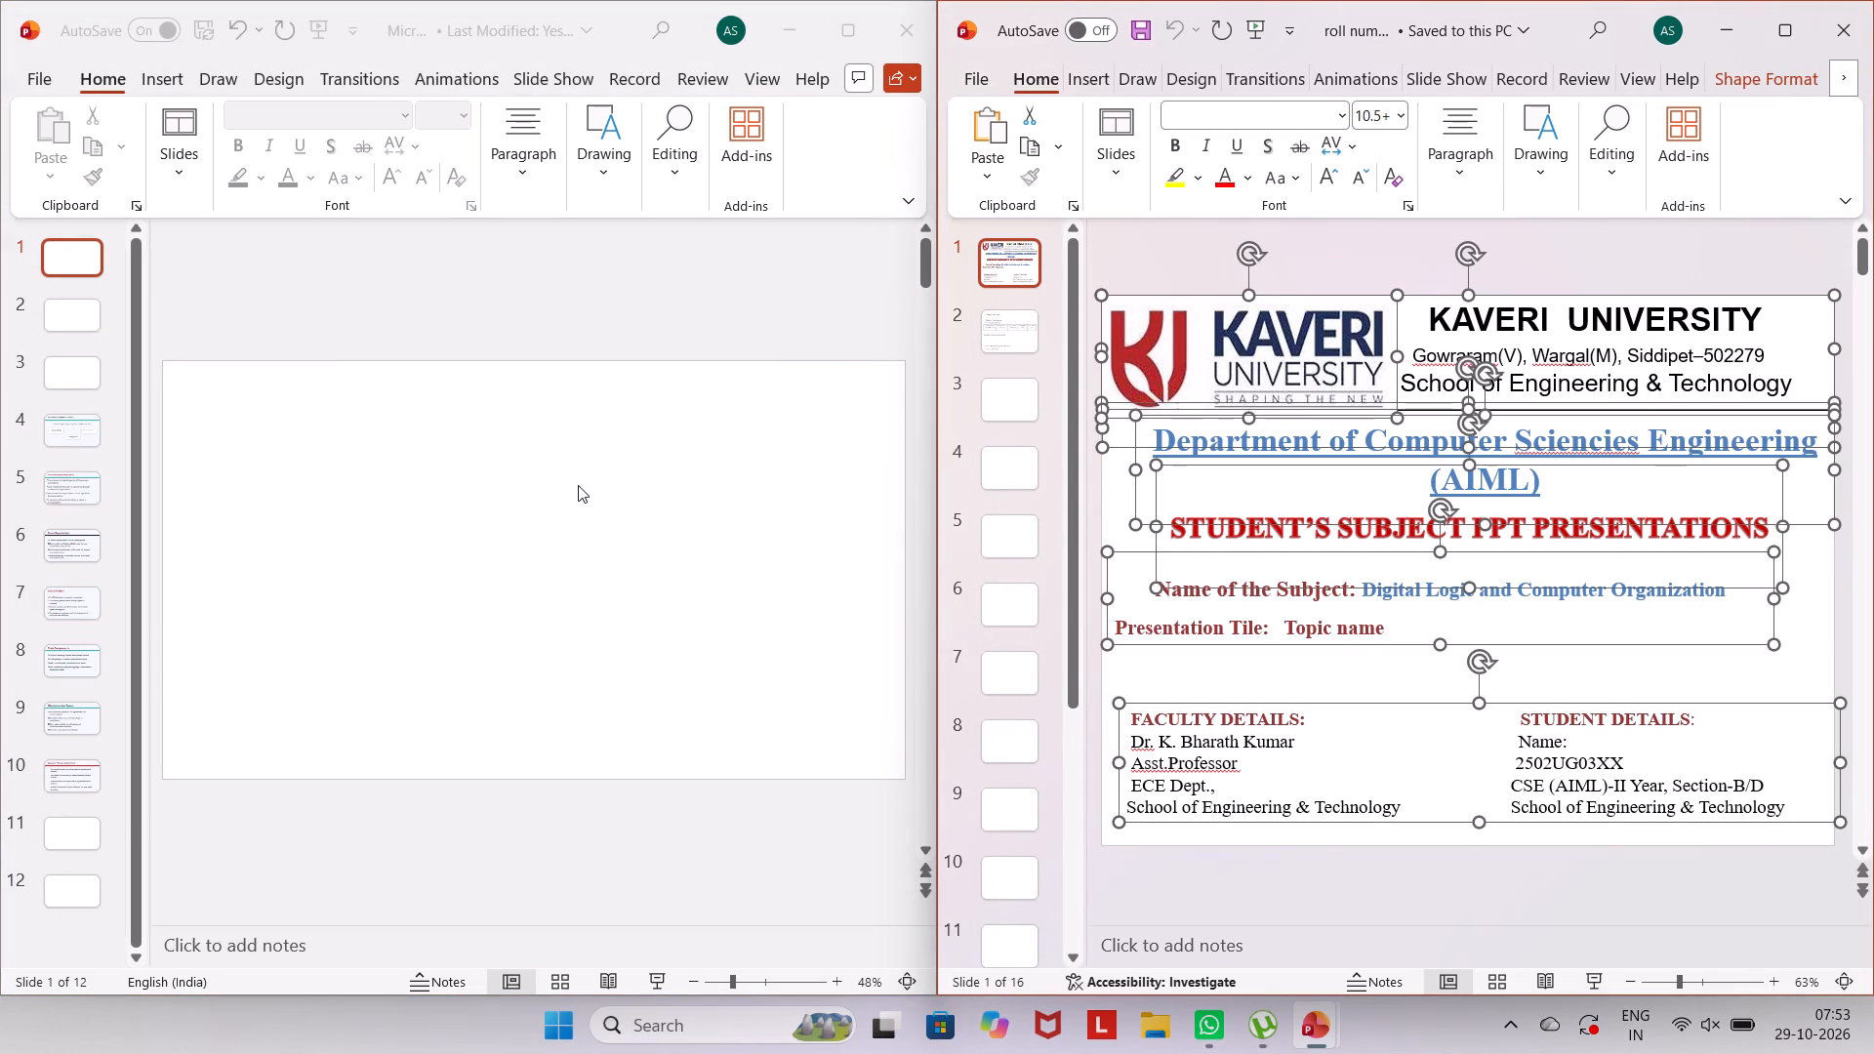
left_click(545, 478)
key("ctrl+v")
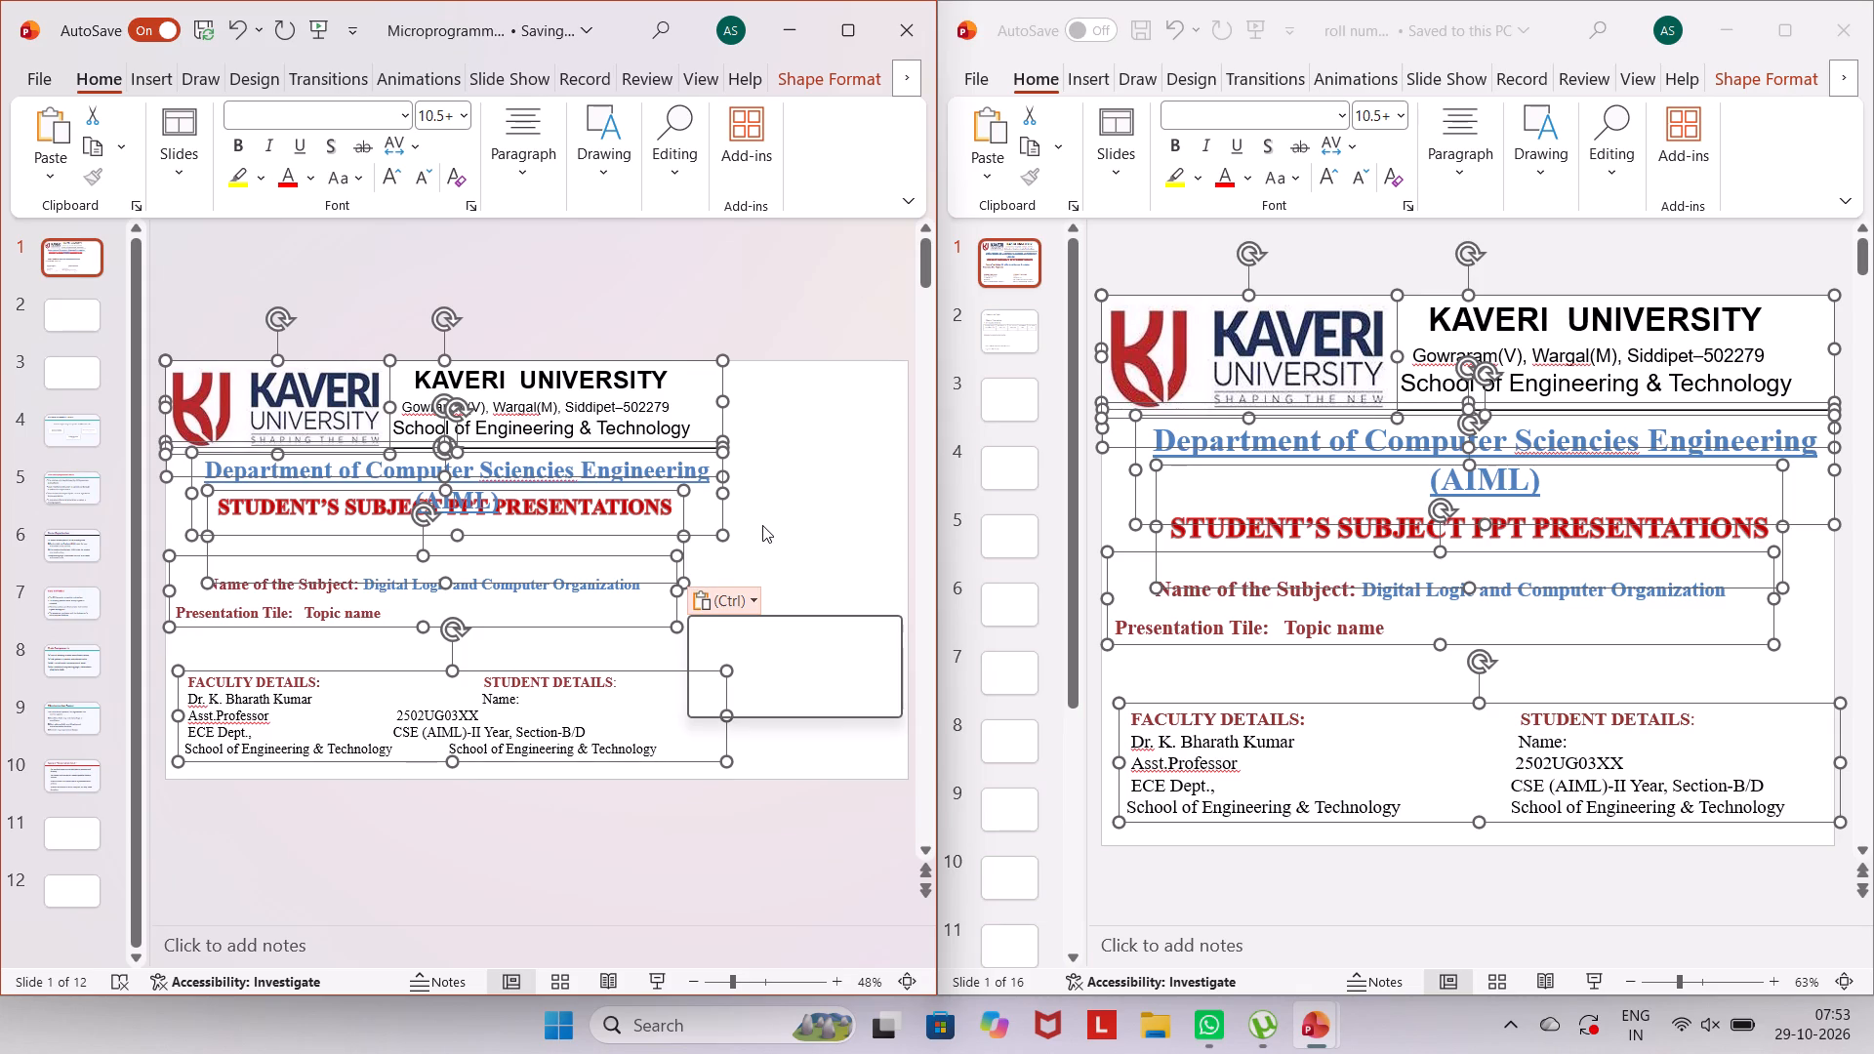
key("ctrl+x")
key("ctrl+z")
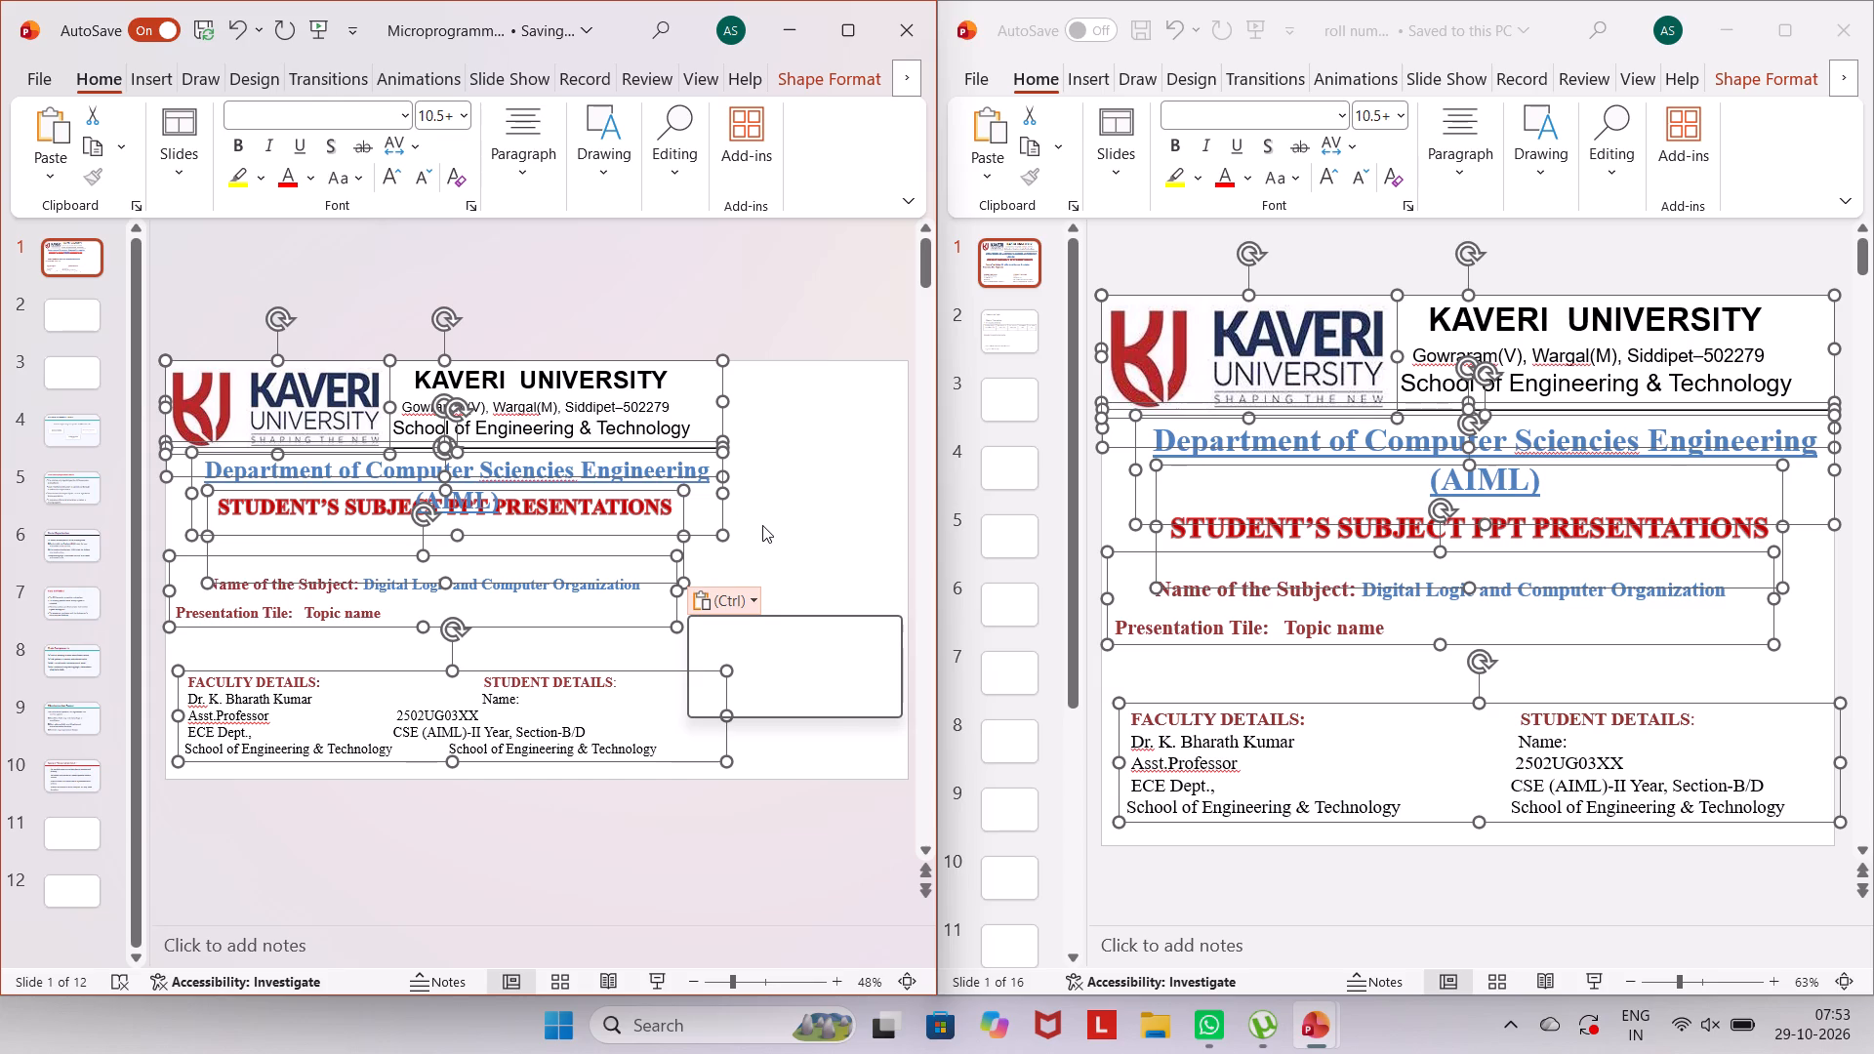
left_click(762, 532)
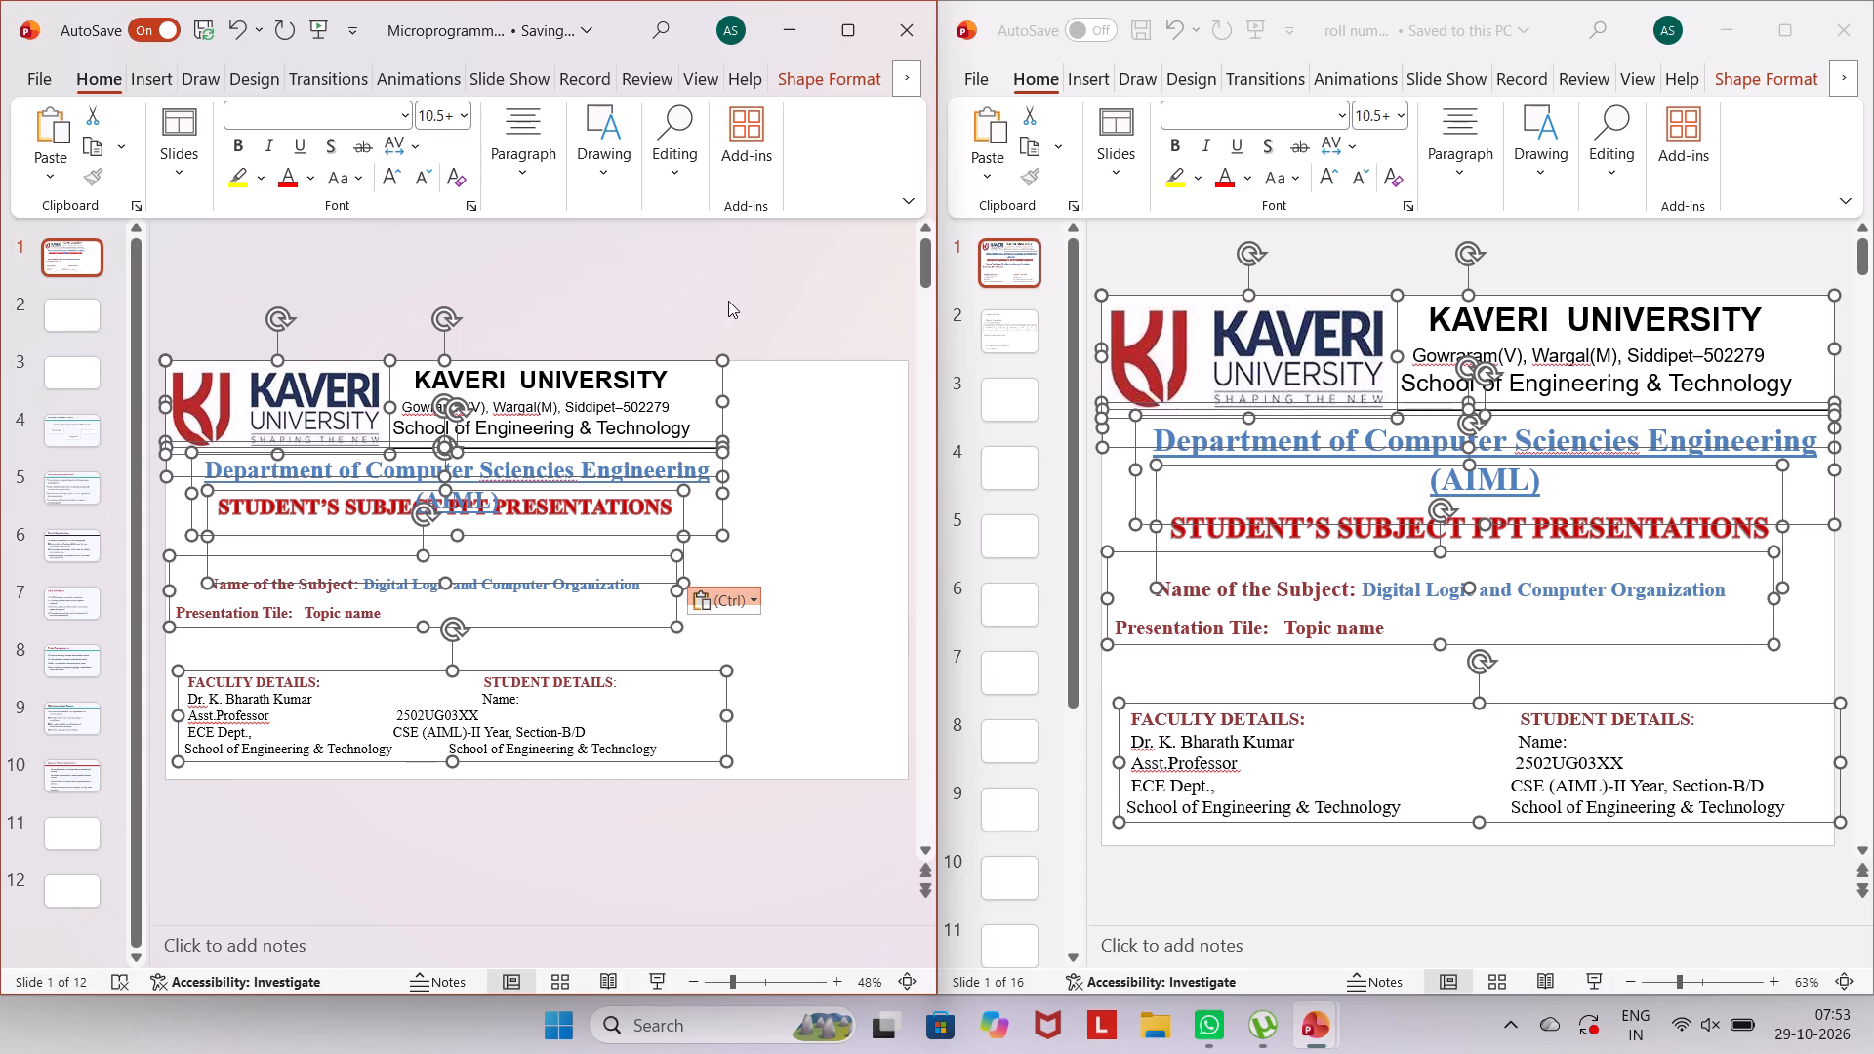
left_click(728, 301)
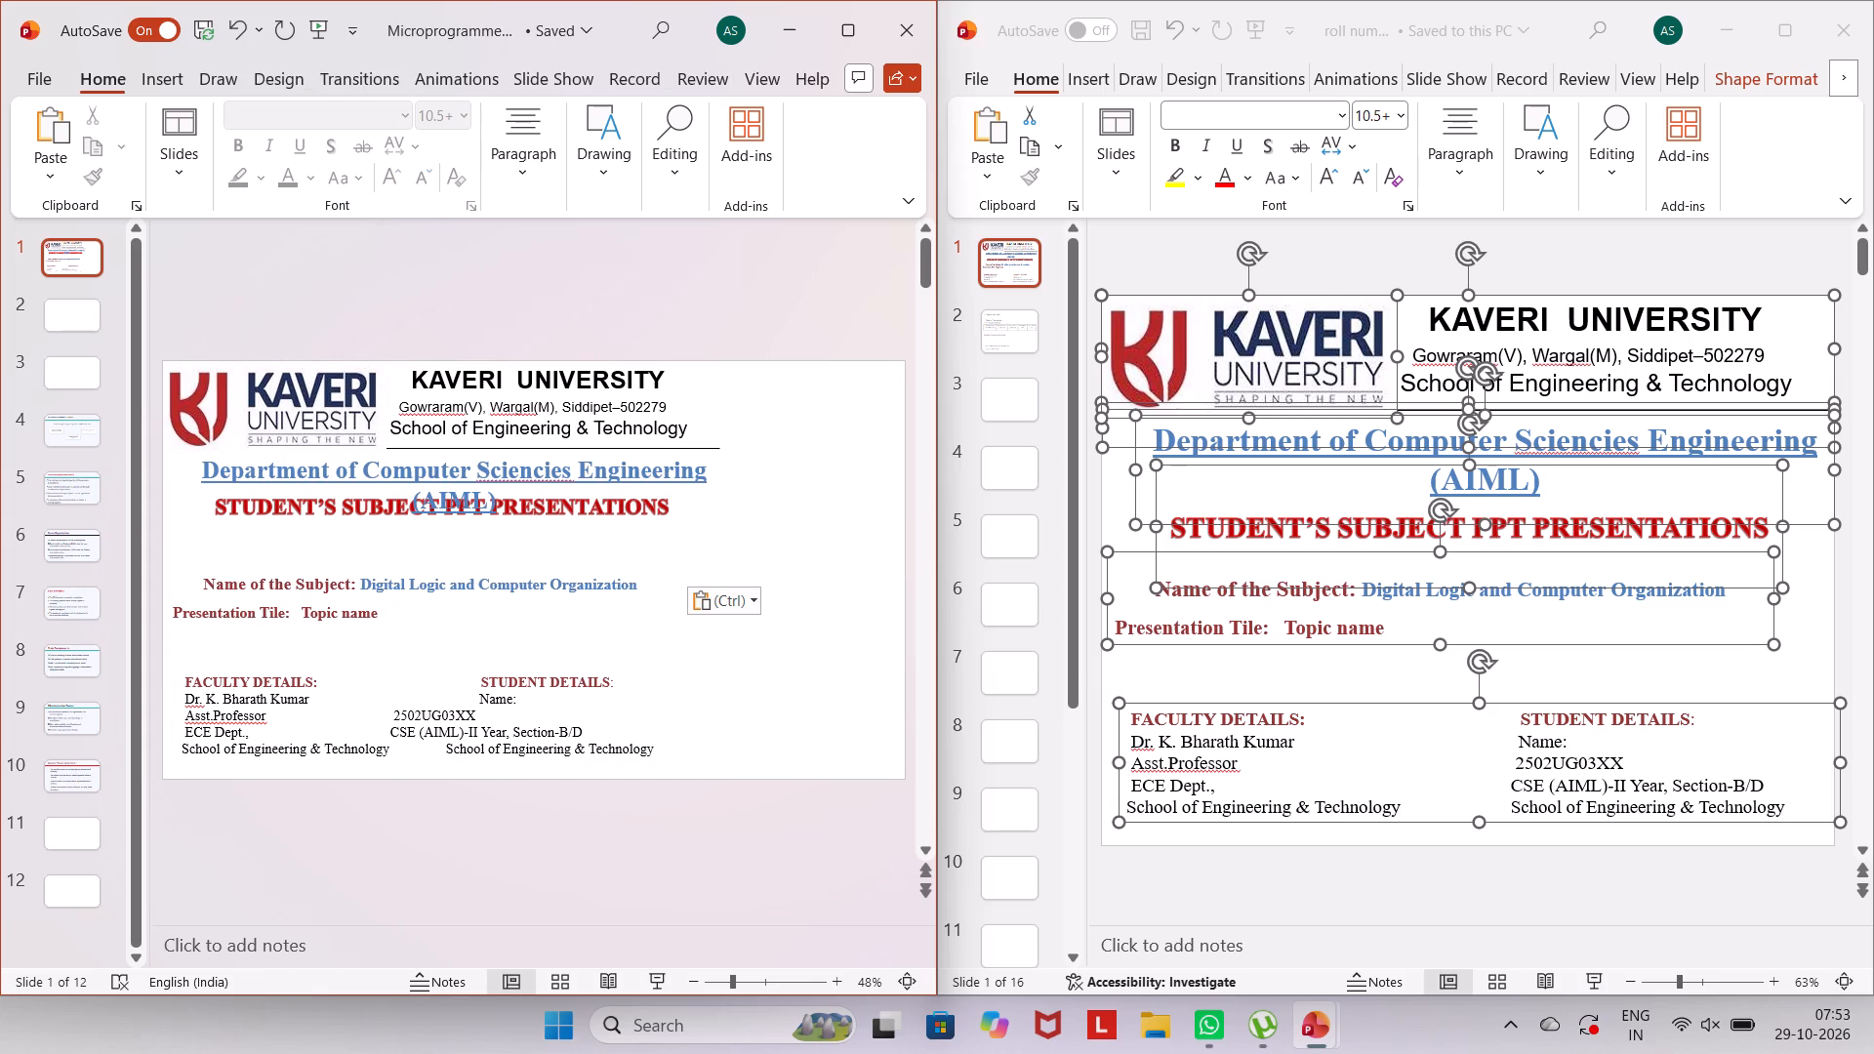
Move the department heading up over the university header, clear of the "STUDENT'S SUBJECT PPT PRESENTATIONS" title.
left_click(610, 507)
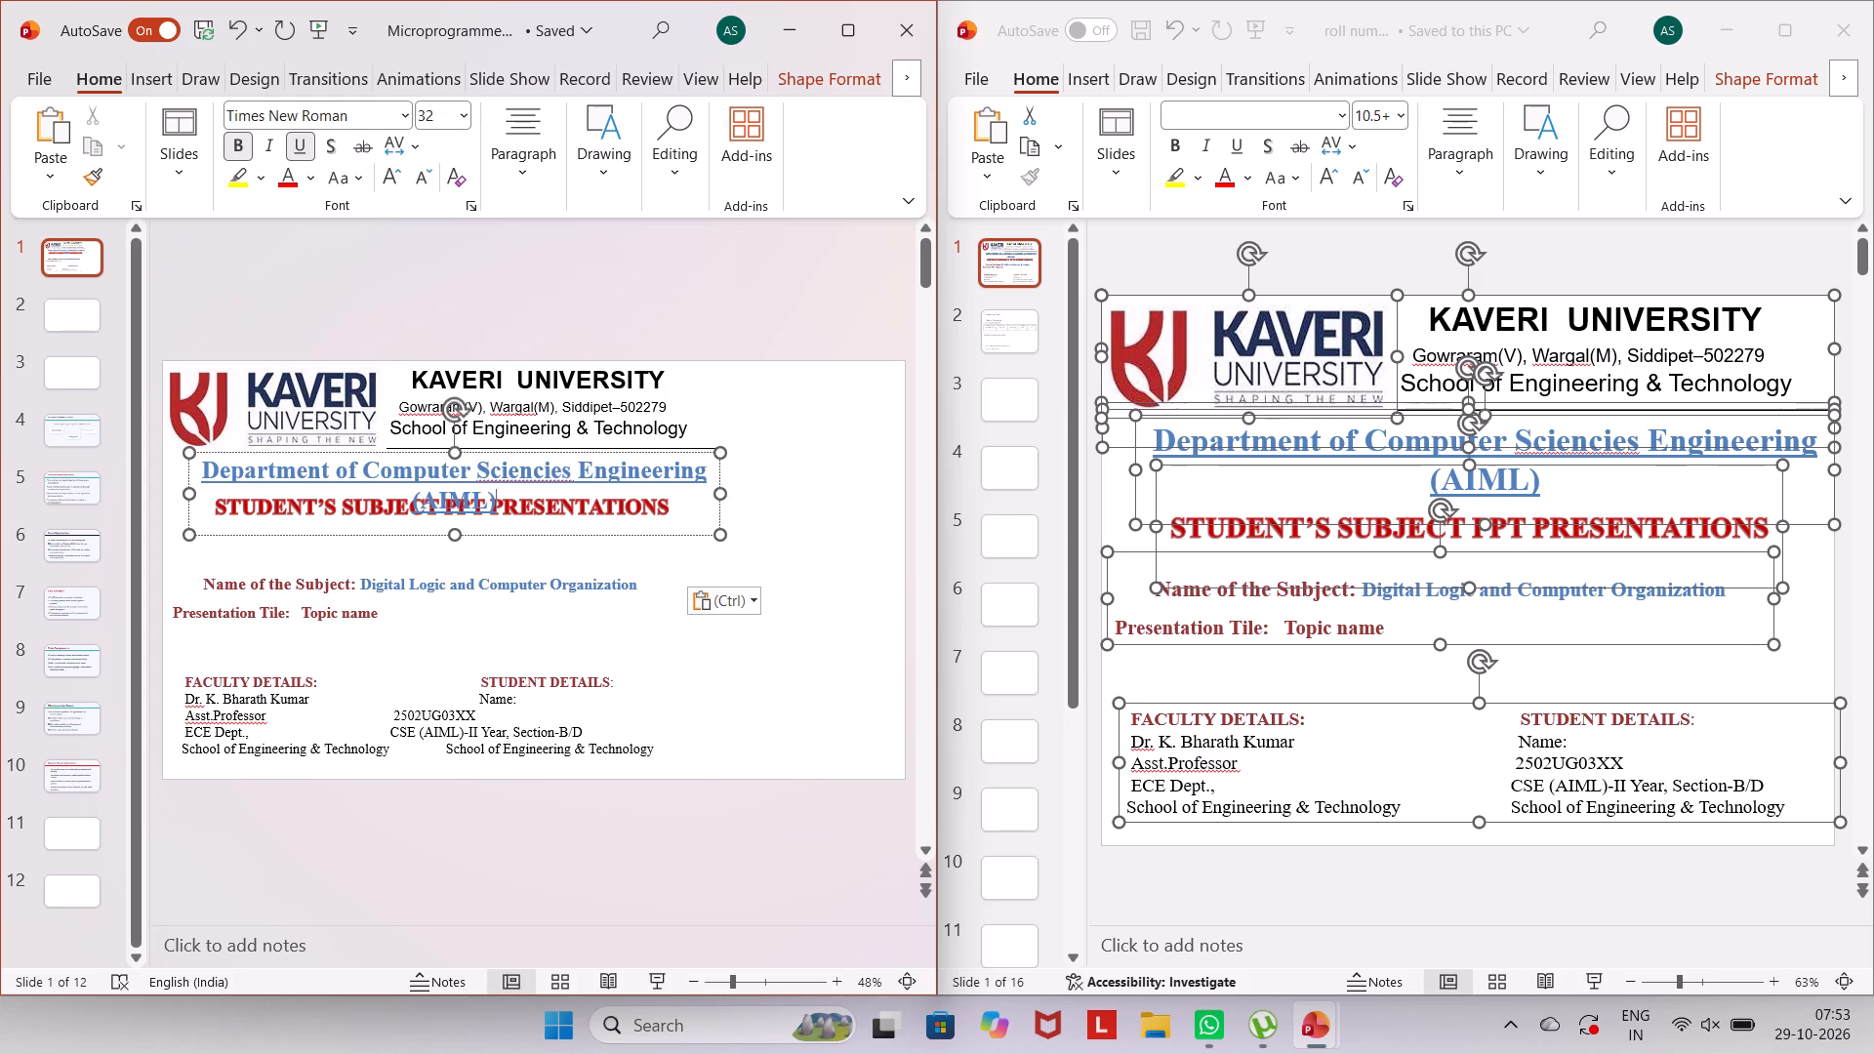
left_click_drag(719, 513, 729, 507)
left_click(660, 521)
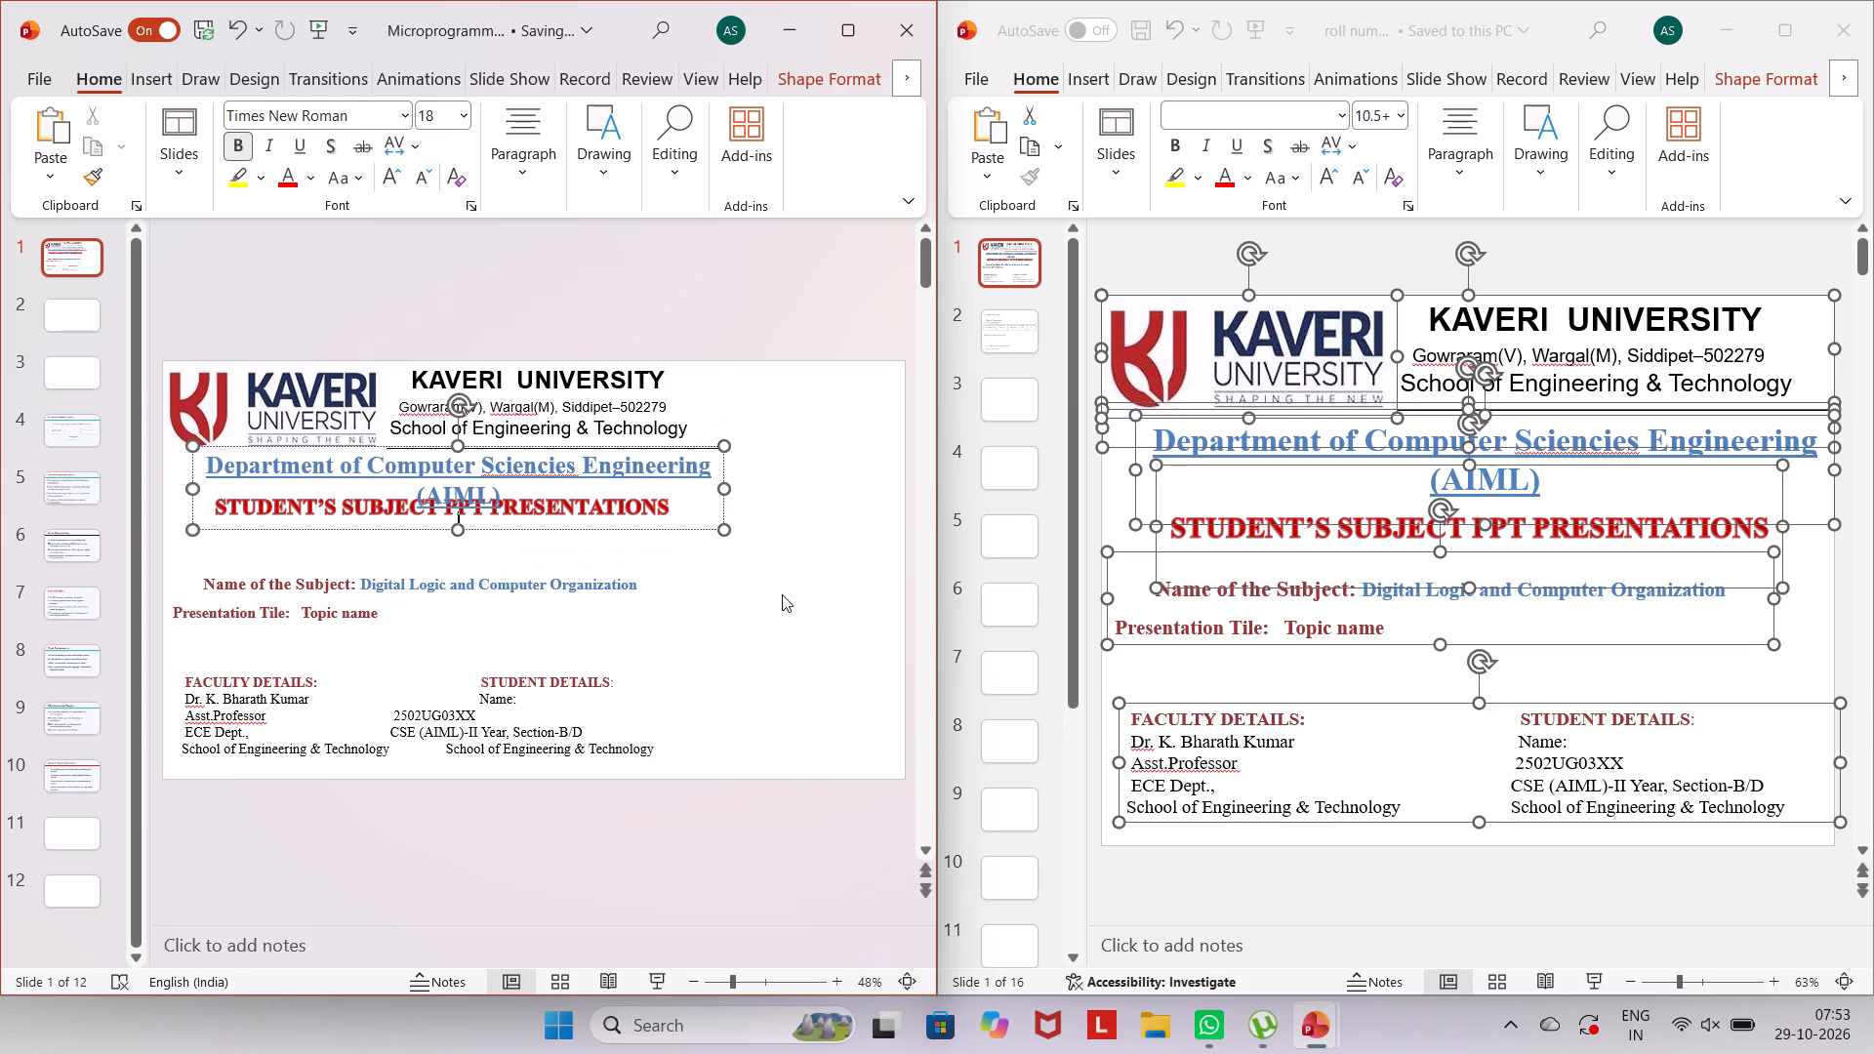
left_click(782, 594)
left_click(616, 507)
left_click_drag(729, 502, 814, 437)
Shorten the "STUDENT'S SUBJECT PPT PRESENTATIONS" text box to fit its line and shift it slightly down and toward the slide's centre.
left_click(642, 504)
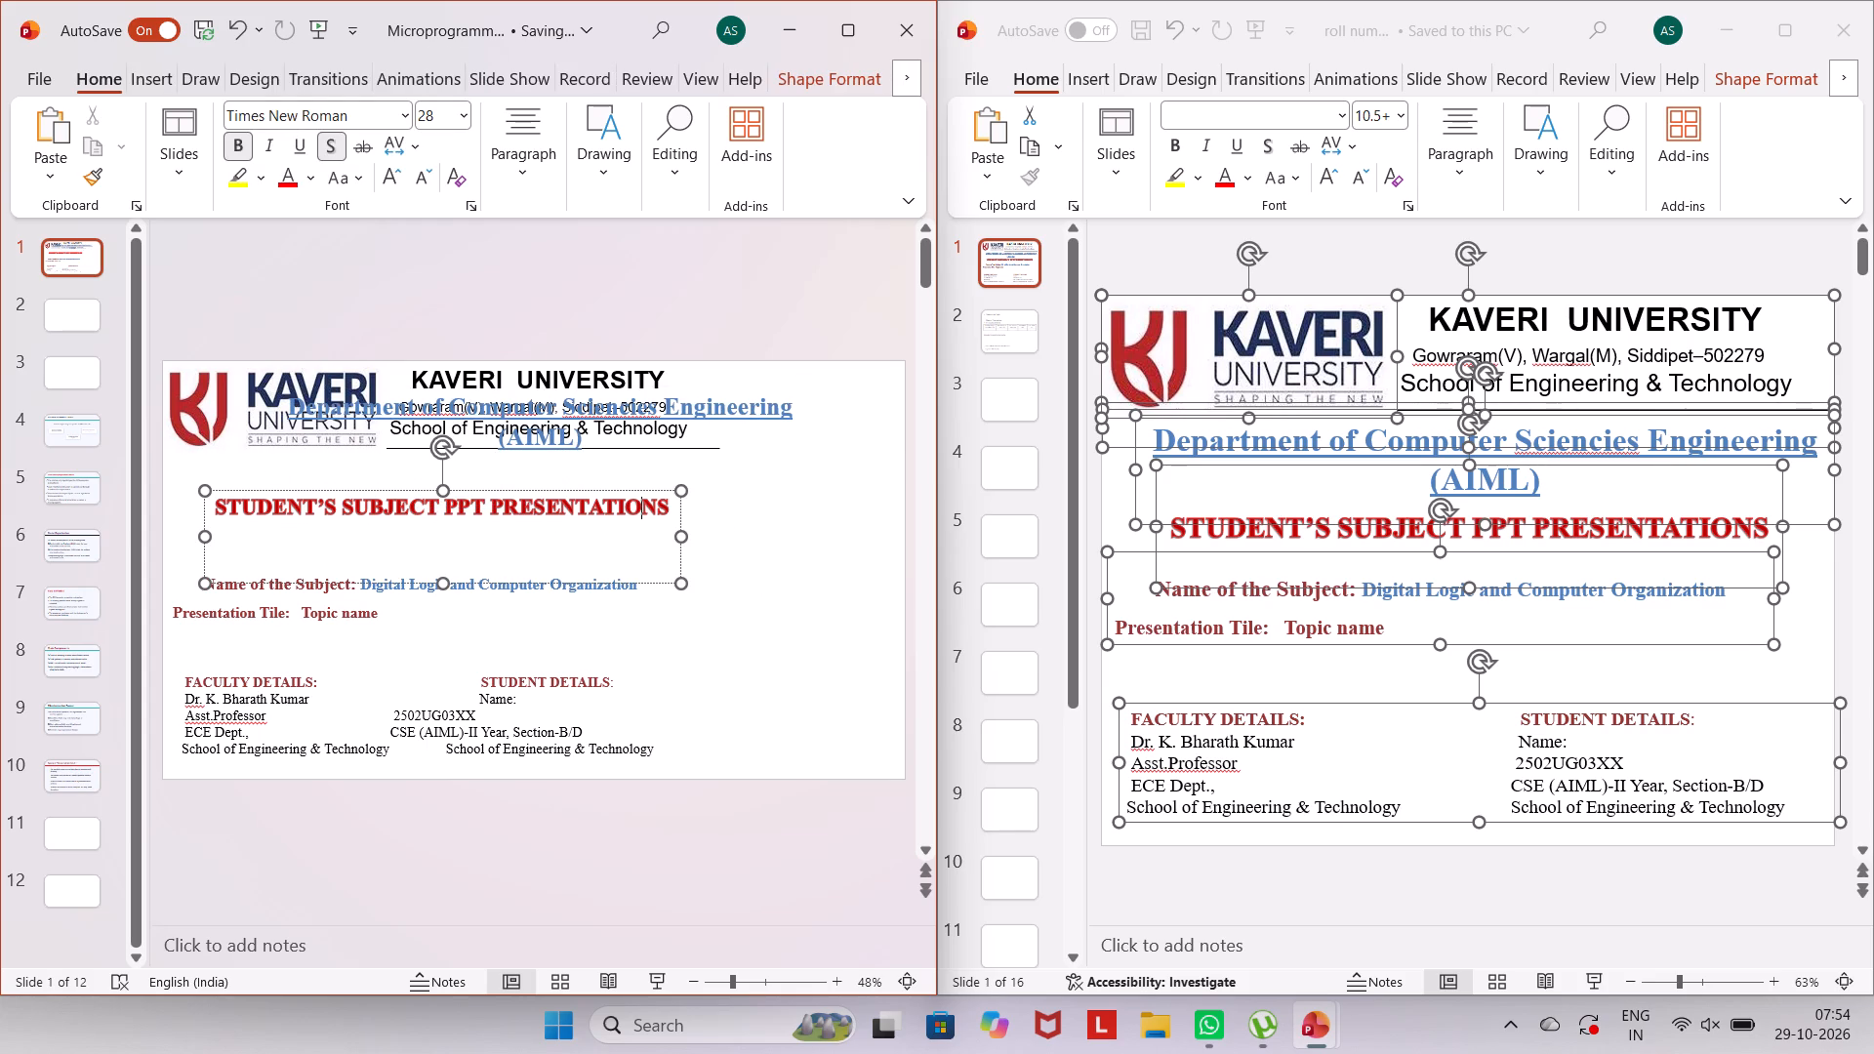
right_click_drag(443, 581, 448, 541)
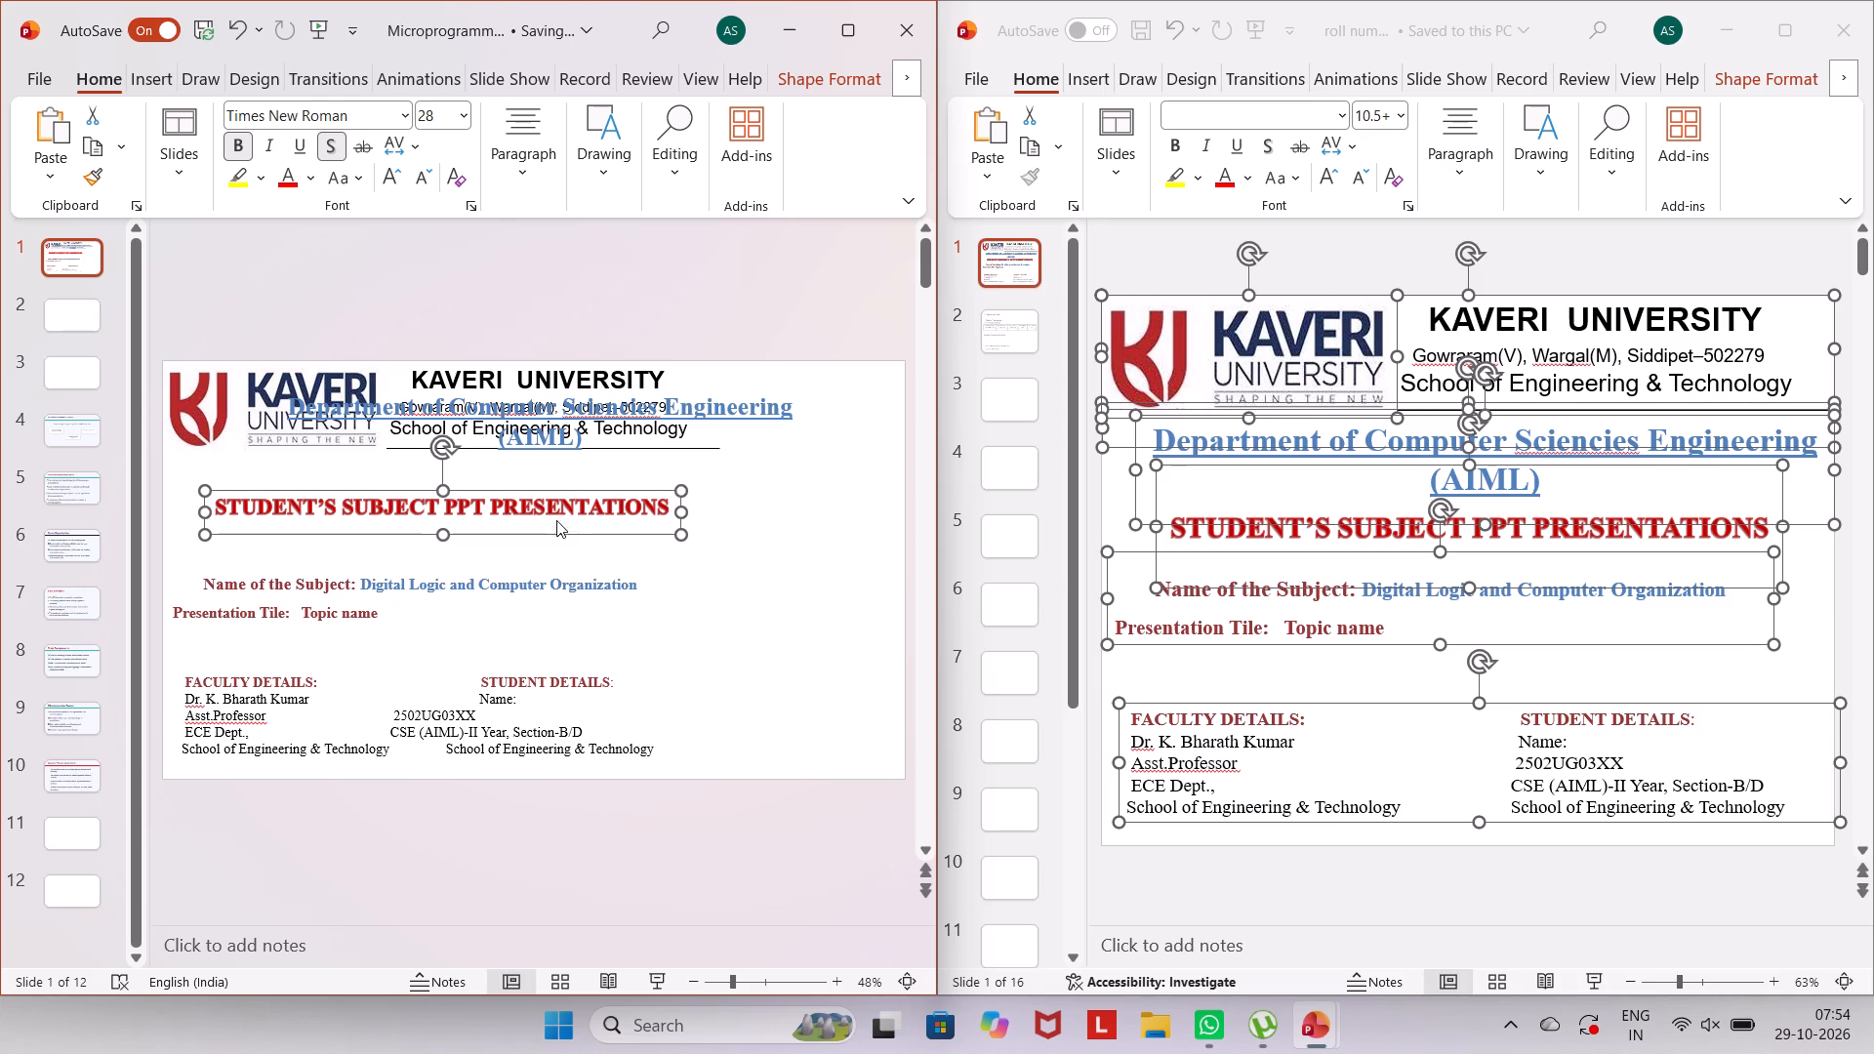
left_click_drag(557, 529, 618, 561)
Maximize the destination presentation and place the department heading between the header line and the red presentations title.
left_click(853, 20)
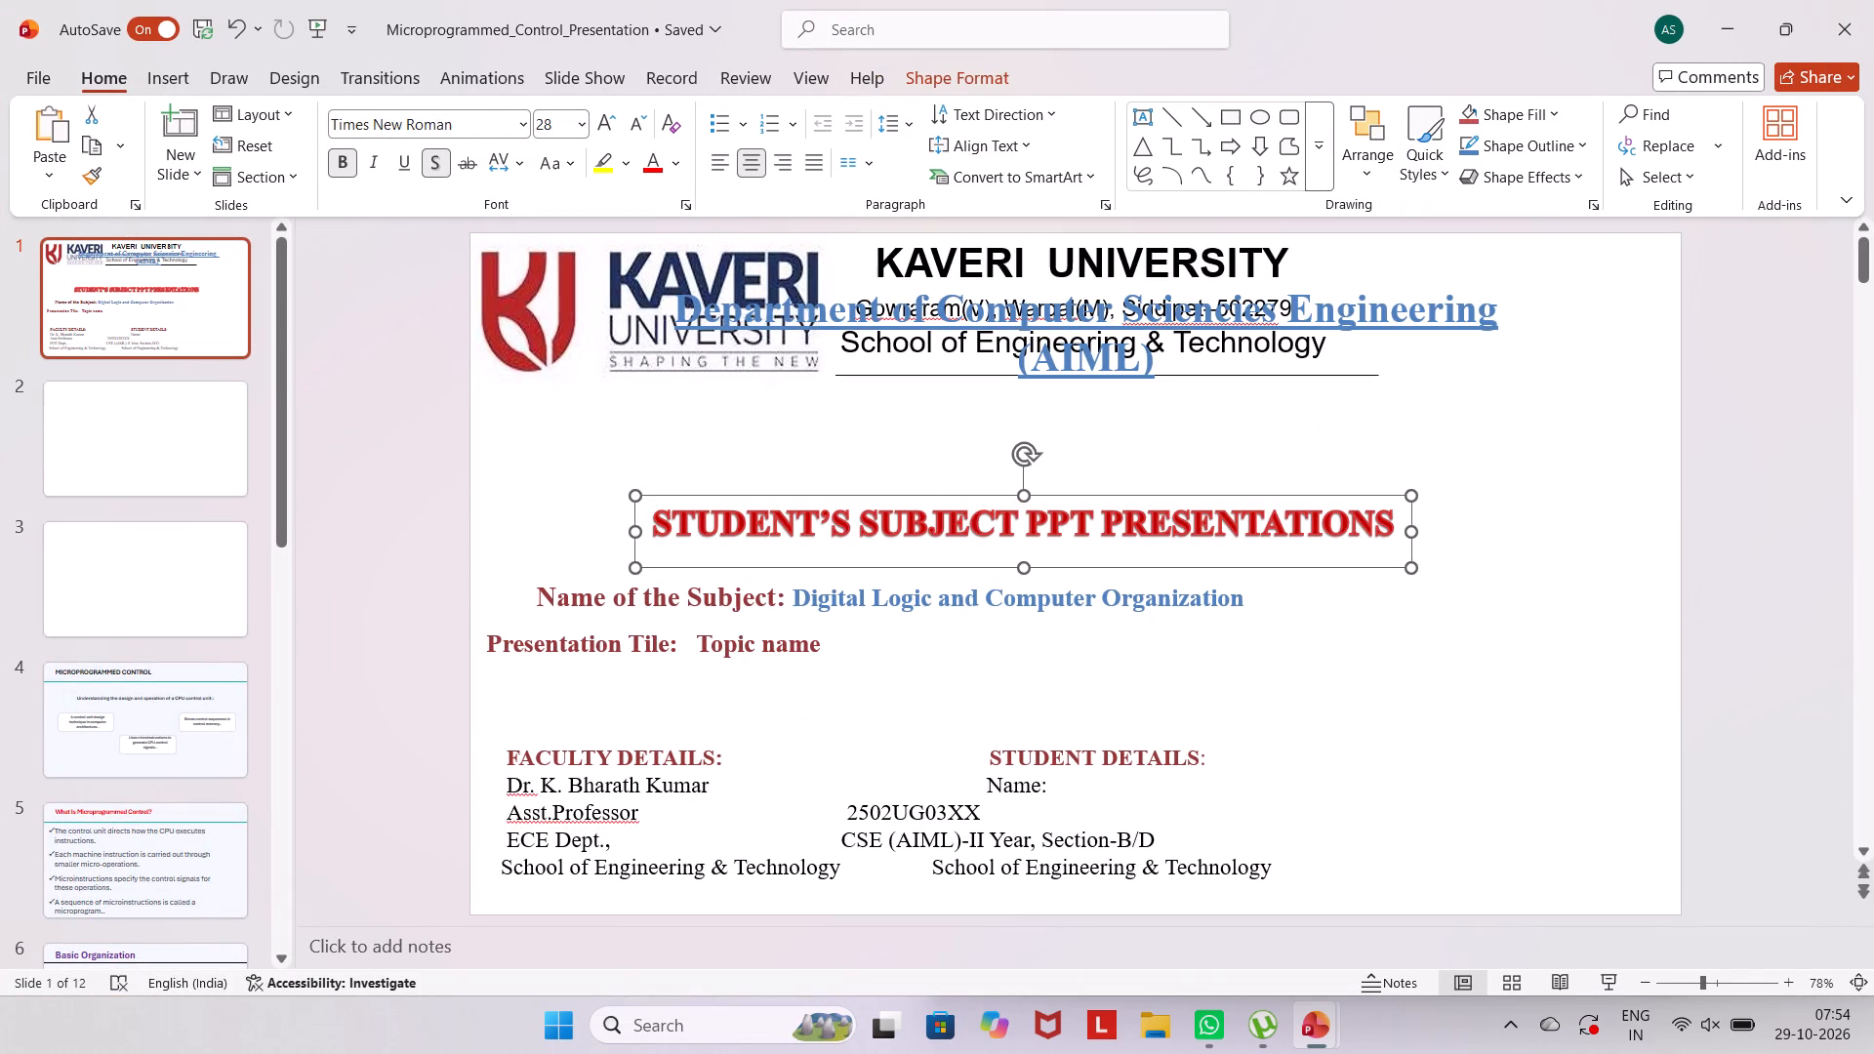
left_click(1036, 333)
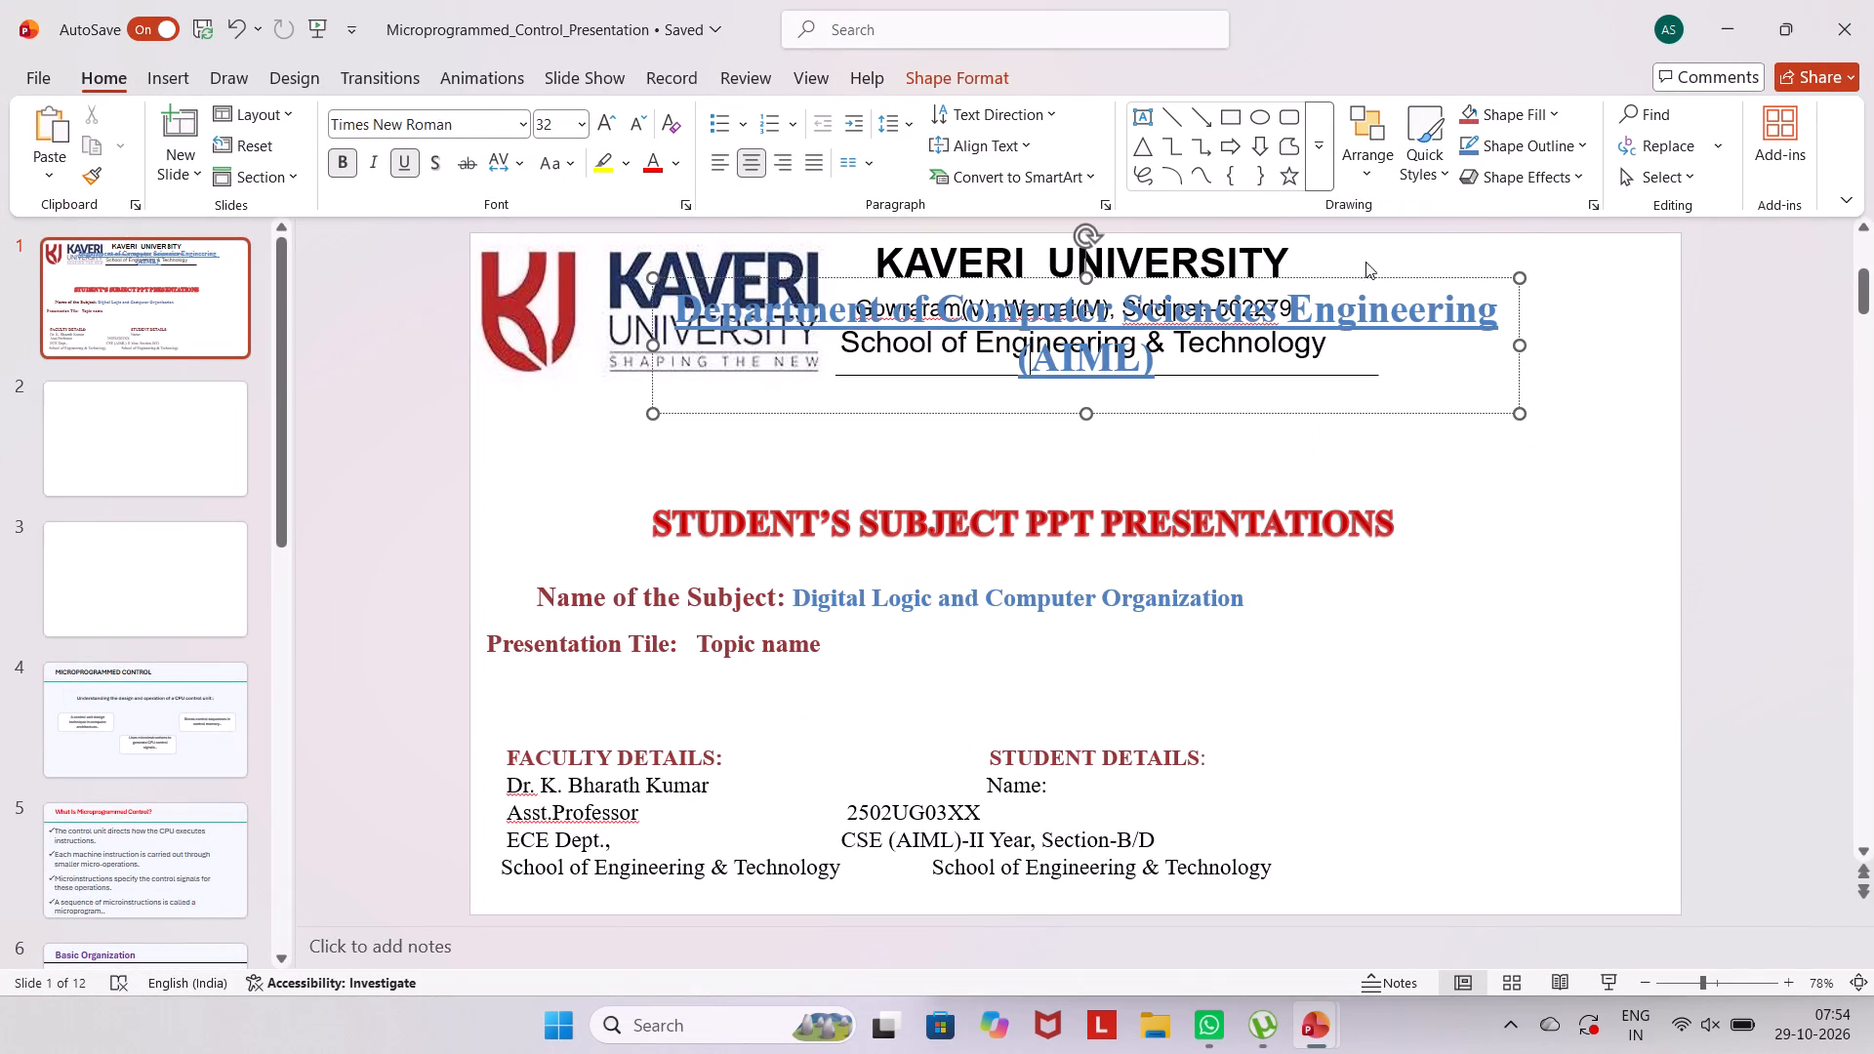
left_click_drag(1359, 274, 1293, 385)
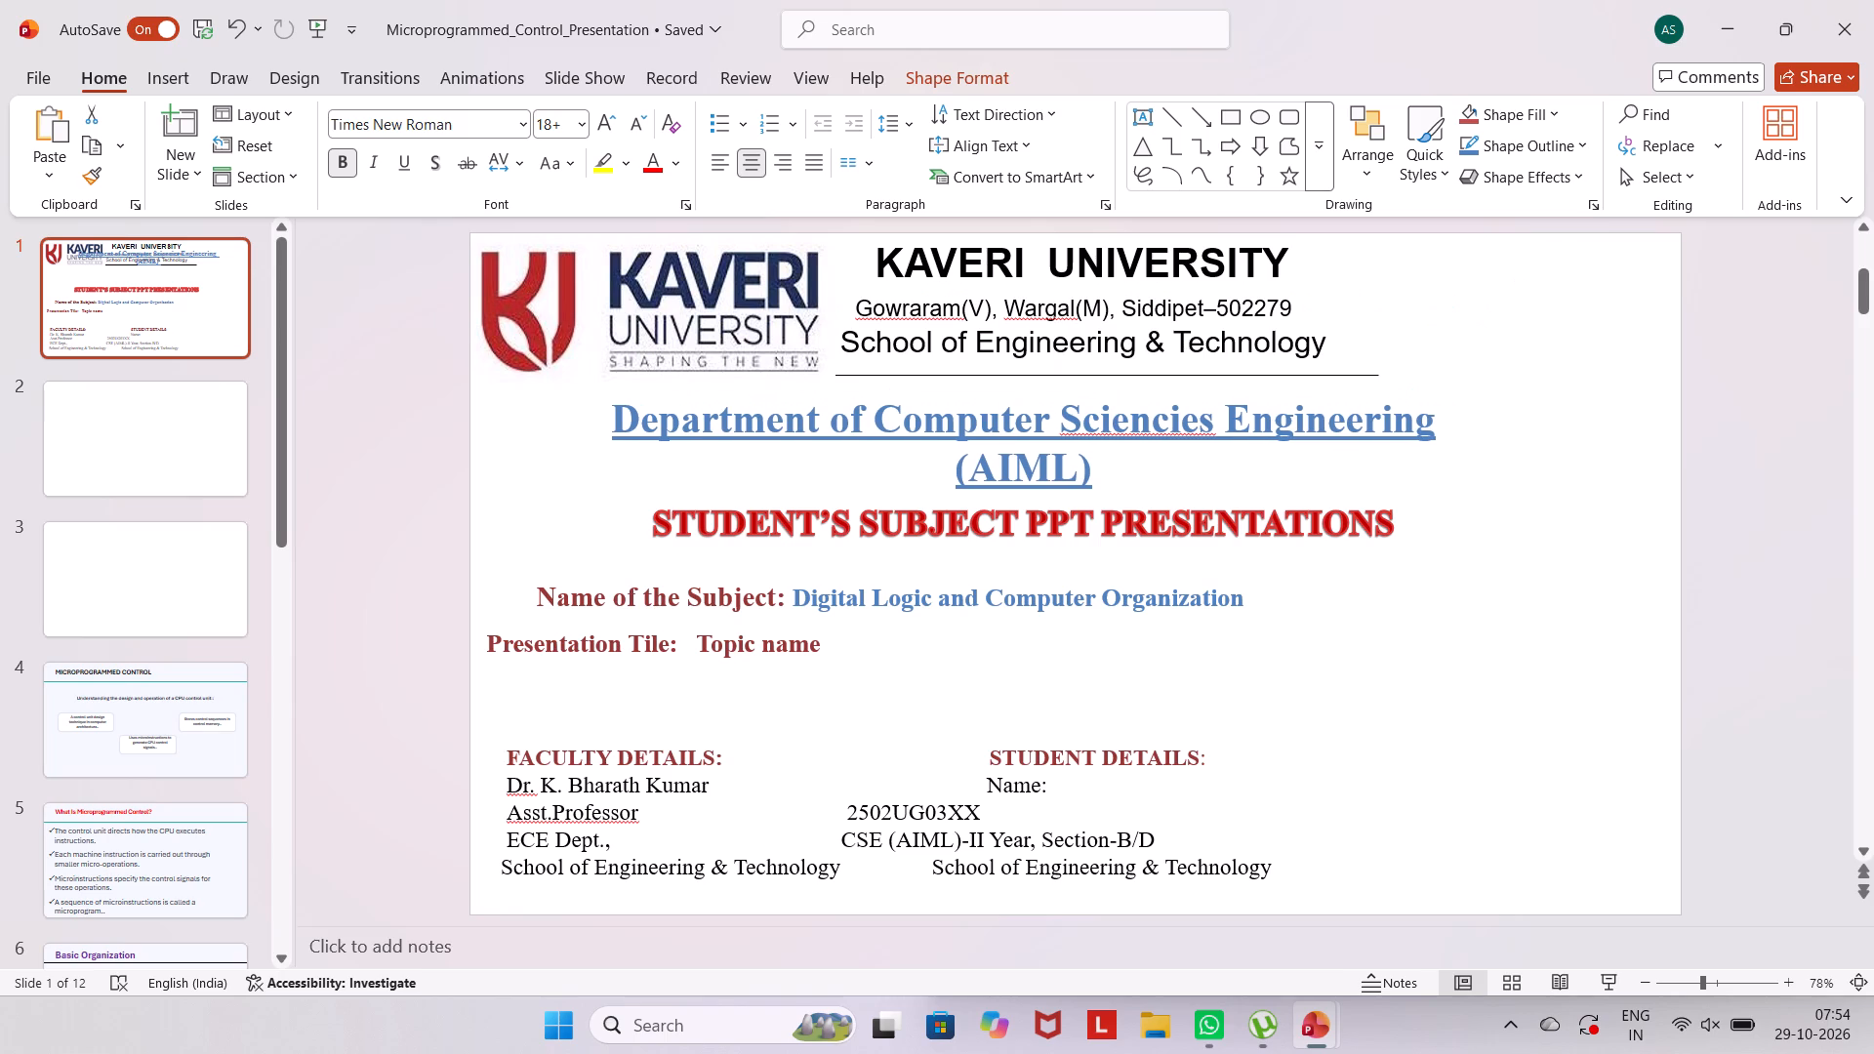
left_click_drag(1293, 385, 1293, 378)
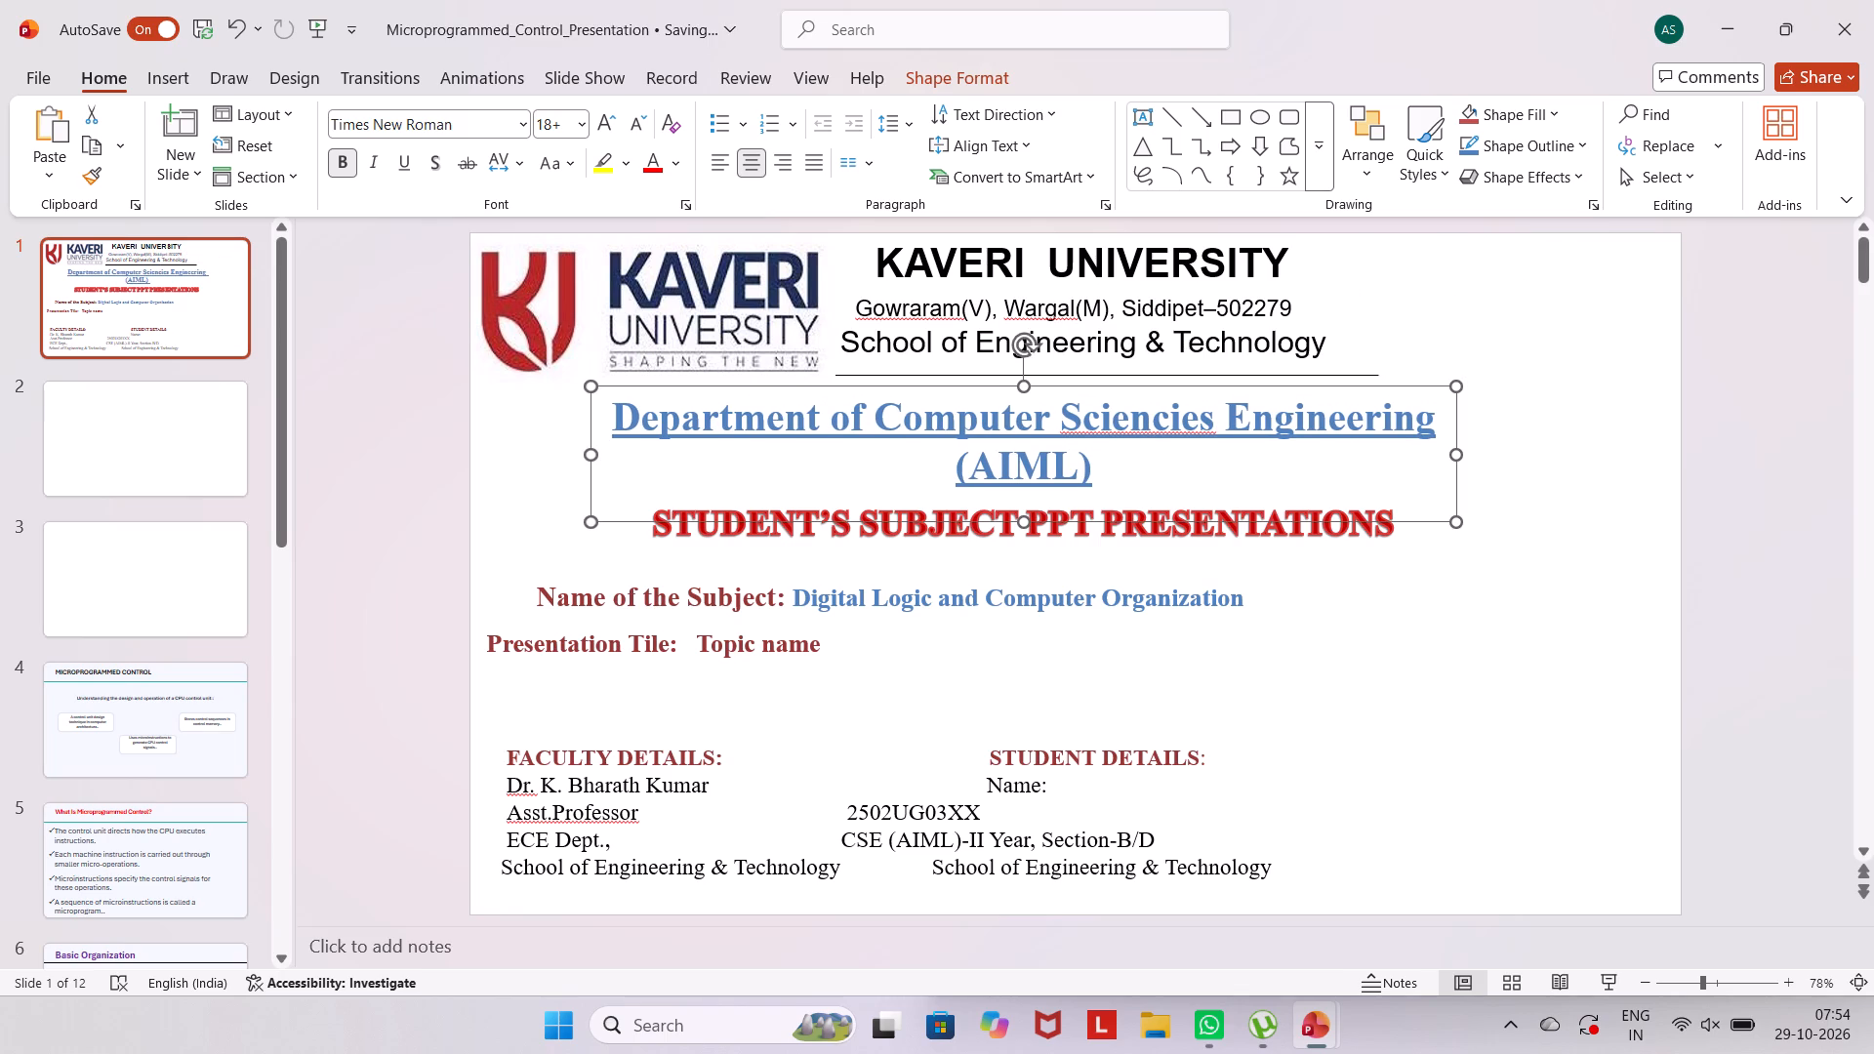
Extend the horizontal line under the university header to the slide's right edge.
left_click(1316, 371)
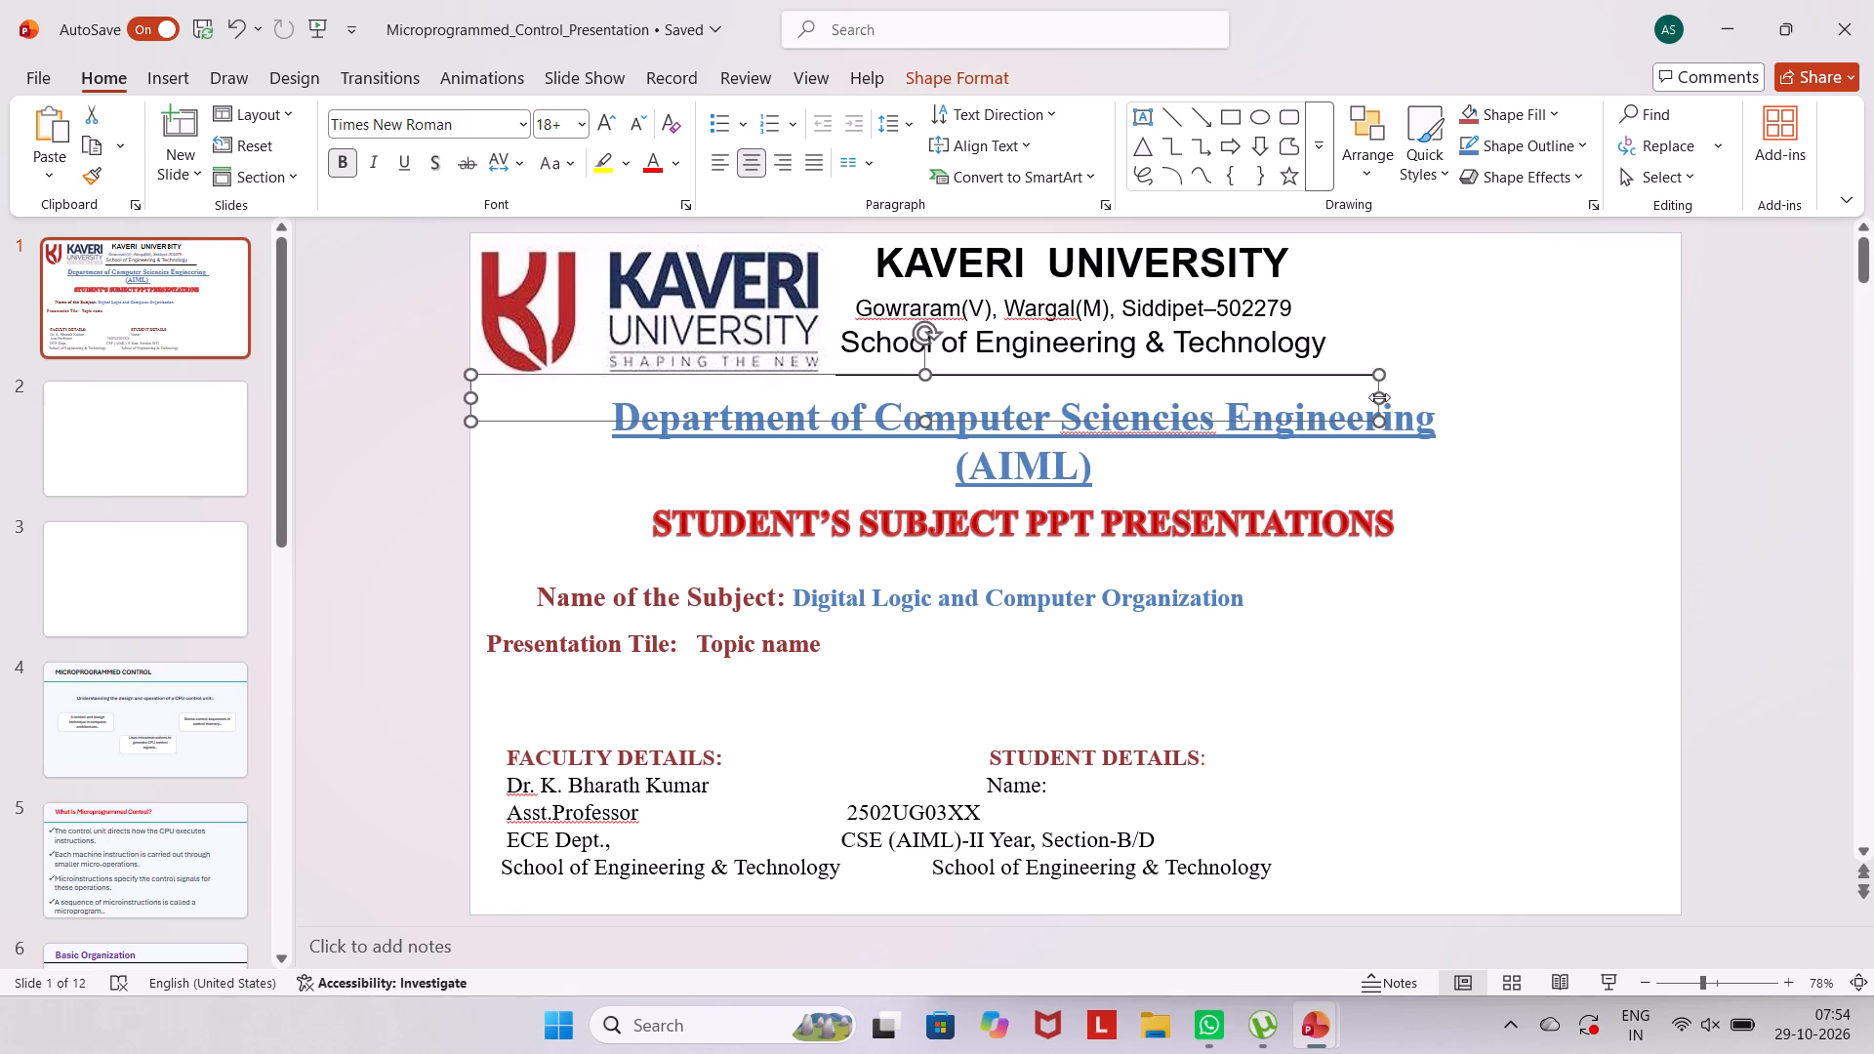
right_click_drag(1379, 397, 1659, 385)
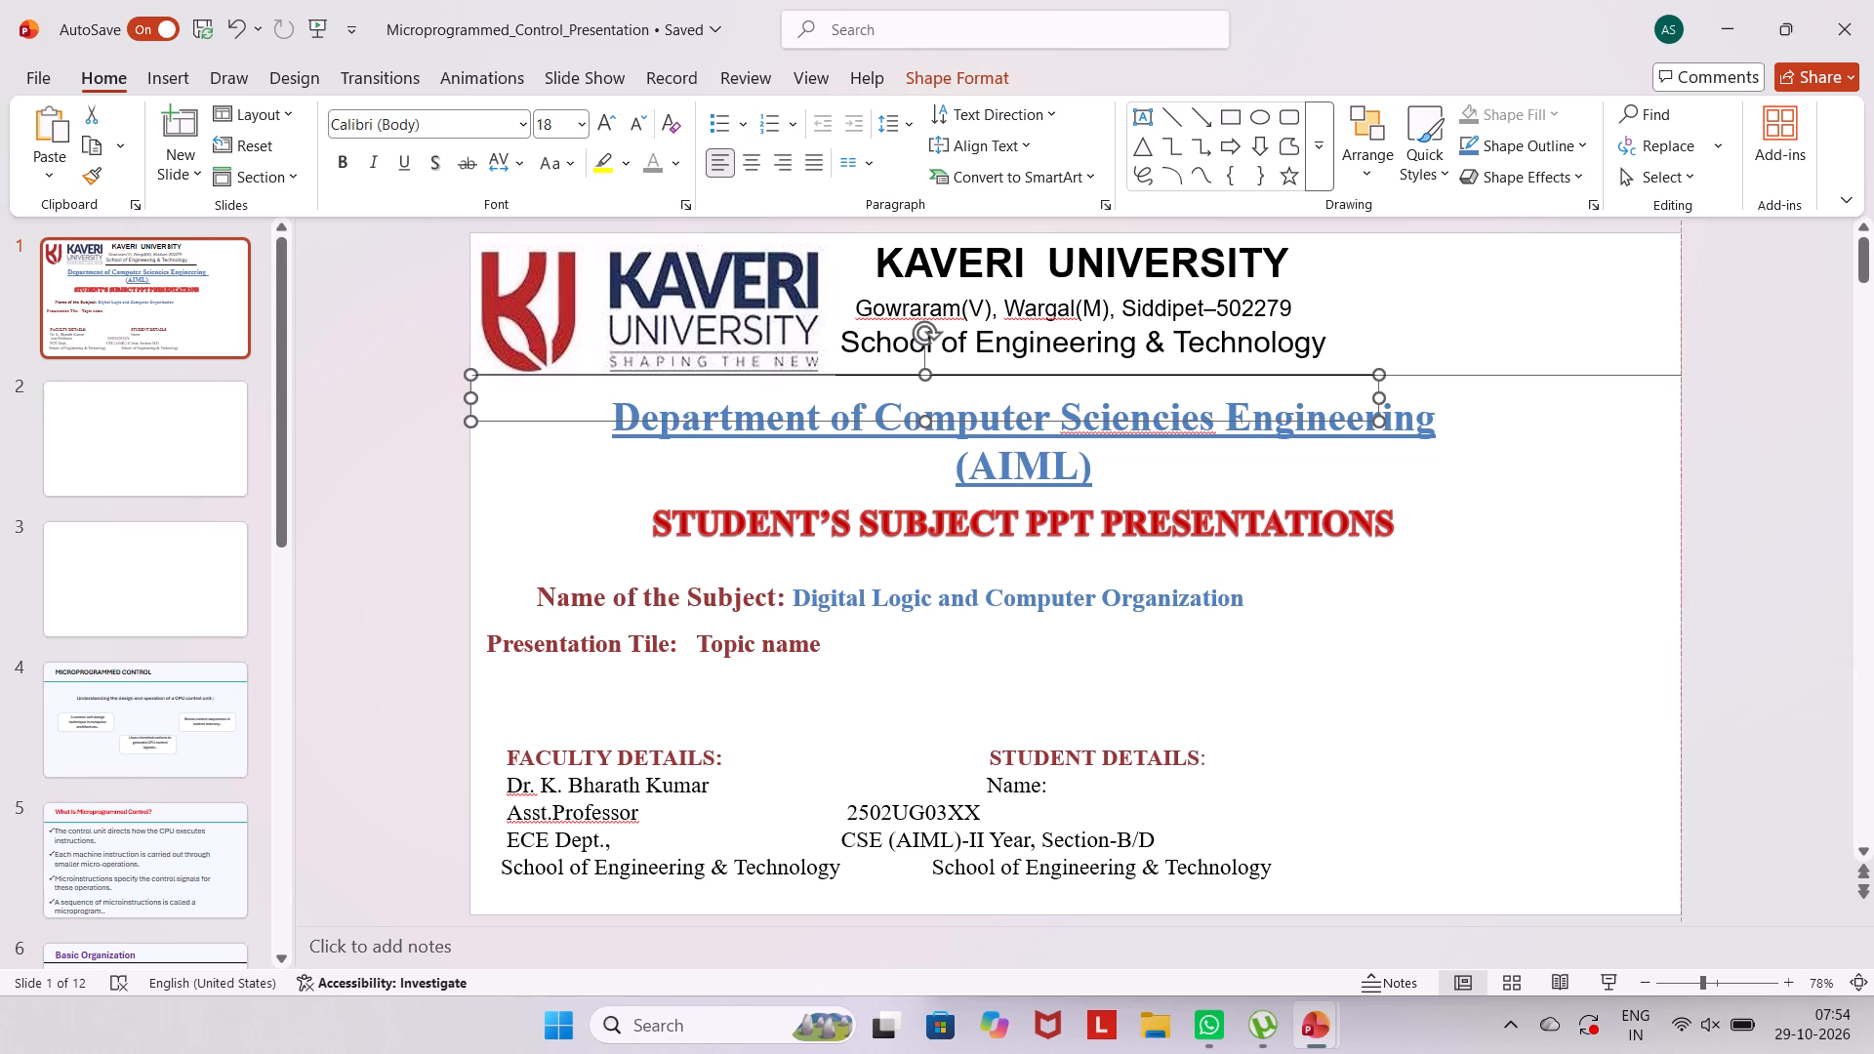
right_click_drag(1659, 385, 1678, 383)
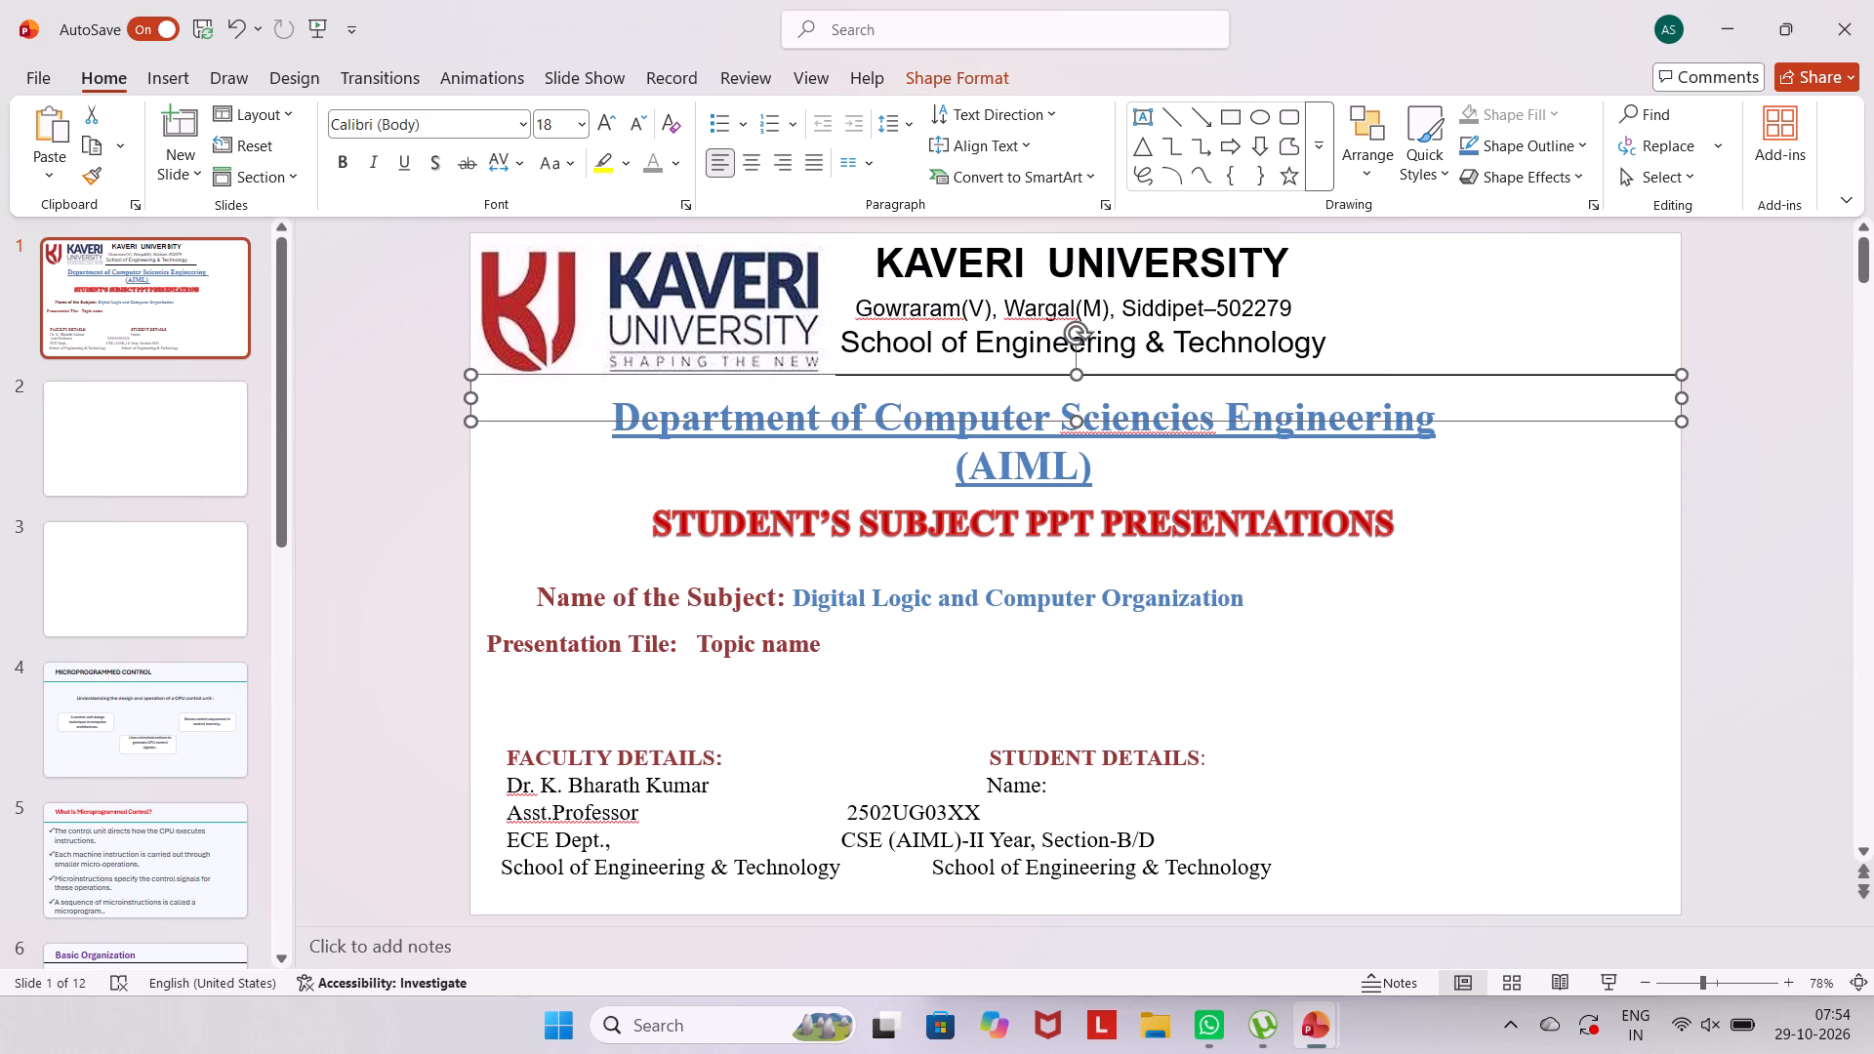
left_click(1549, 559)
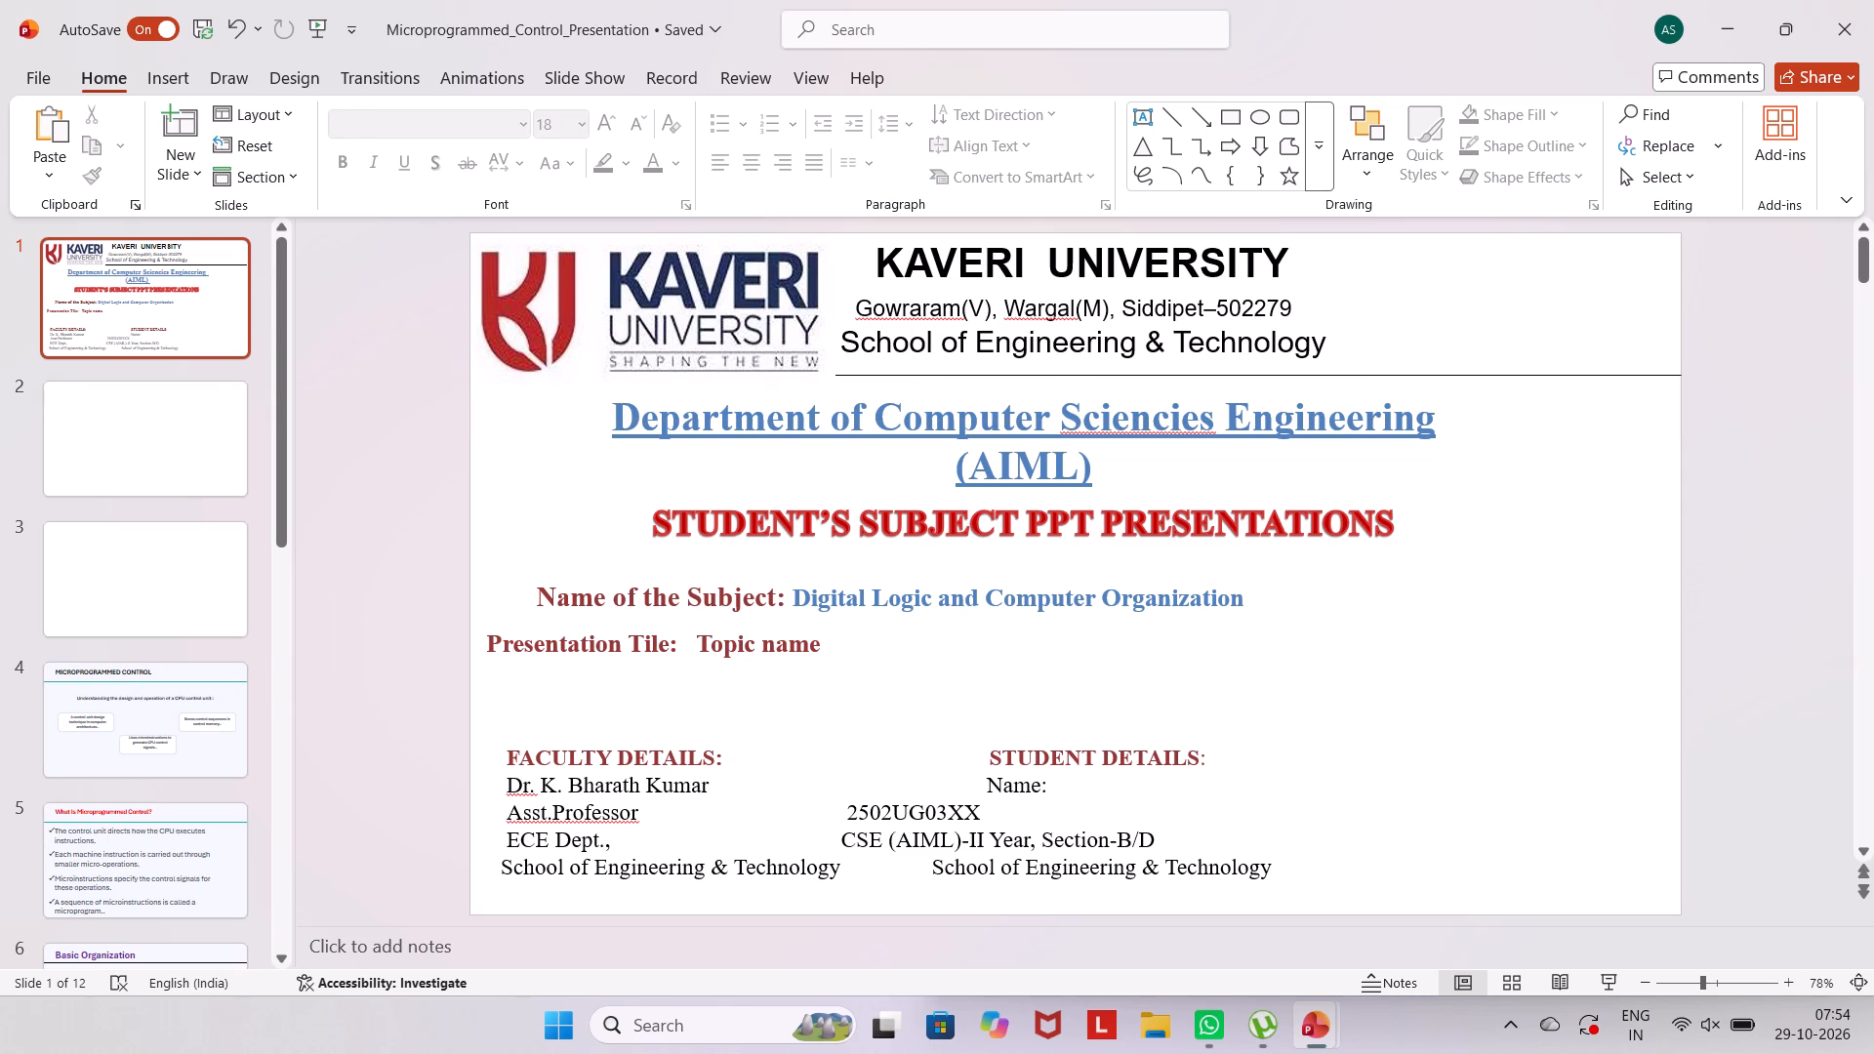
Move the university name and address block toward the slide's right side, keeping it above the header line.
left_click(1229, 325)
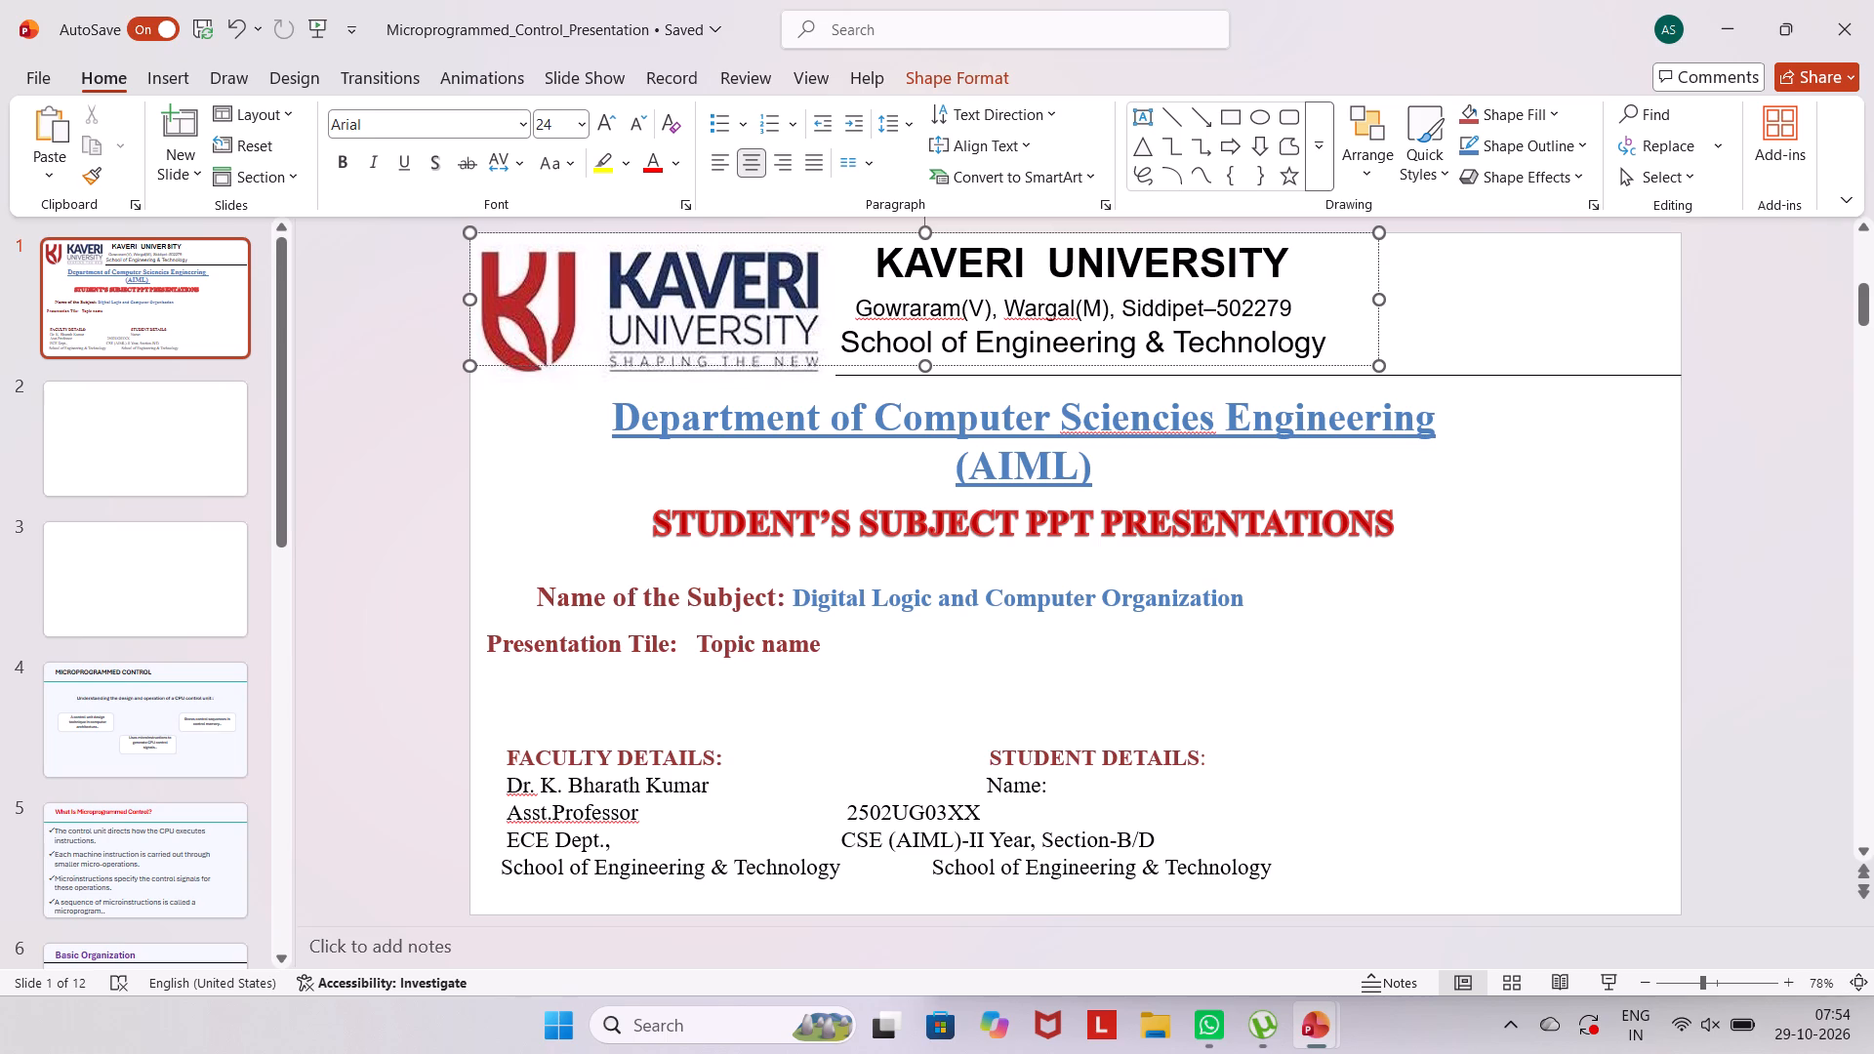
left_click_drag(1374, 321, 1498, 315)
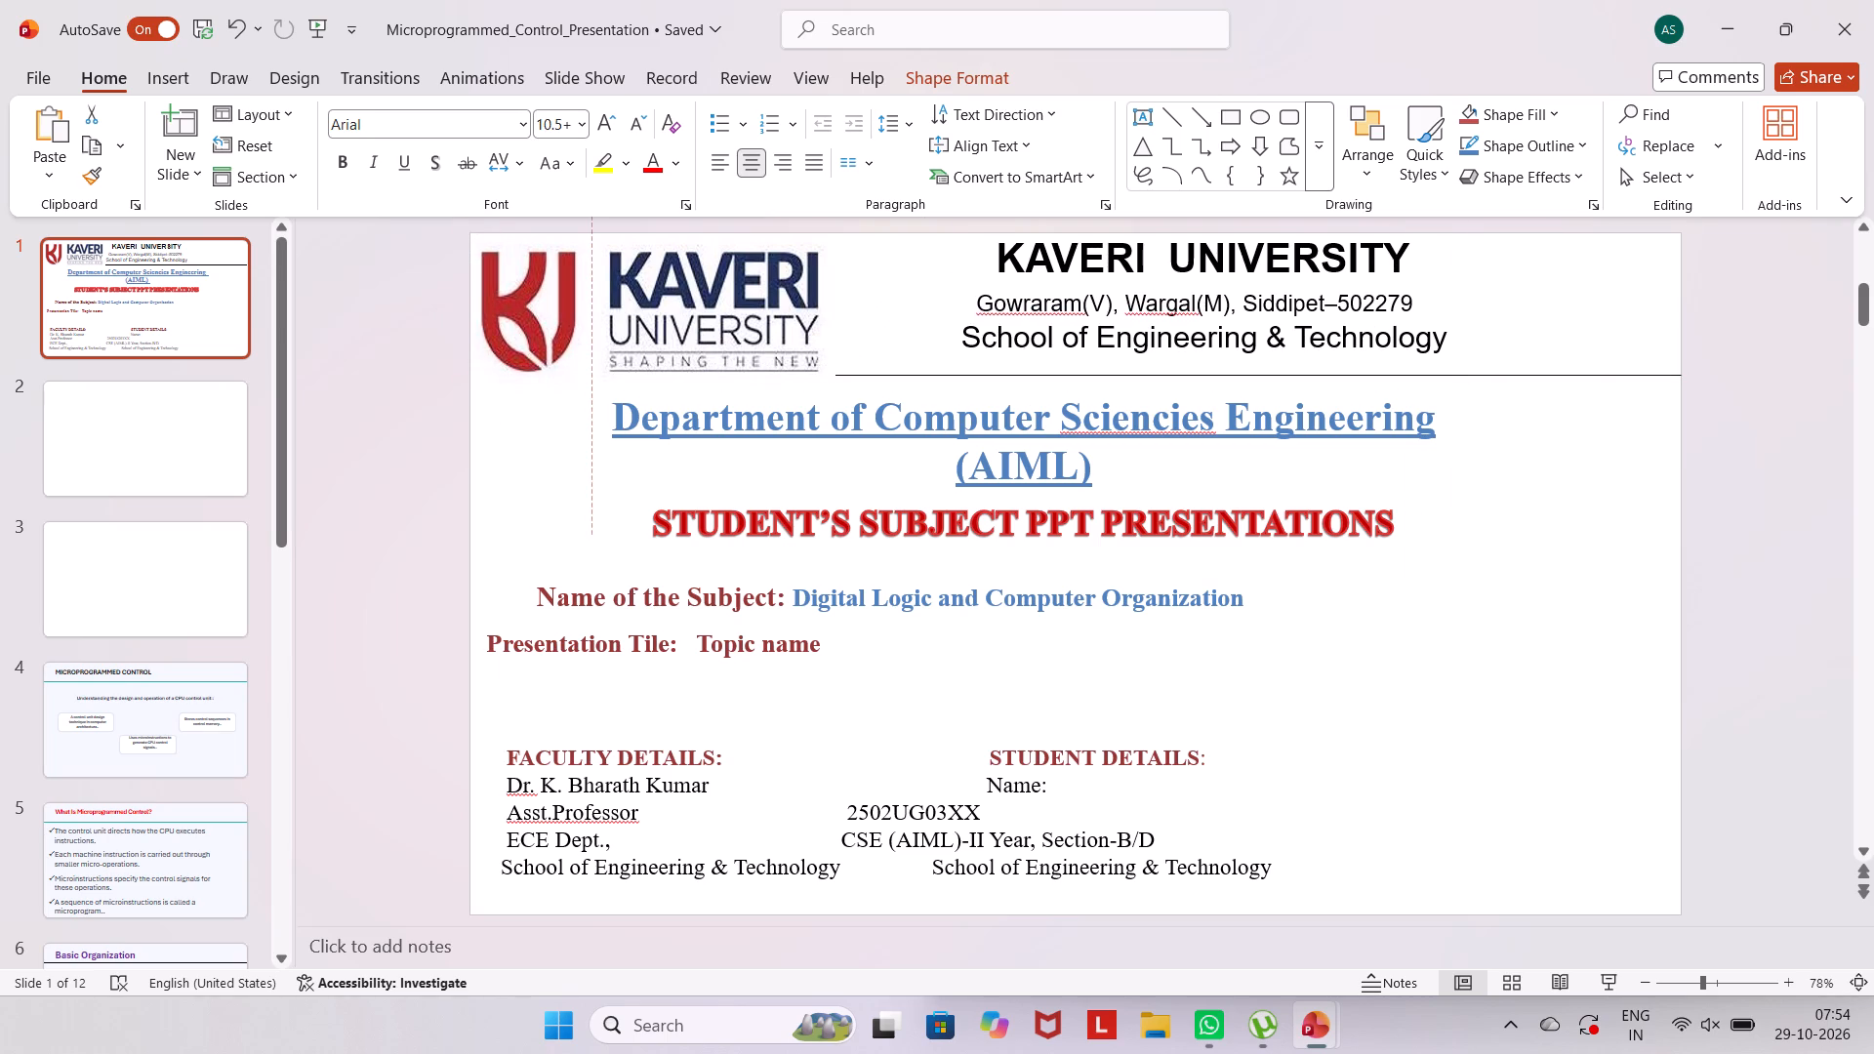
left_click_drag(1498, 315, 1620, 323)
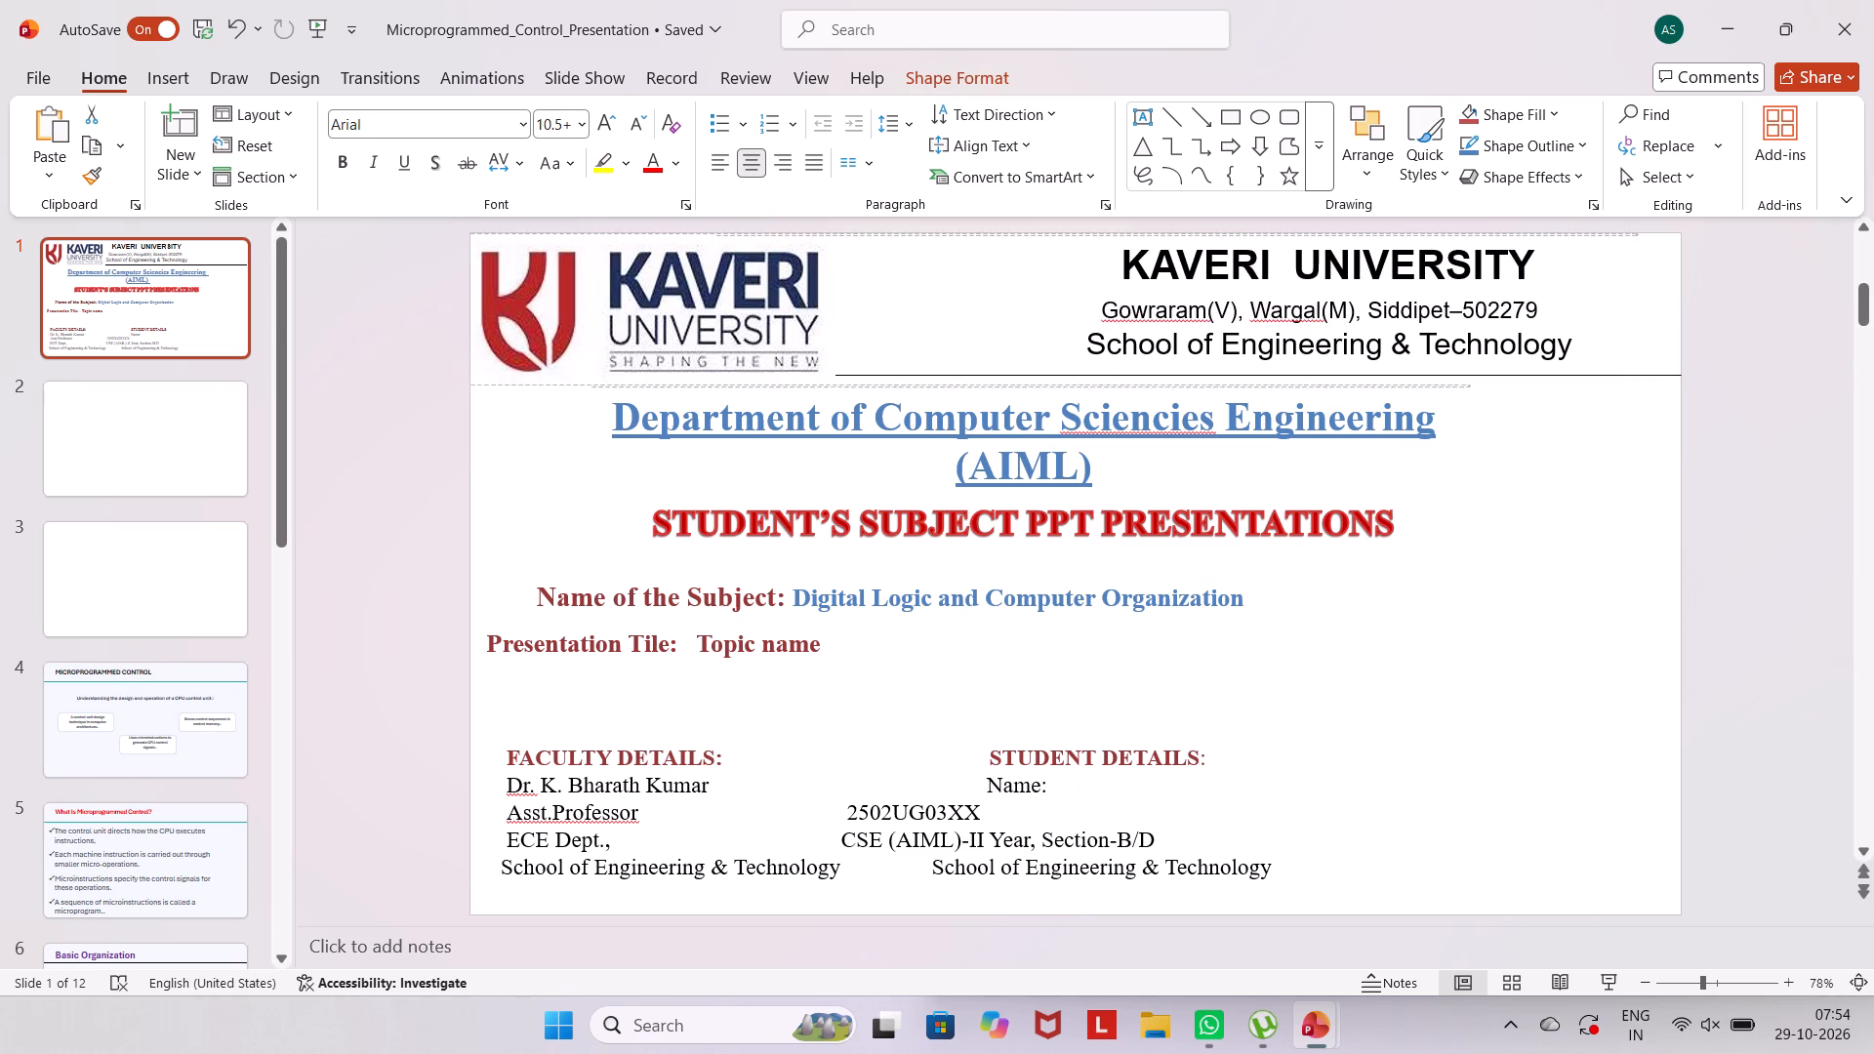
left_click_drag(1620, 323, 1608, 328)
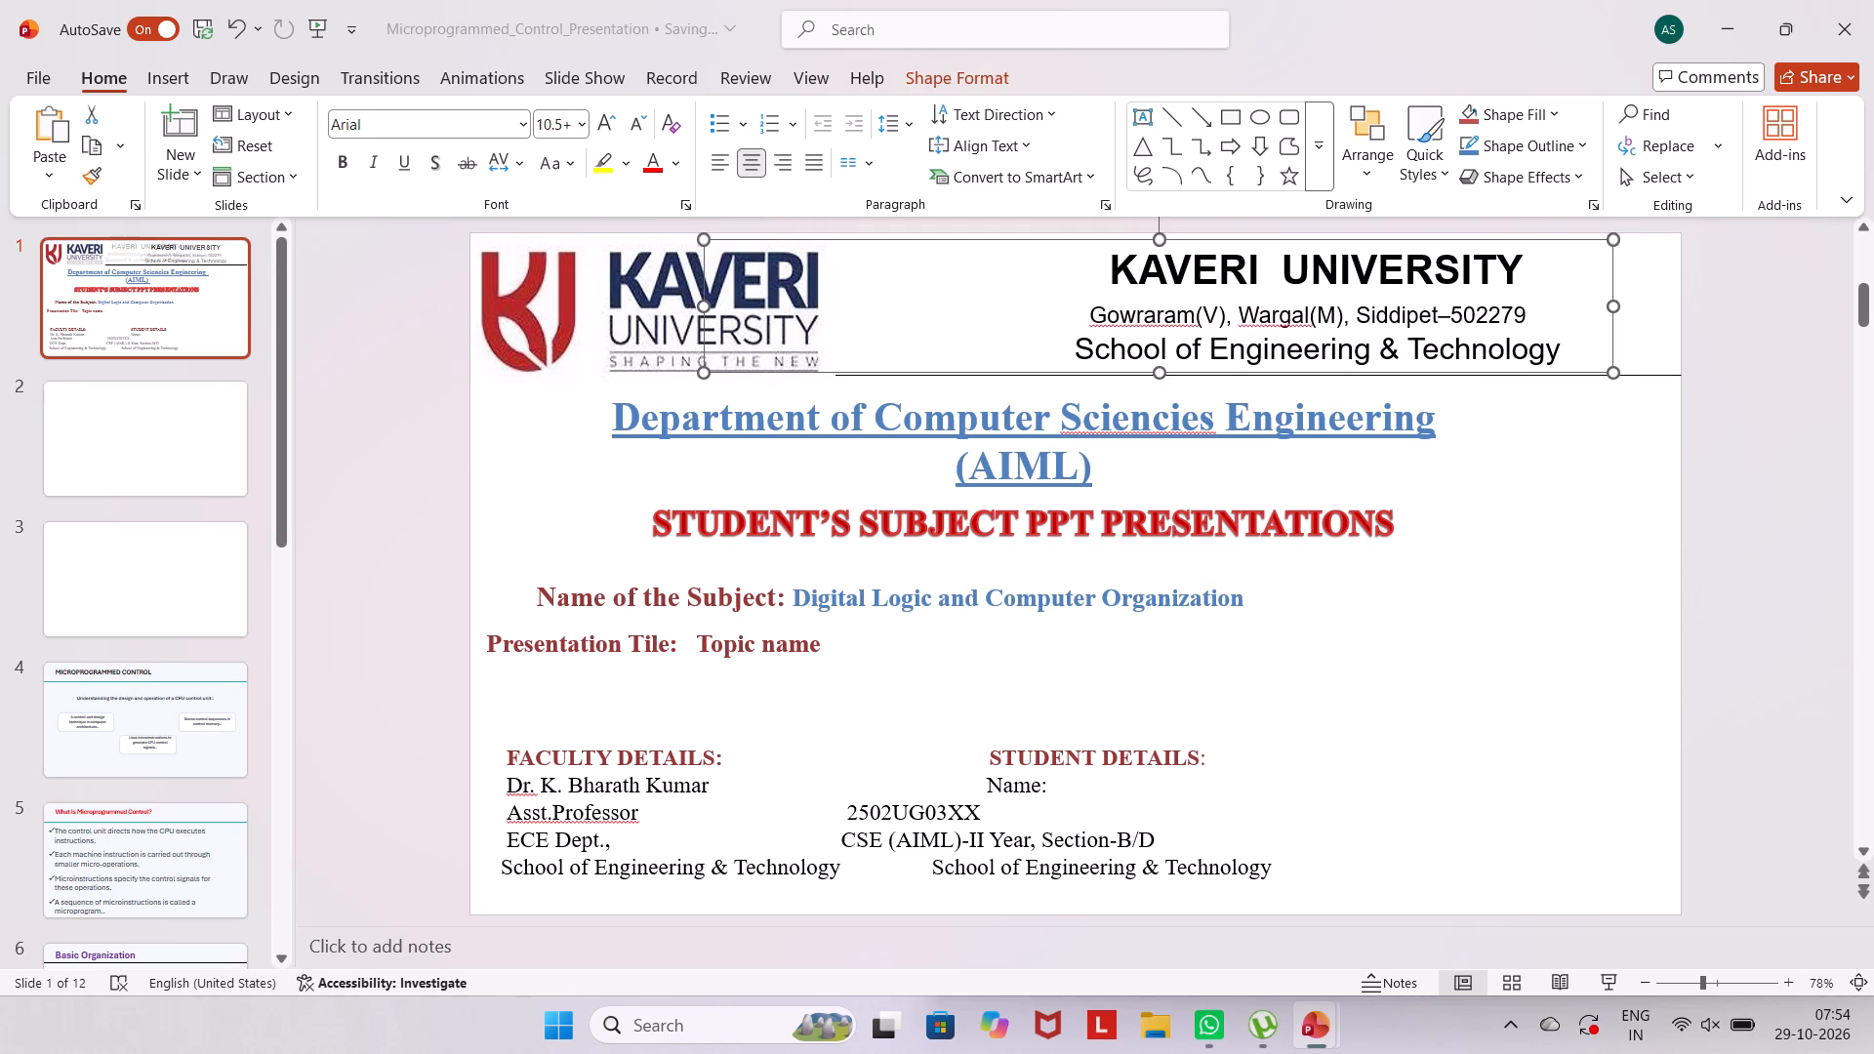
left_click(1592, 545)
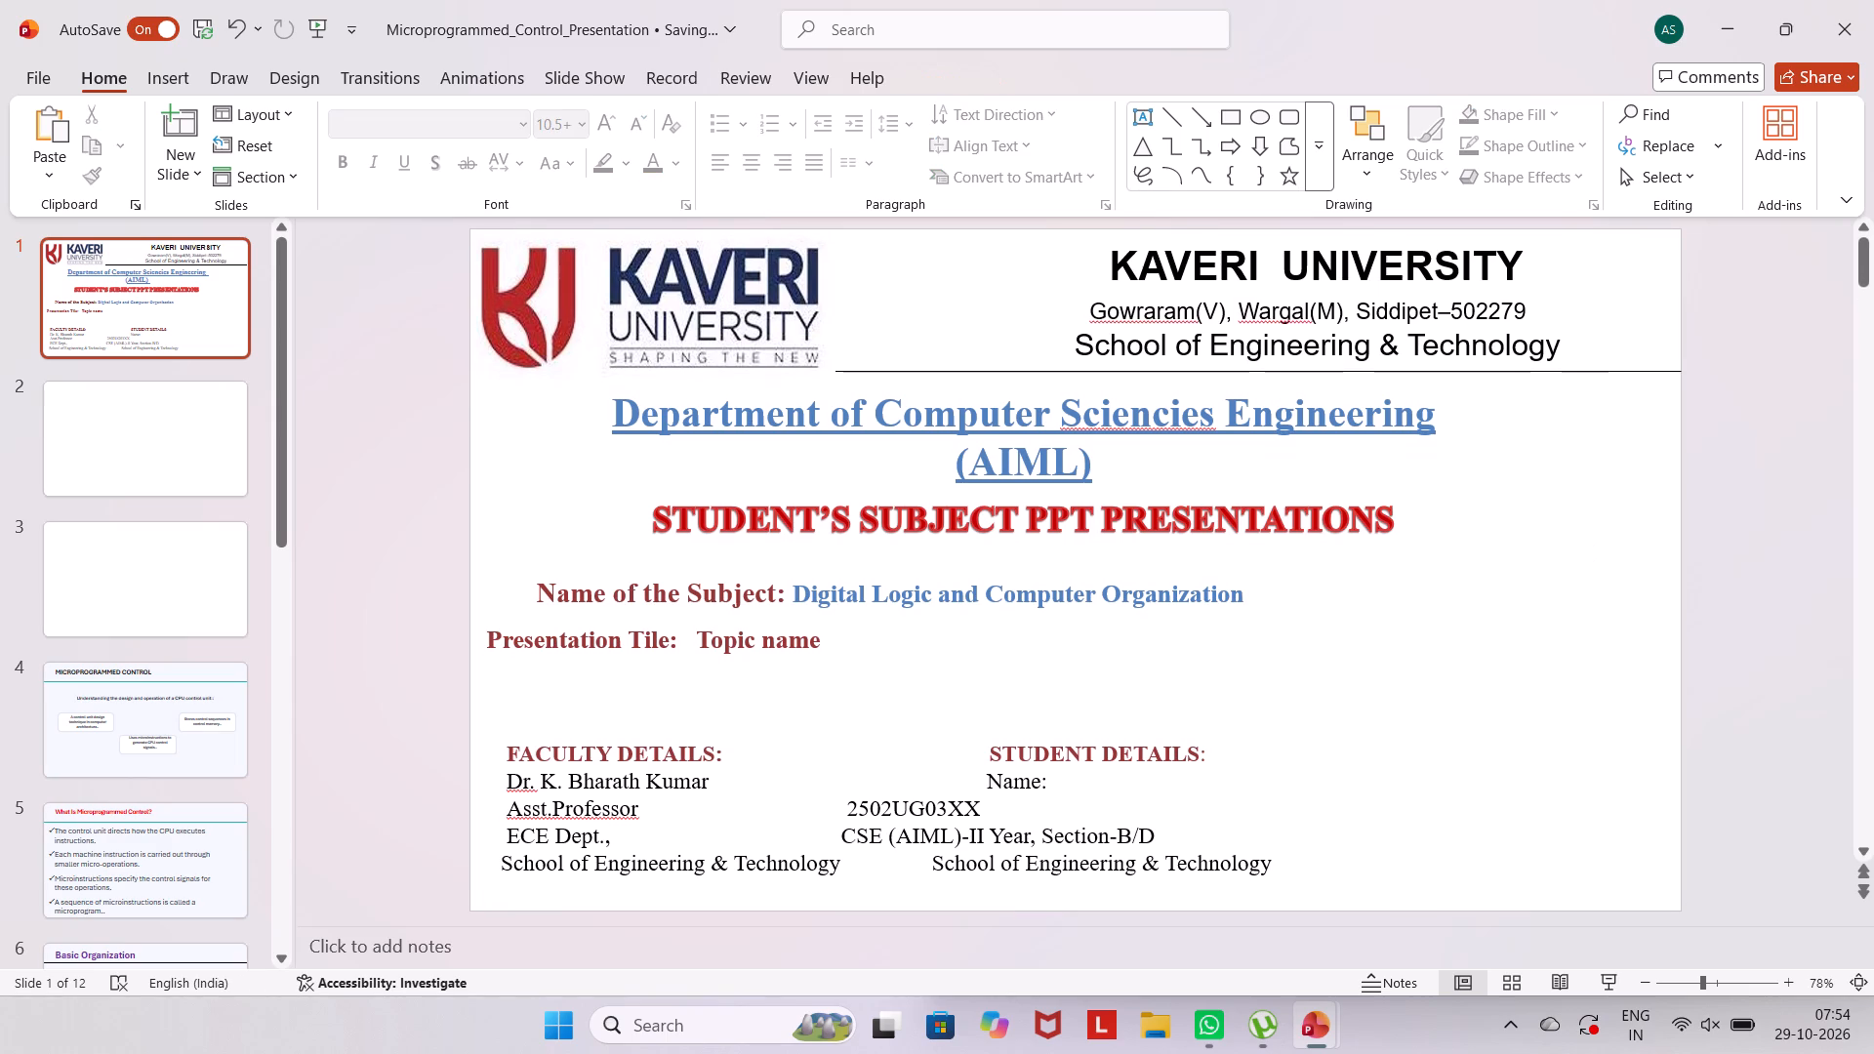
Shift the Kaveri University logo slightly inward from the slide's left edge, aligned with the slide's top edge.
left_click(776, 325)
left_click_drag(776, 325, 806, 332)
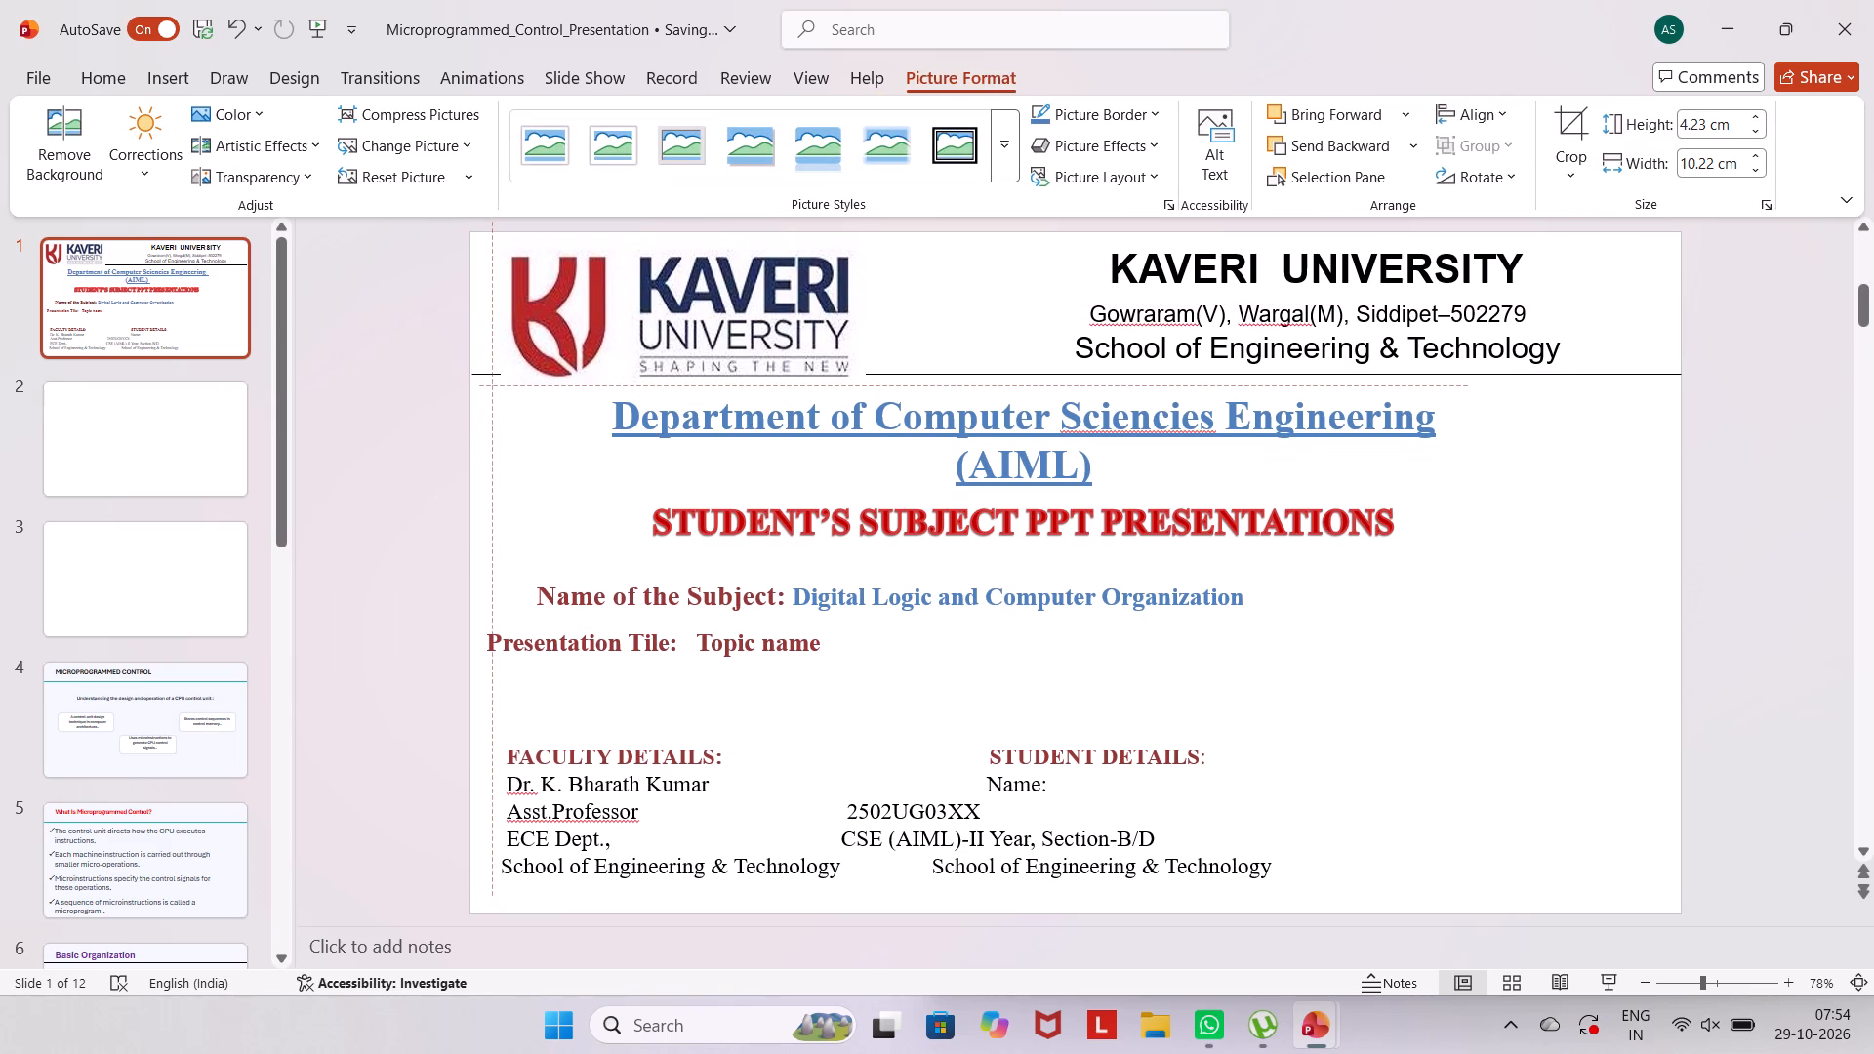
left_click_drag(806, 332, 815, 326)
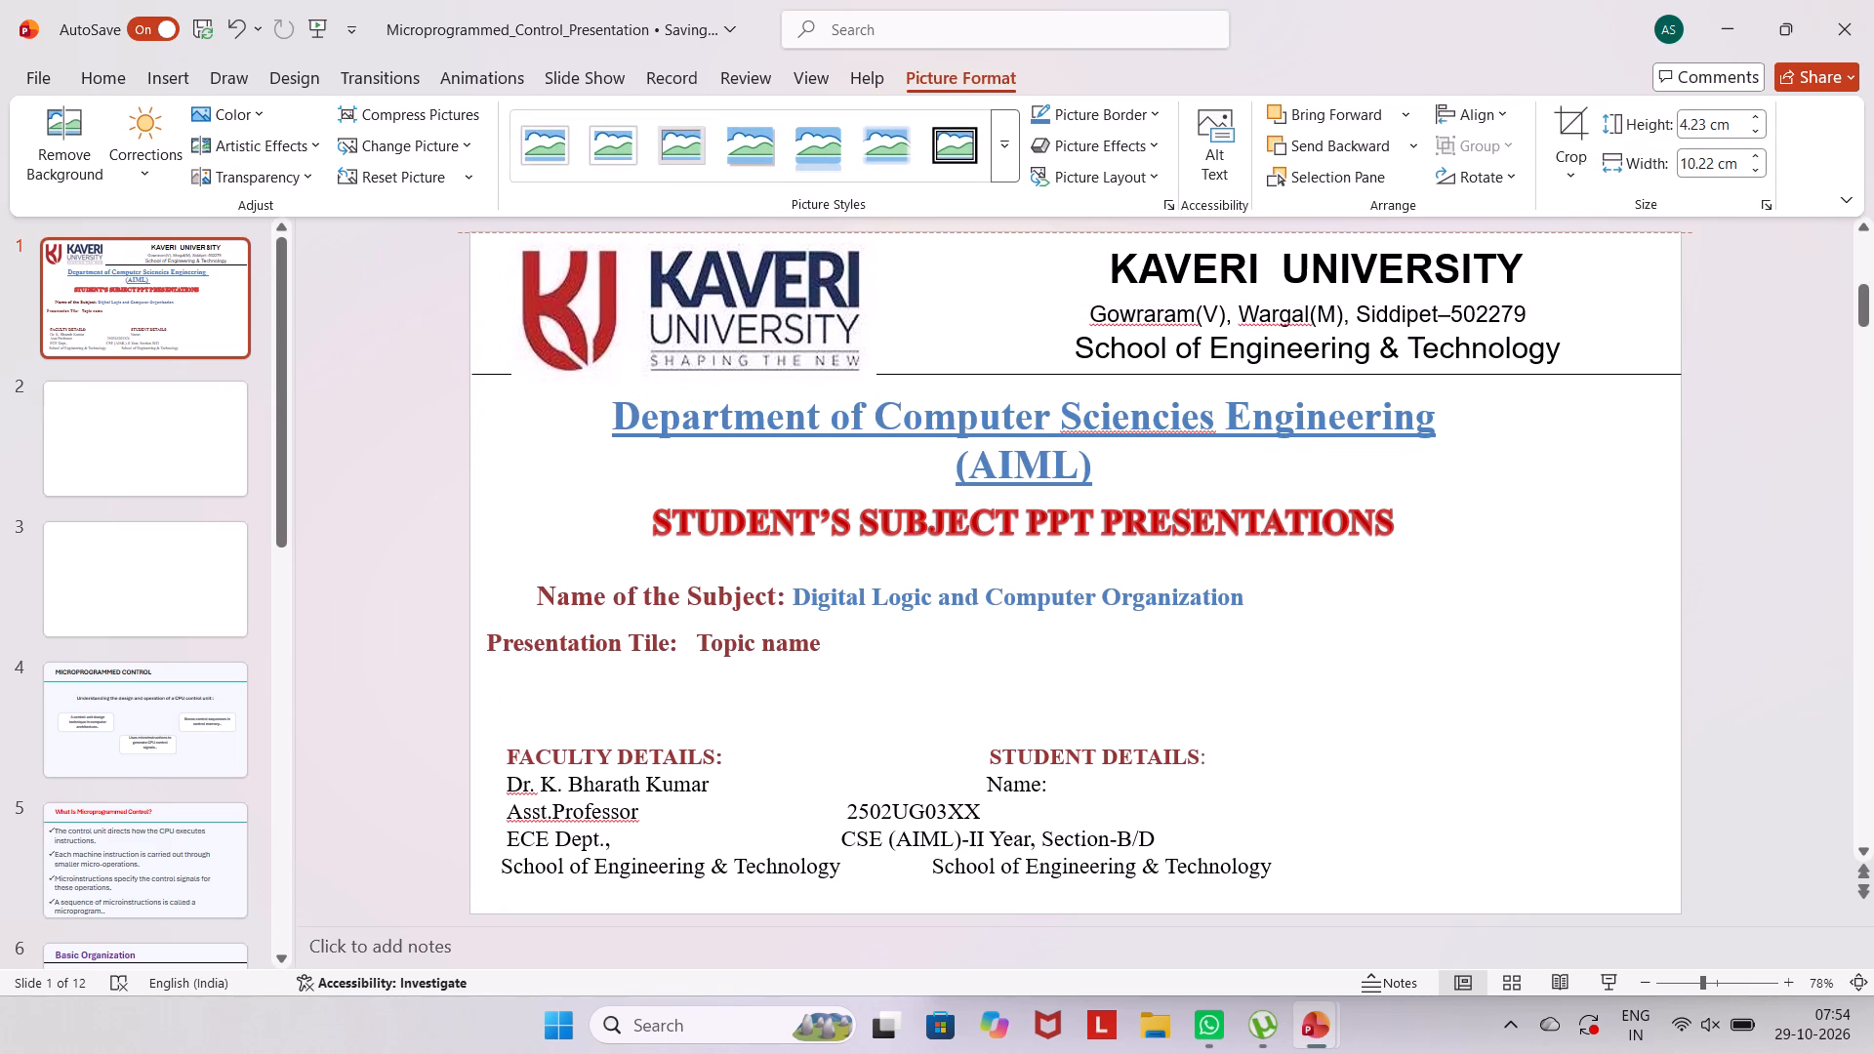
left_click_drag(815, 326, 812, 327)
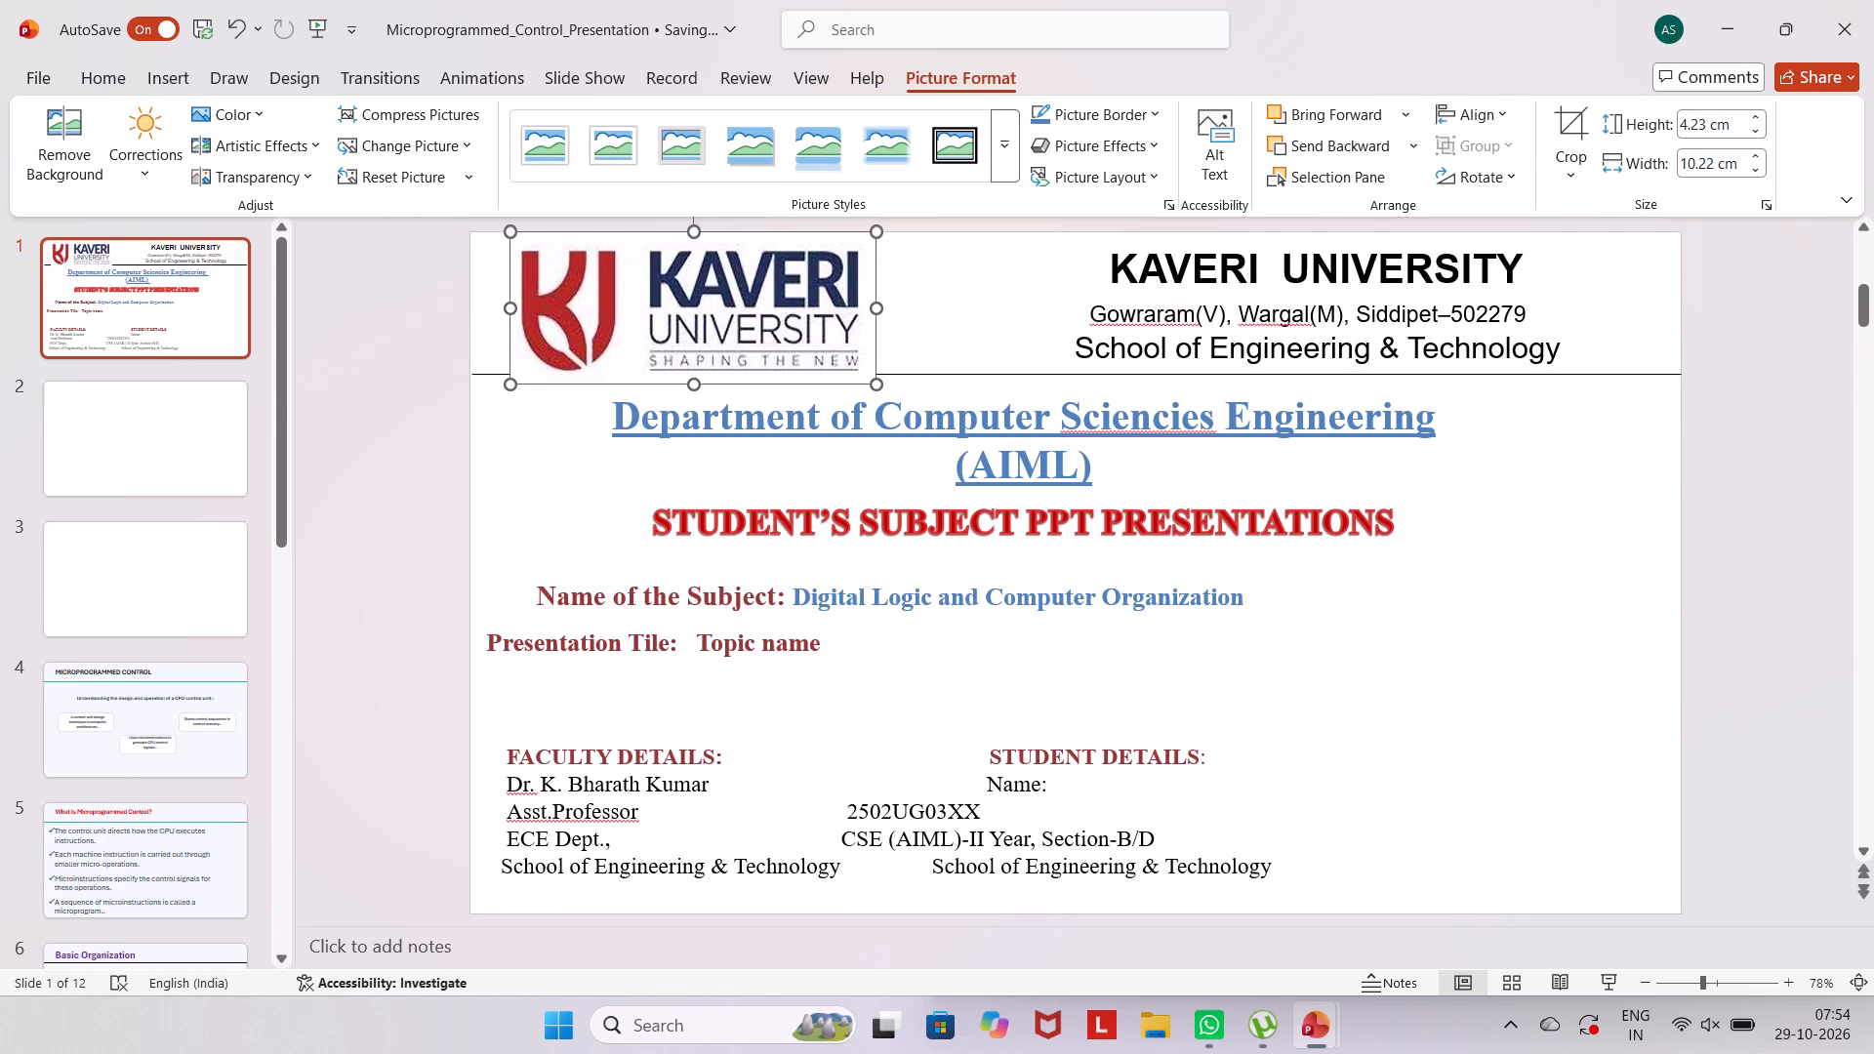
Shift the university name and address block slightly back toward the logo.
left_click(1084, 290)
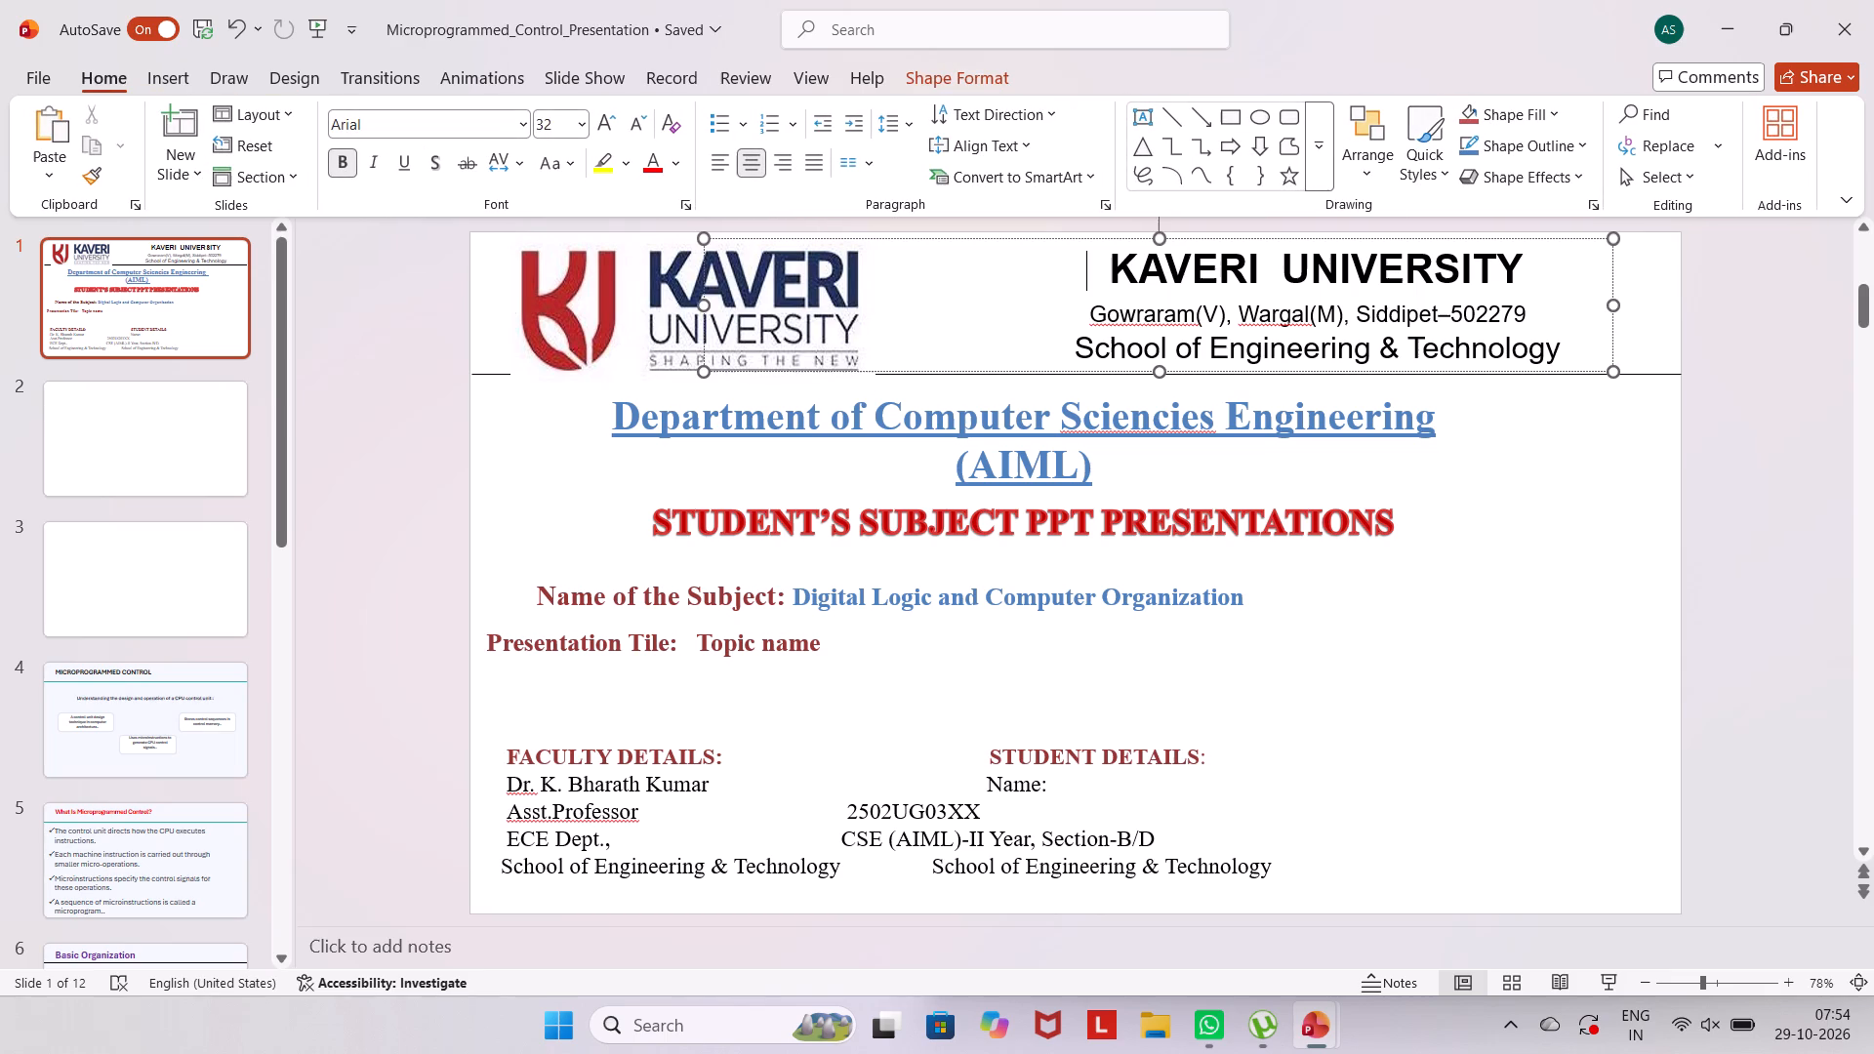
left_click_drag(1615, 293, 1545, 297)
left_click_drag(1484, 589, 1071, 580)
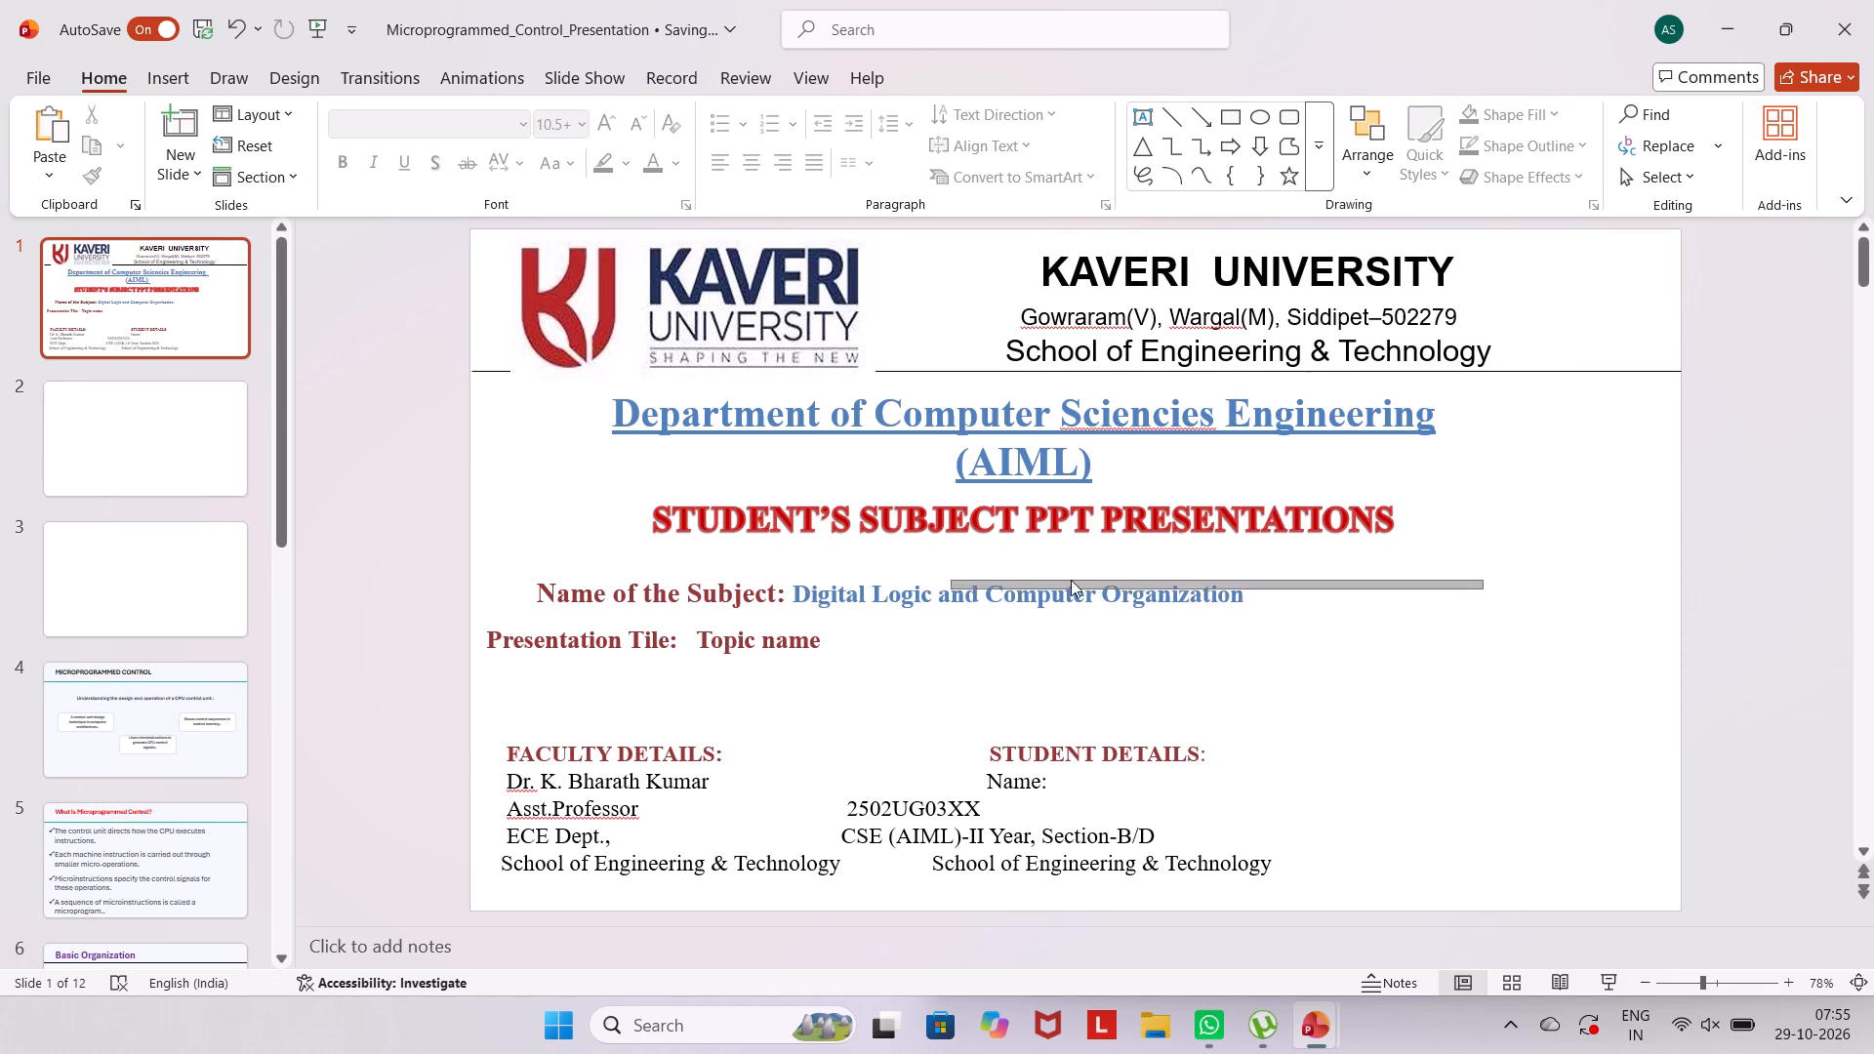
left_click_drag(1071, 580, 1282, 599)
Replace the placeholder topic name after the presentation title label with "Micro Programmed Control Concept".
left_click(835, 654)
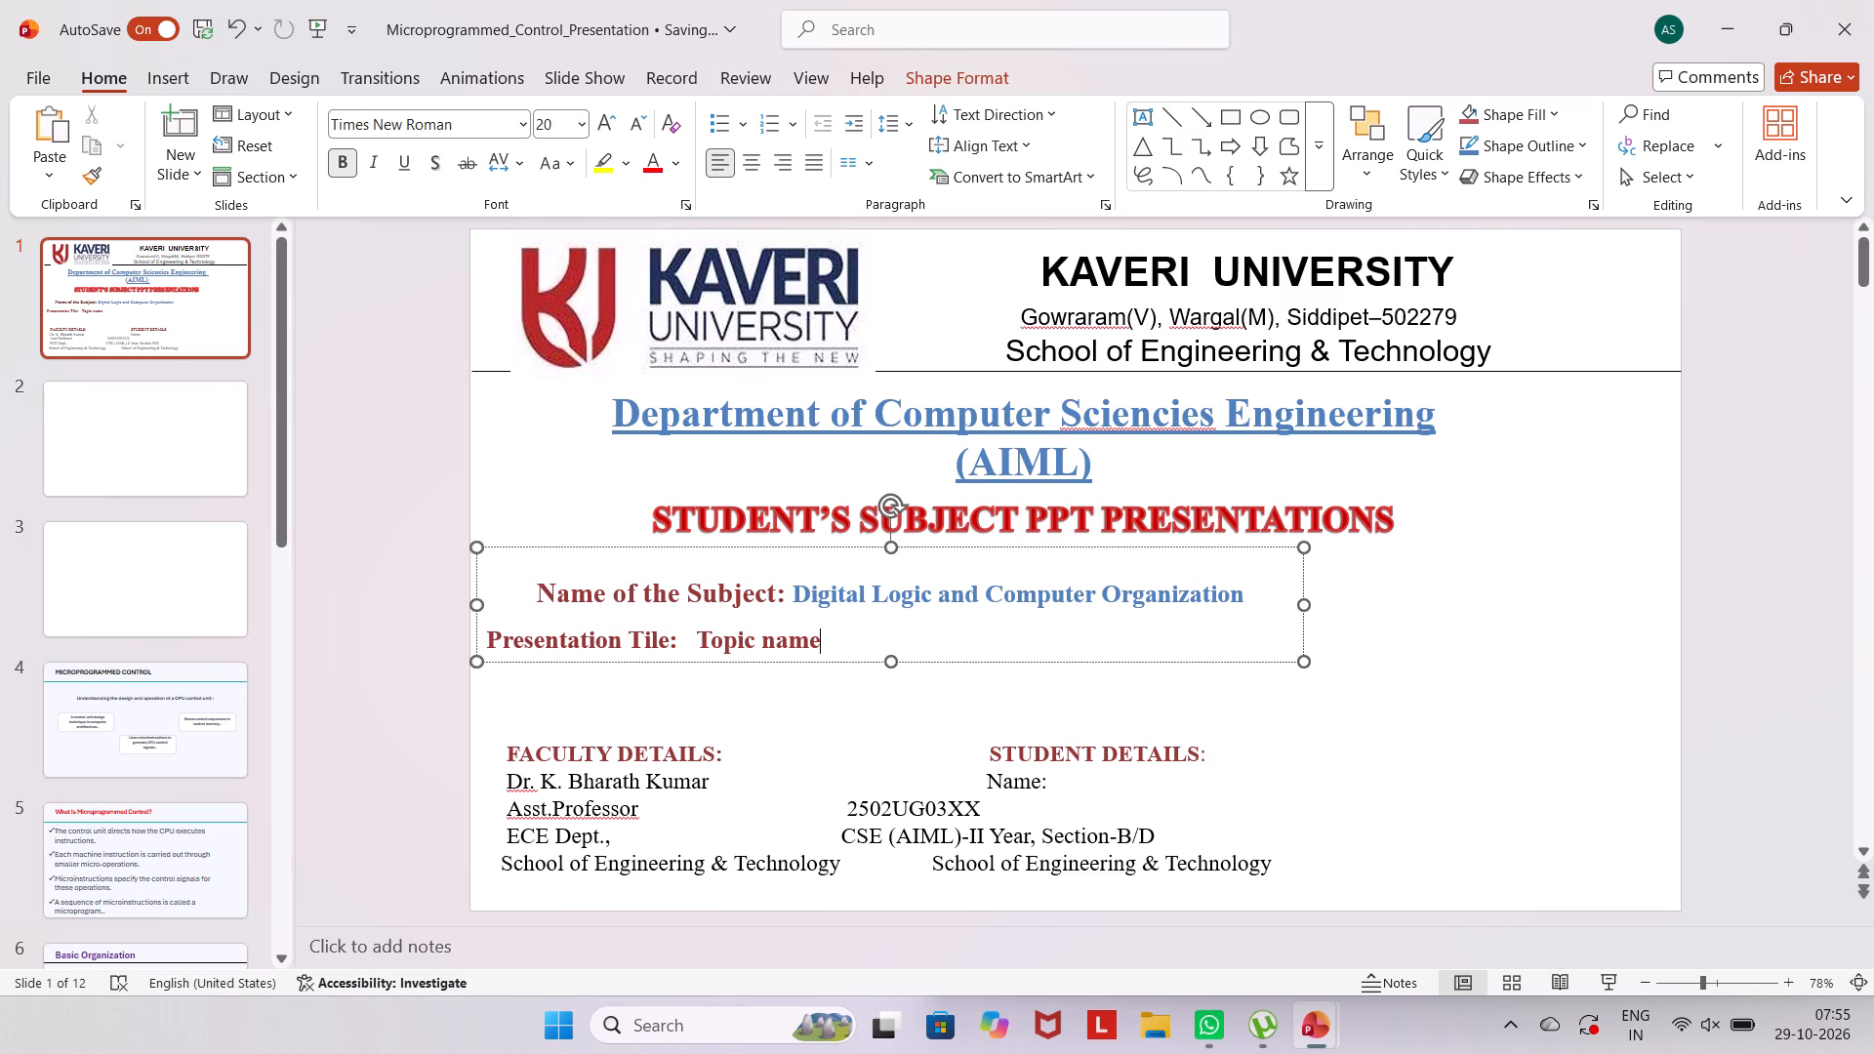
key("BackSpace")
key("BackSpace")
key("BackSpace")
key("BackSpace")
key("BackSpace")
key("BackSpace")
key("BackSpace")
key("BackSpace")
key("BackSpace")
key("BackSpace")
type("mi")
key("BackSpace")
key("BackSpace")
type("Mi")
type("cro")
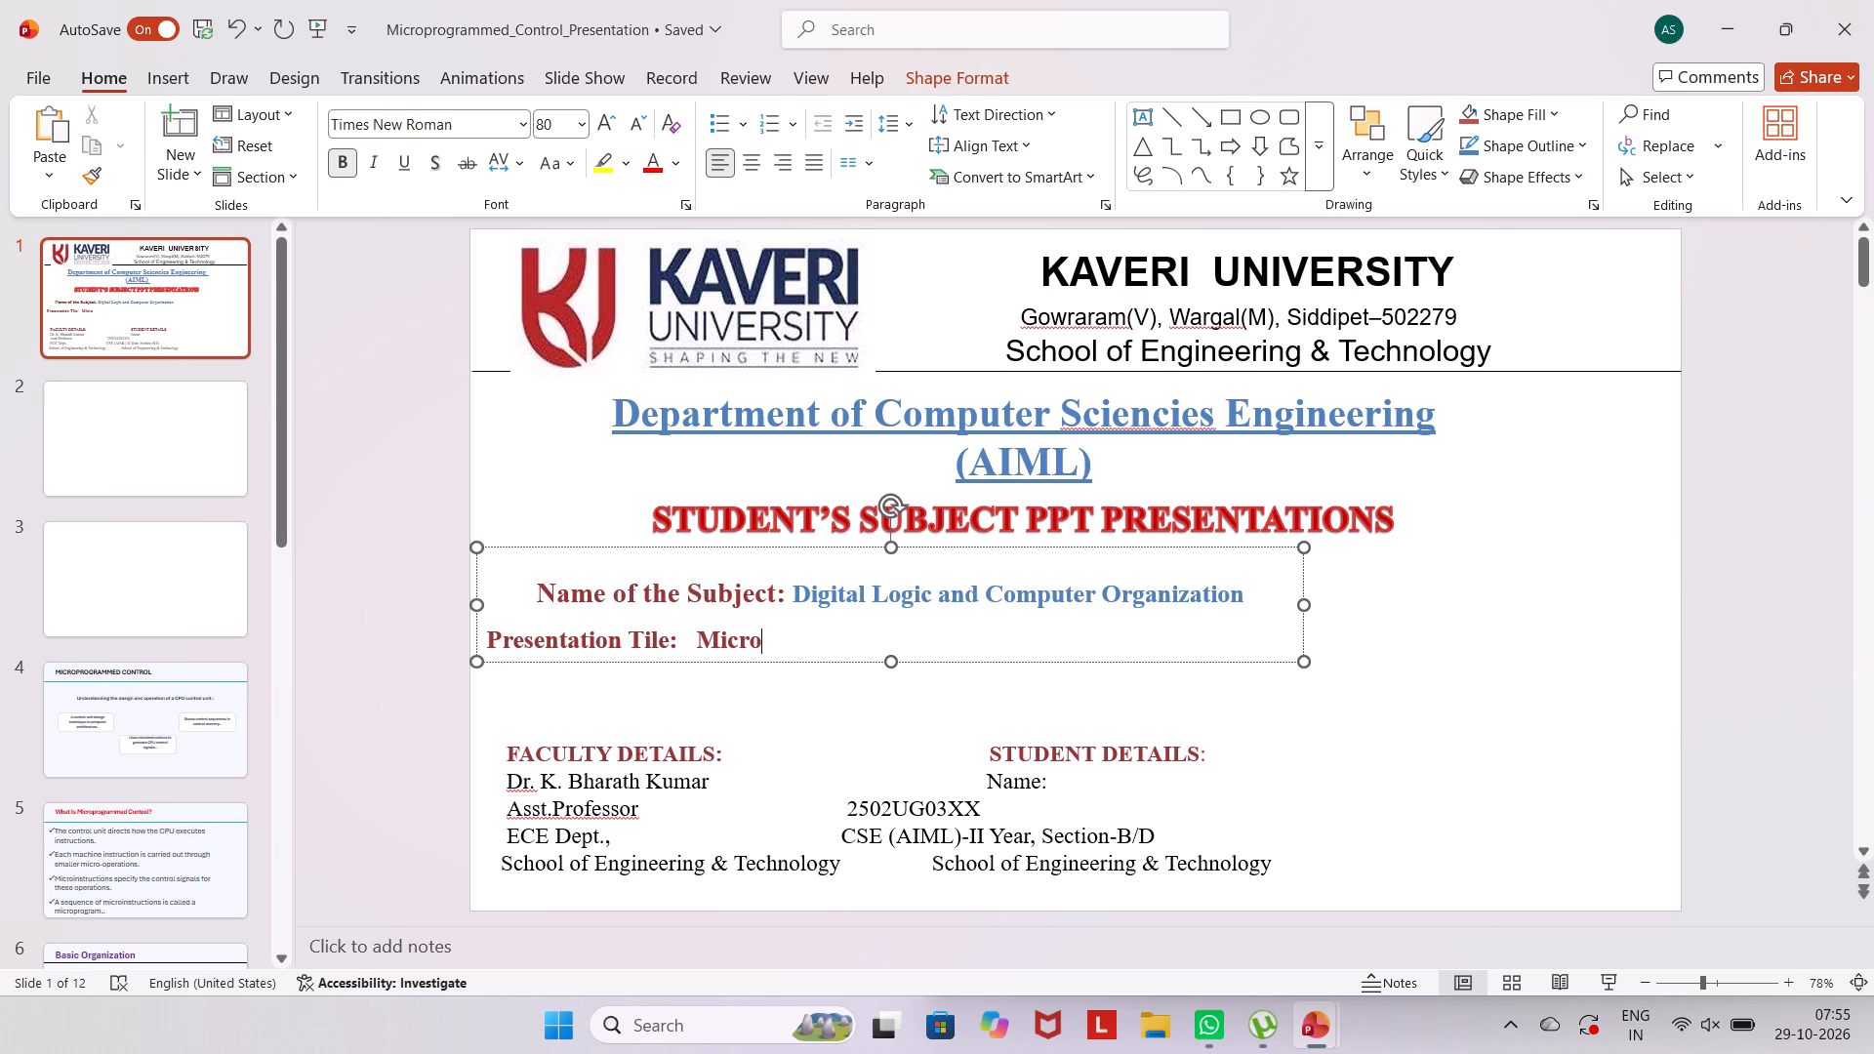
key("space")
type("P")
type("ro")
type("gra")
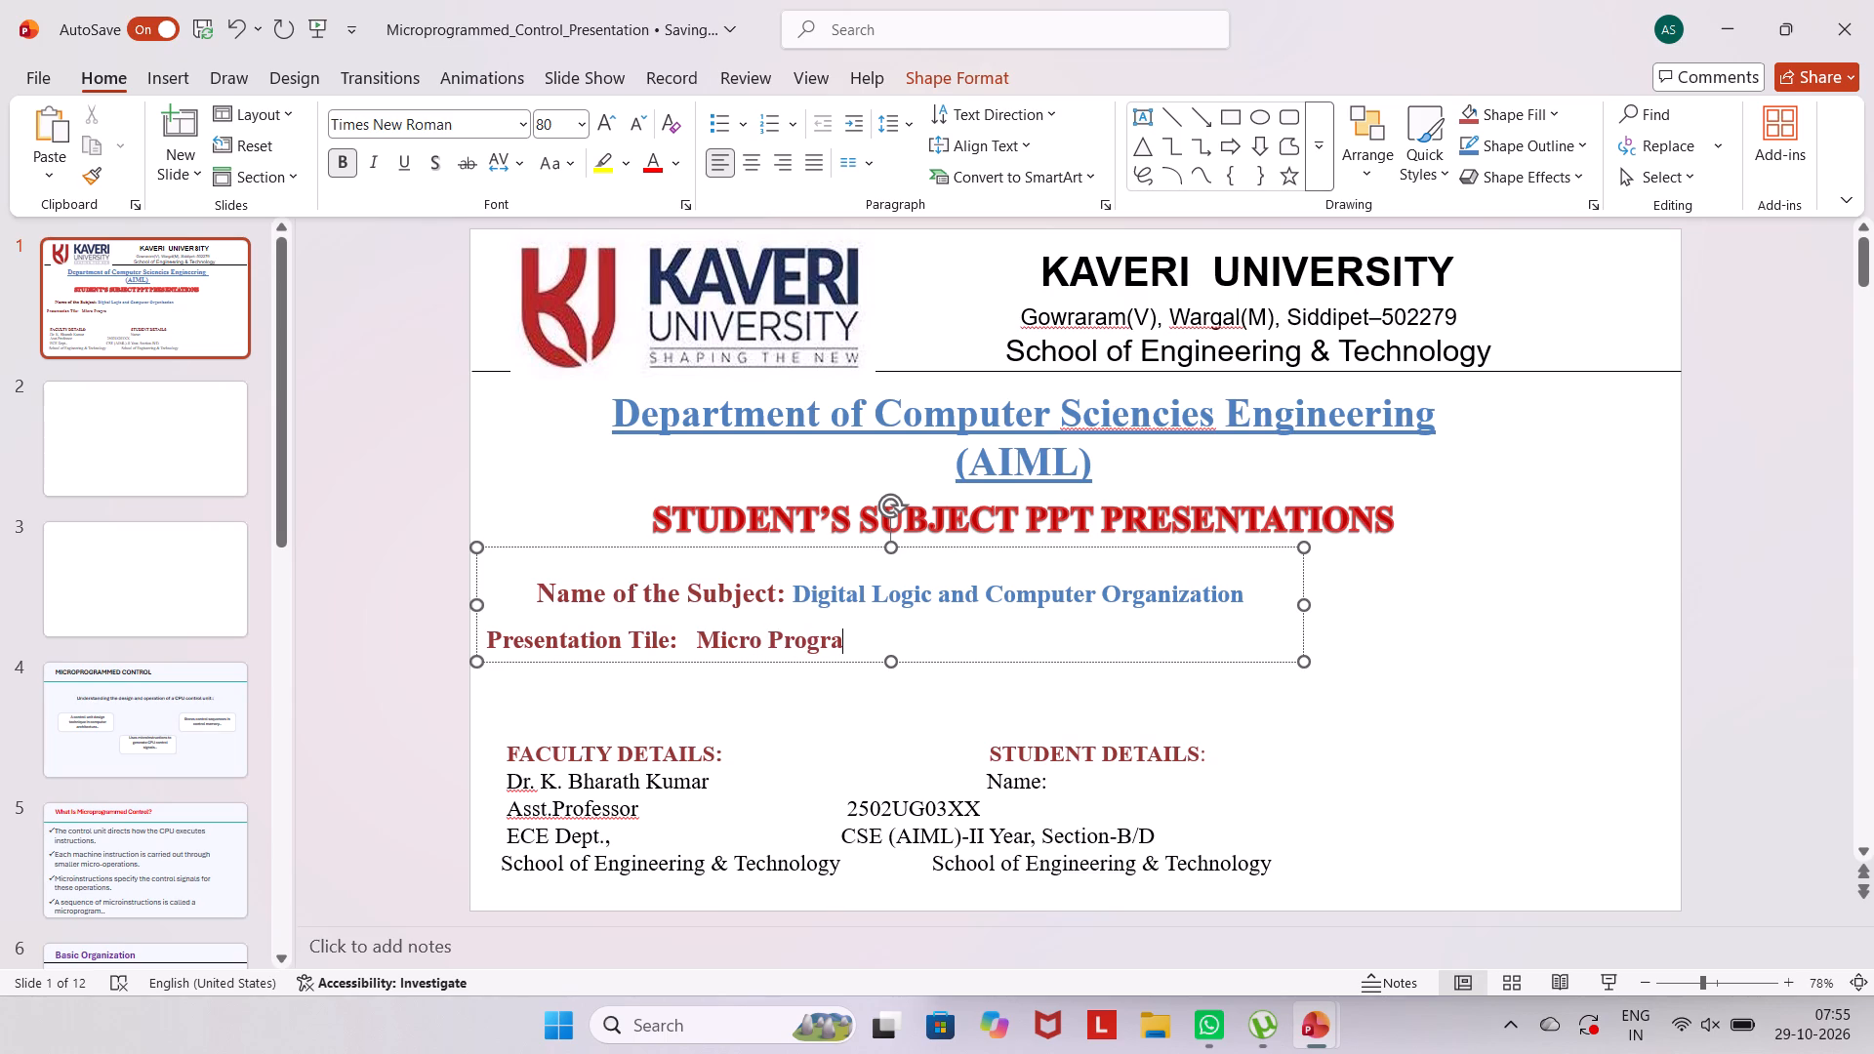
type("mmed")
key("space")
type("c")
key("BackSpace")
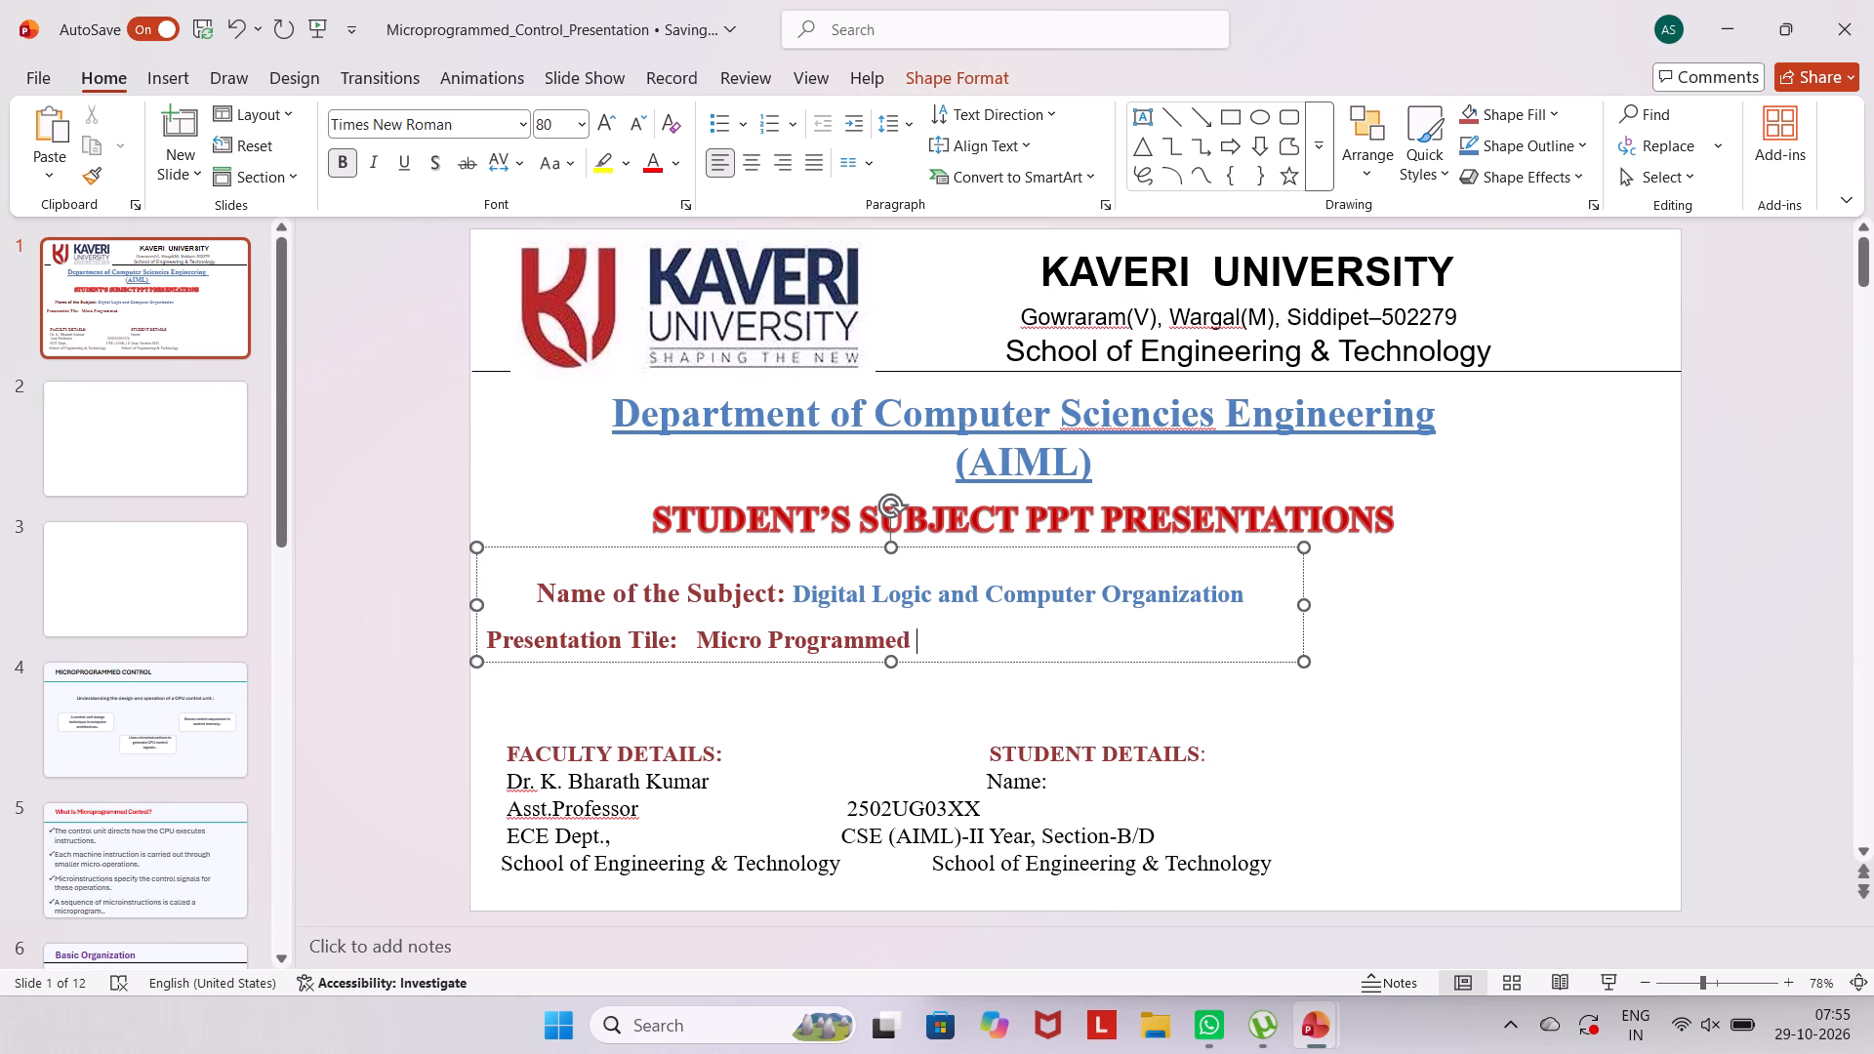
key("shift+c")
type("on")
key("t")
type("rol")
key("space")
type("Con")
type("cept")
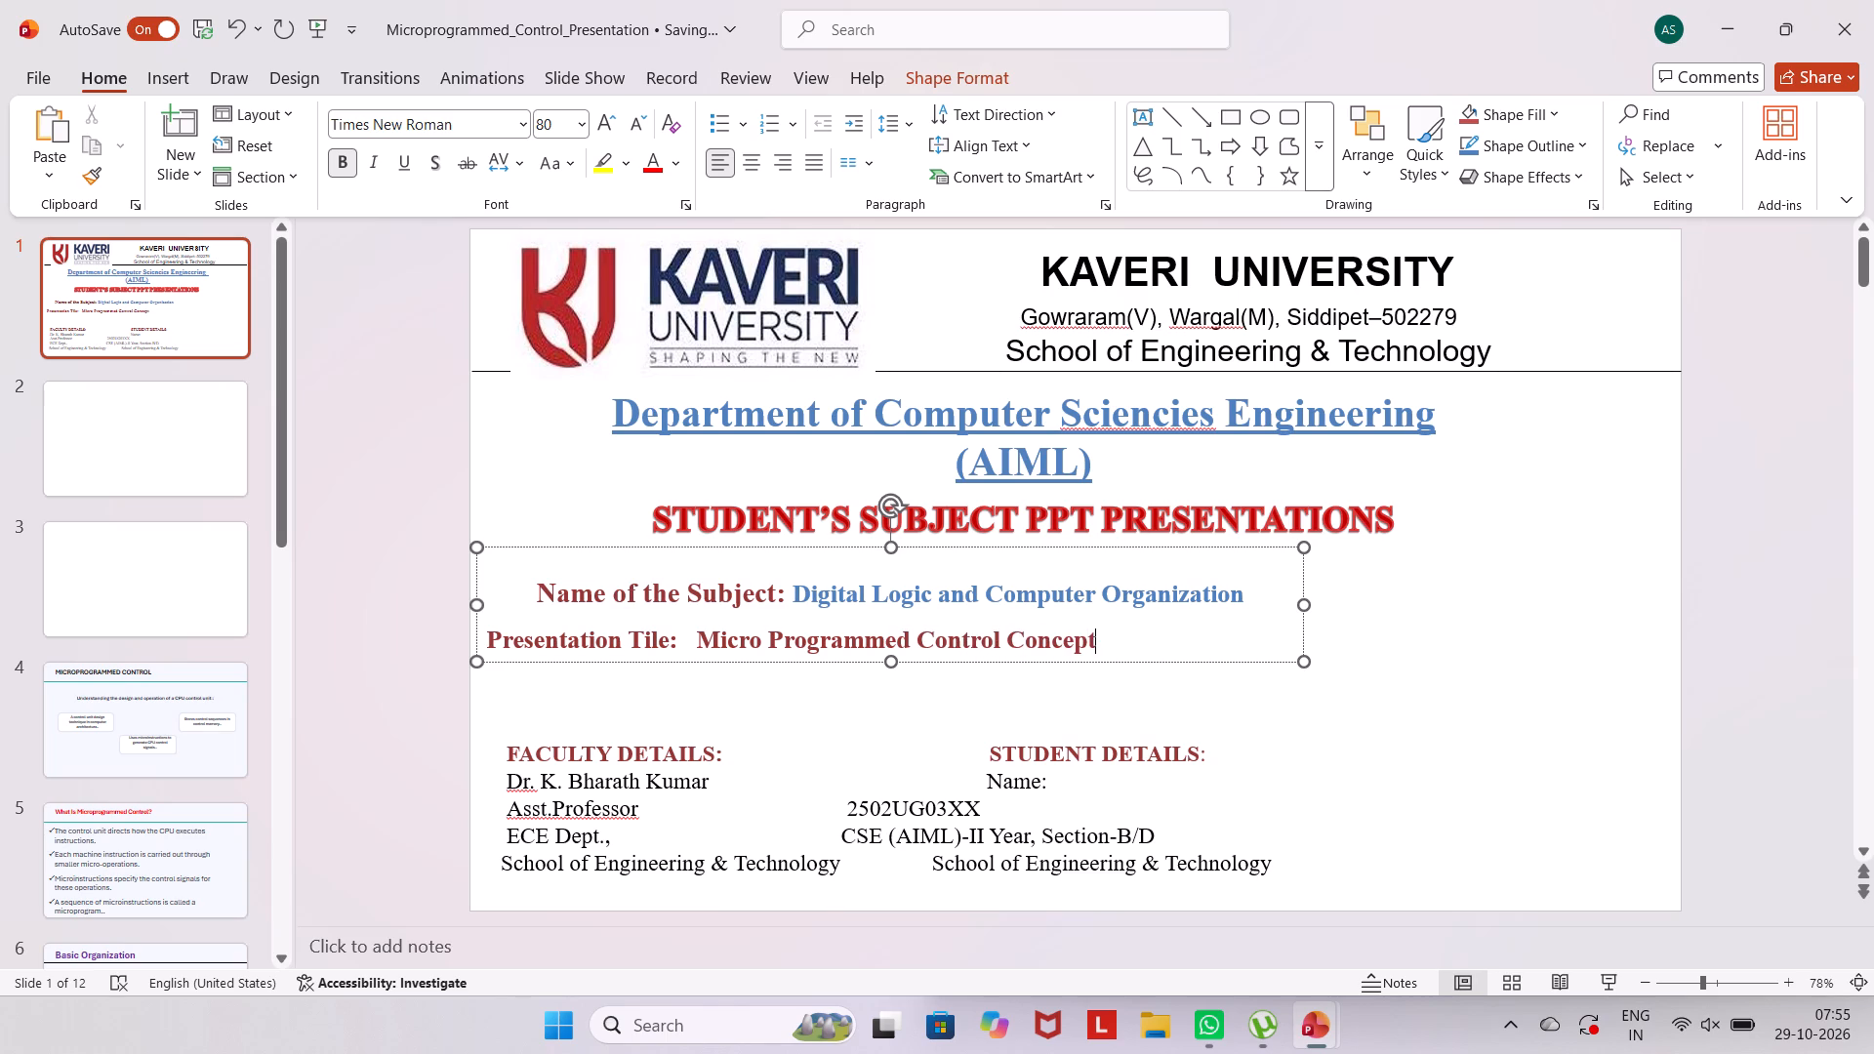
left_click(1554, 689)
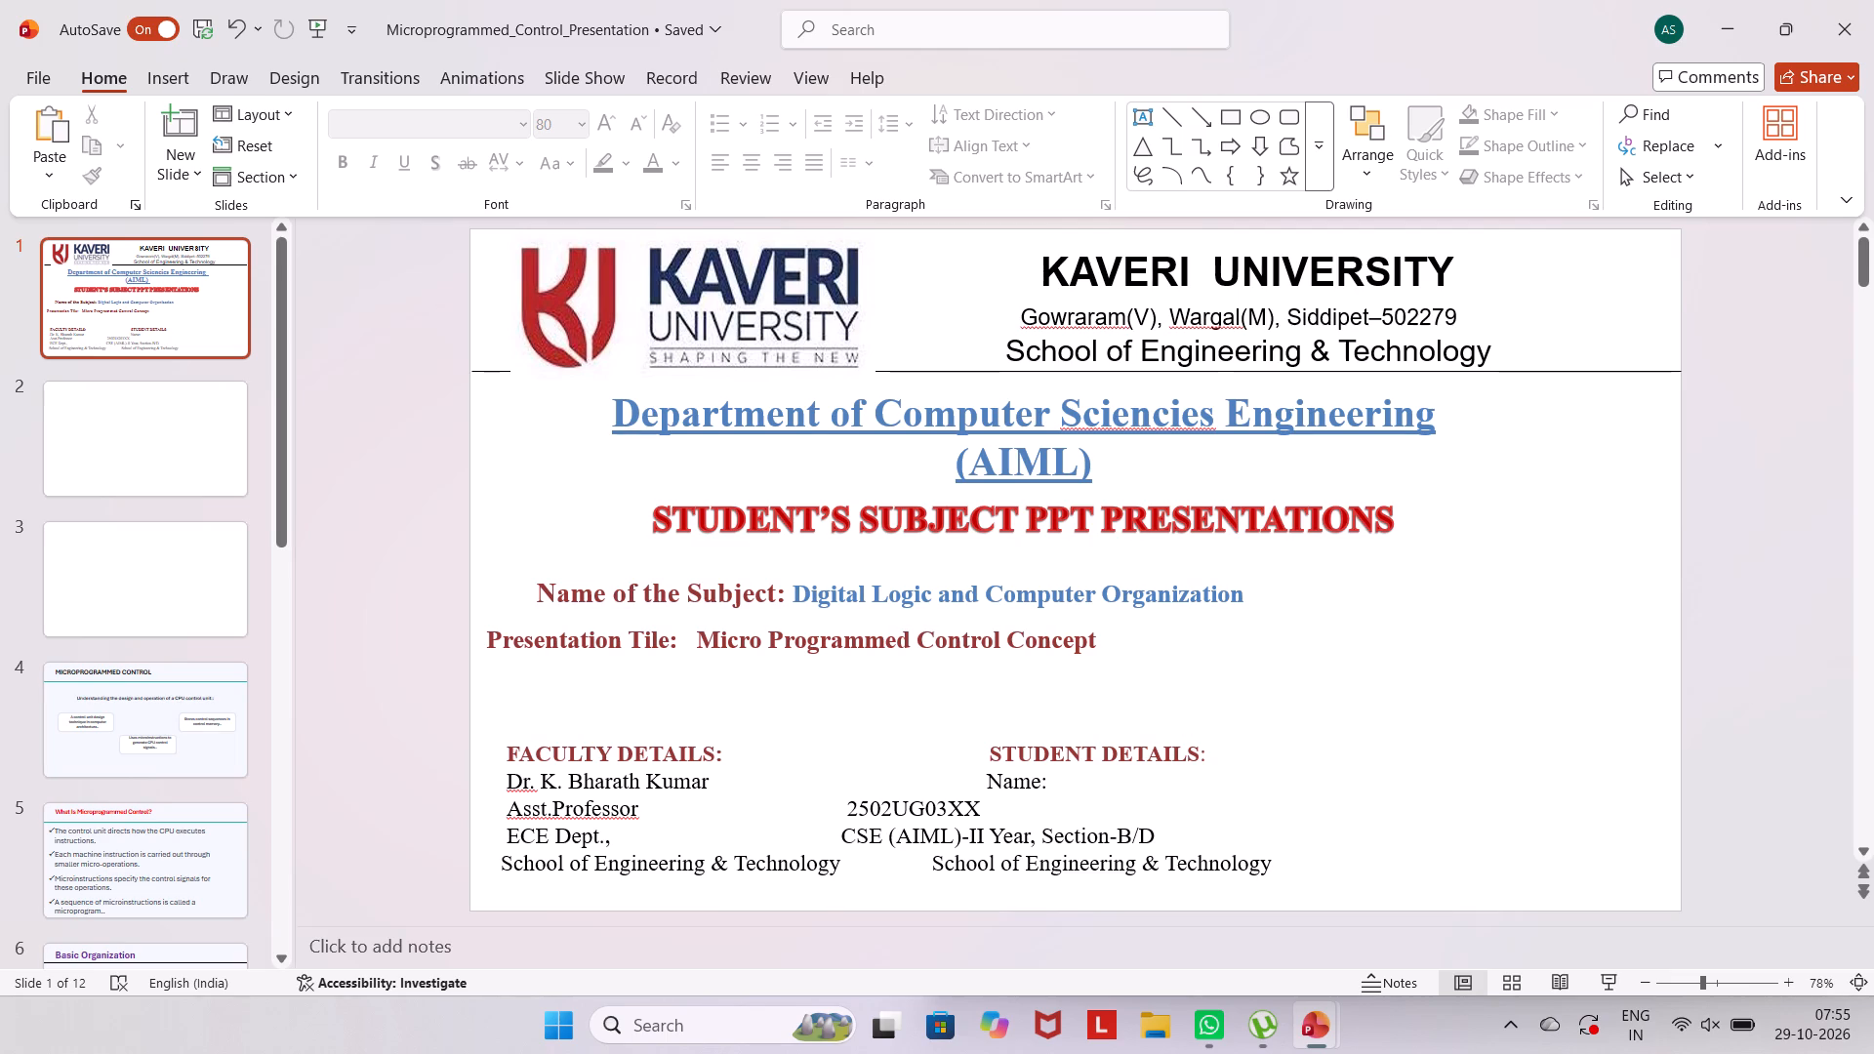
Move the faculty and student details block slightly up and toward the slide's right side.
left_click(1112, 742)
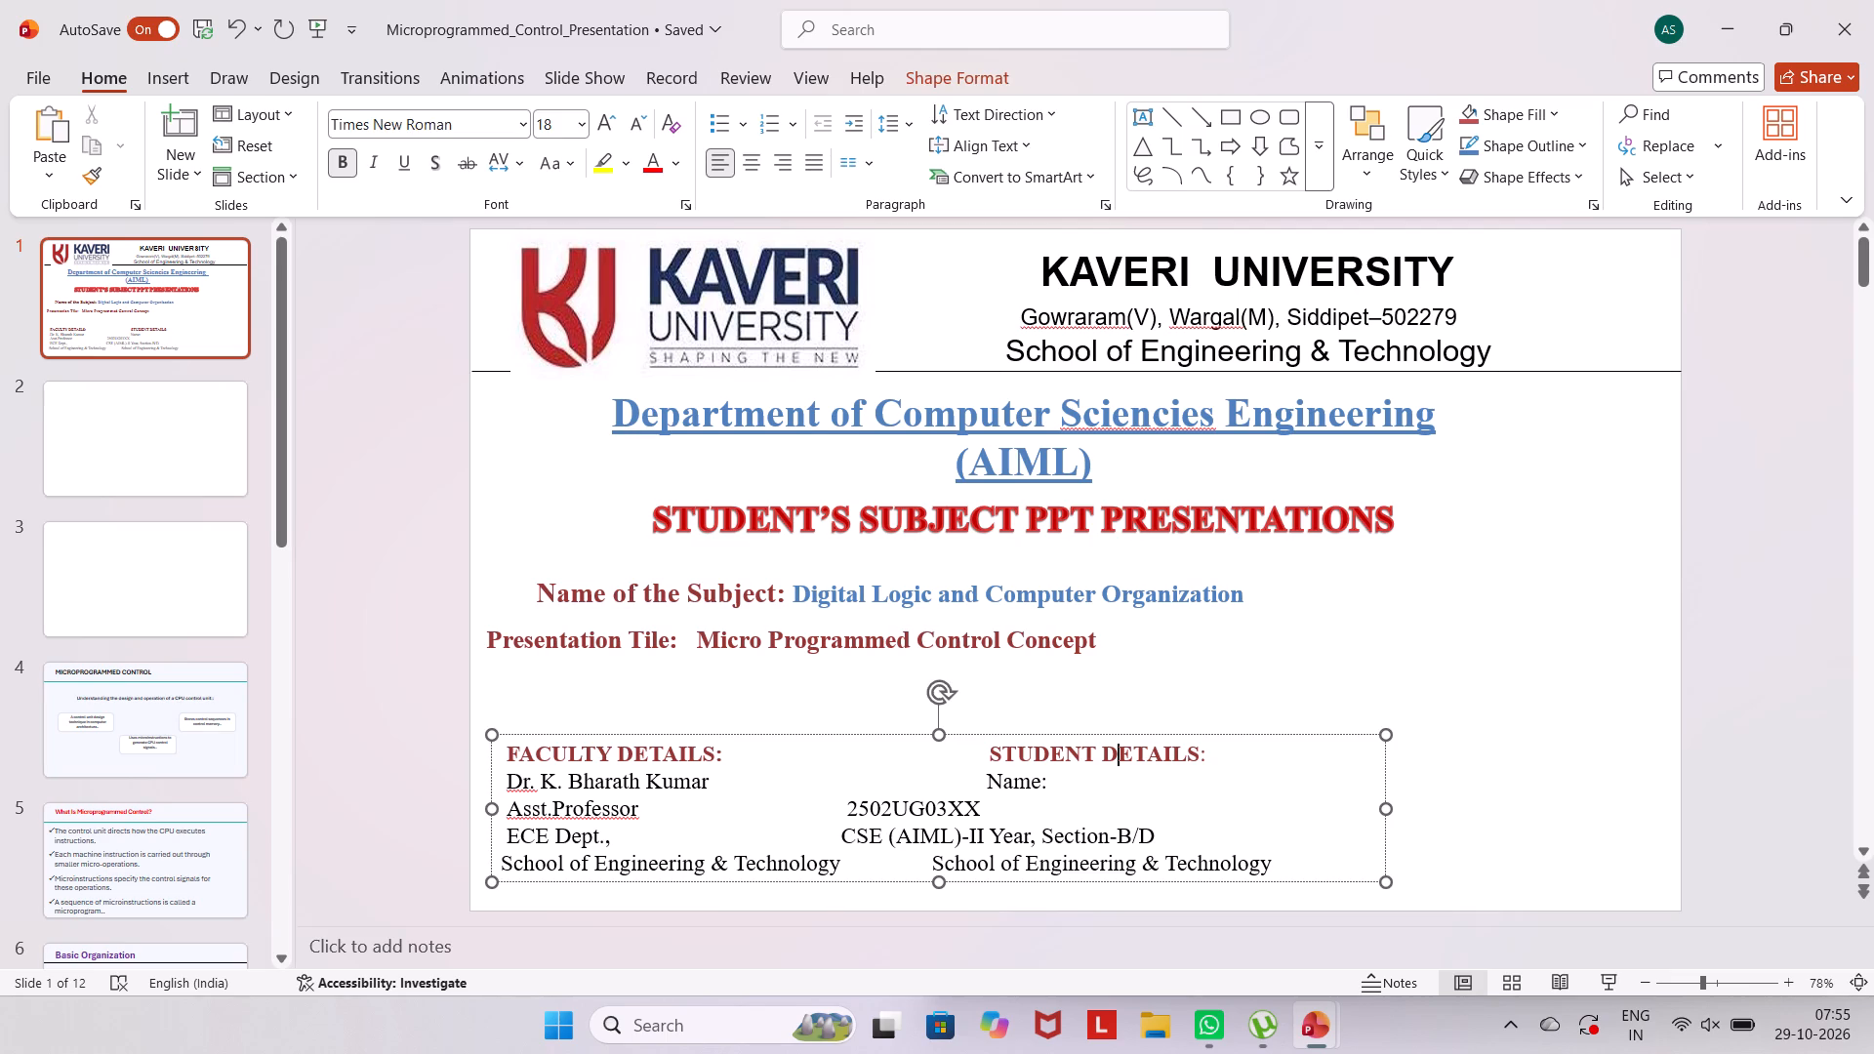
left_click_drag(1161, 736, 1255, 728)
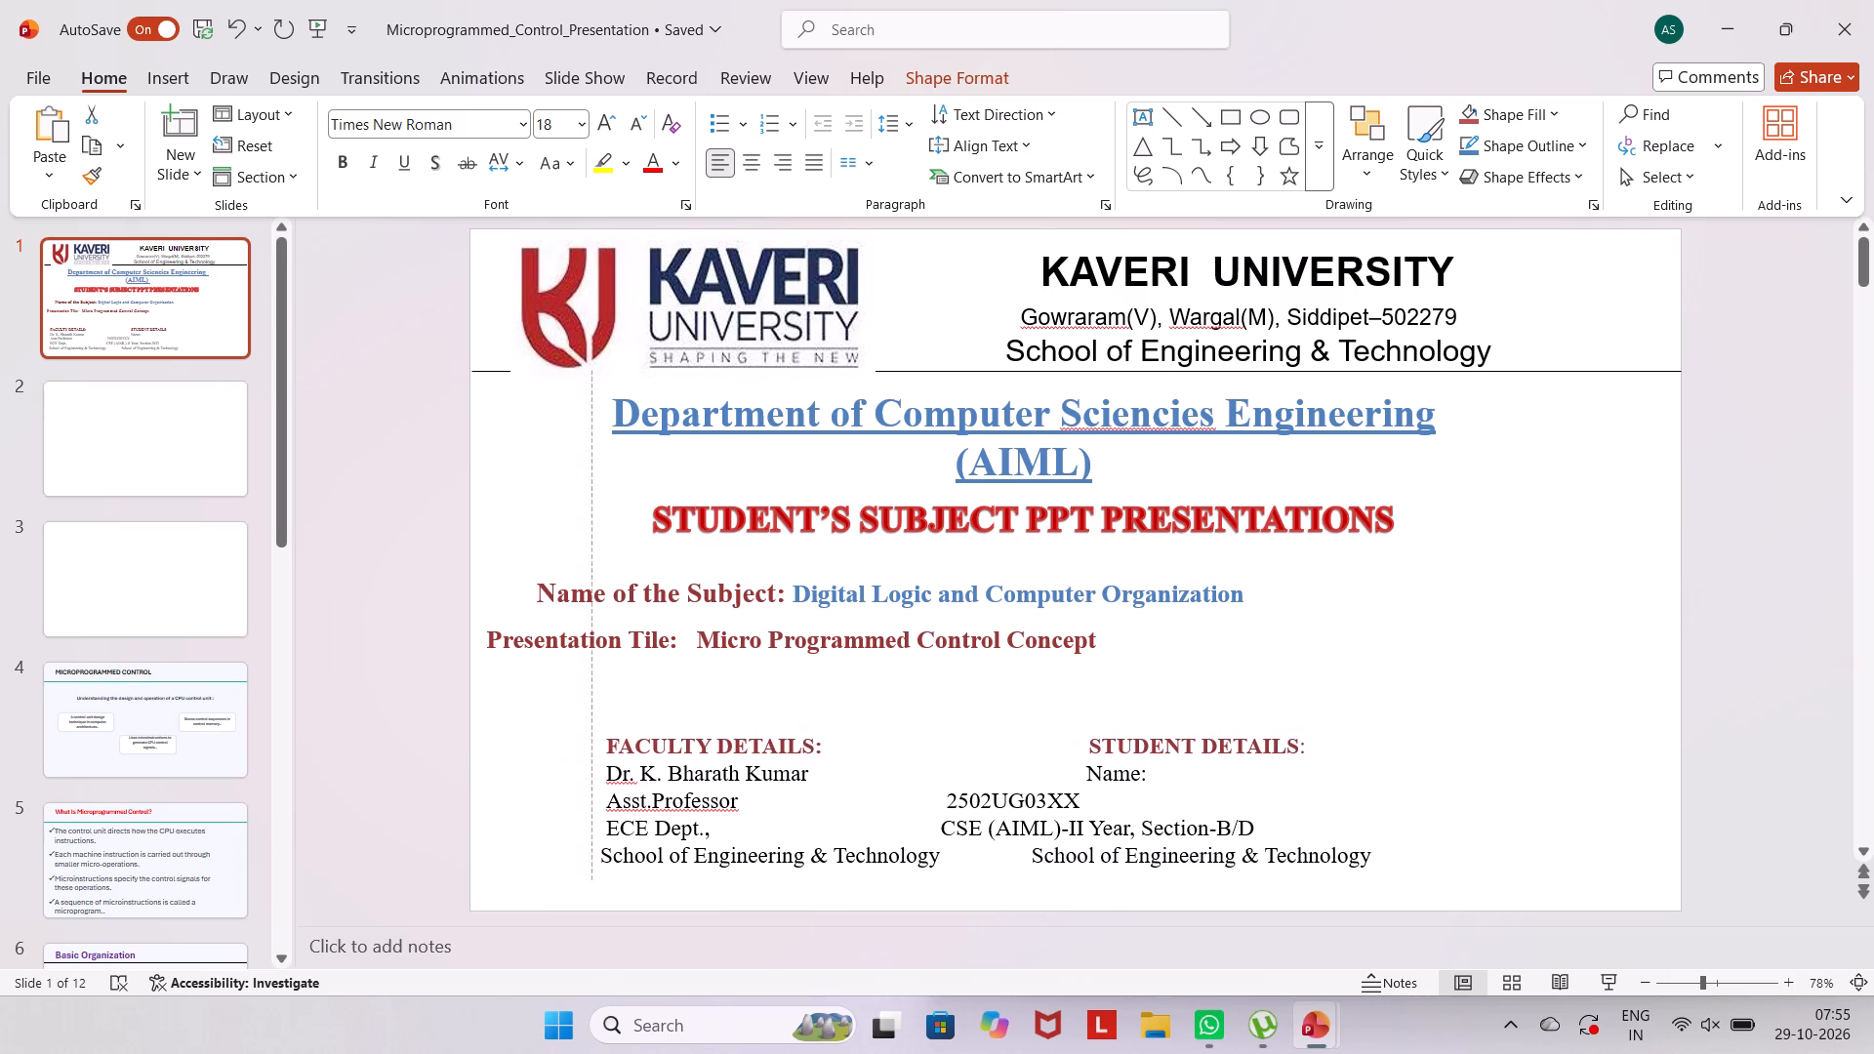
left_click_drag(1255, 728, 1234, 725)
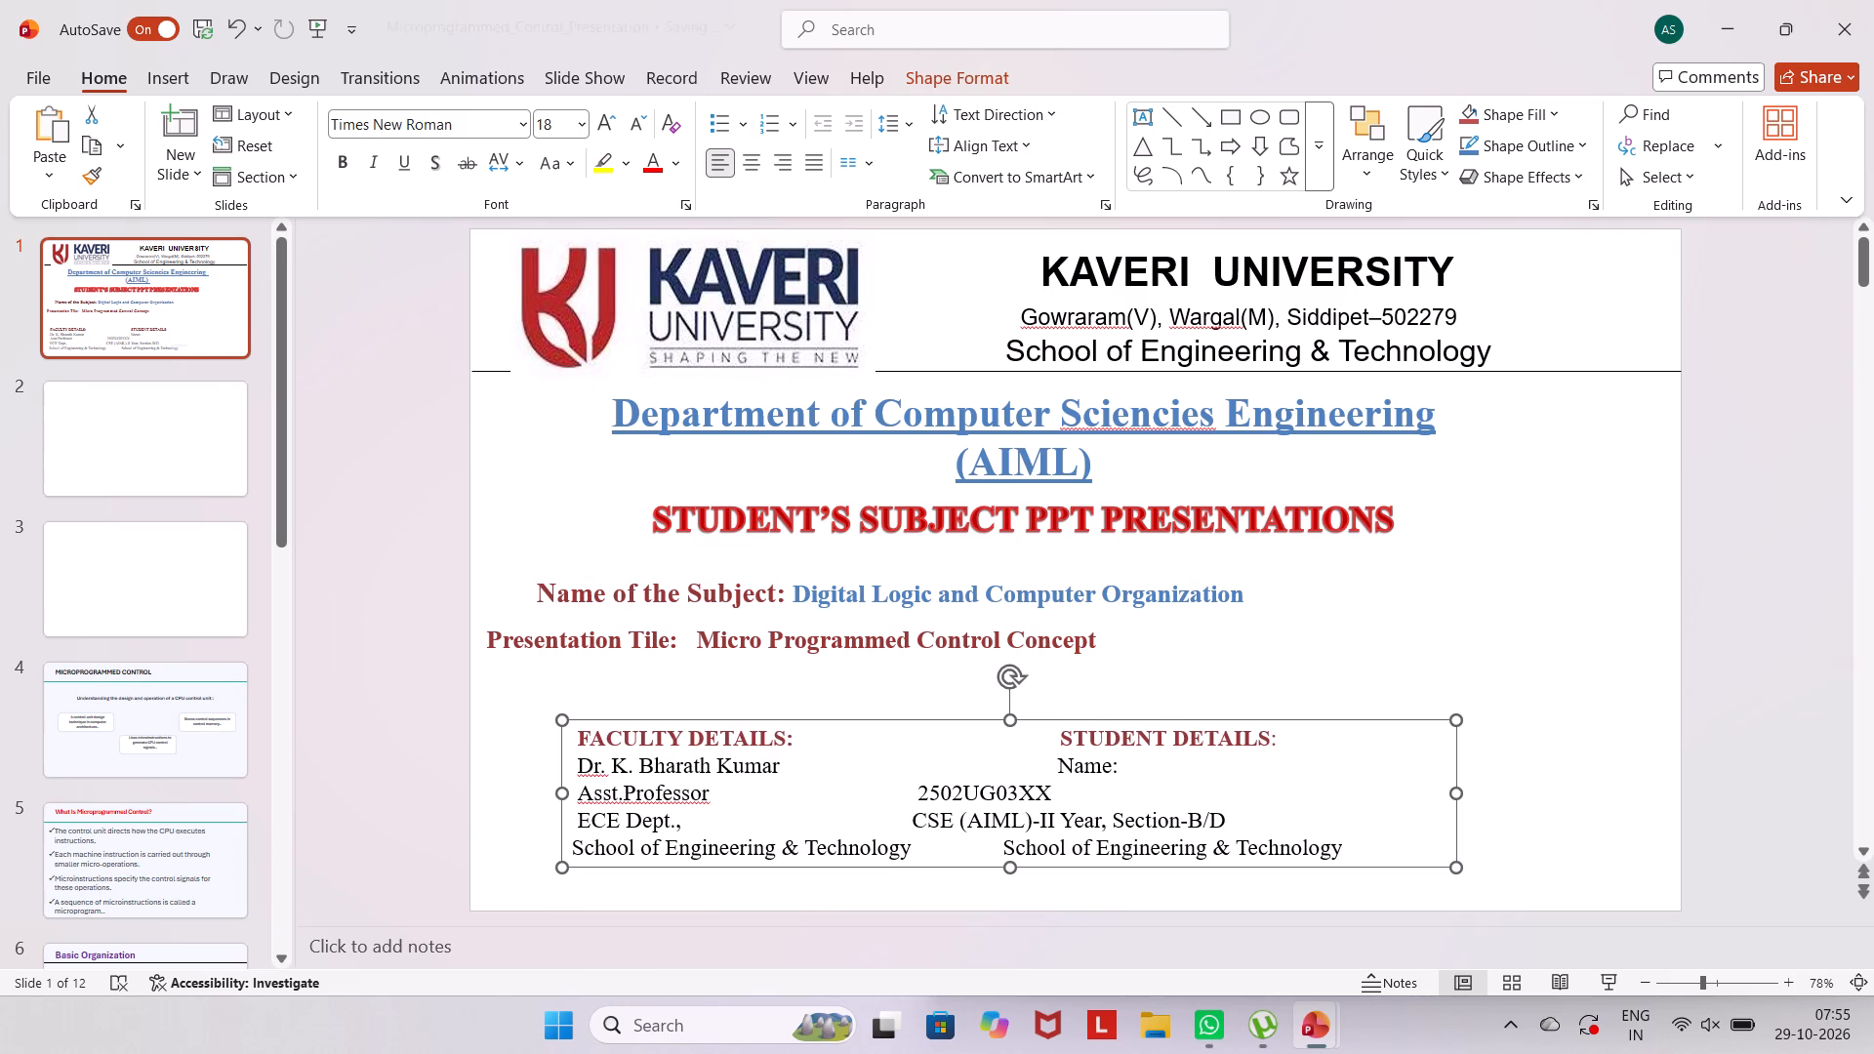
Delete the placeholder roll number on the Asst.Professor line, under the student details.
left_click(1142, 761)
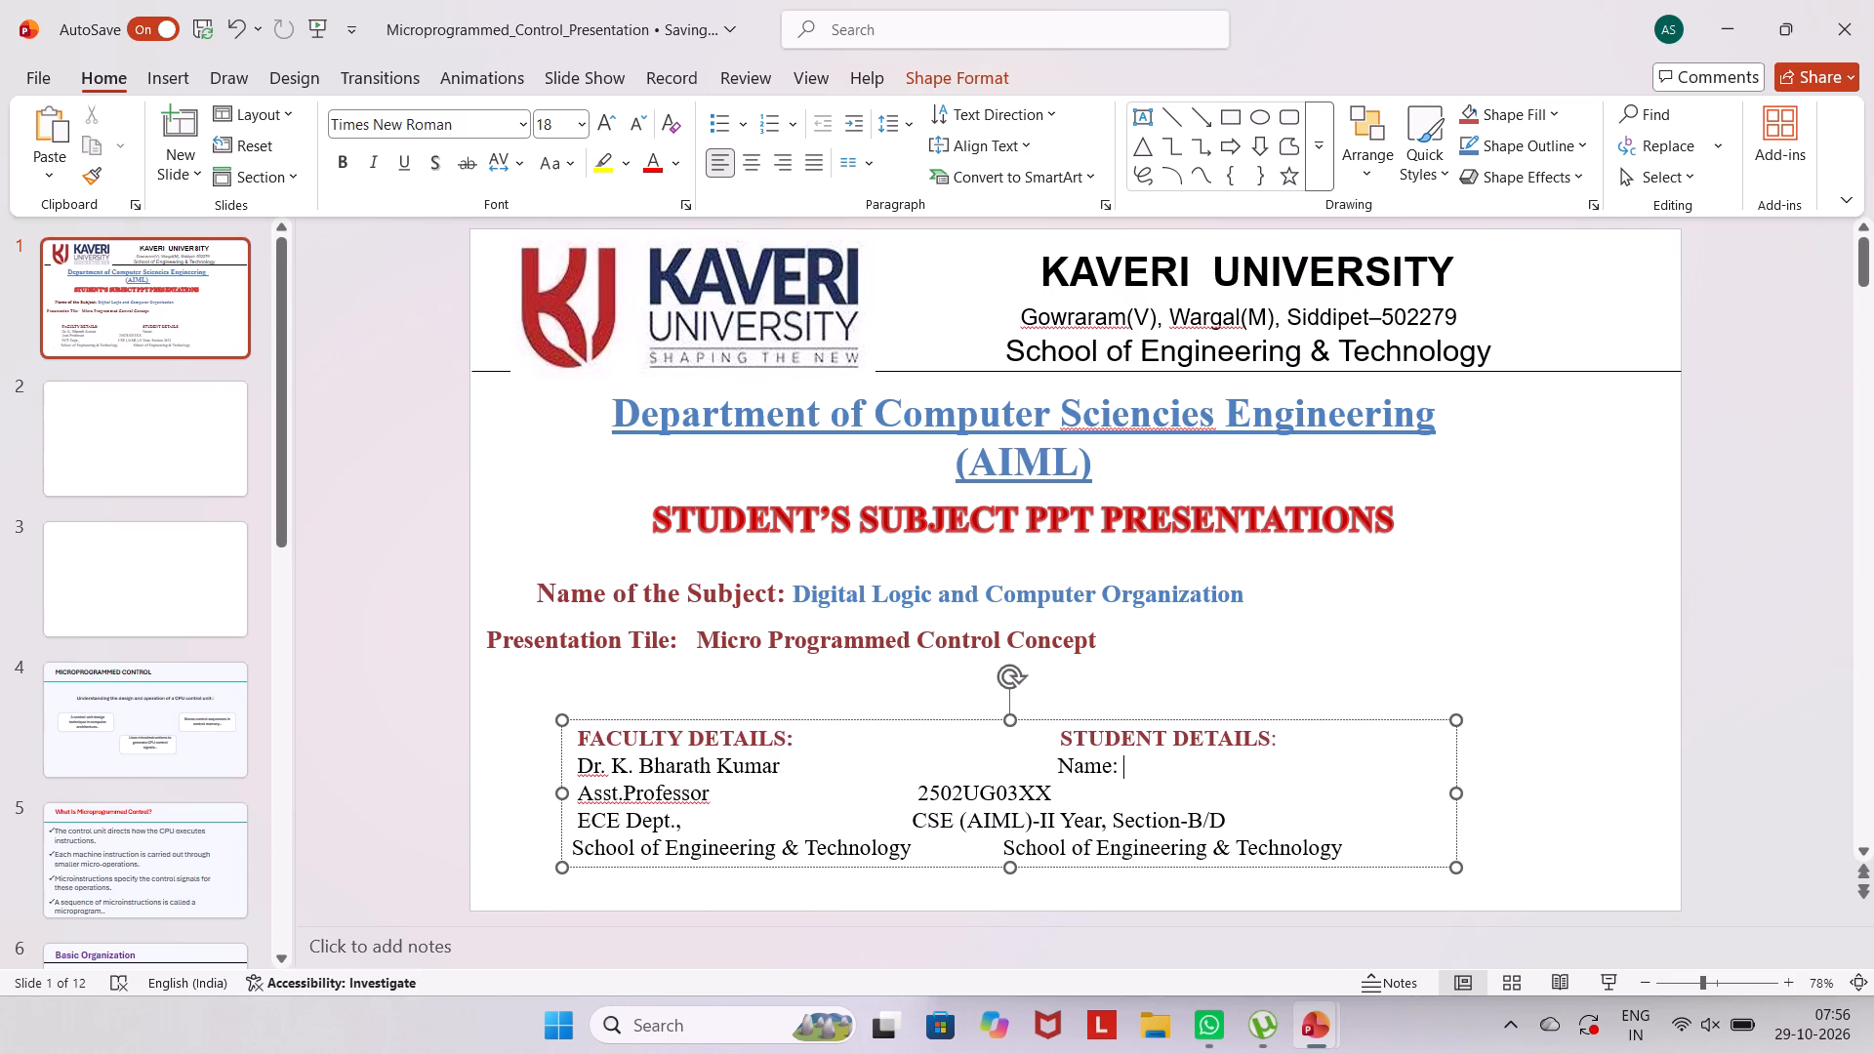
left_click(1059, 800)
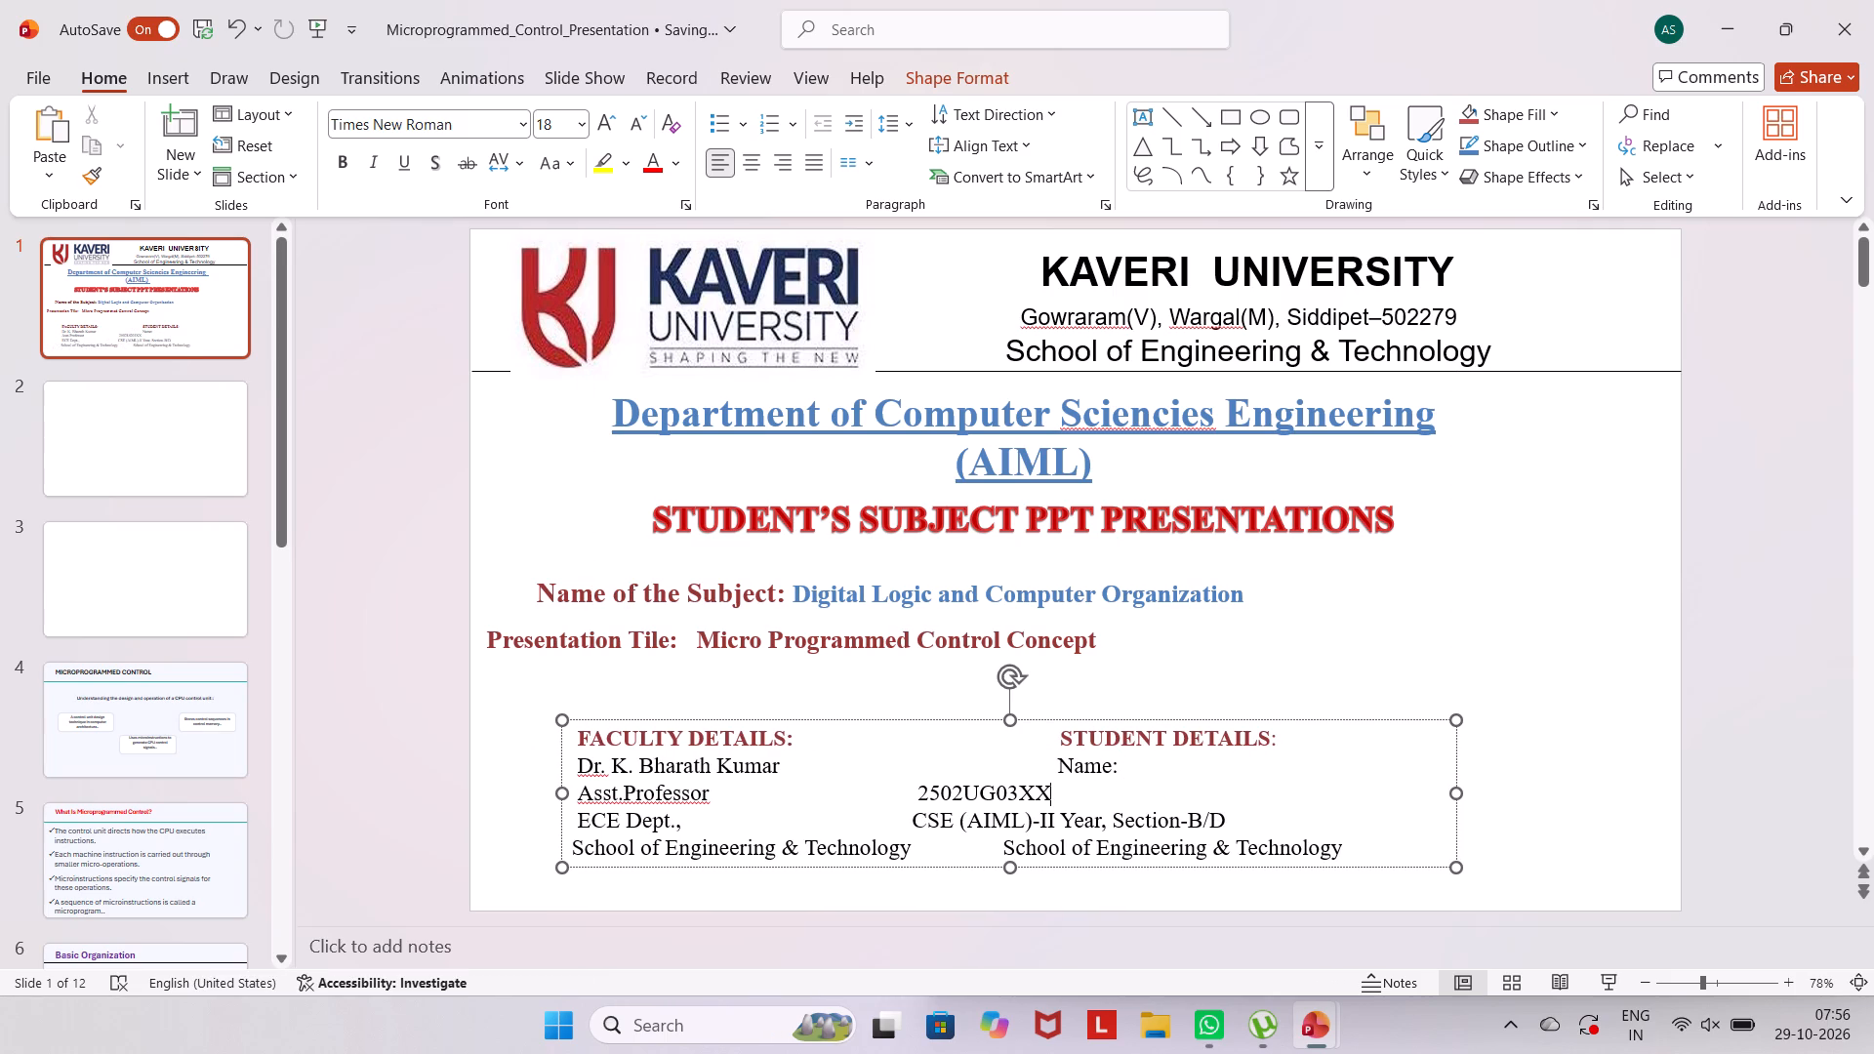
key("BackSpace")
key("BackSpace")
key("BackSpace")
key("BackSpace")
key("BackSpace")
key("BackSpace")
key("BackSpace")
key("BackSpace")
key("BackSpace")
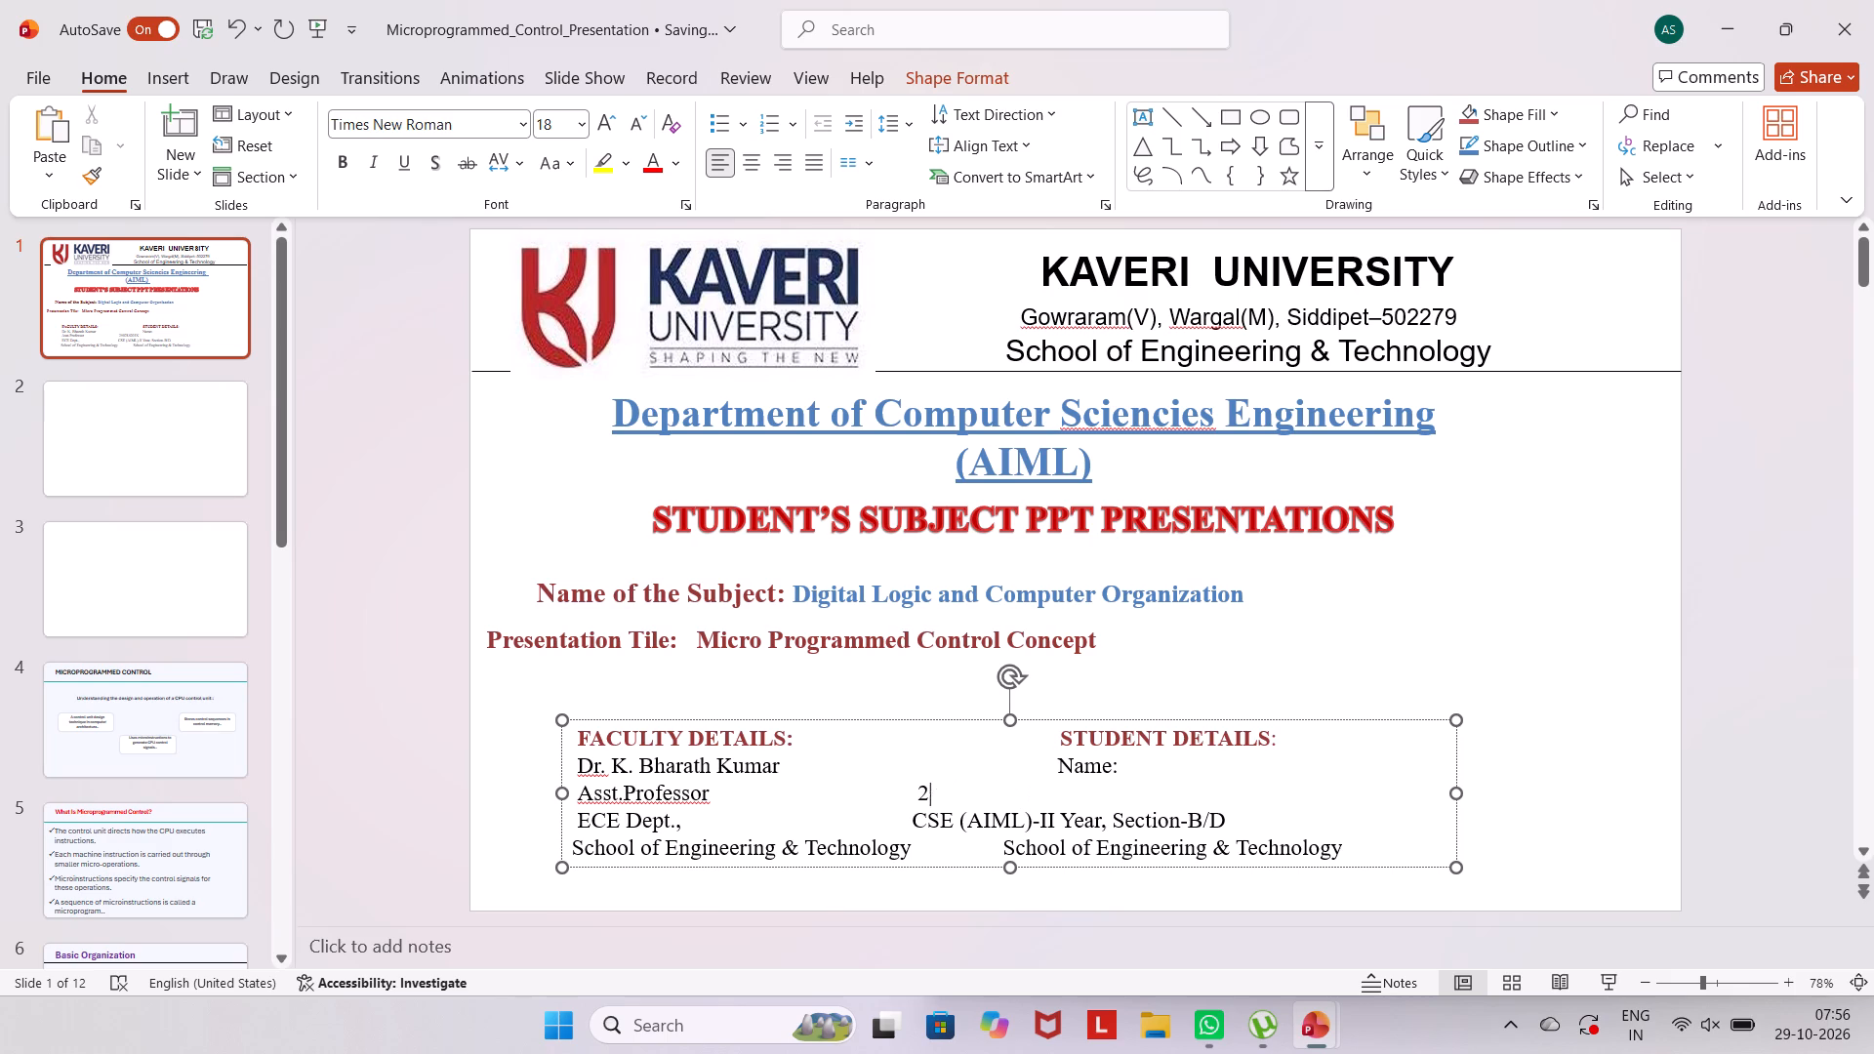
key("BackSpace")
key("BackSpace")
key("BackSpace")
Widen the details text box toward the slide's right edge, and shift it slightly left and down.
left_click_drag(1456, 794, 1652, 809)
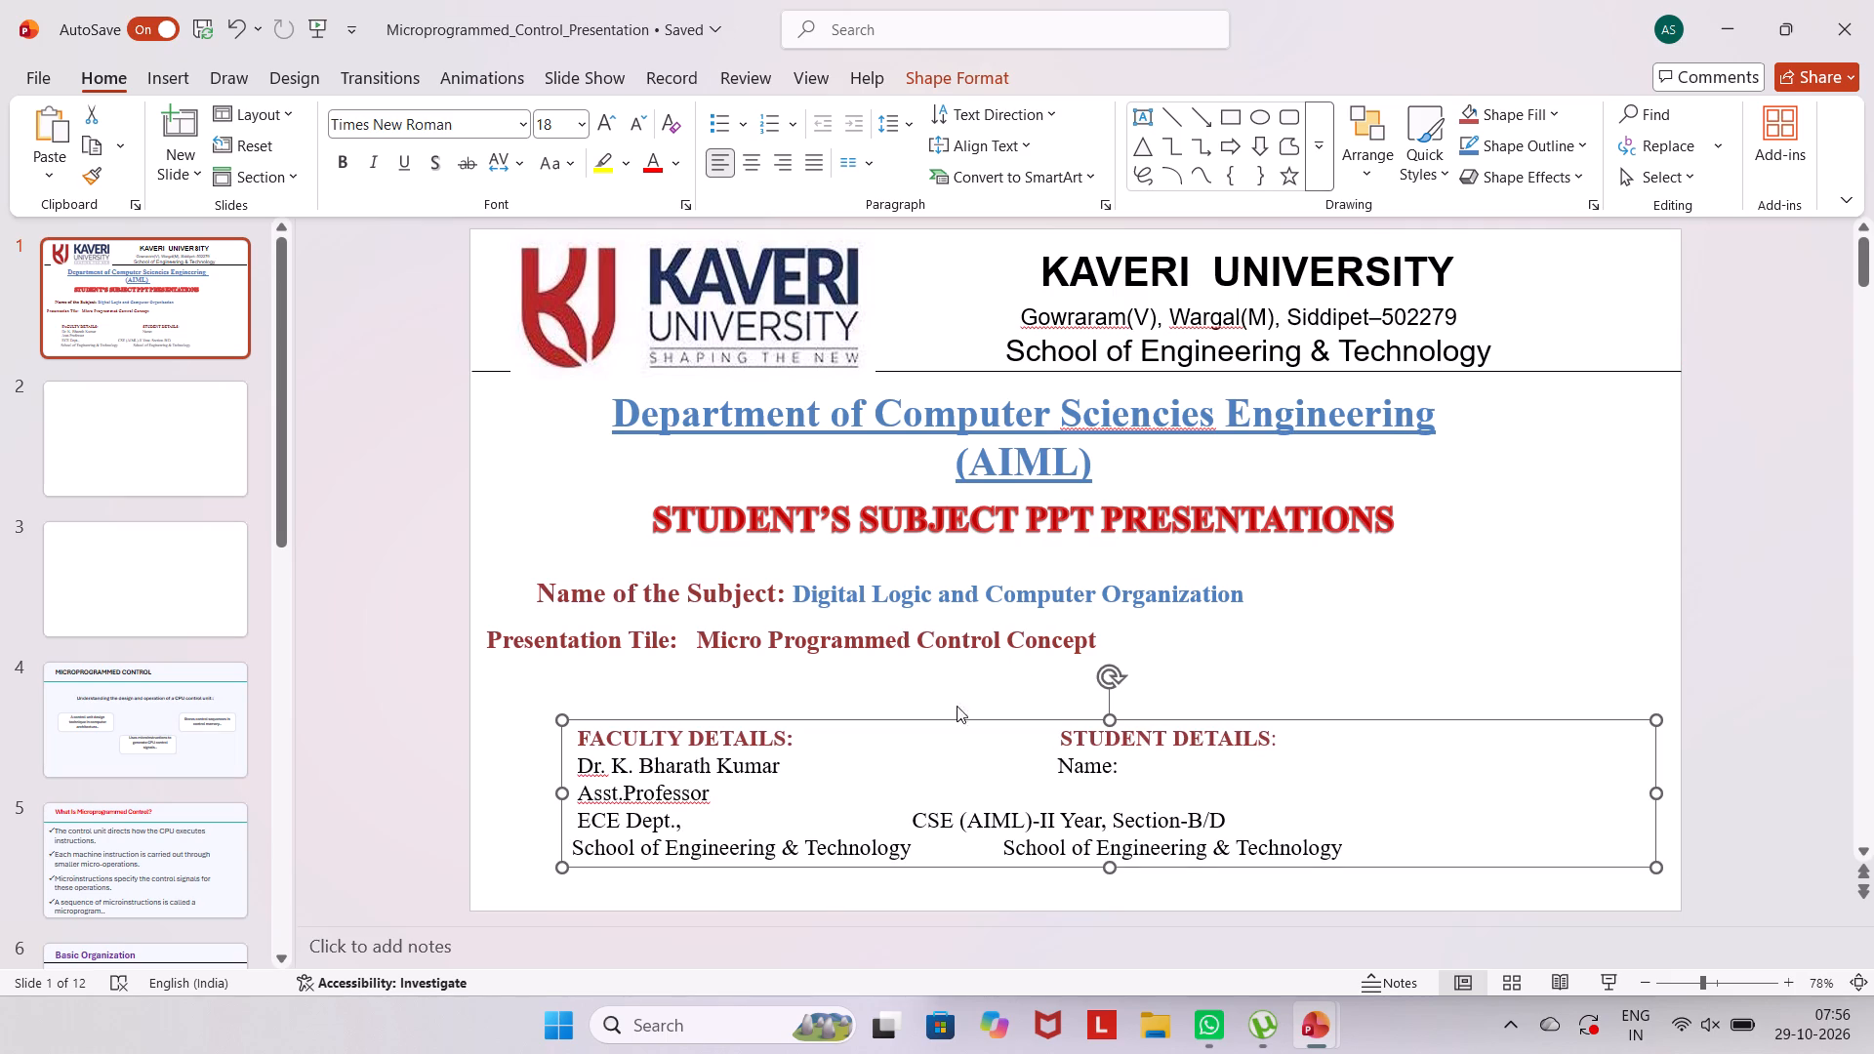
left_click_drag(959, 716, 922, 727)
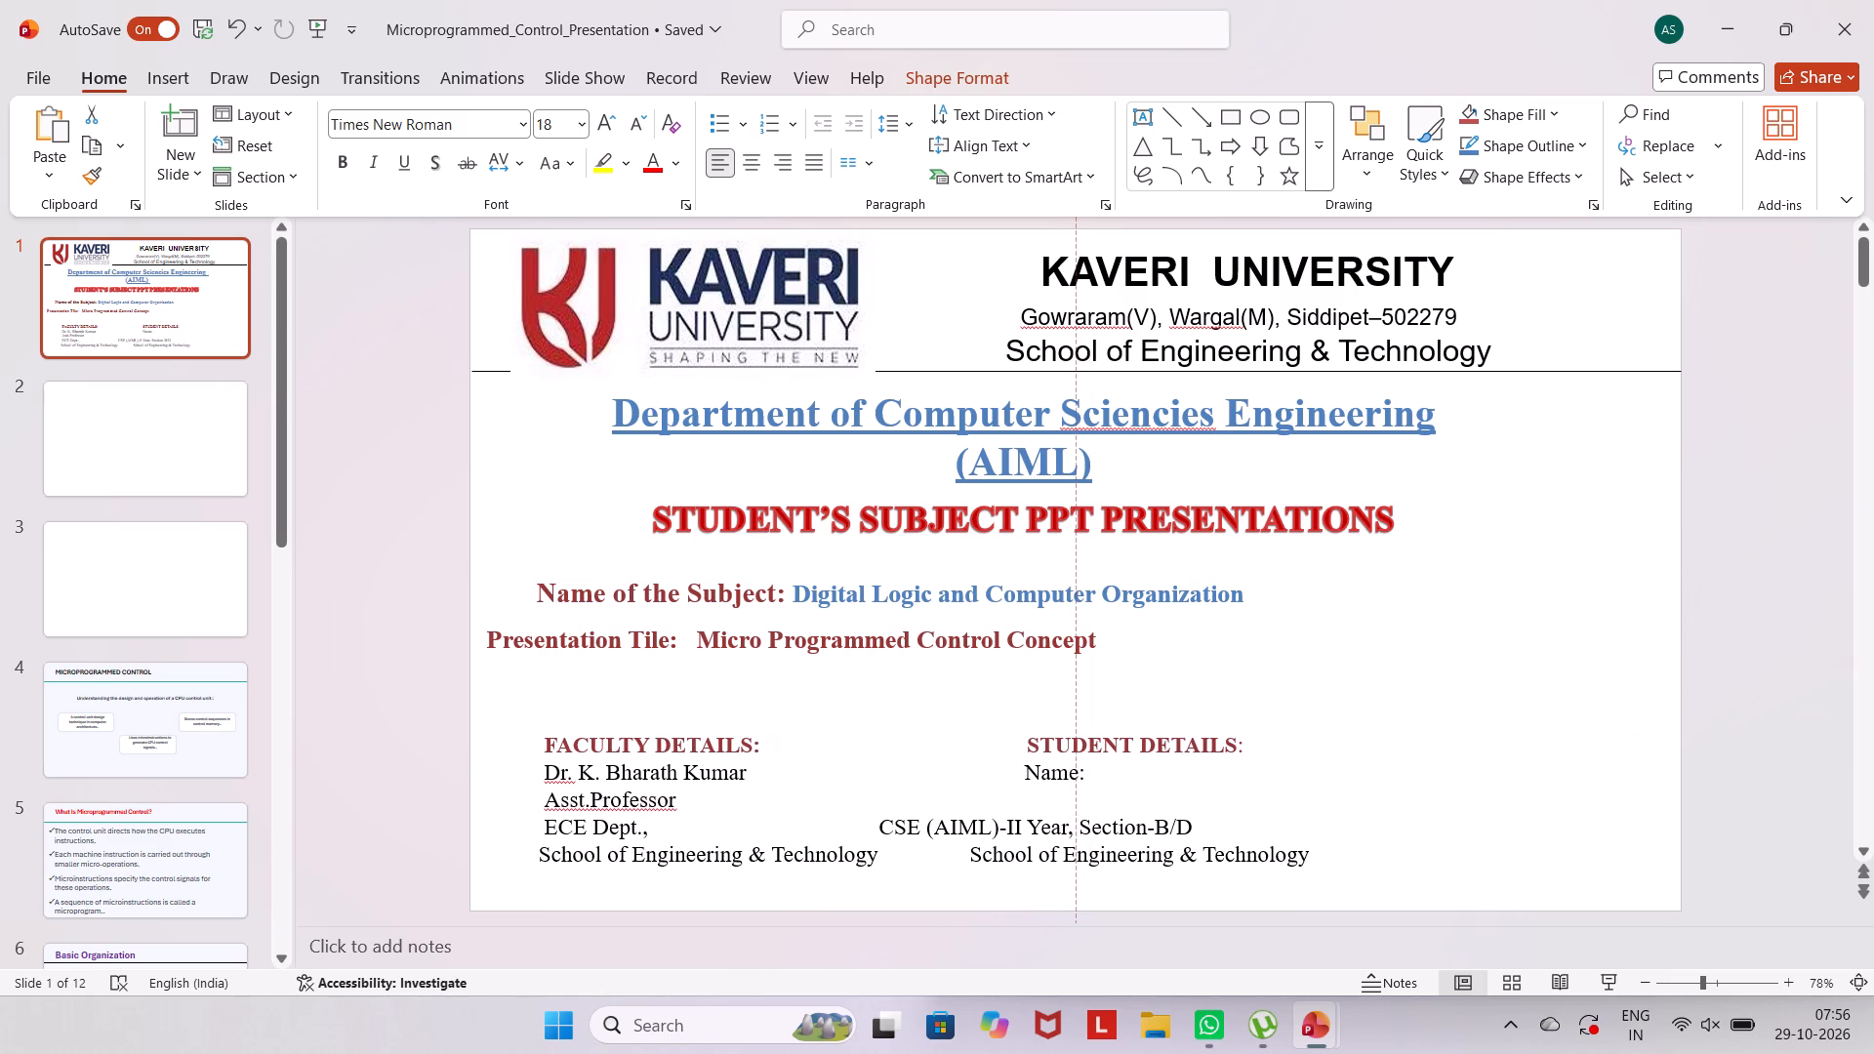
left_click_drag(922, 727, 922, 732)
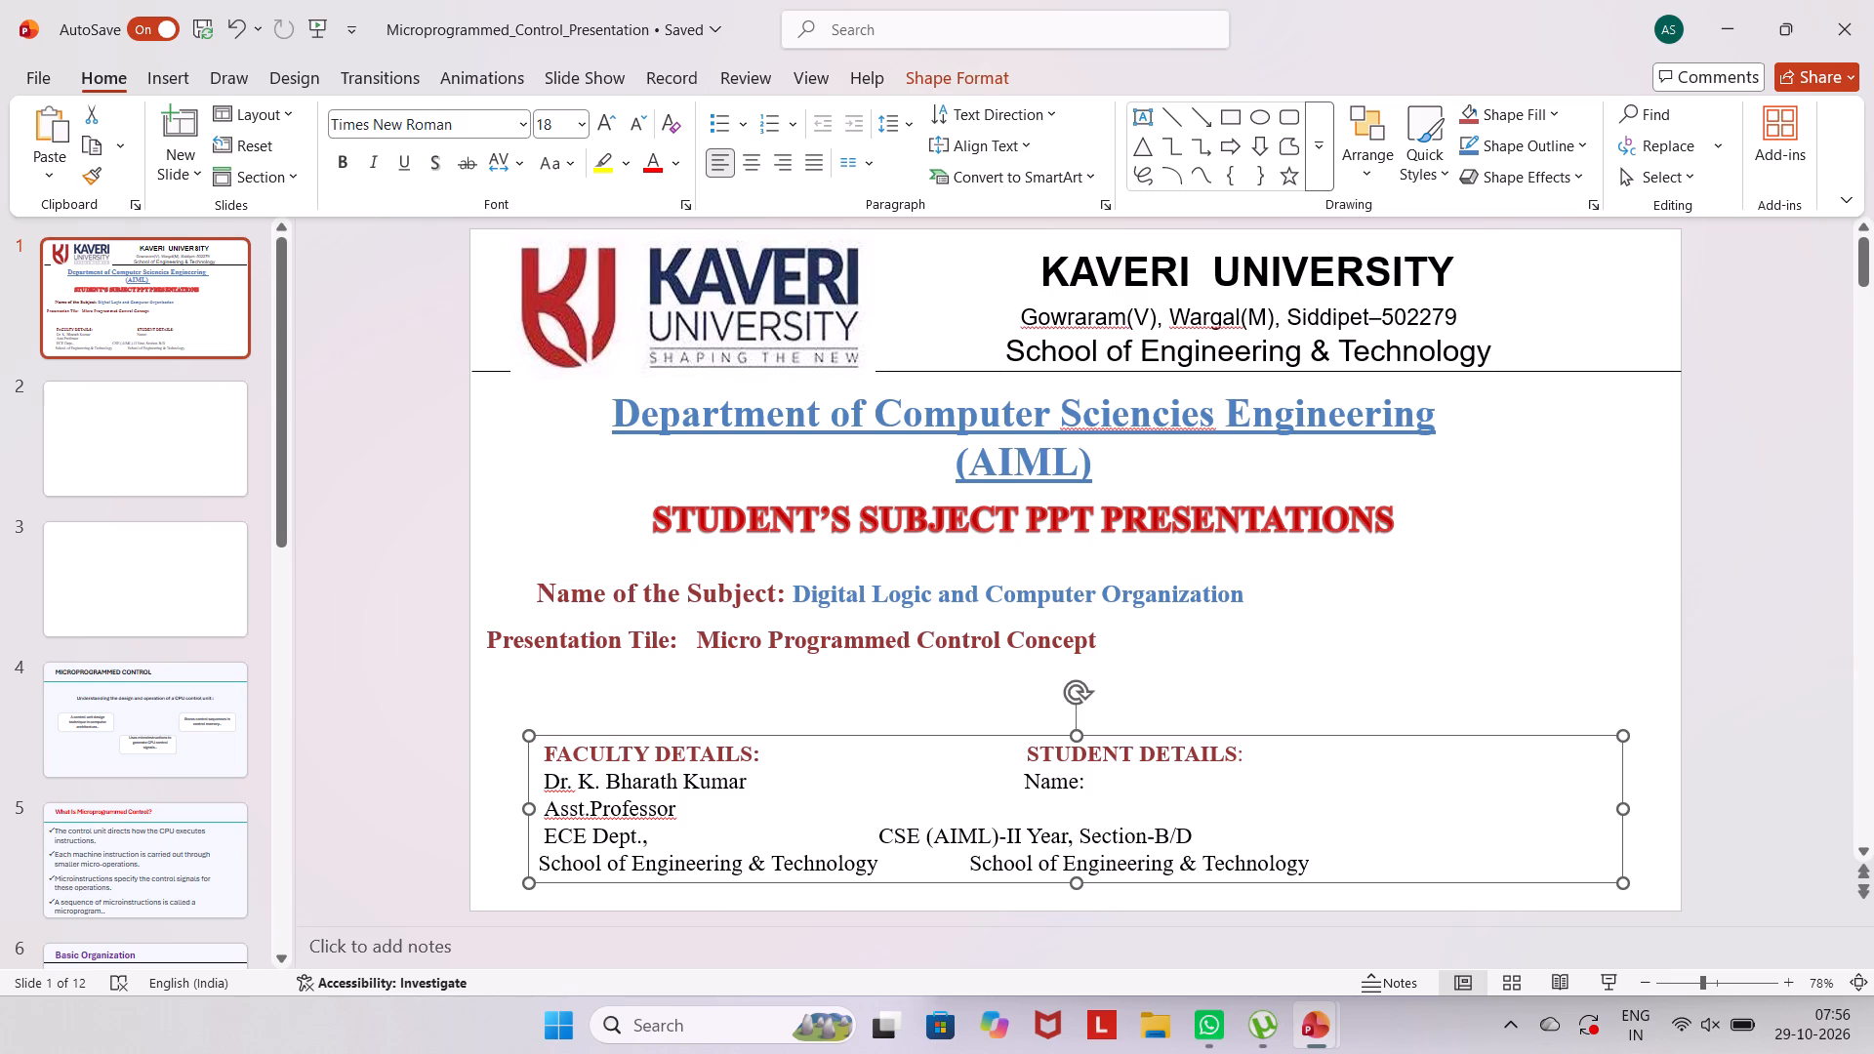
Enter the student's name after the Name label under the student details.
left_click(1100, 788)
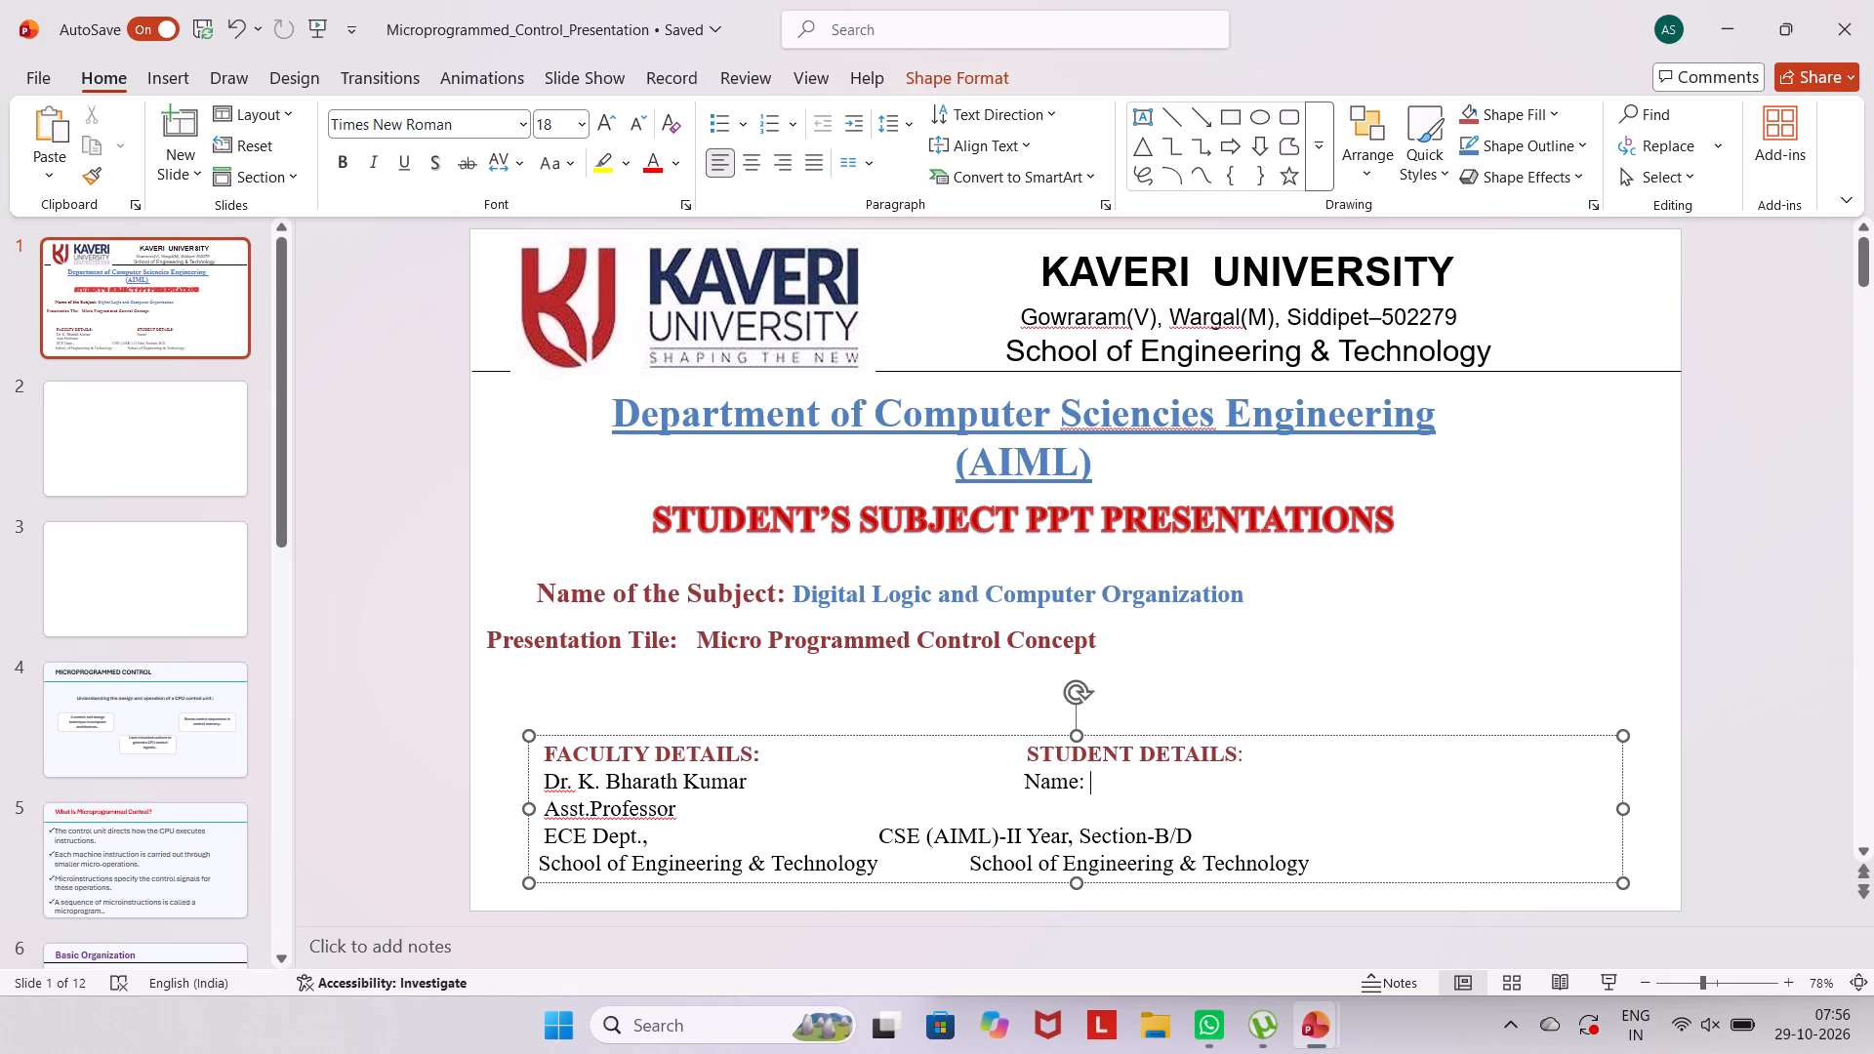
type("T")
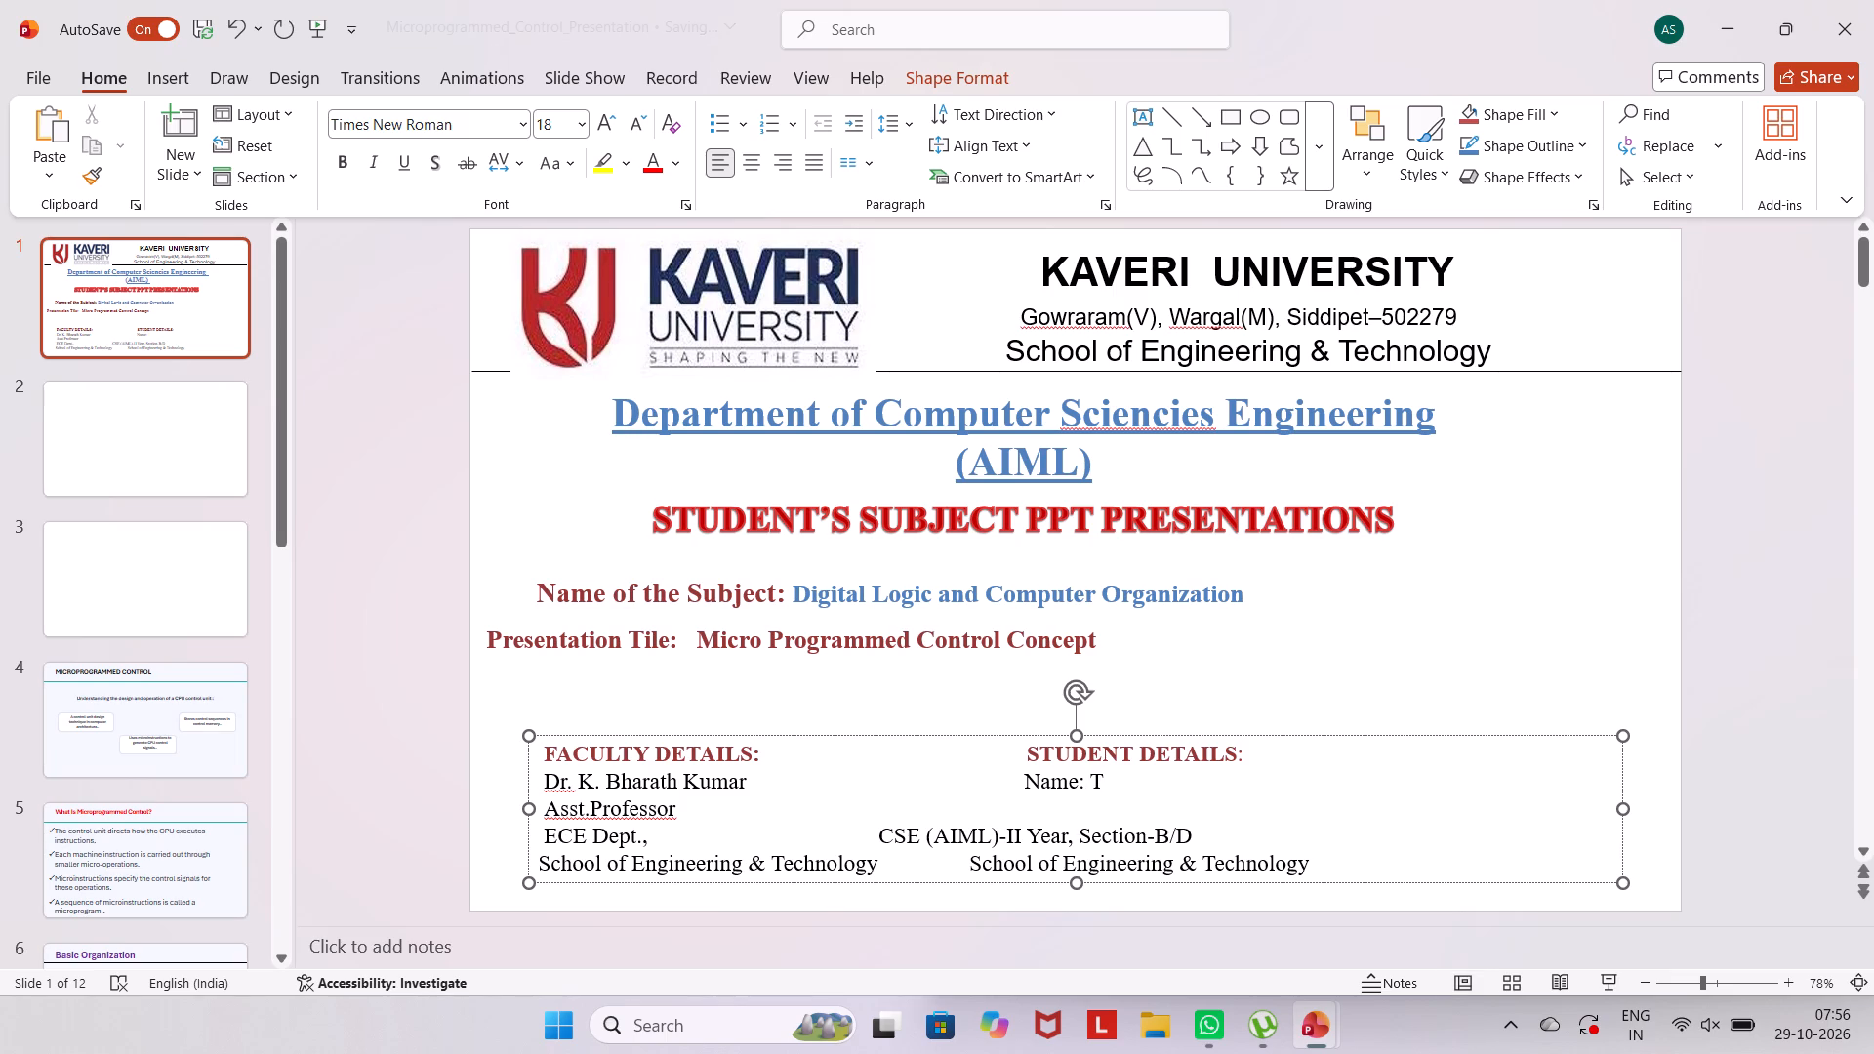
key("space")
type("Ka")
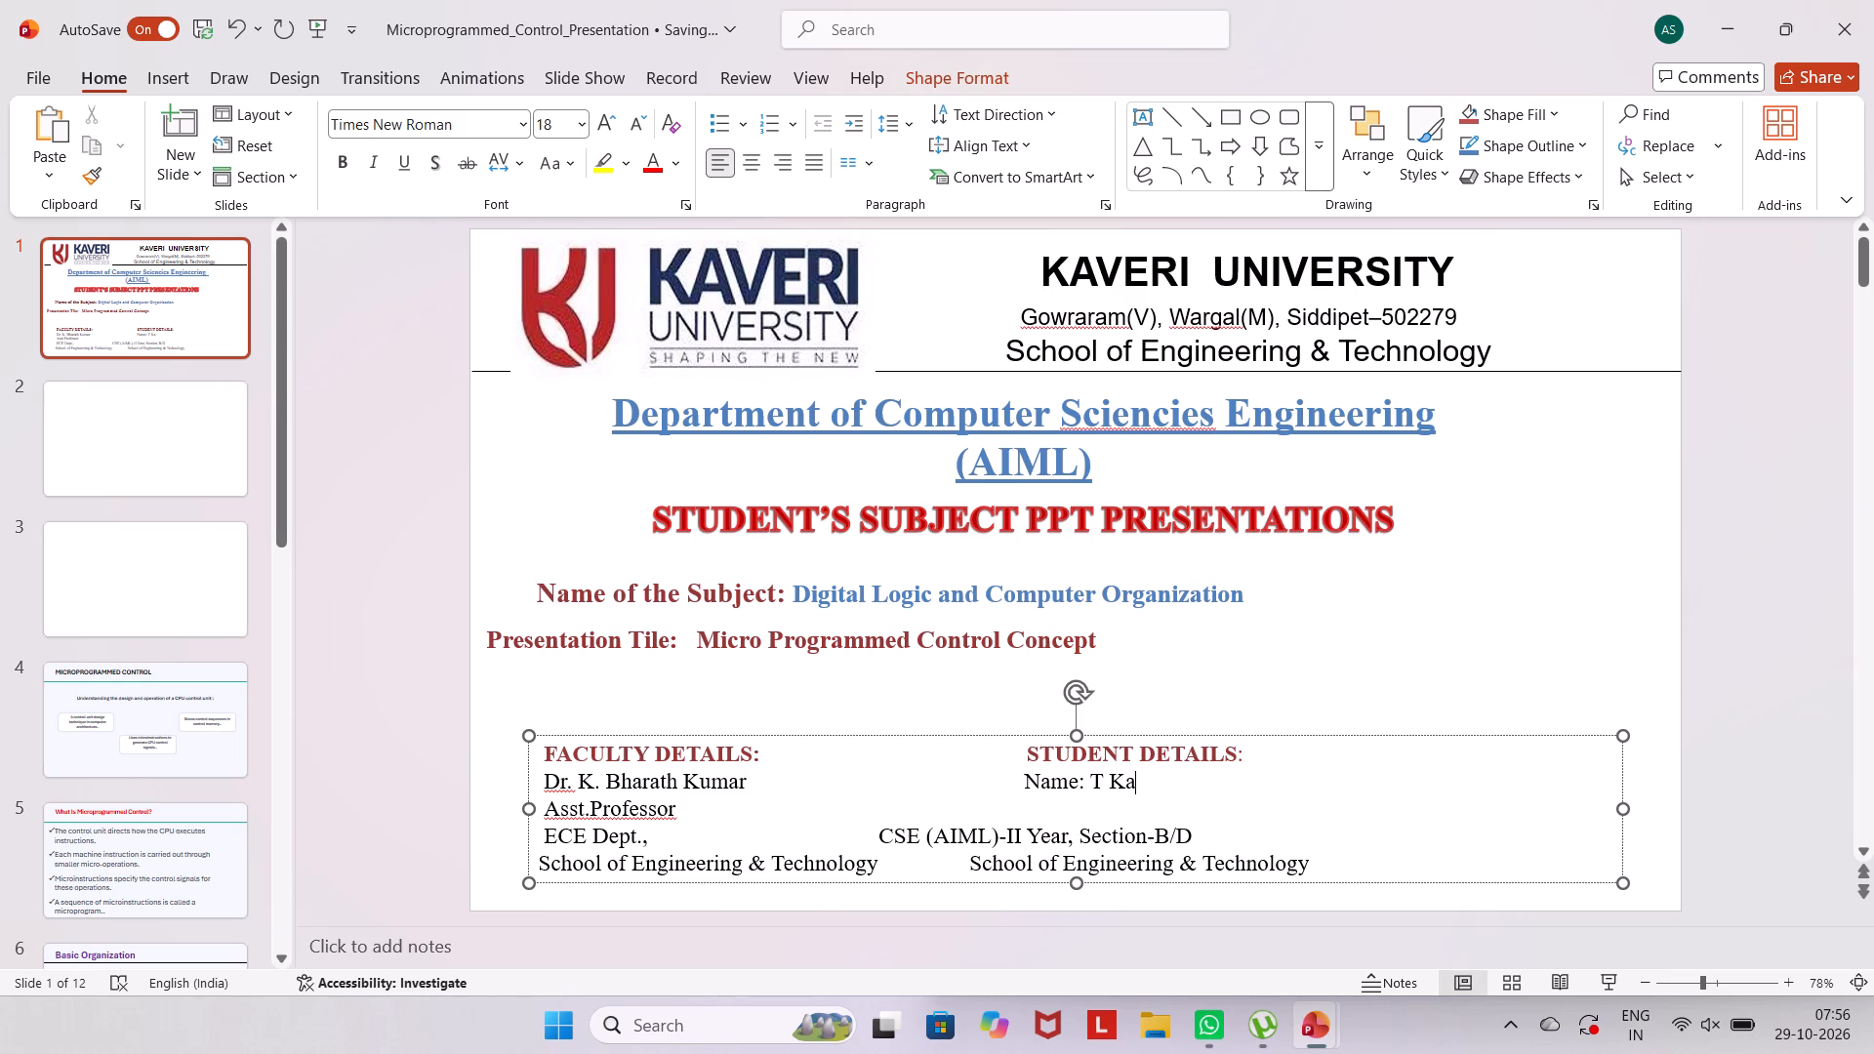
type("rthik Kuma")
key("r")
Edit the student's class line so that the section reads Section-D only.
left_click(1174, 837)
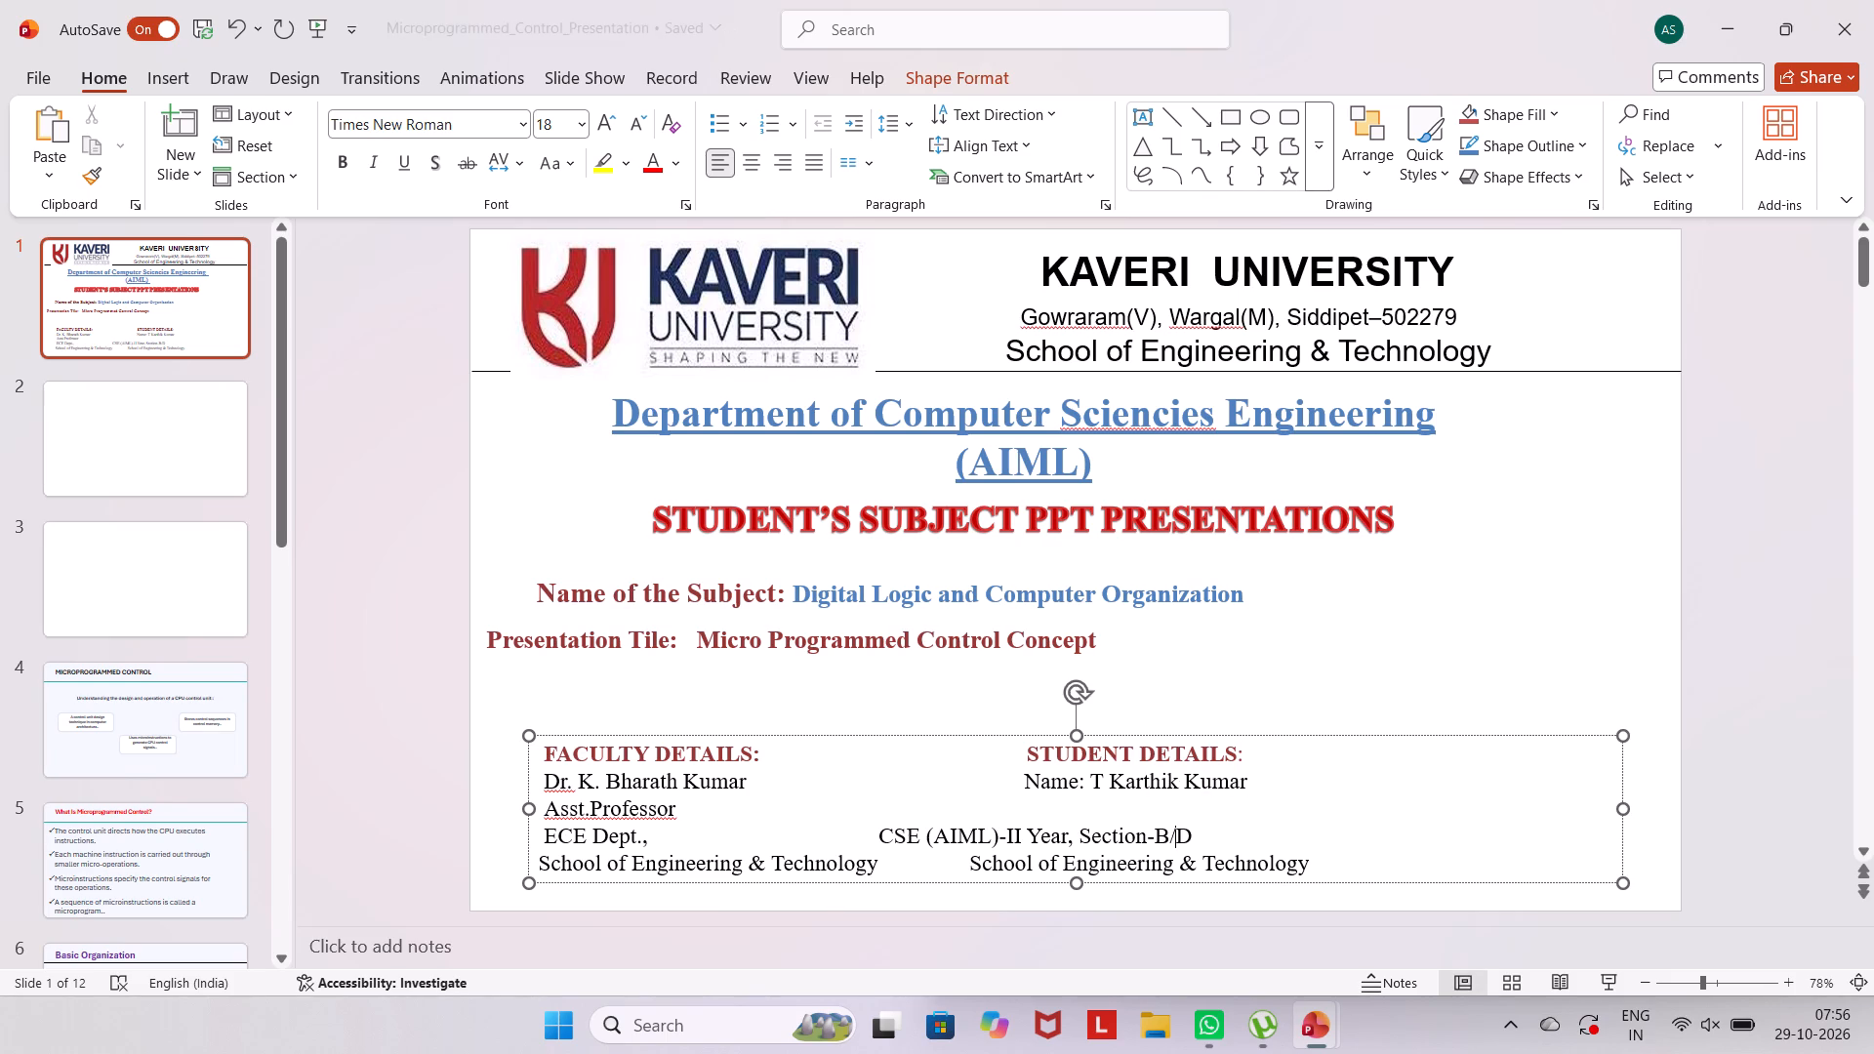
key("BackSpace")
key("BackSpace")
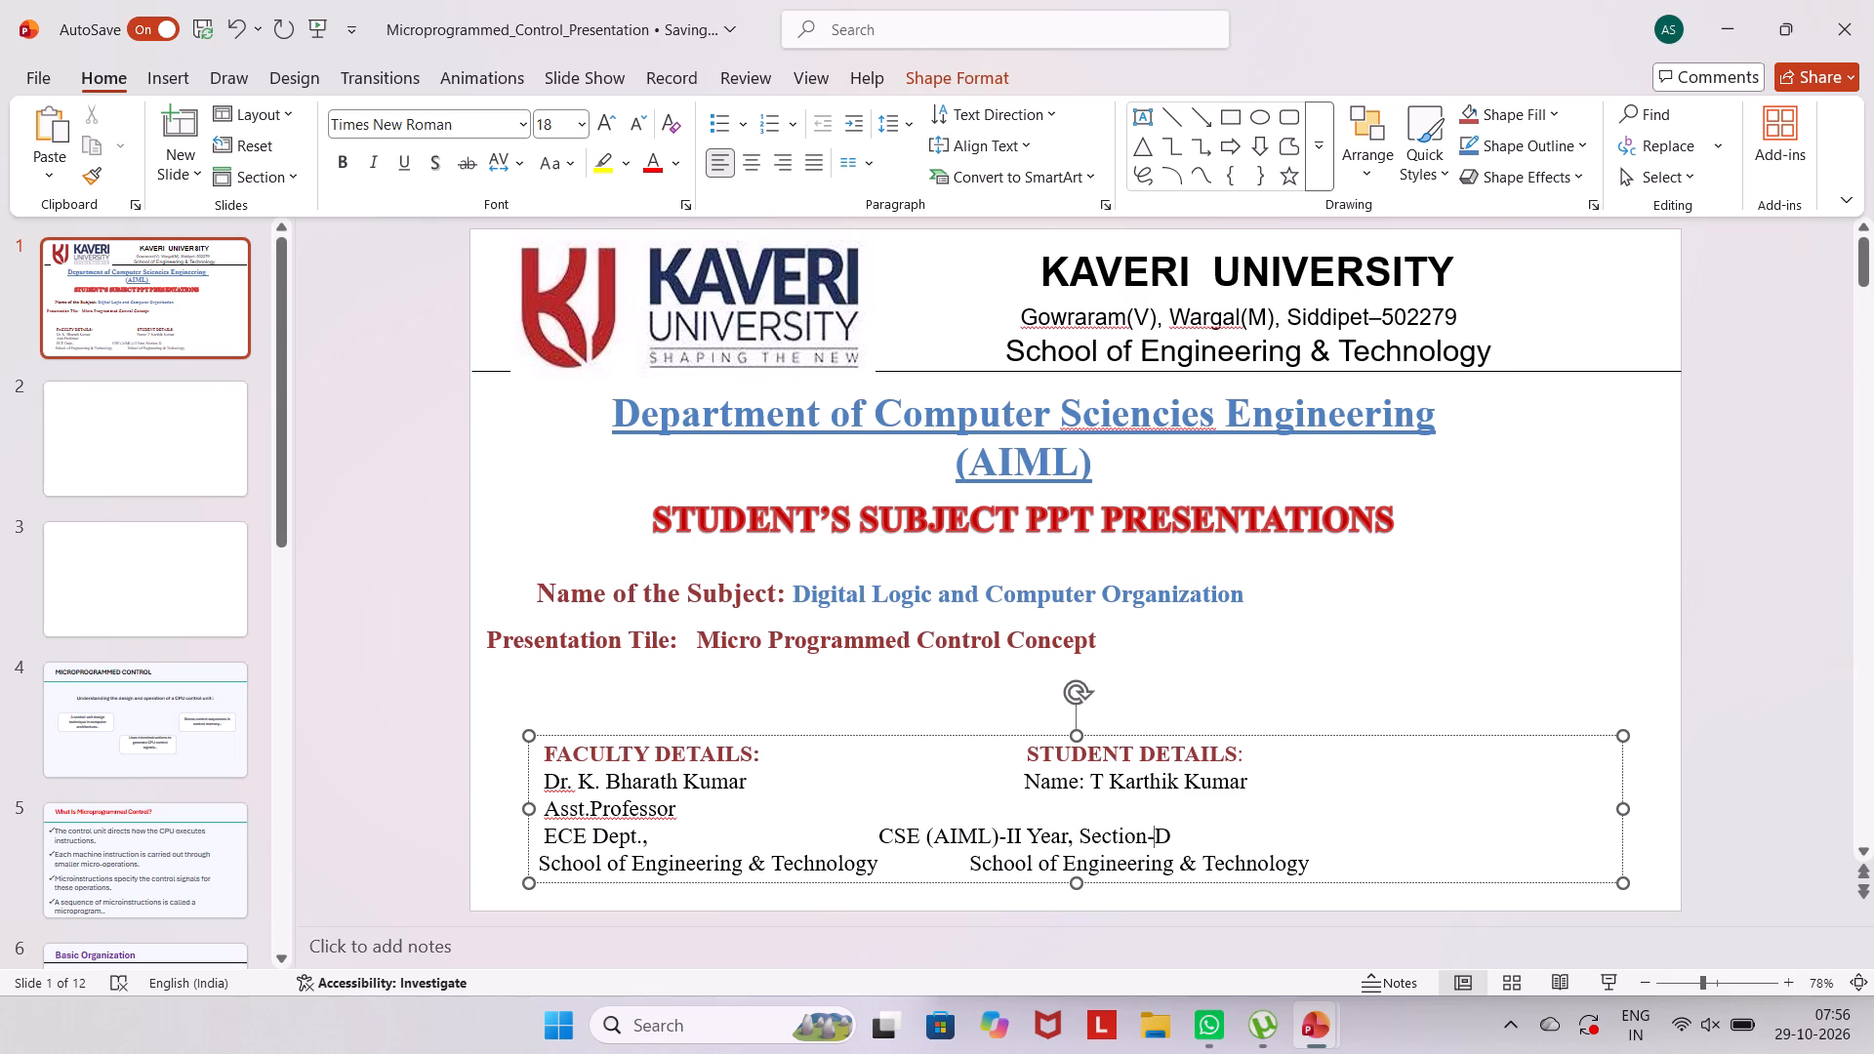
Move the text "CSE (AIML)-II Year, Section-D" up one line, indented to sit beneath the student's name.
left_click_drag(879, 840, 1107, 842)
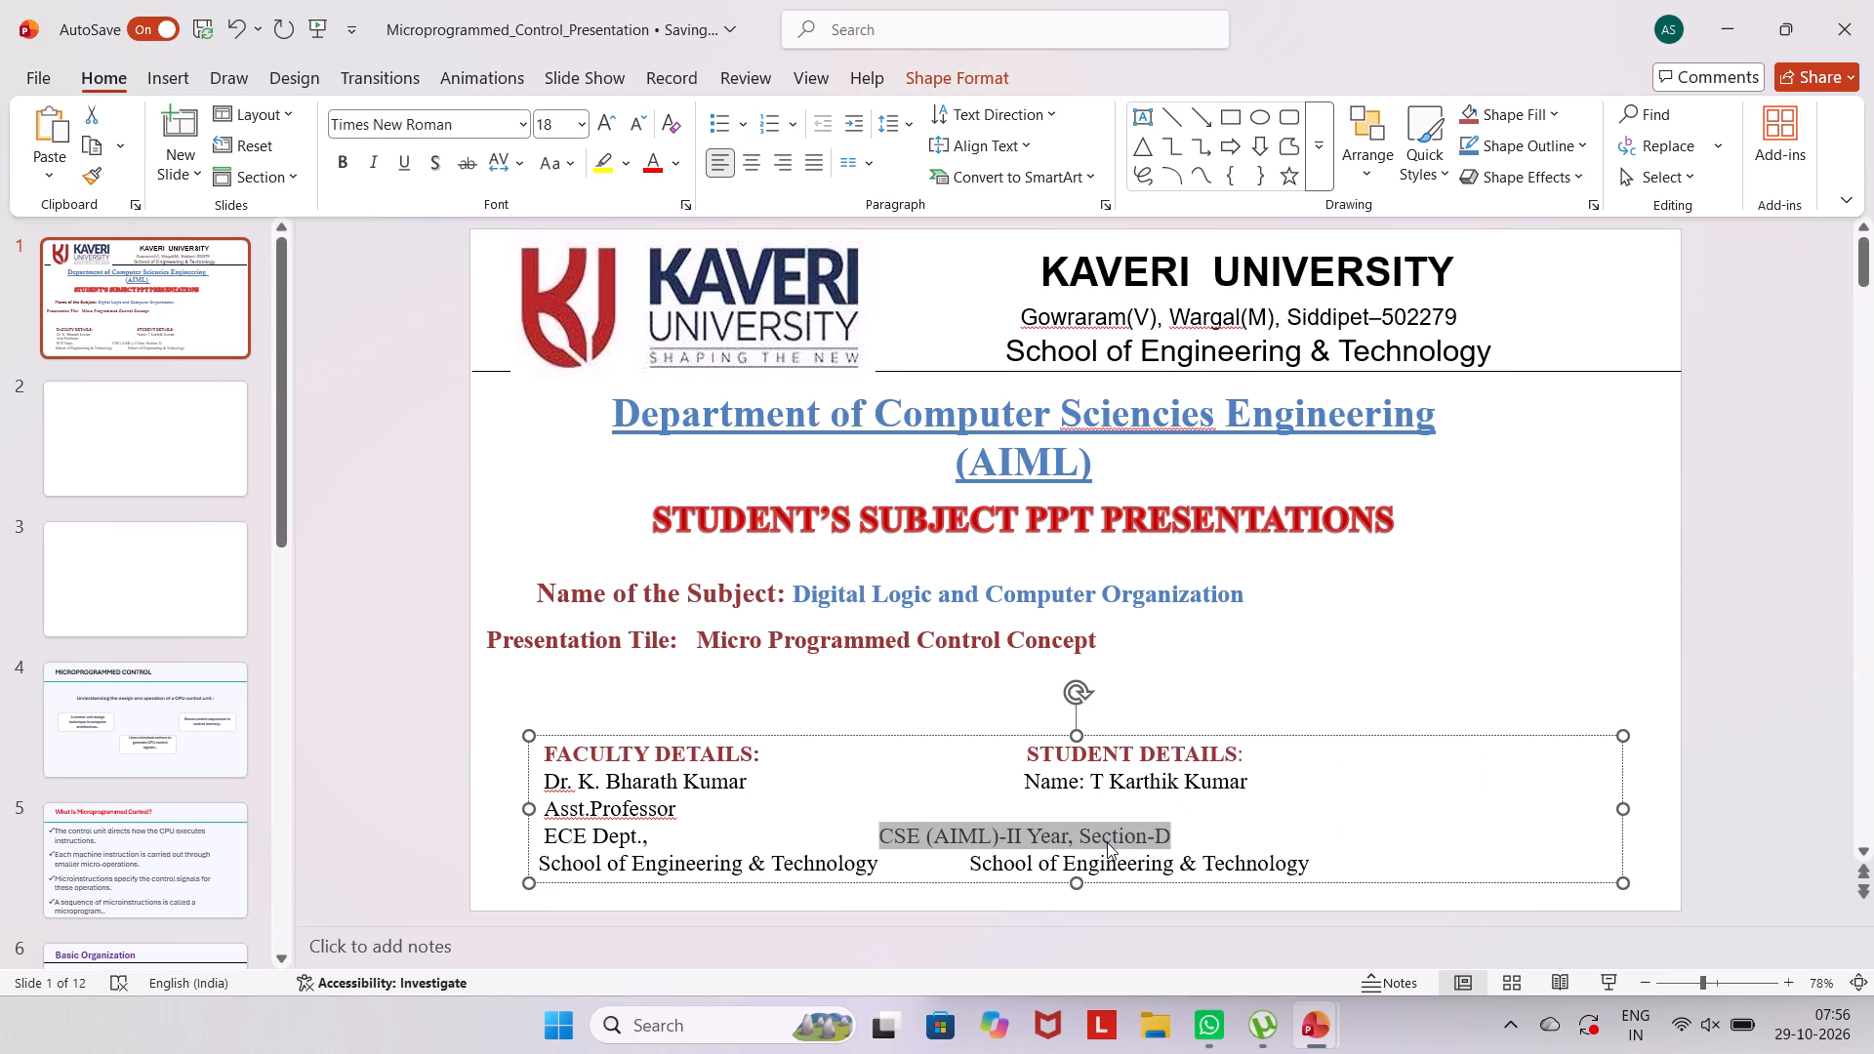
key("ctrl+c")
key("BackSpace")
left_click(1274, 785)
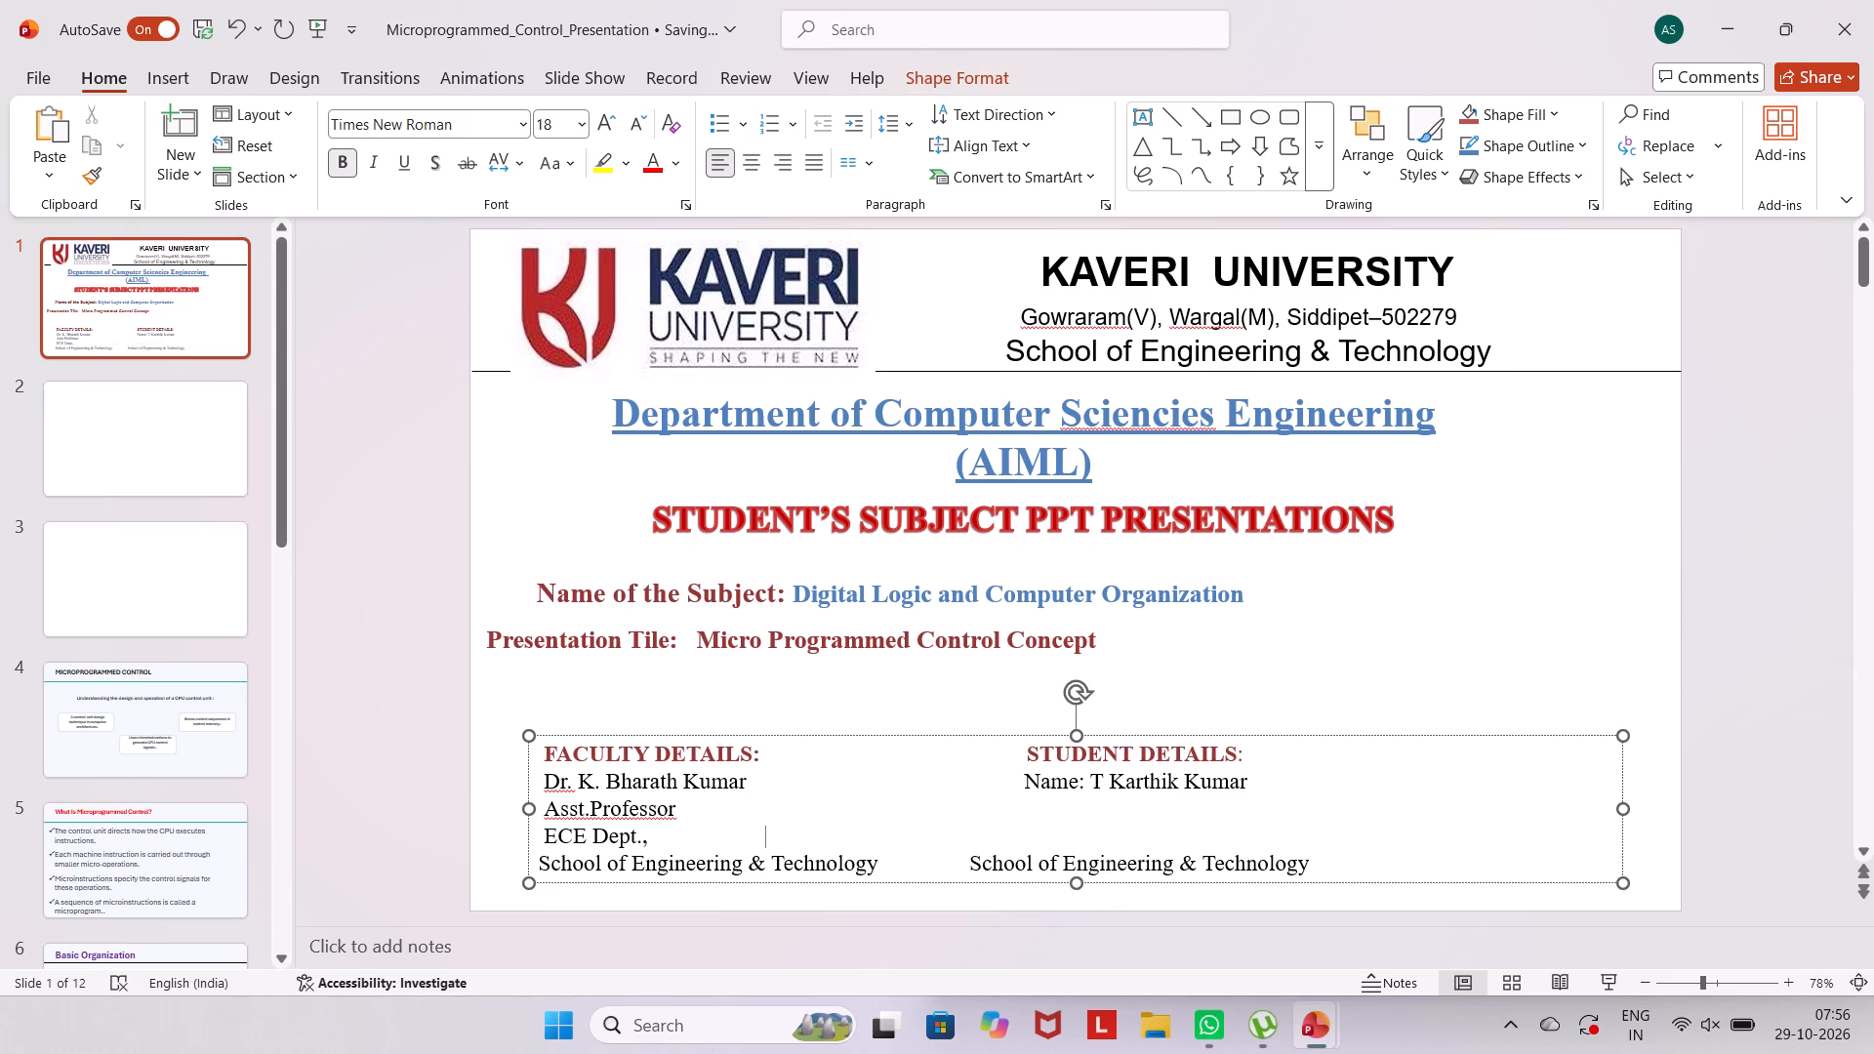
key("Return")
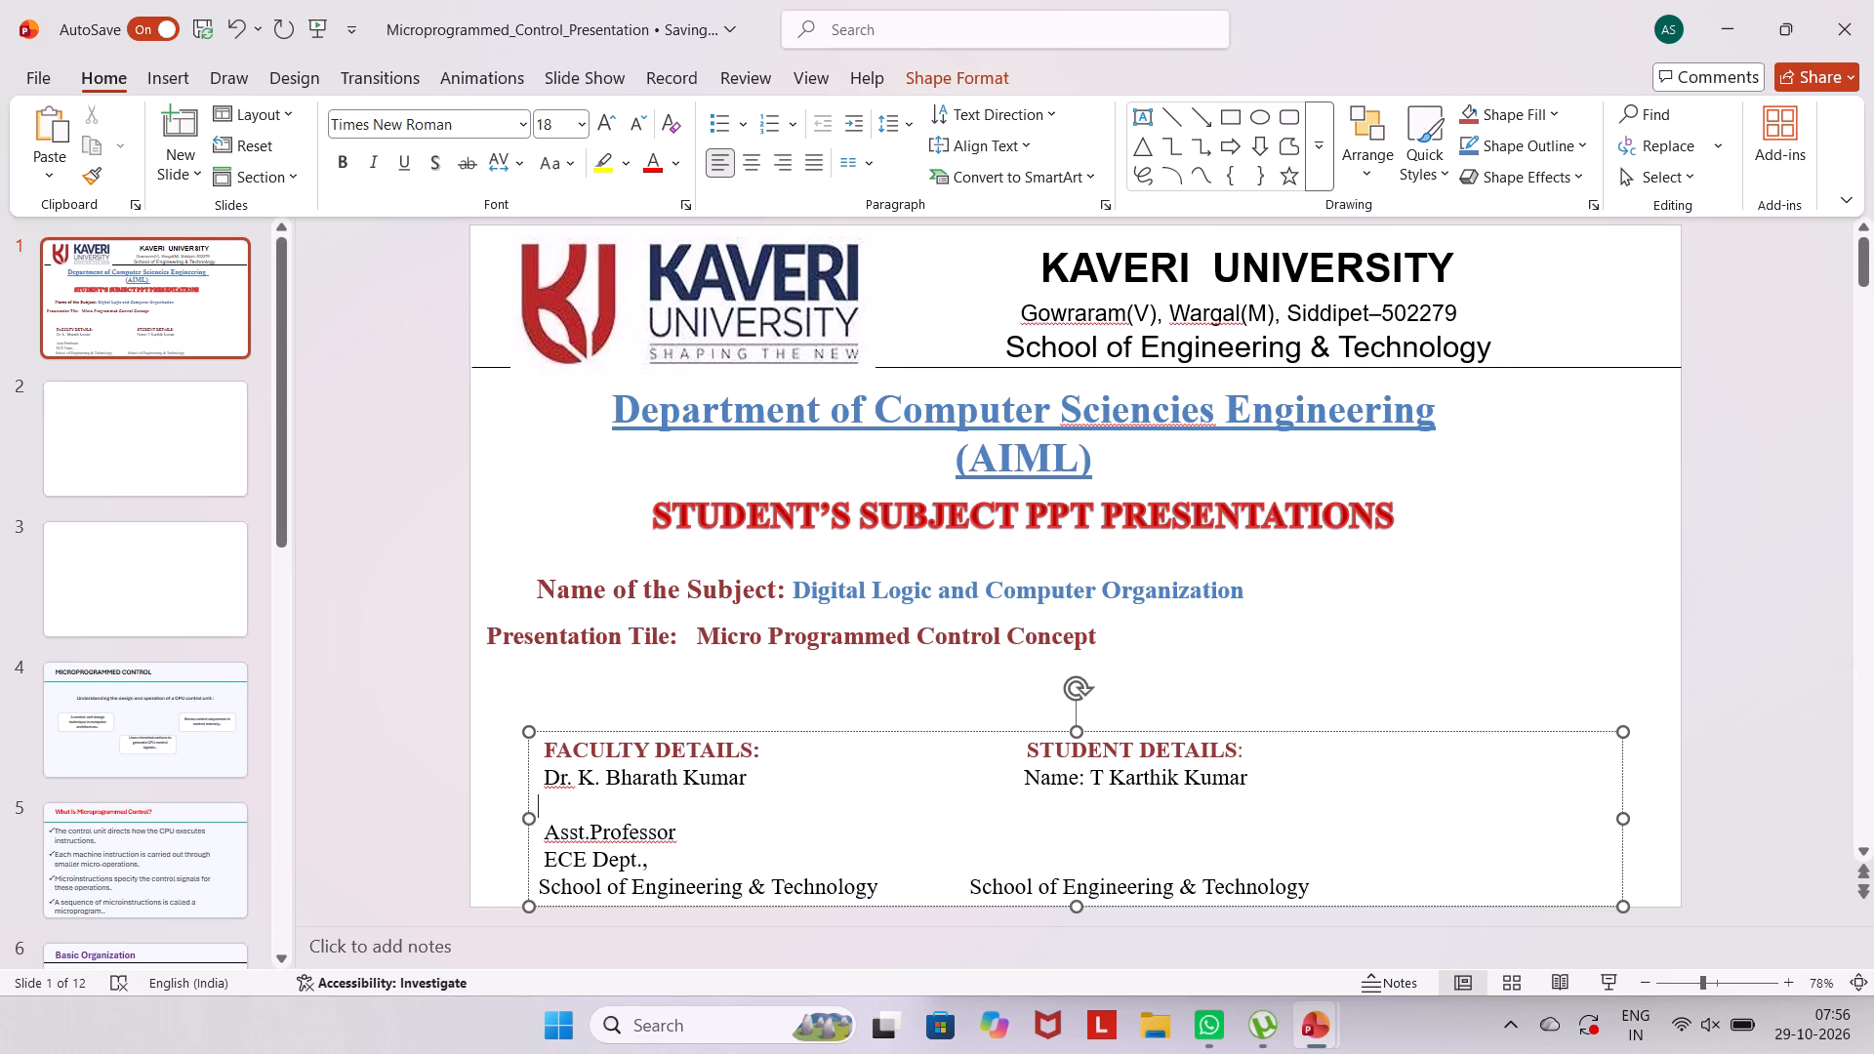
key("BackSpace")
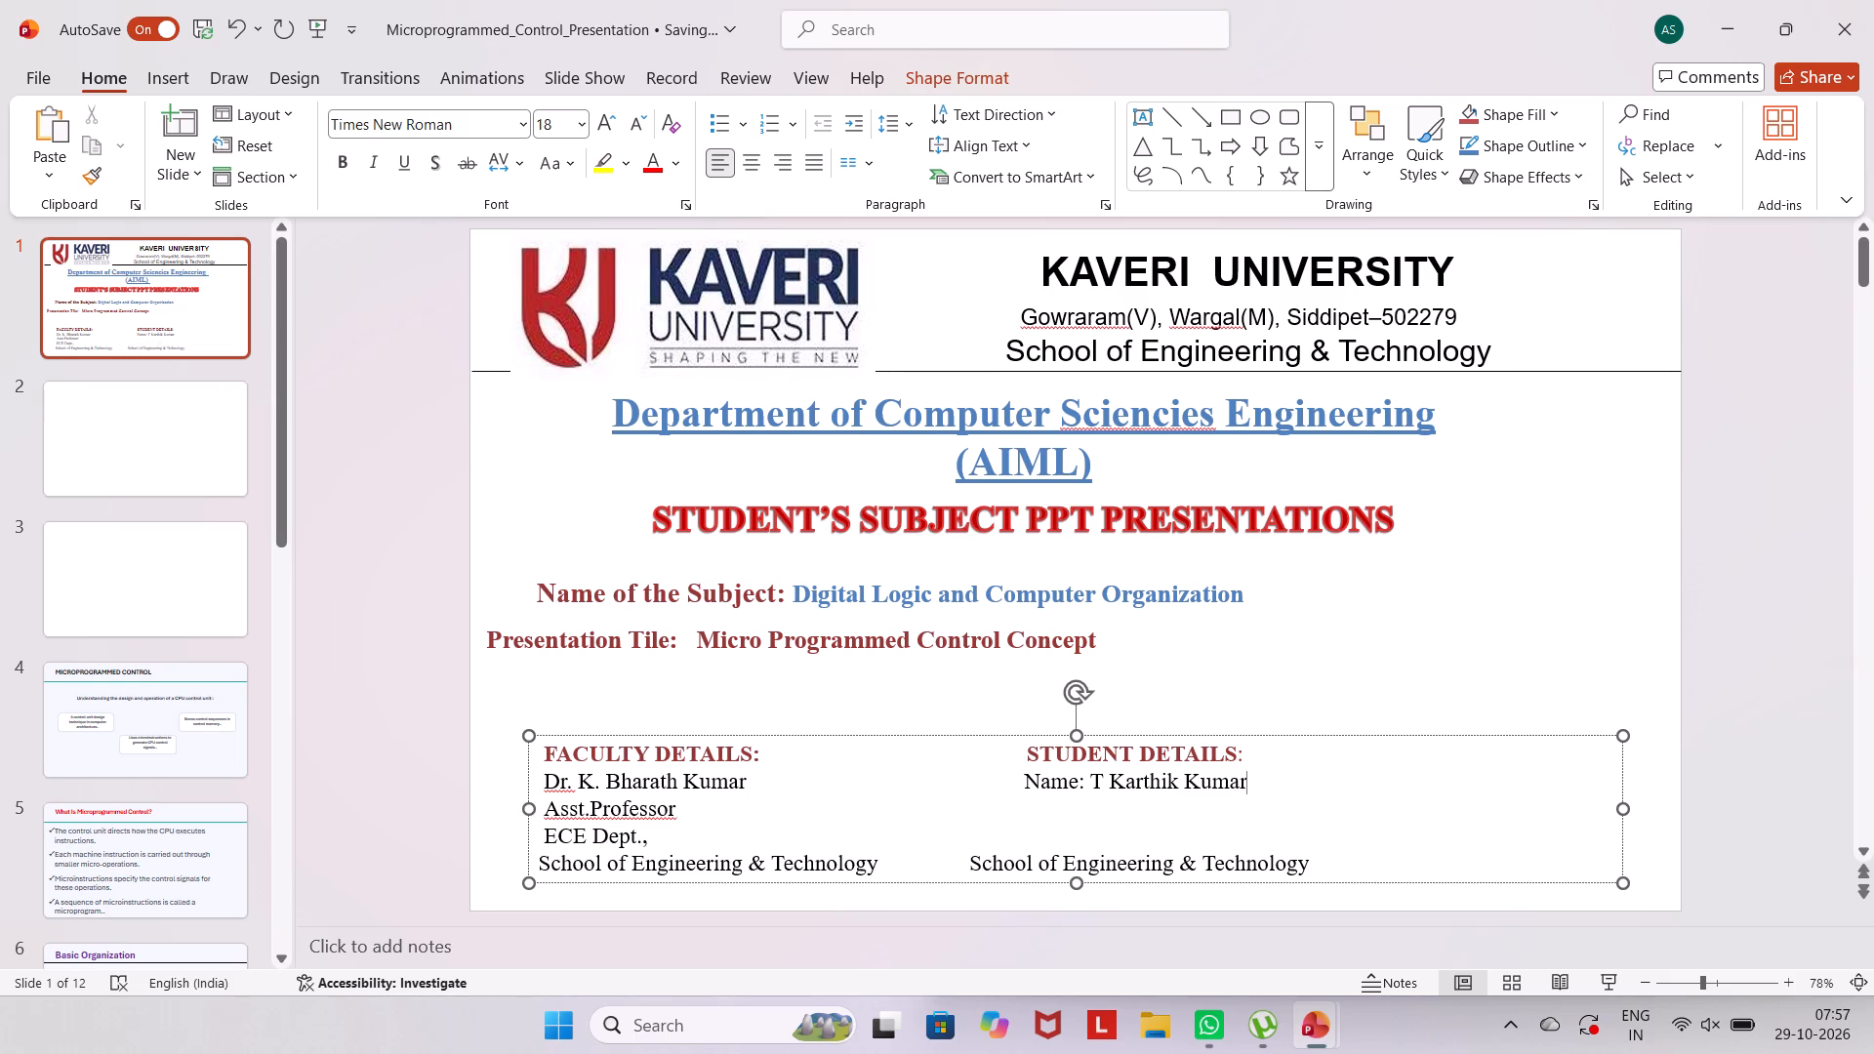
left_click(1035, 809)
key("Tab")
key("Tab")
key("Tab")
key("Tab")
key("ctrl+v")
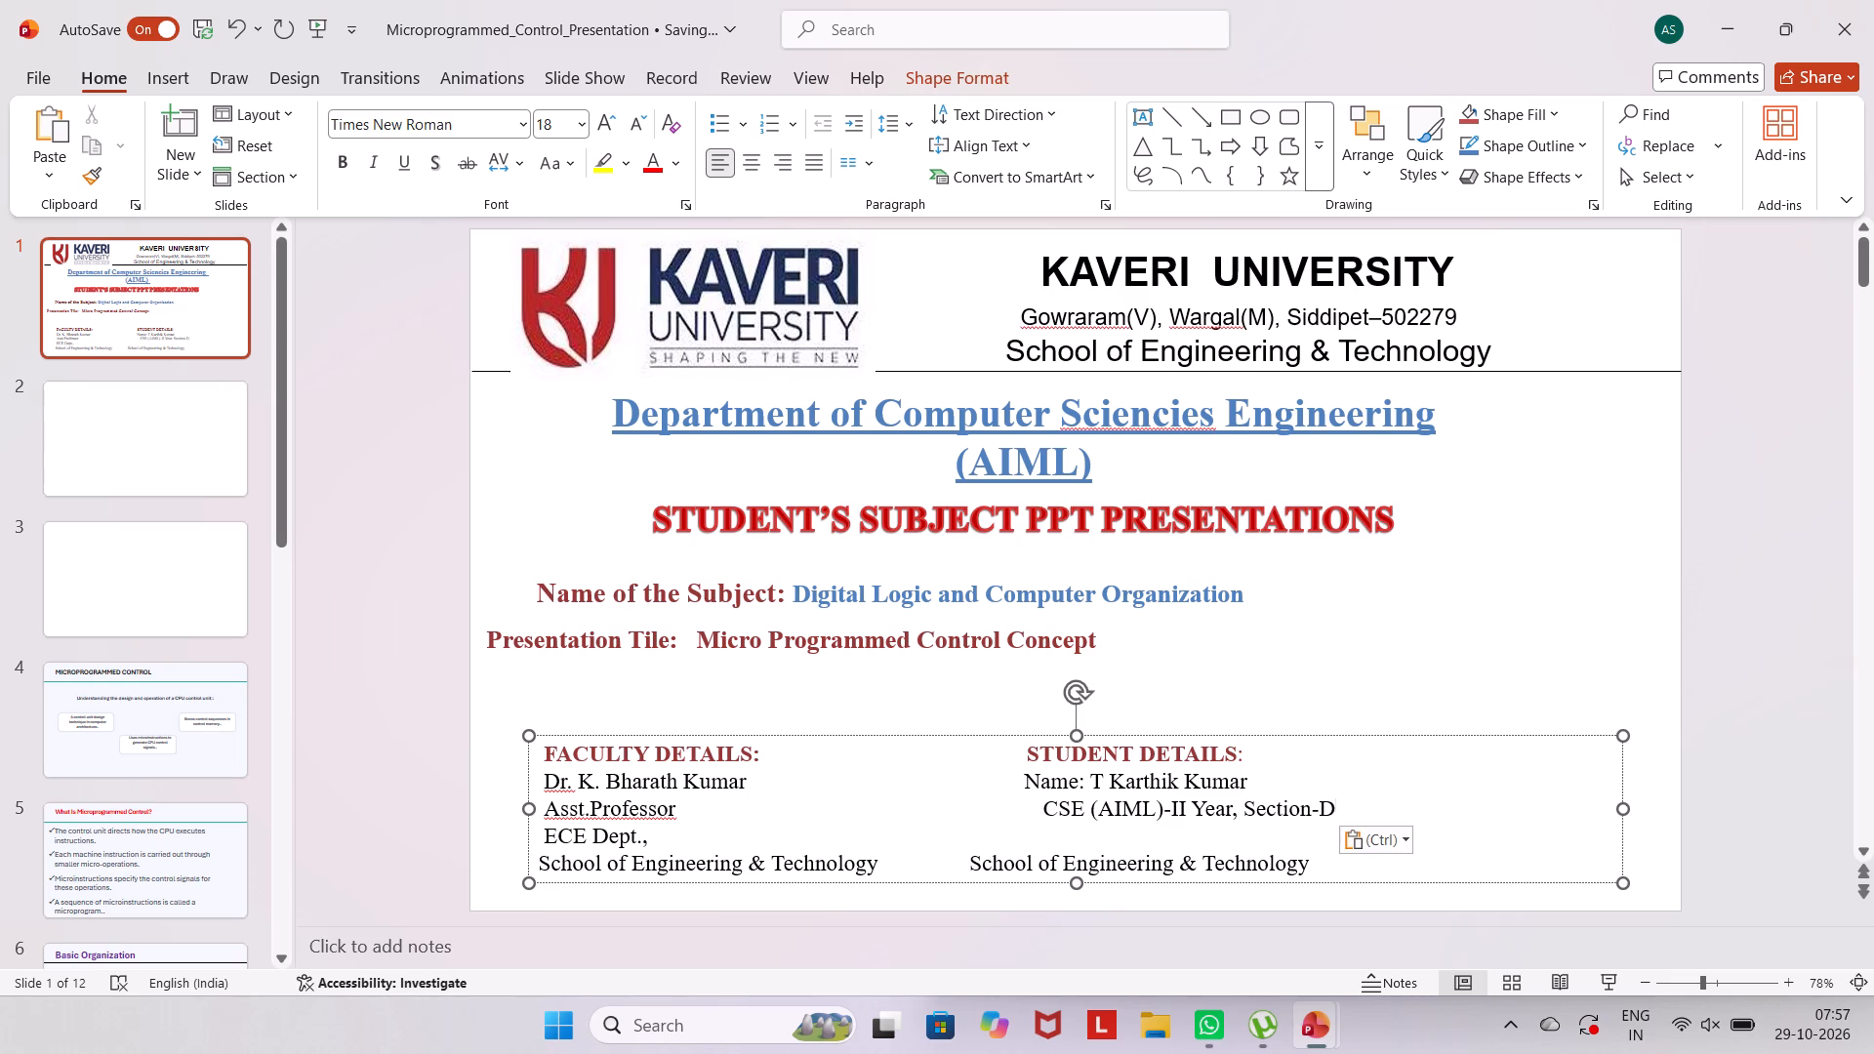
Remove the extra indentation before the student's class line under the student details.
left_click(1044, 808)
key("BackSpace")
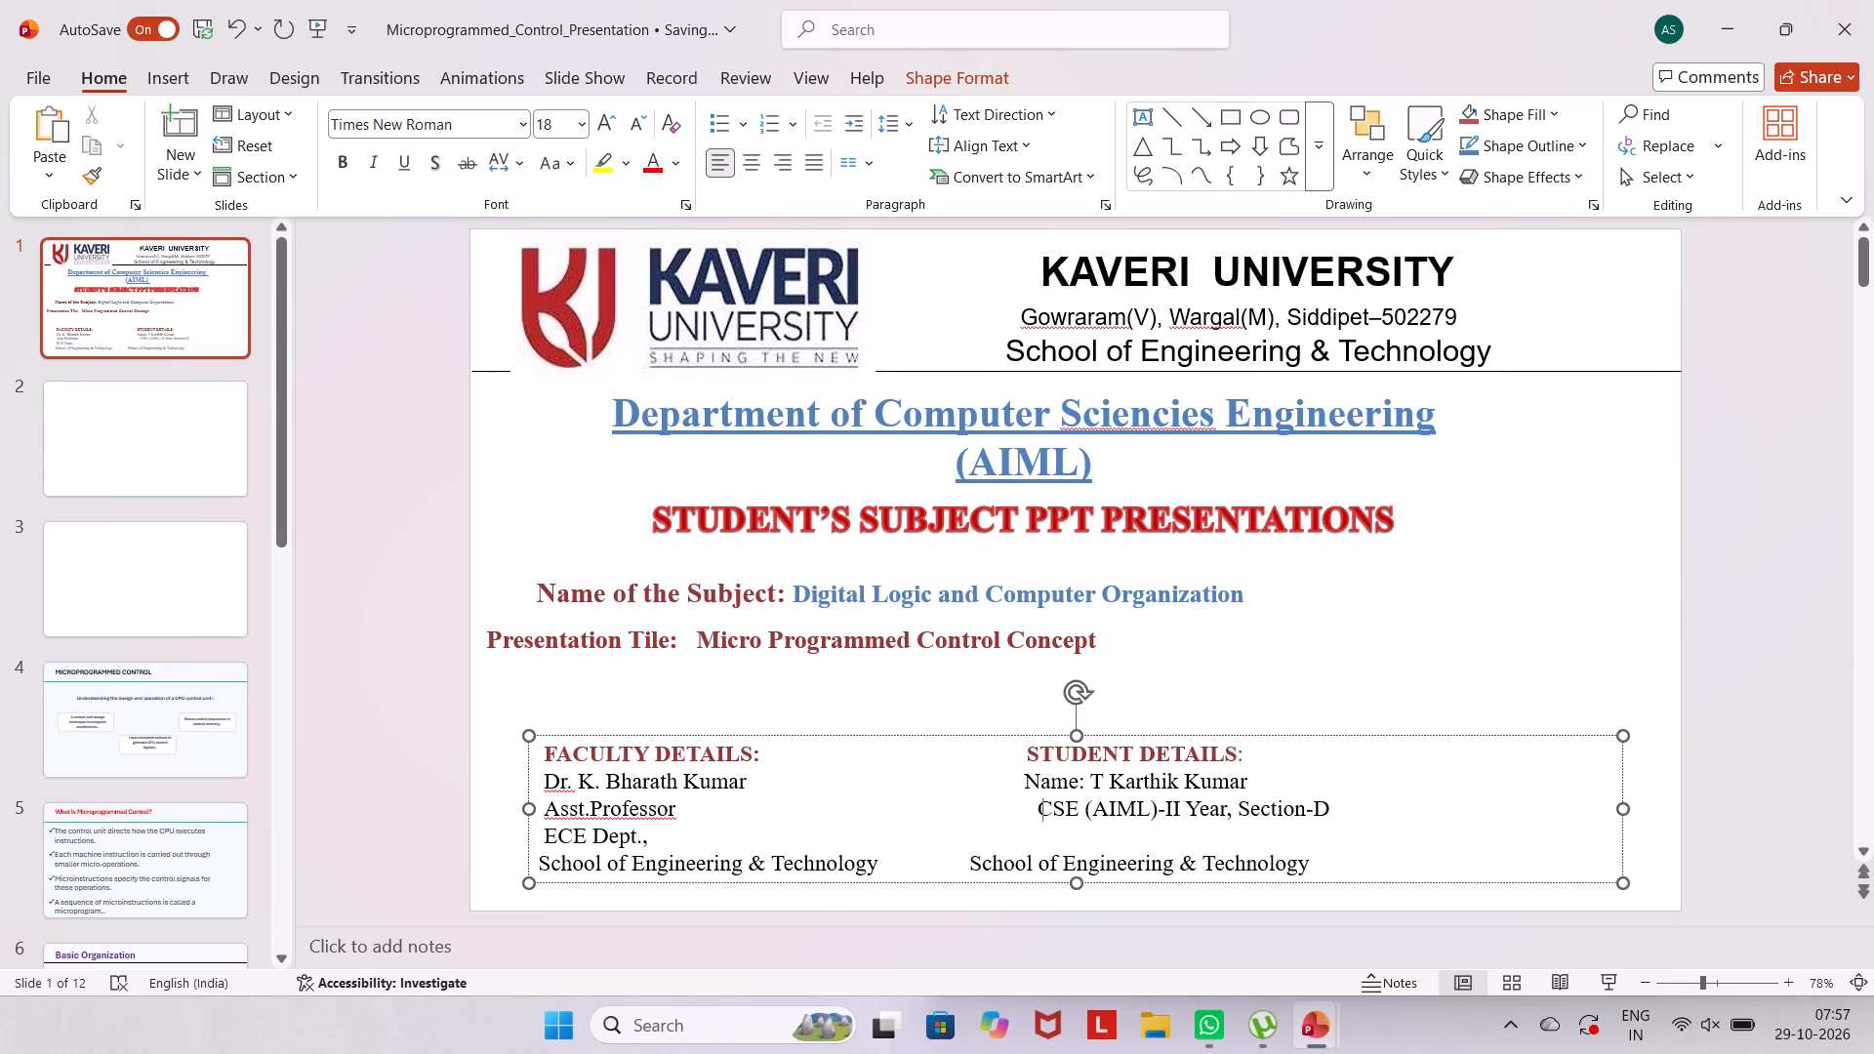
key("BackSpace")
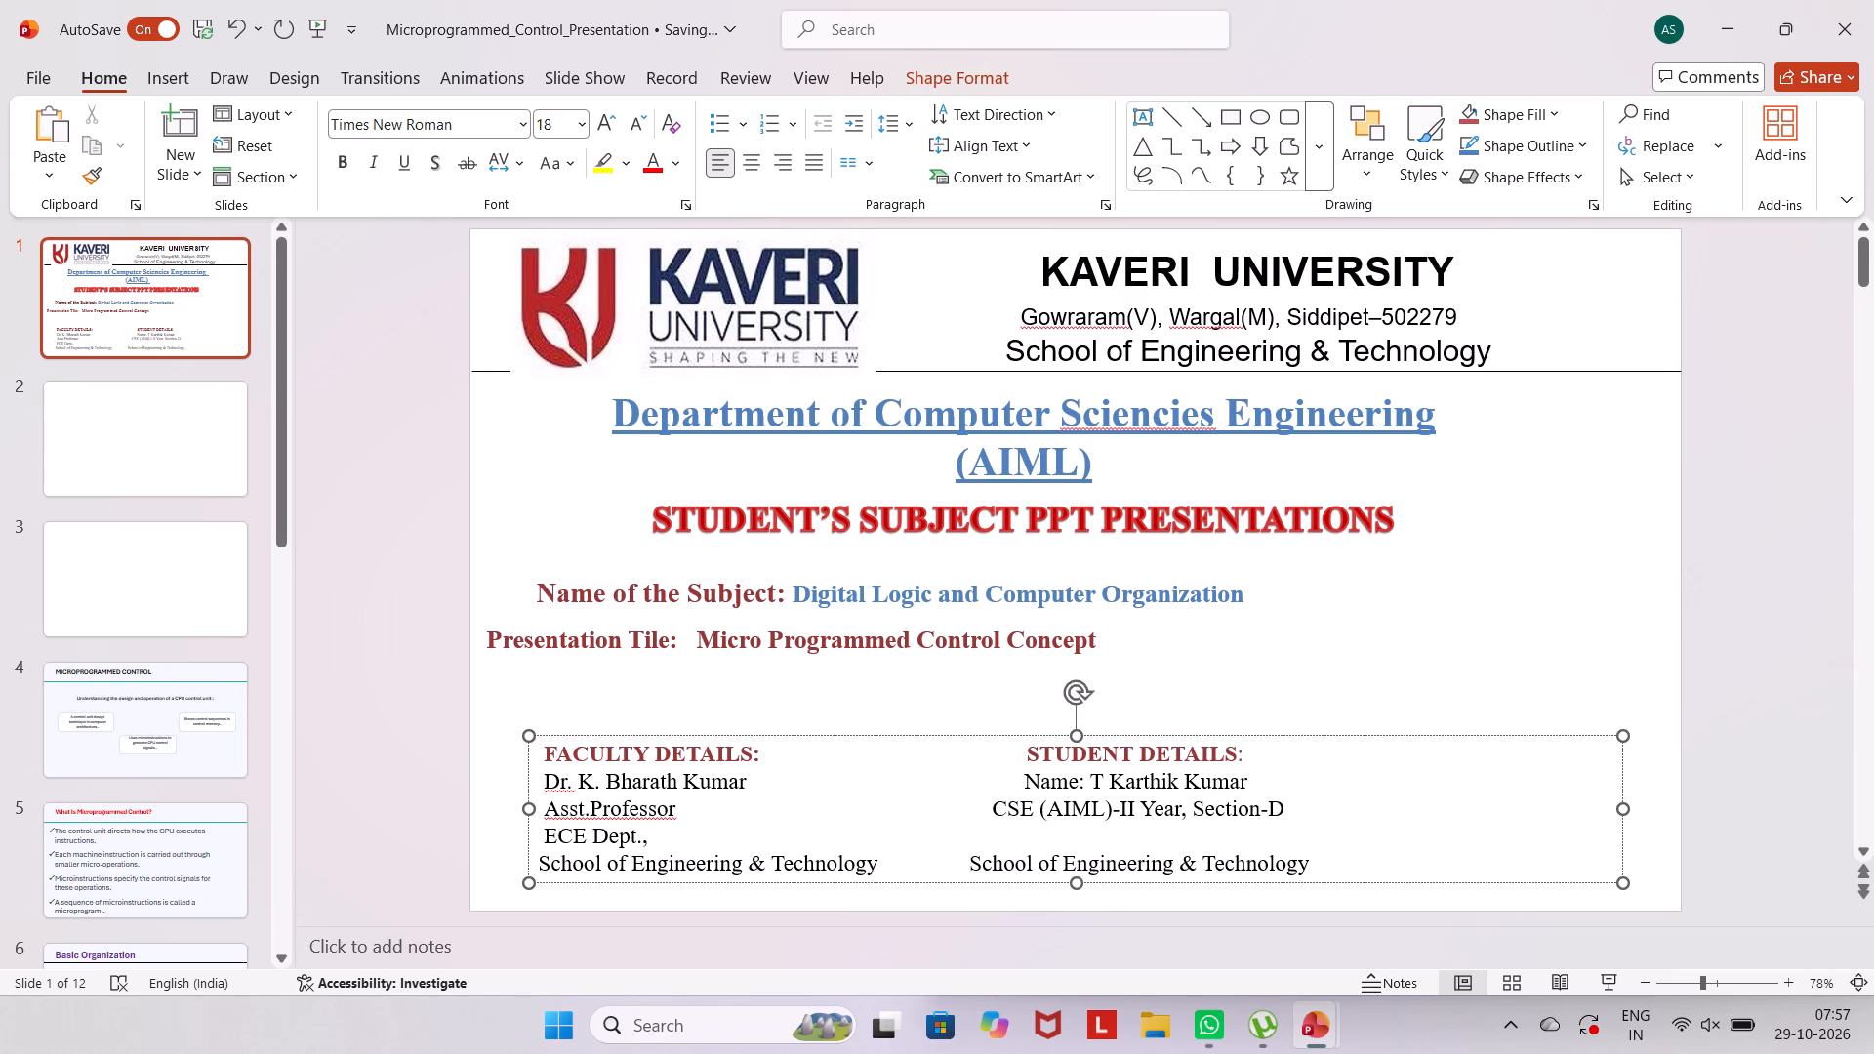
Shift the faculty and student details text box slightly to the left on the title slide.
left_click(974, 860)
left_click_drag(964, 877, 987, 873)
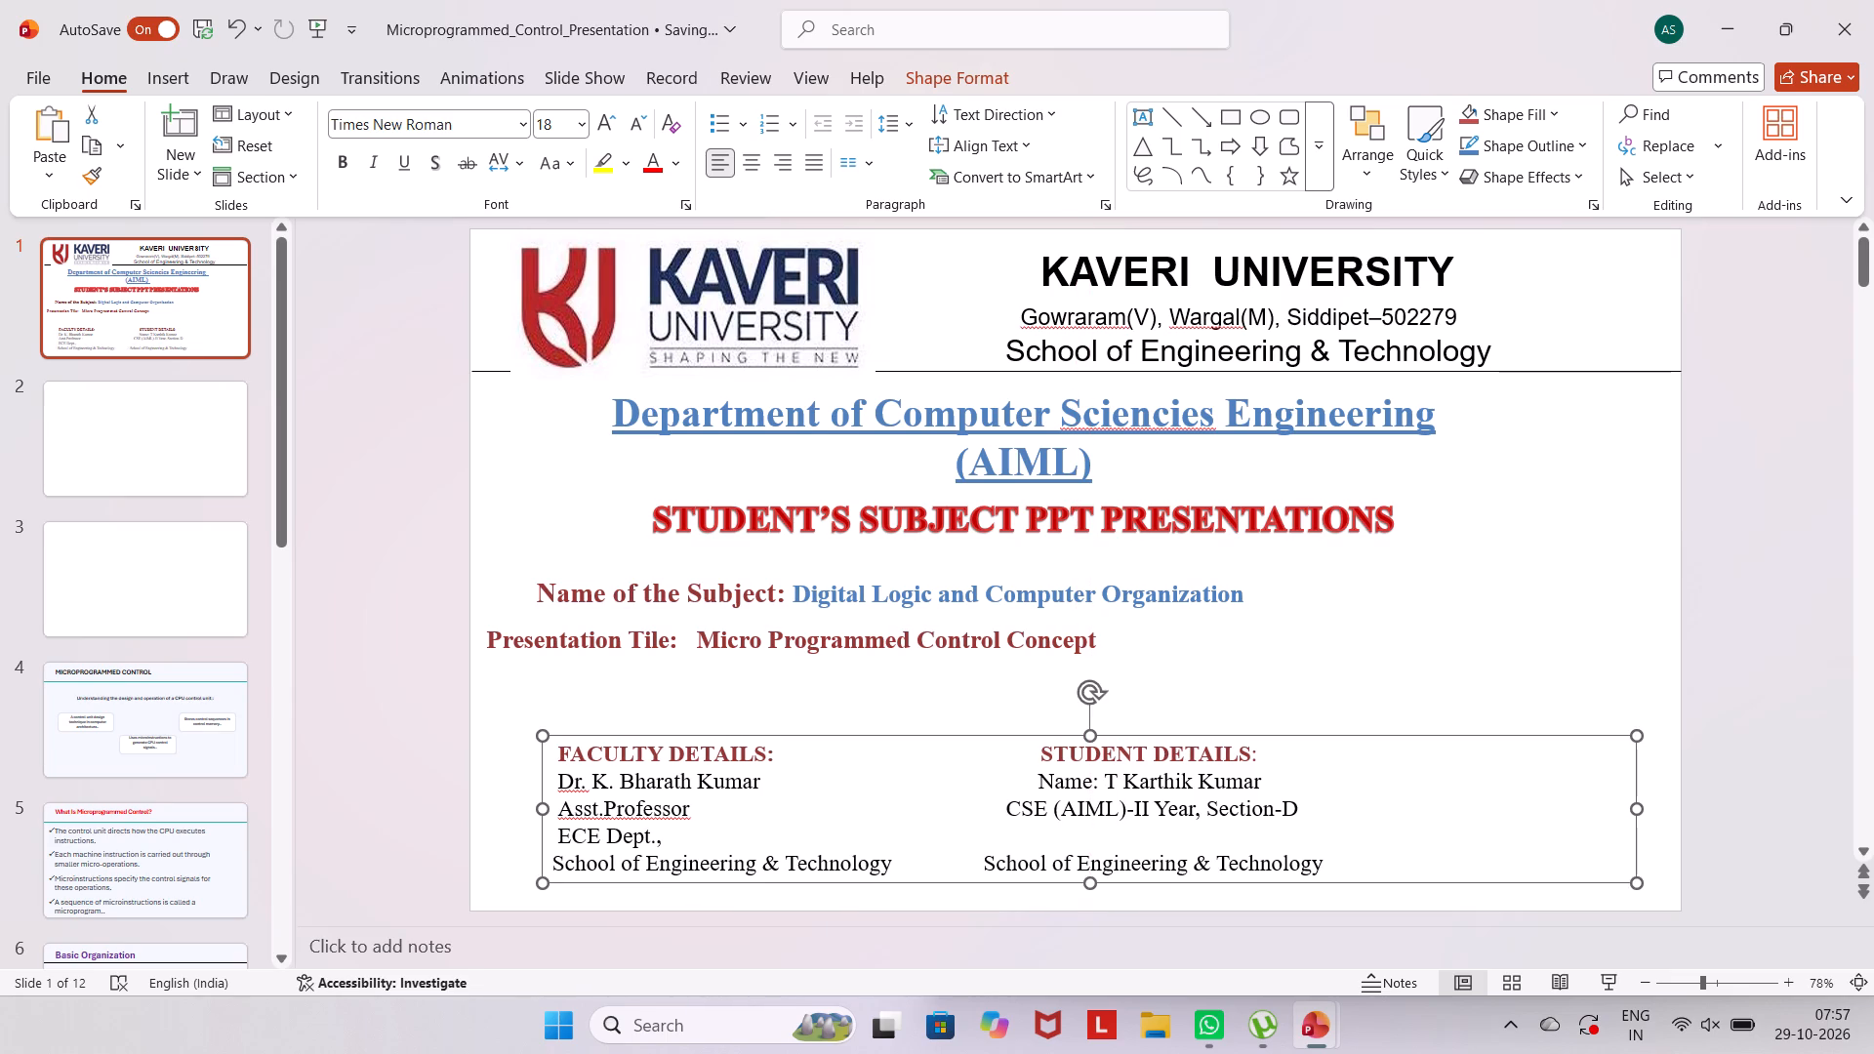
left_click_drag(904, 730, 884, 732)
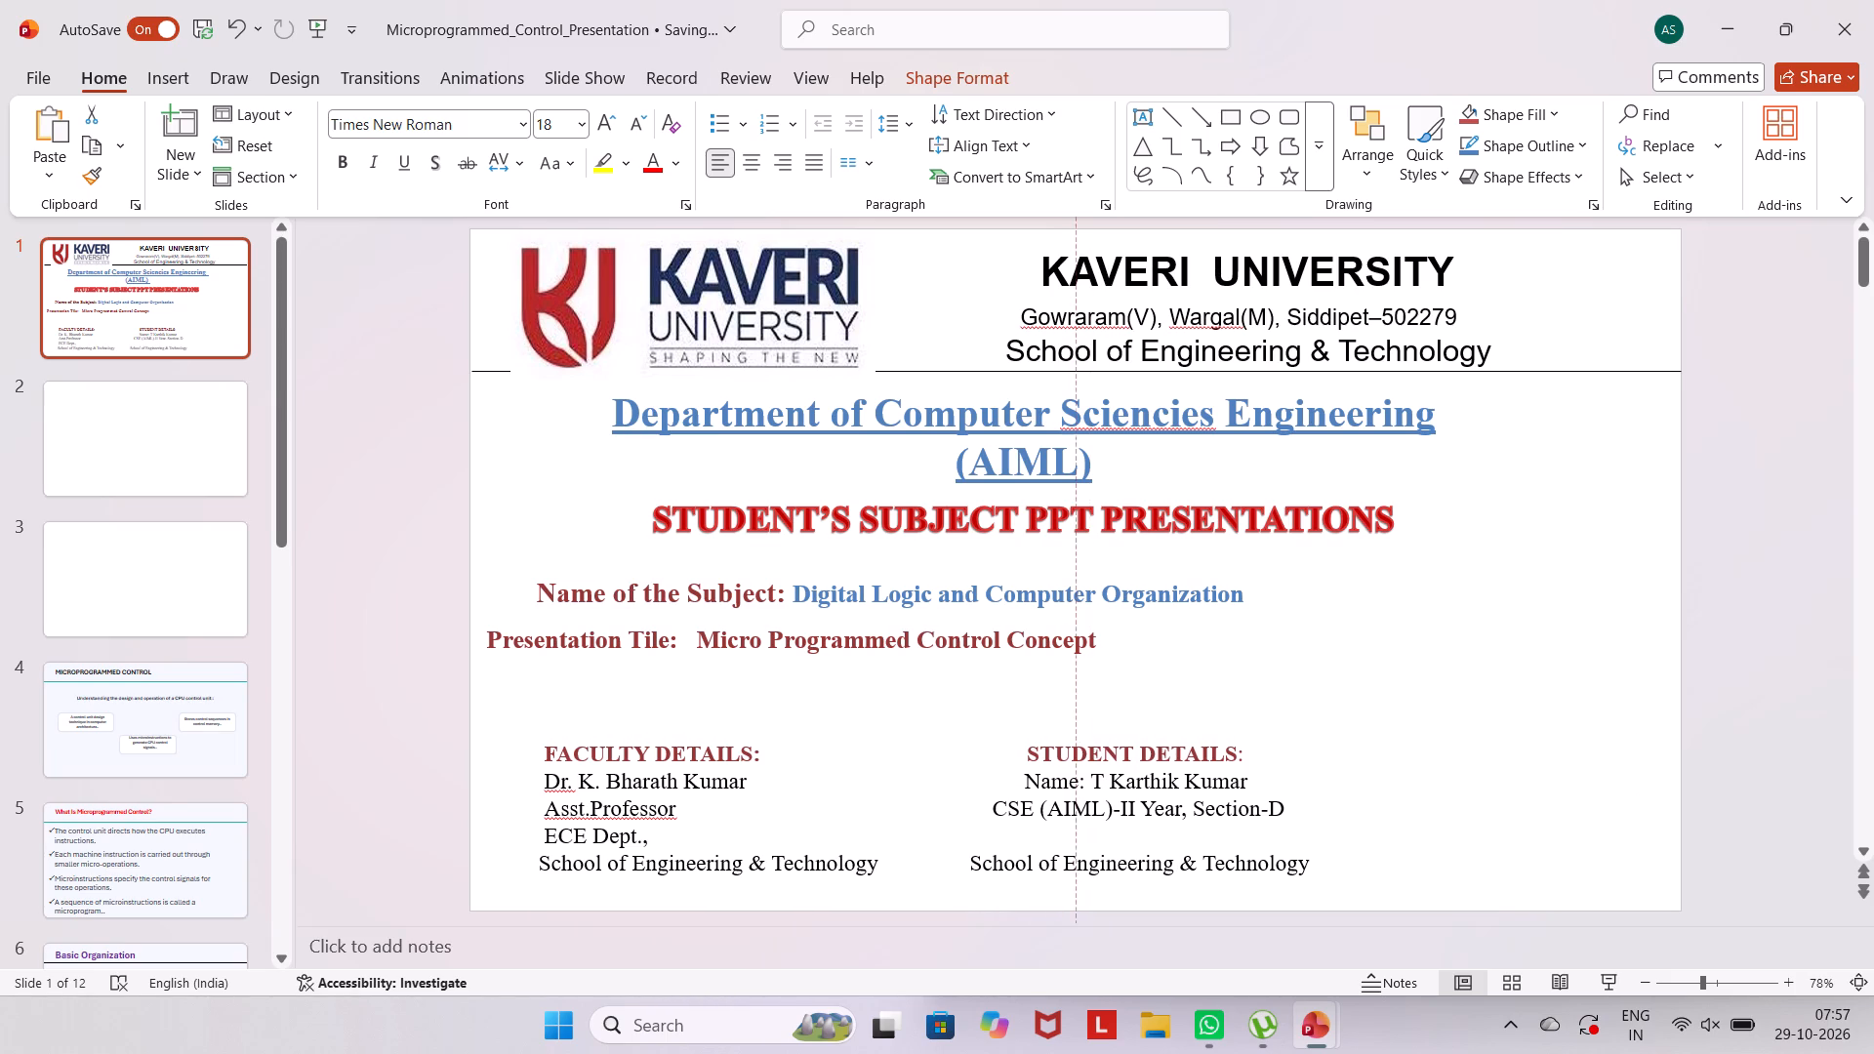
left_click_drag(884, 732, 872, 732)
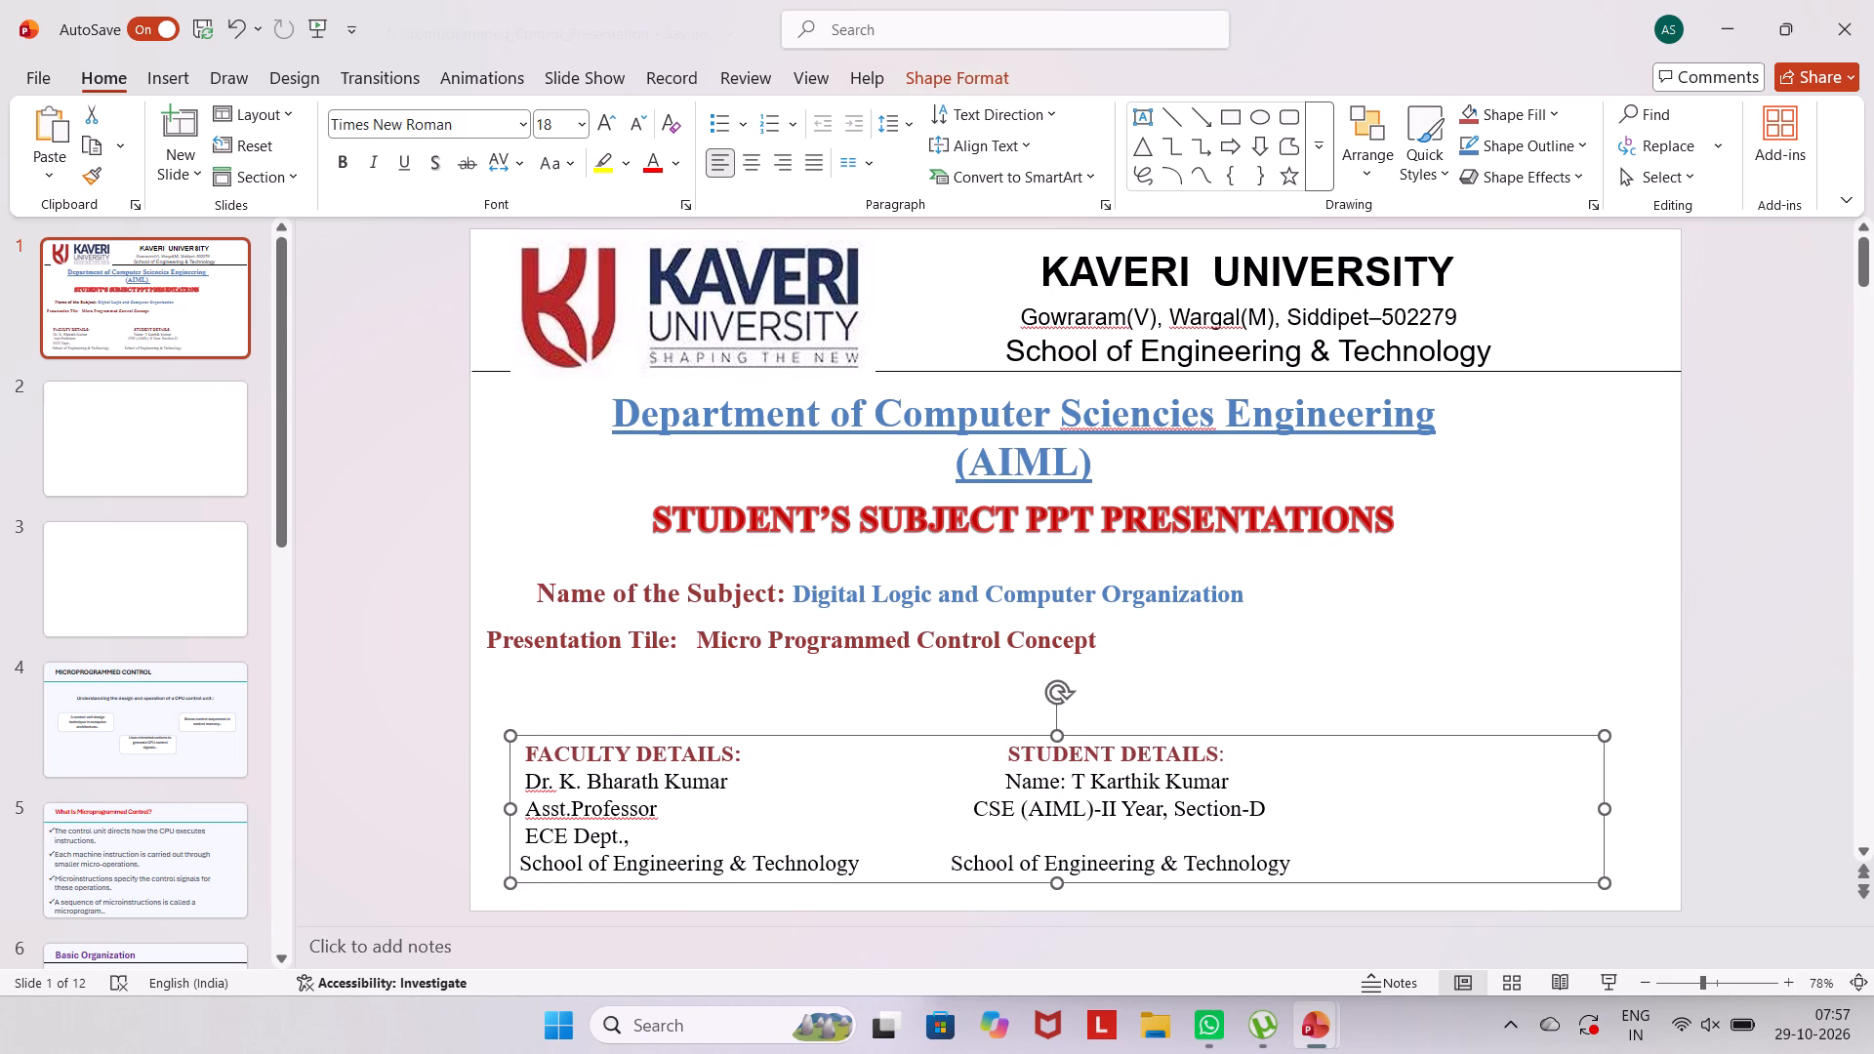
Move the student-side "School of Engineering & Technology" text up one line, so it starts directly beneath the class line.
left_click(956, 858)
left_click_drag(962, 858, 1144, 846)
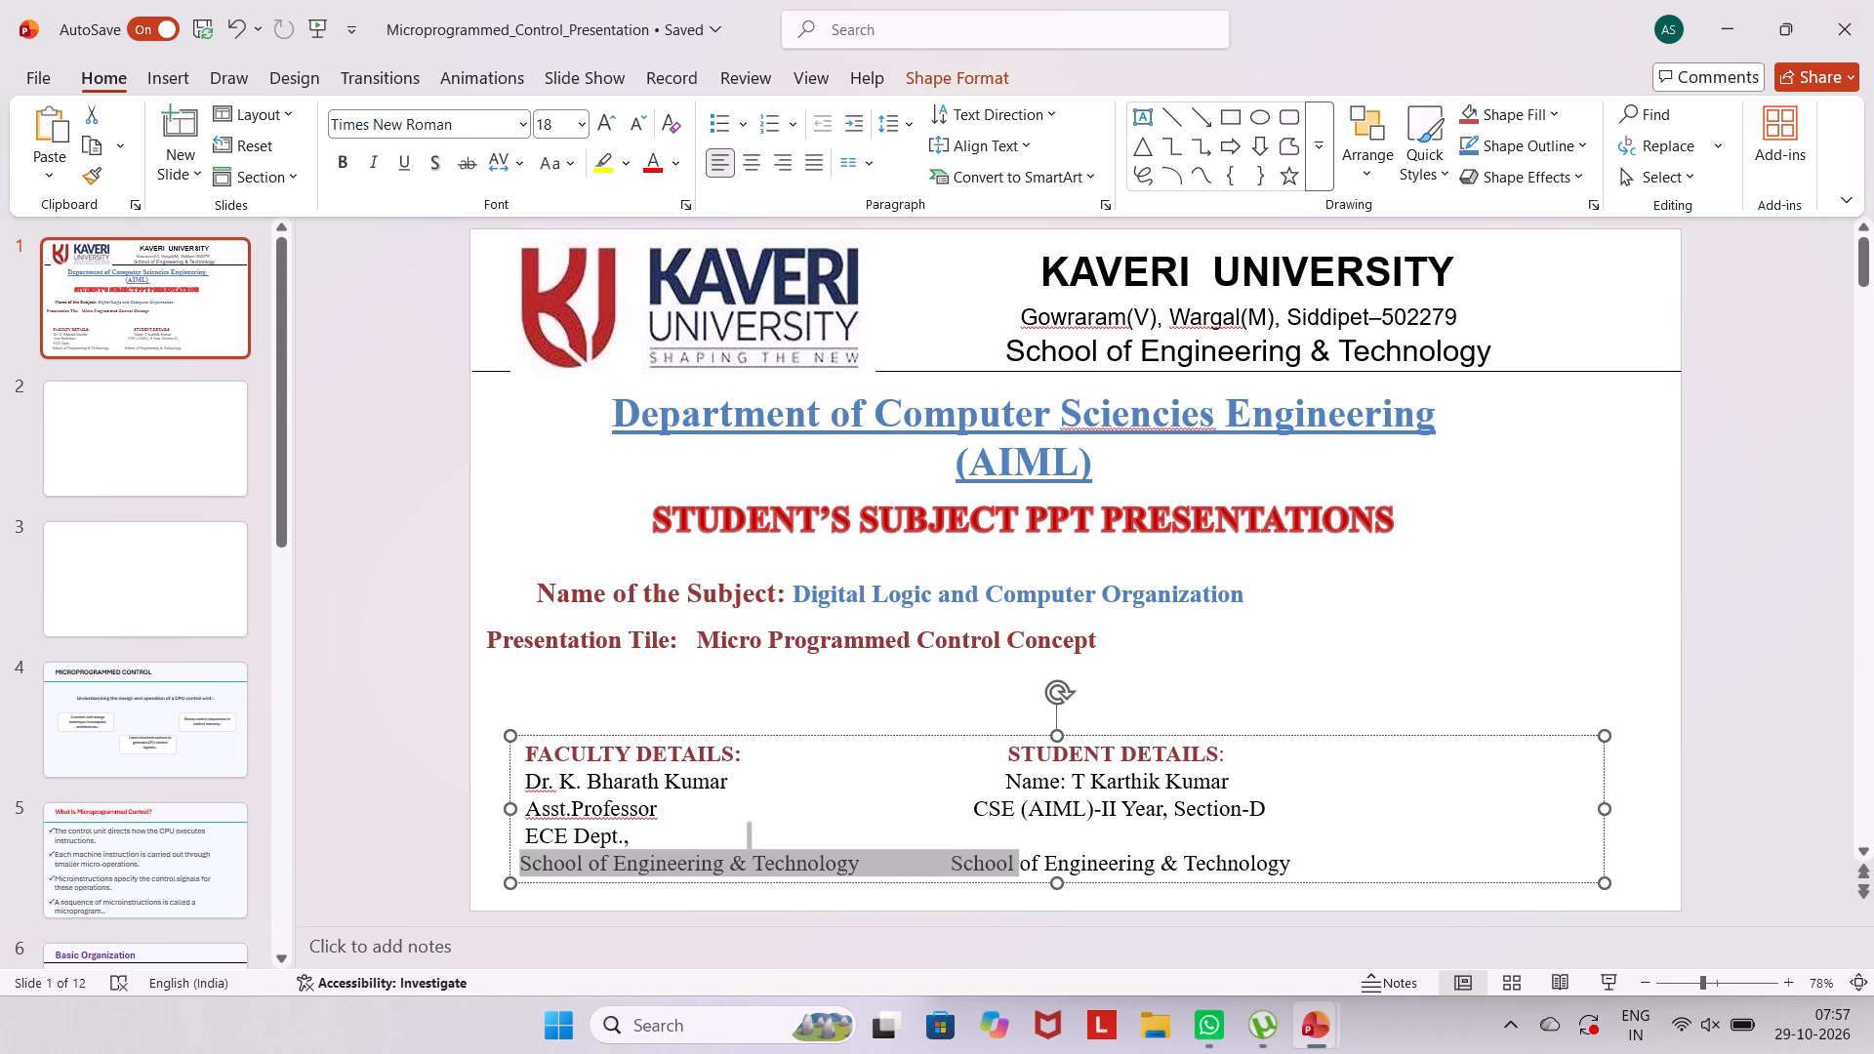
left_click_drag(1144, 846, 1360, 871)
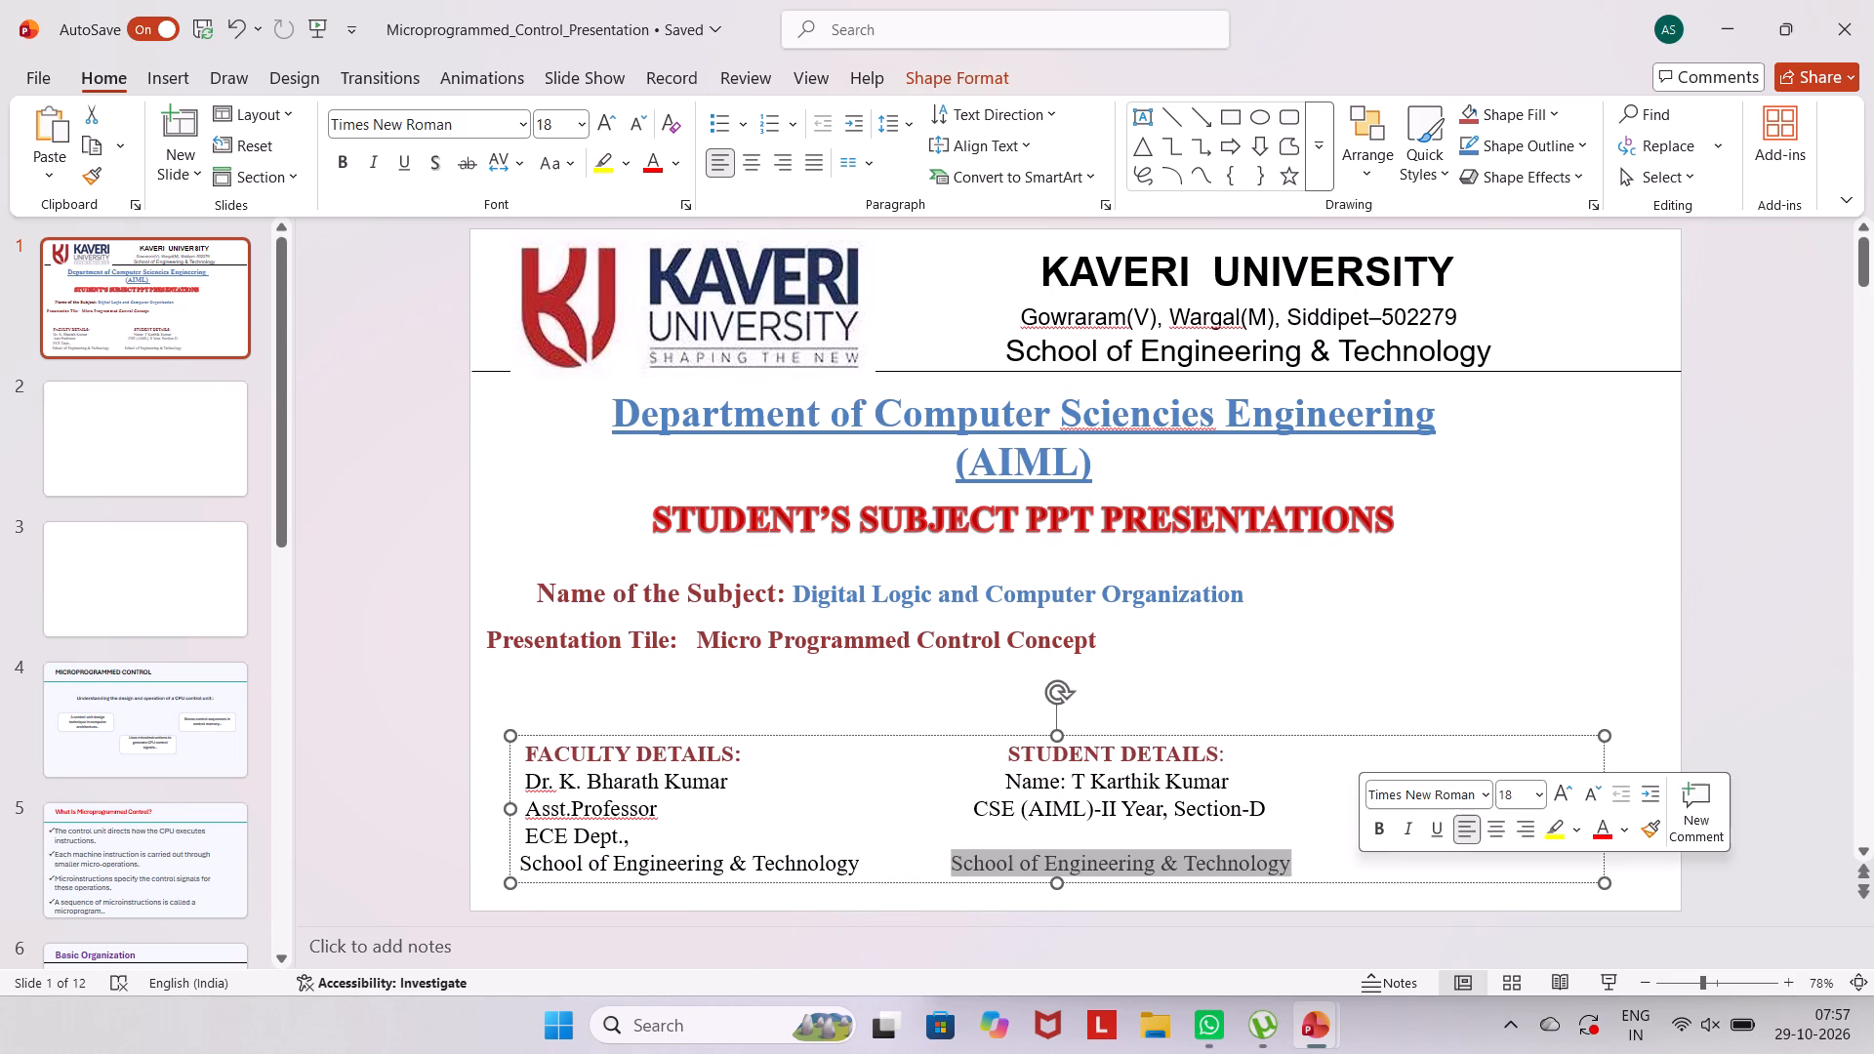
key("ctrl+c")
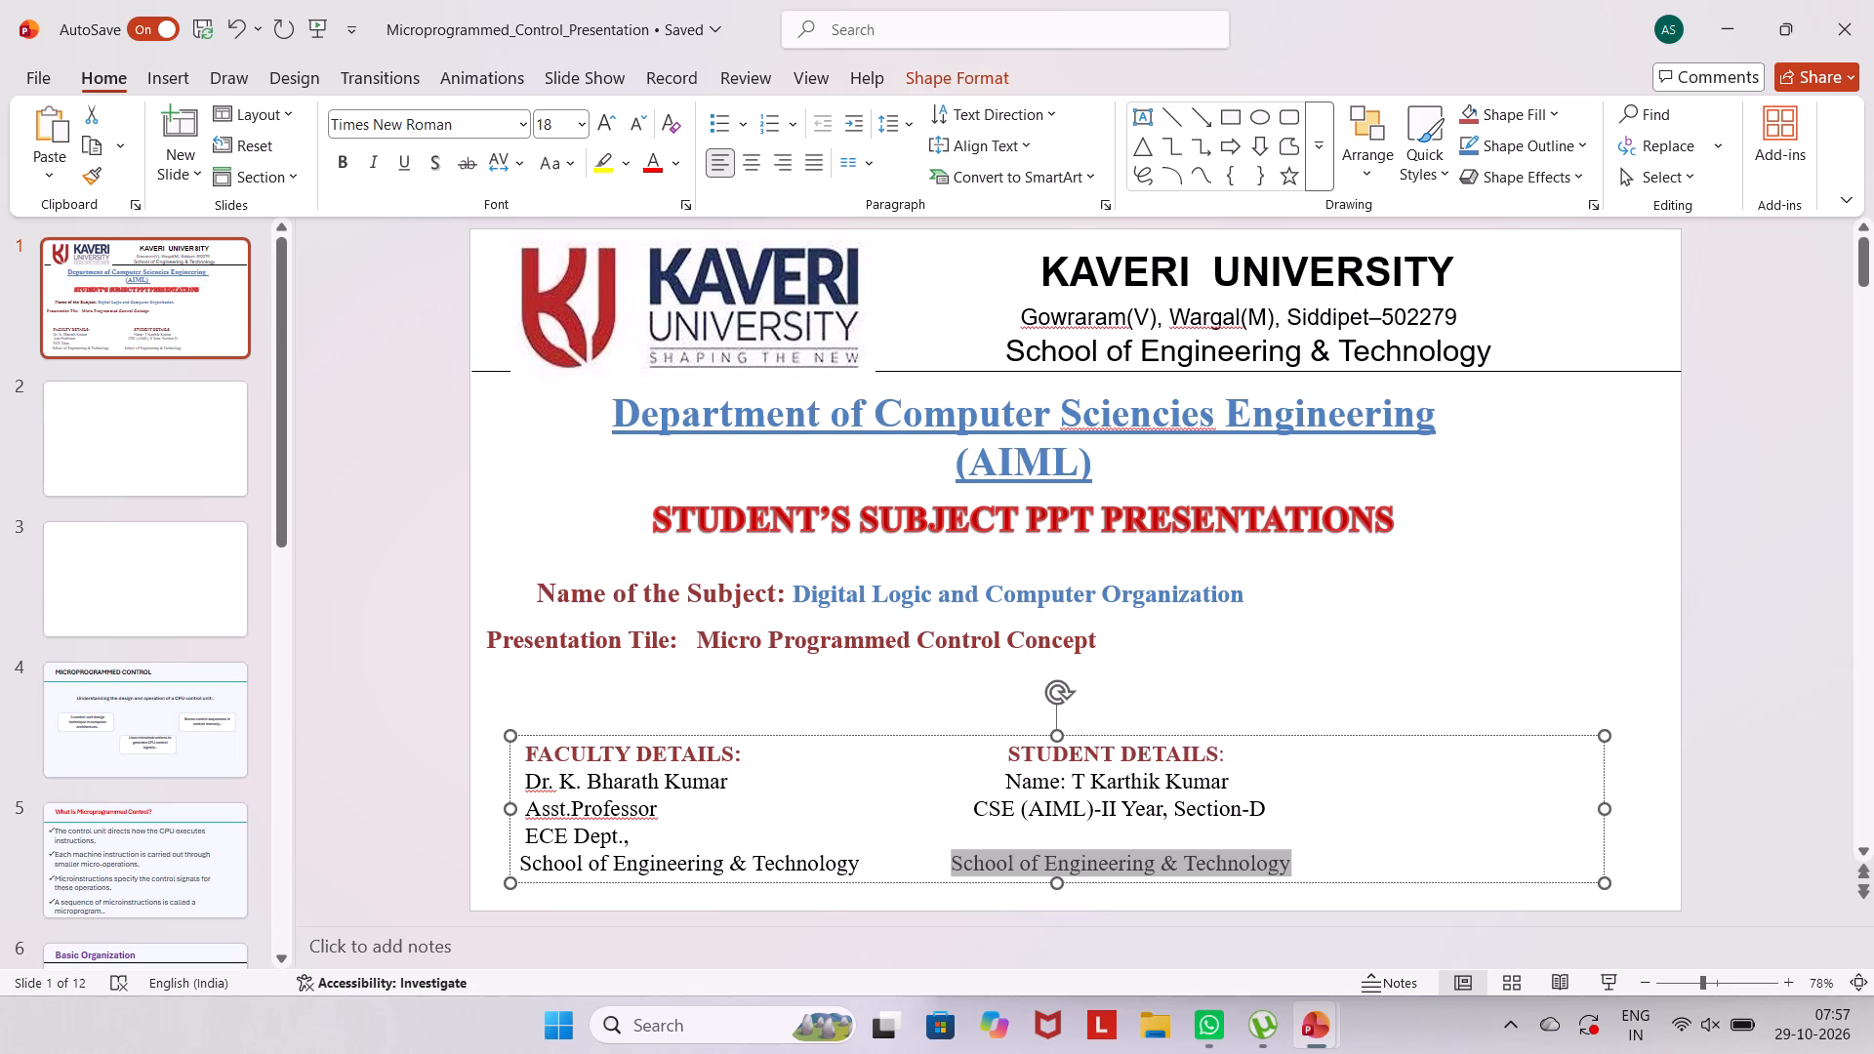
left_click(1277, 814)
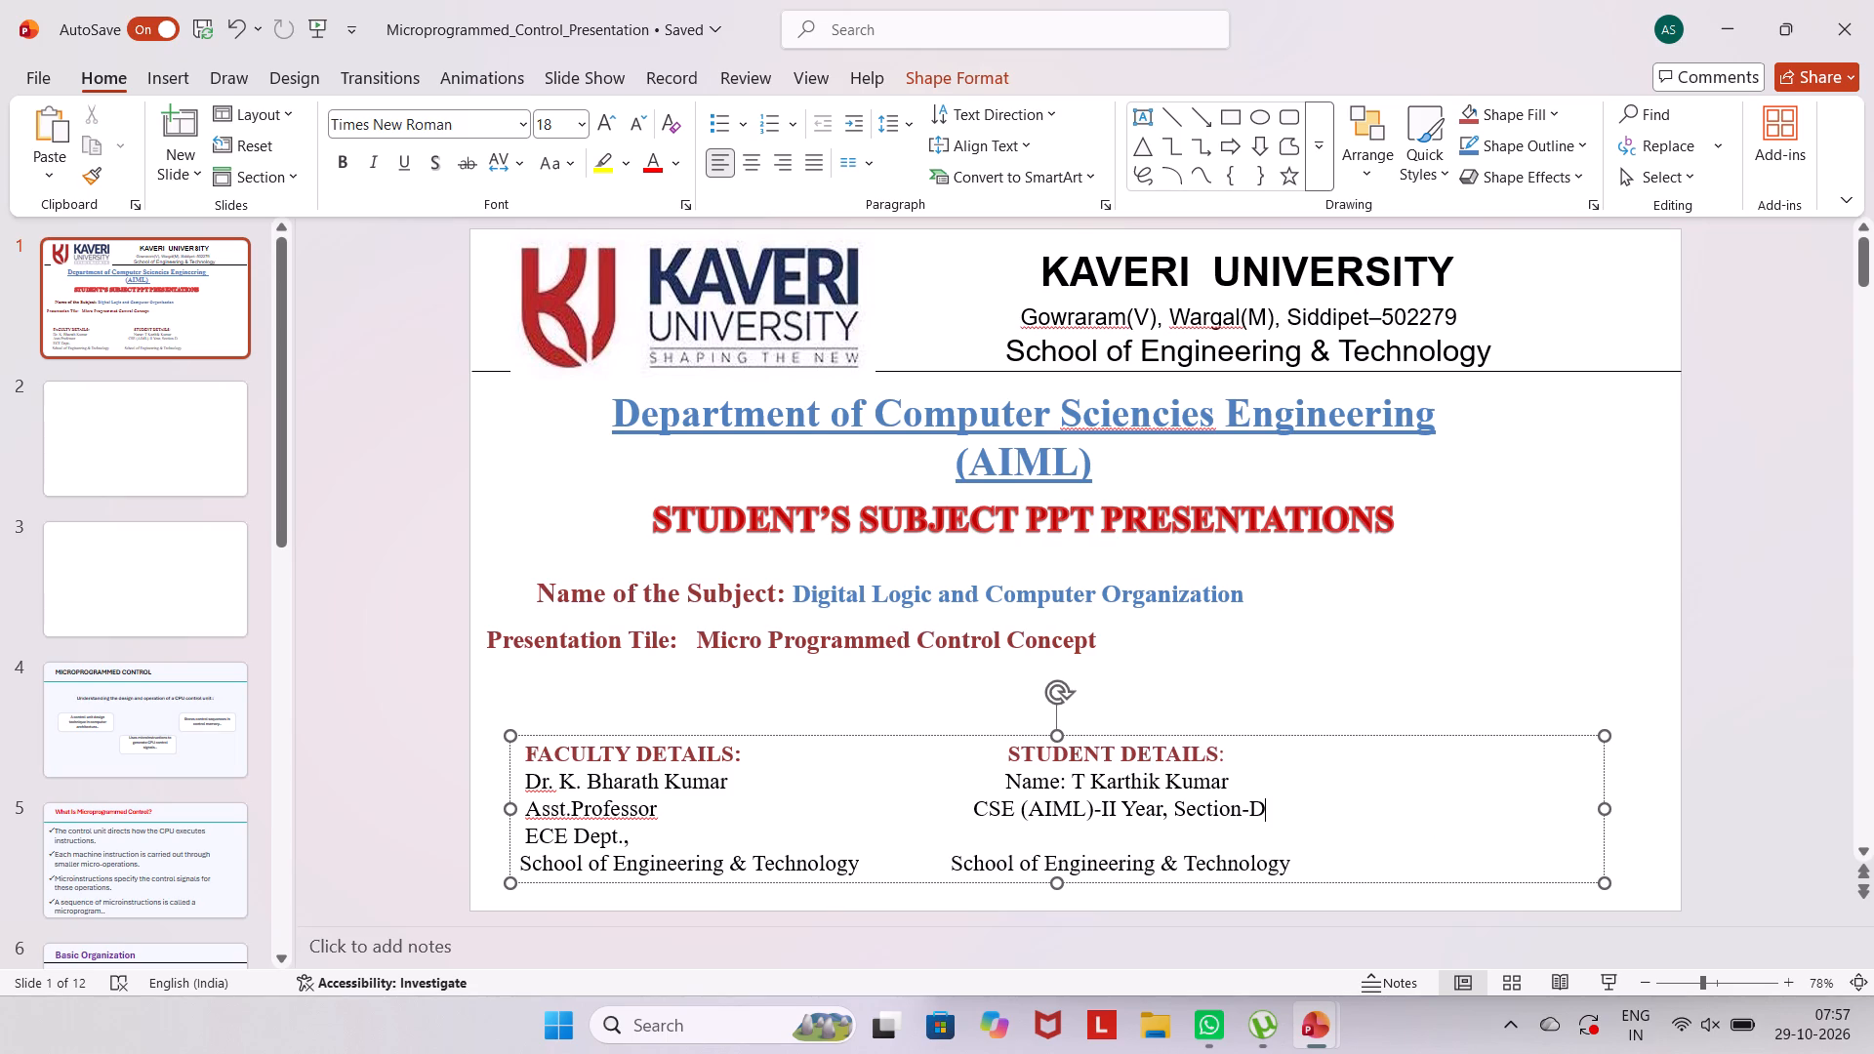
key("Return")
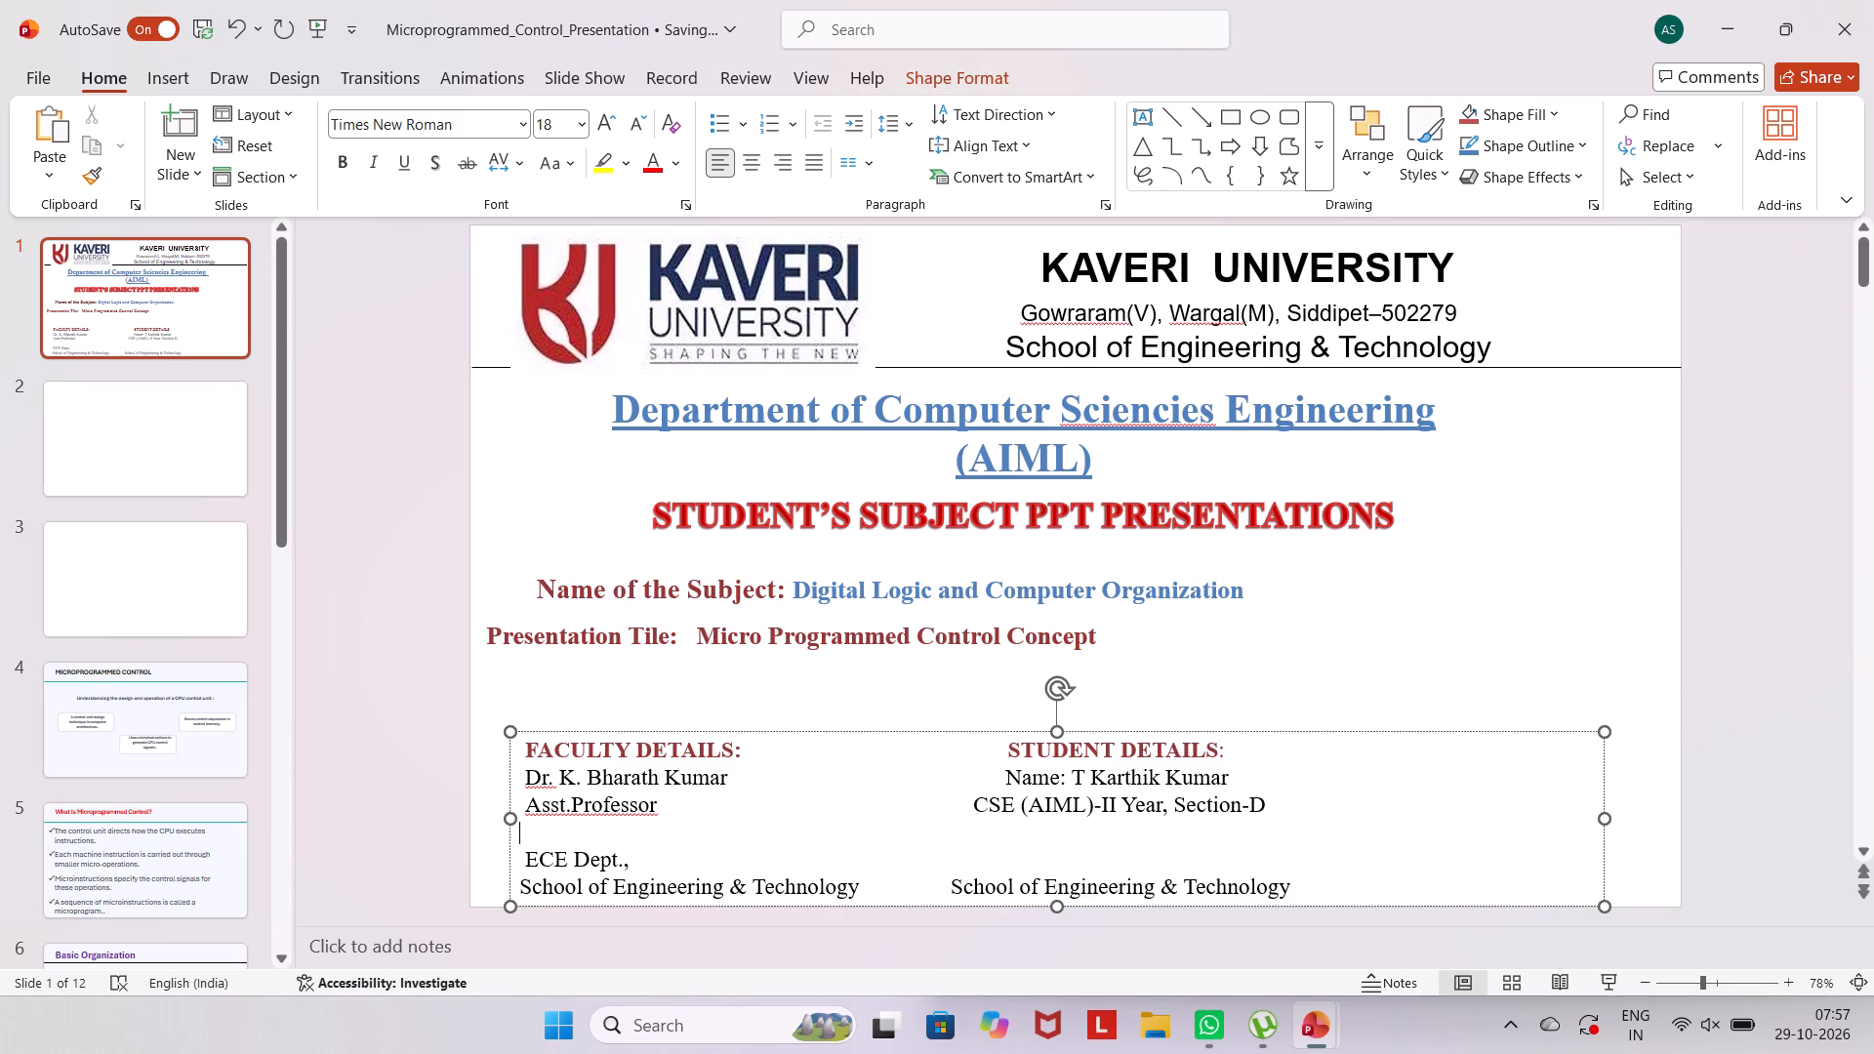
key("BackSpace")
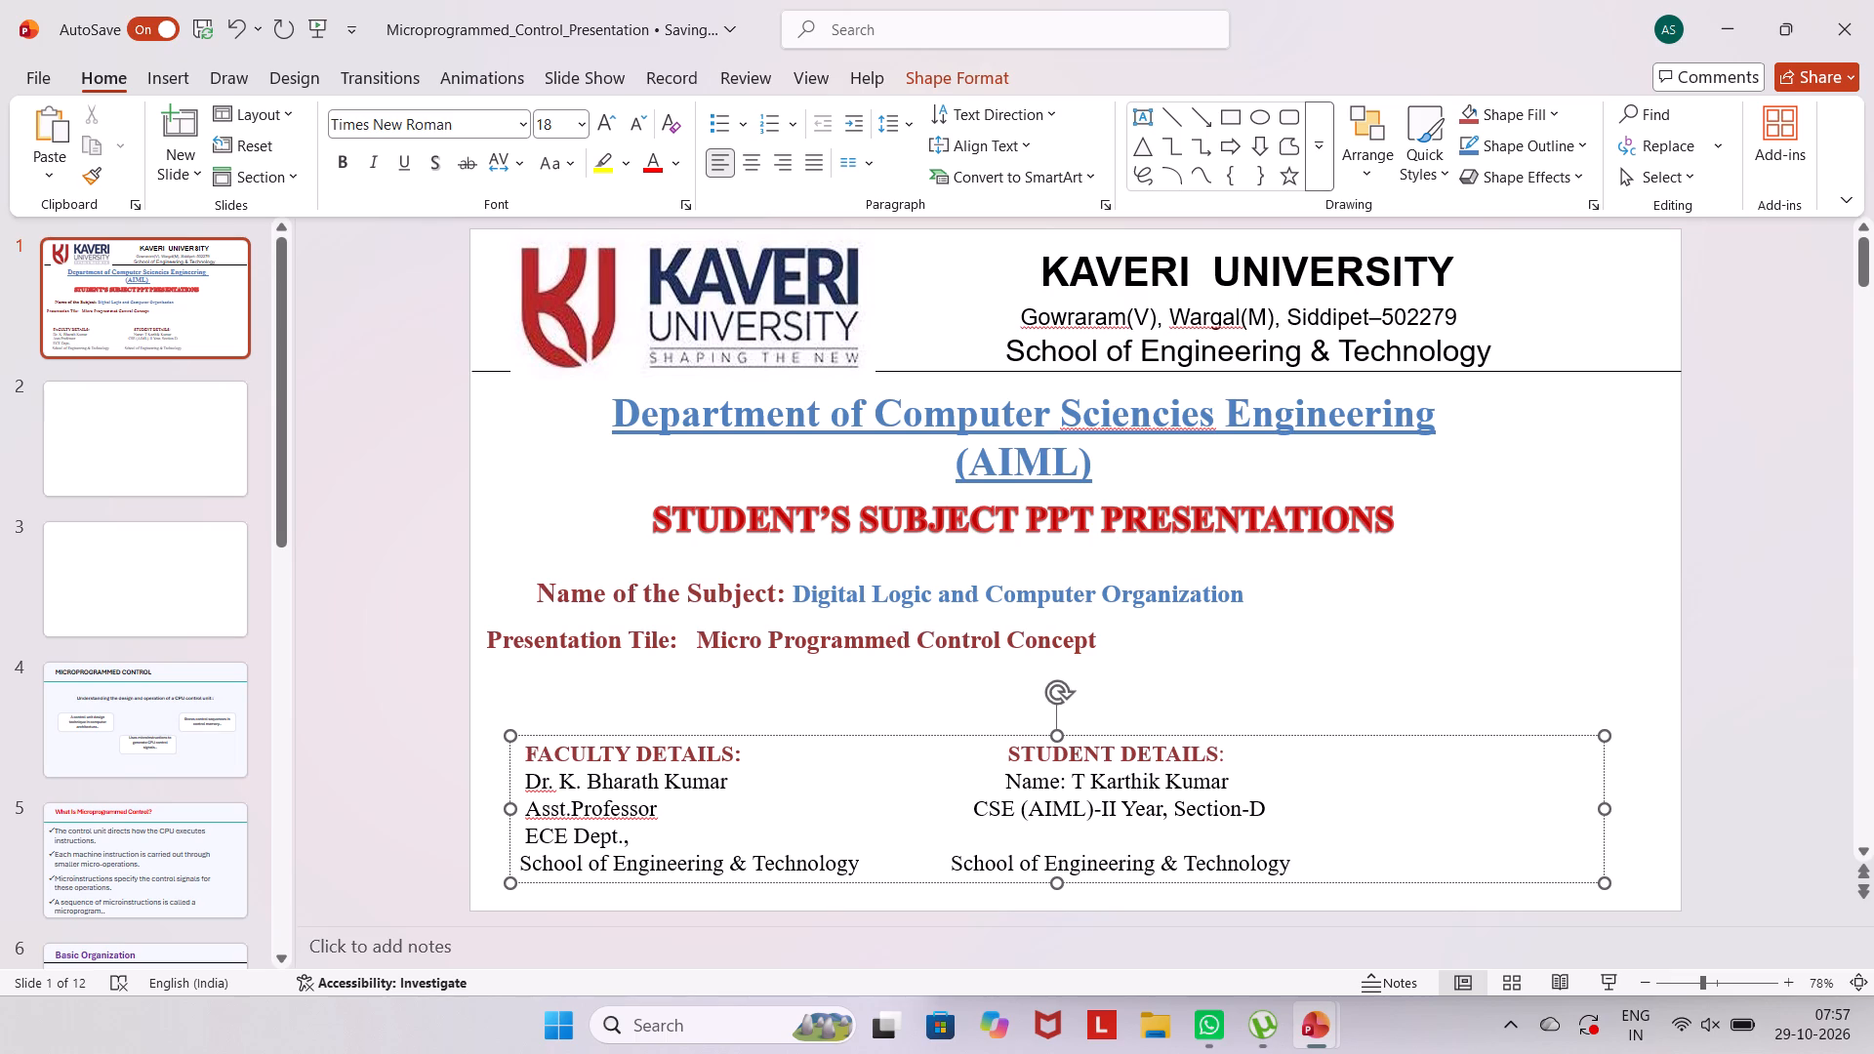
left_click(965, 829)
key("Tab")
key("Tab")
key("Tab")
key("Tab")
key("Tab")
key("ctrl+v")
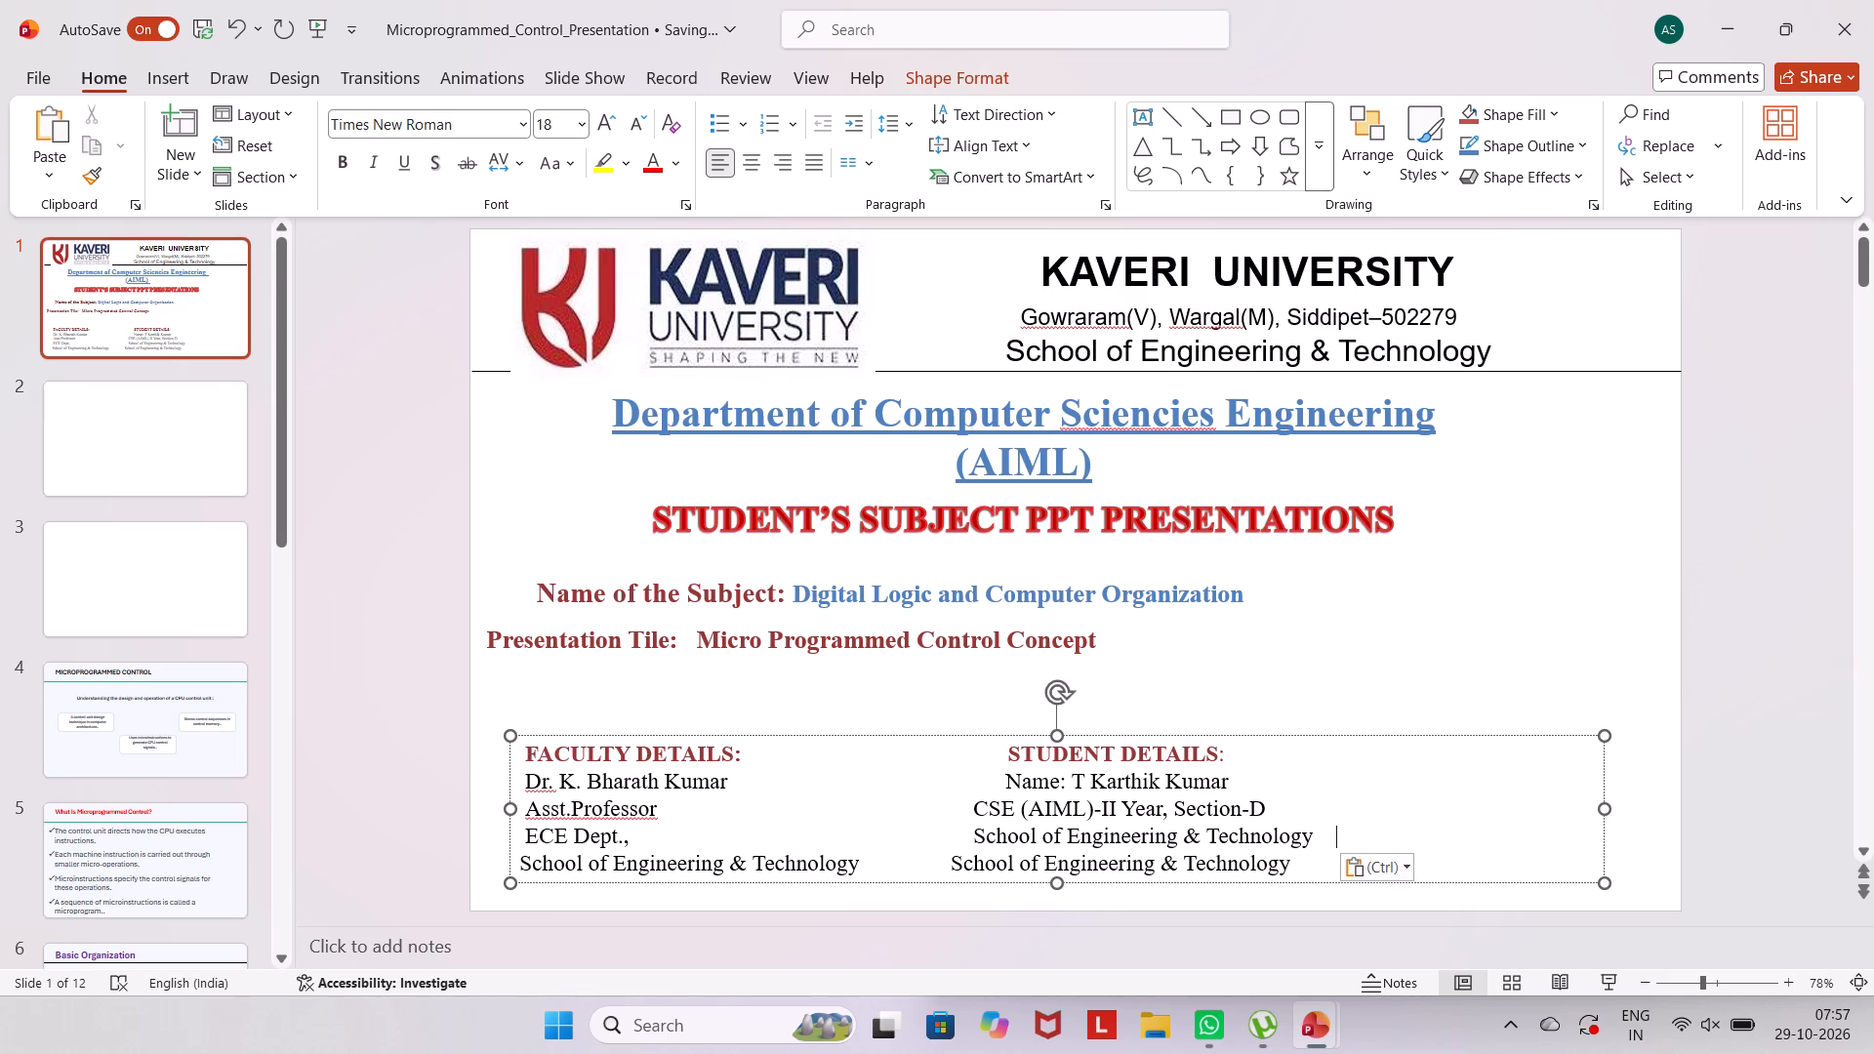
left_click_drag(951, 862, 1297, 872)
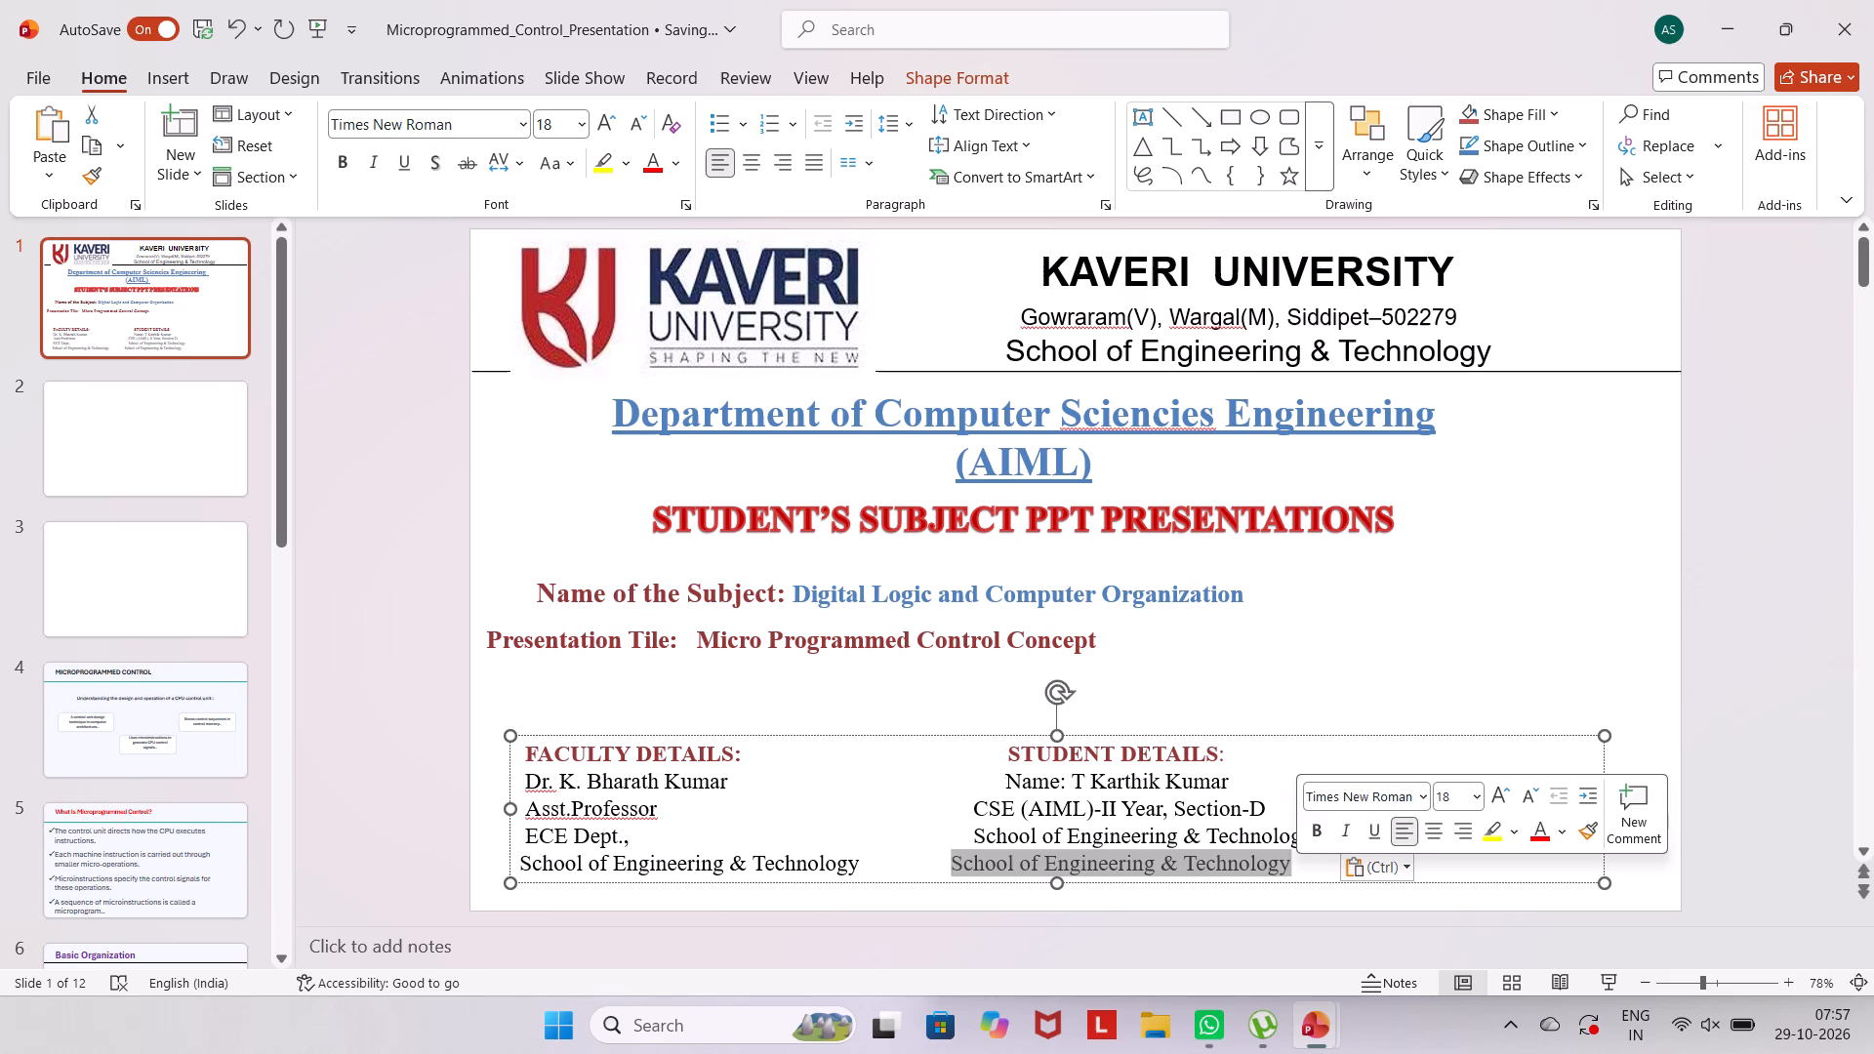
key("BackSpace")
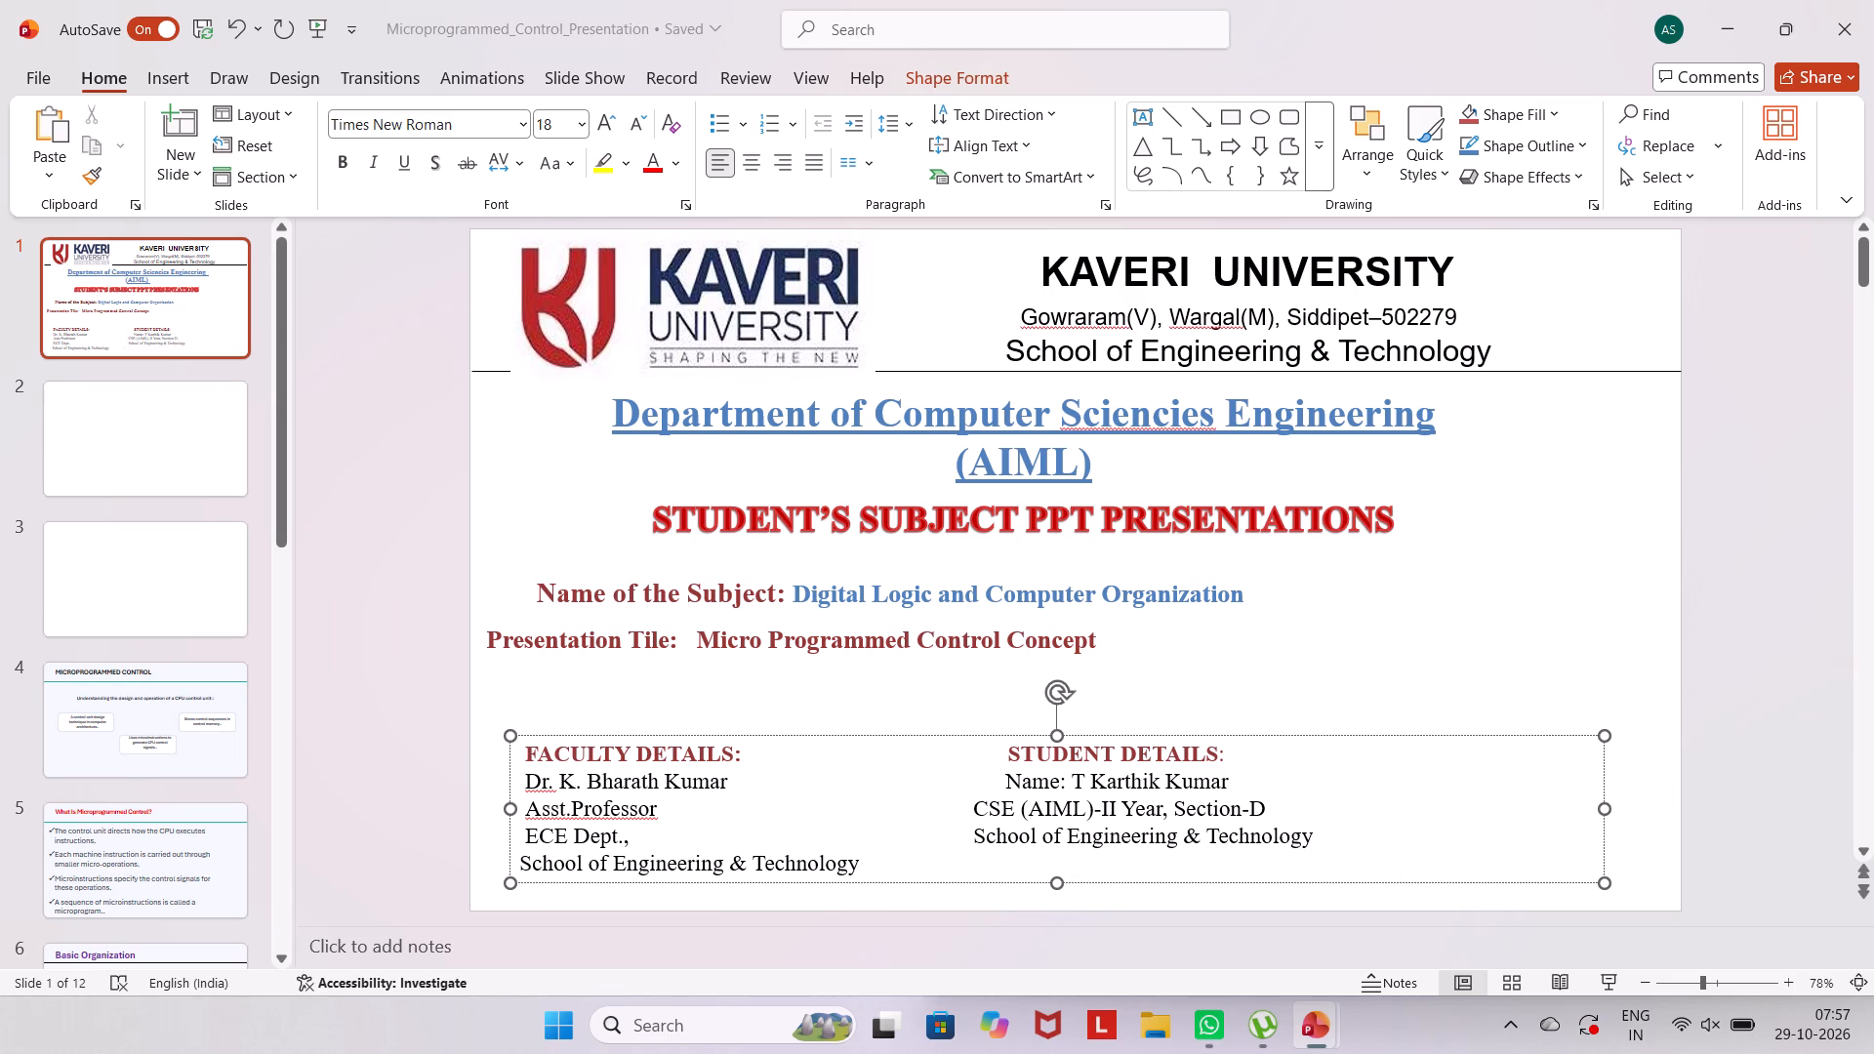
Set all the text in the faculty and student details box to font size 20.
key("ctrl+a")
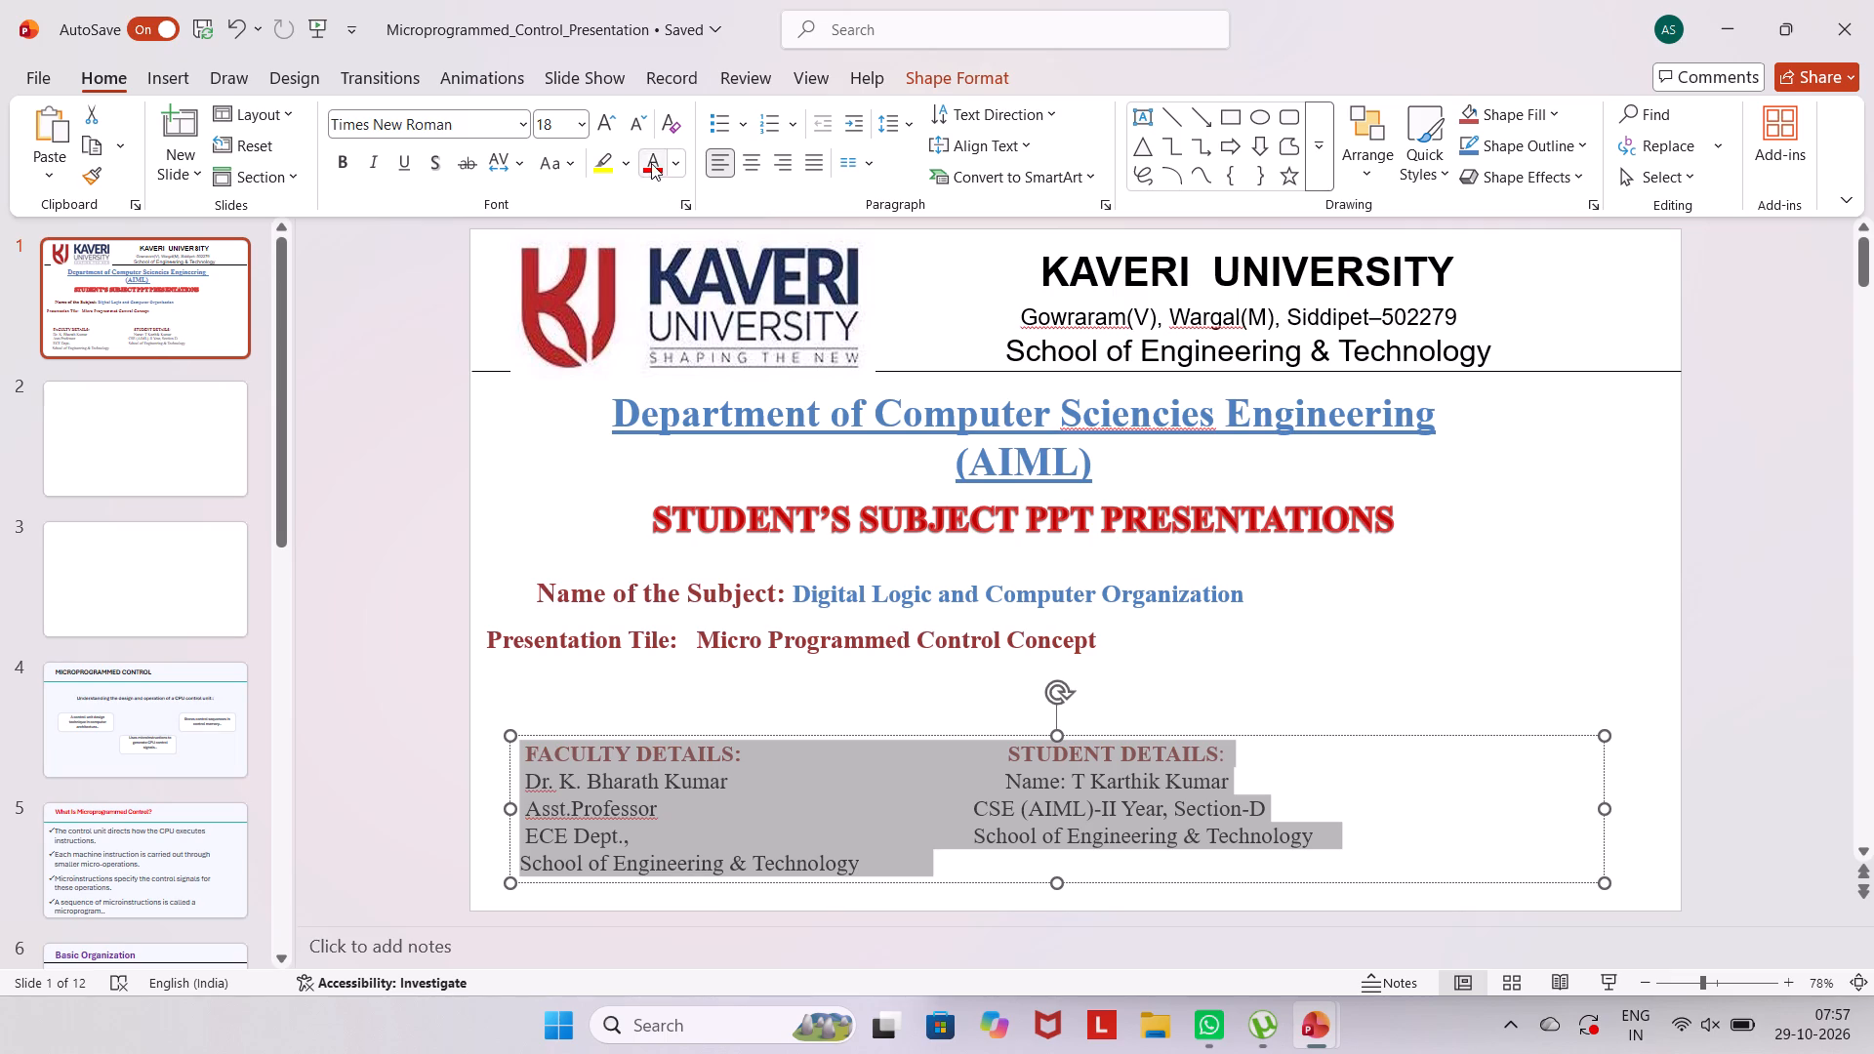
left_click(615, 126)
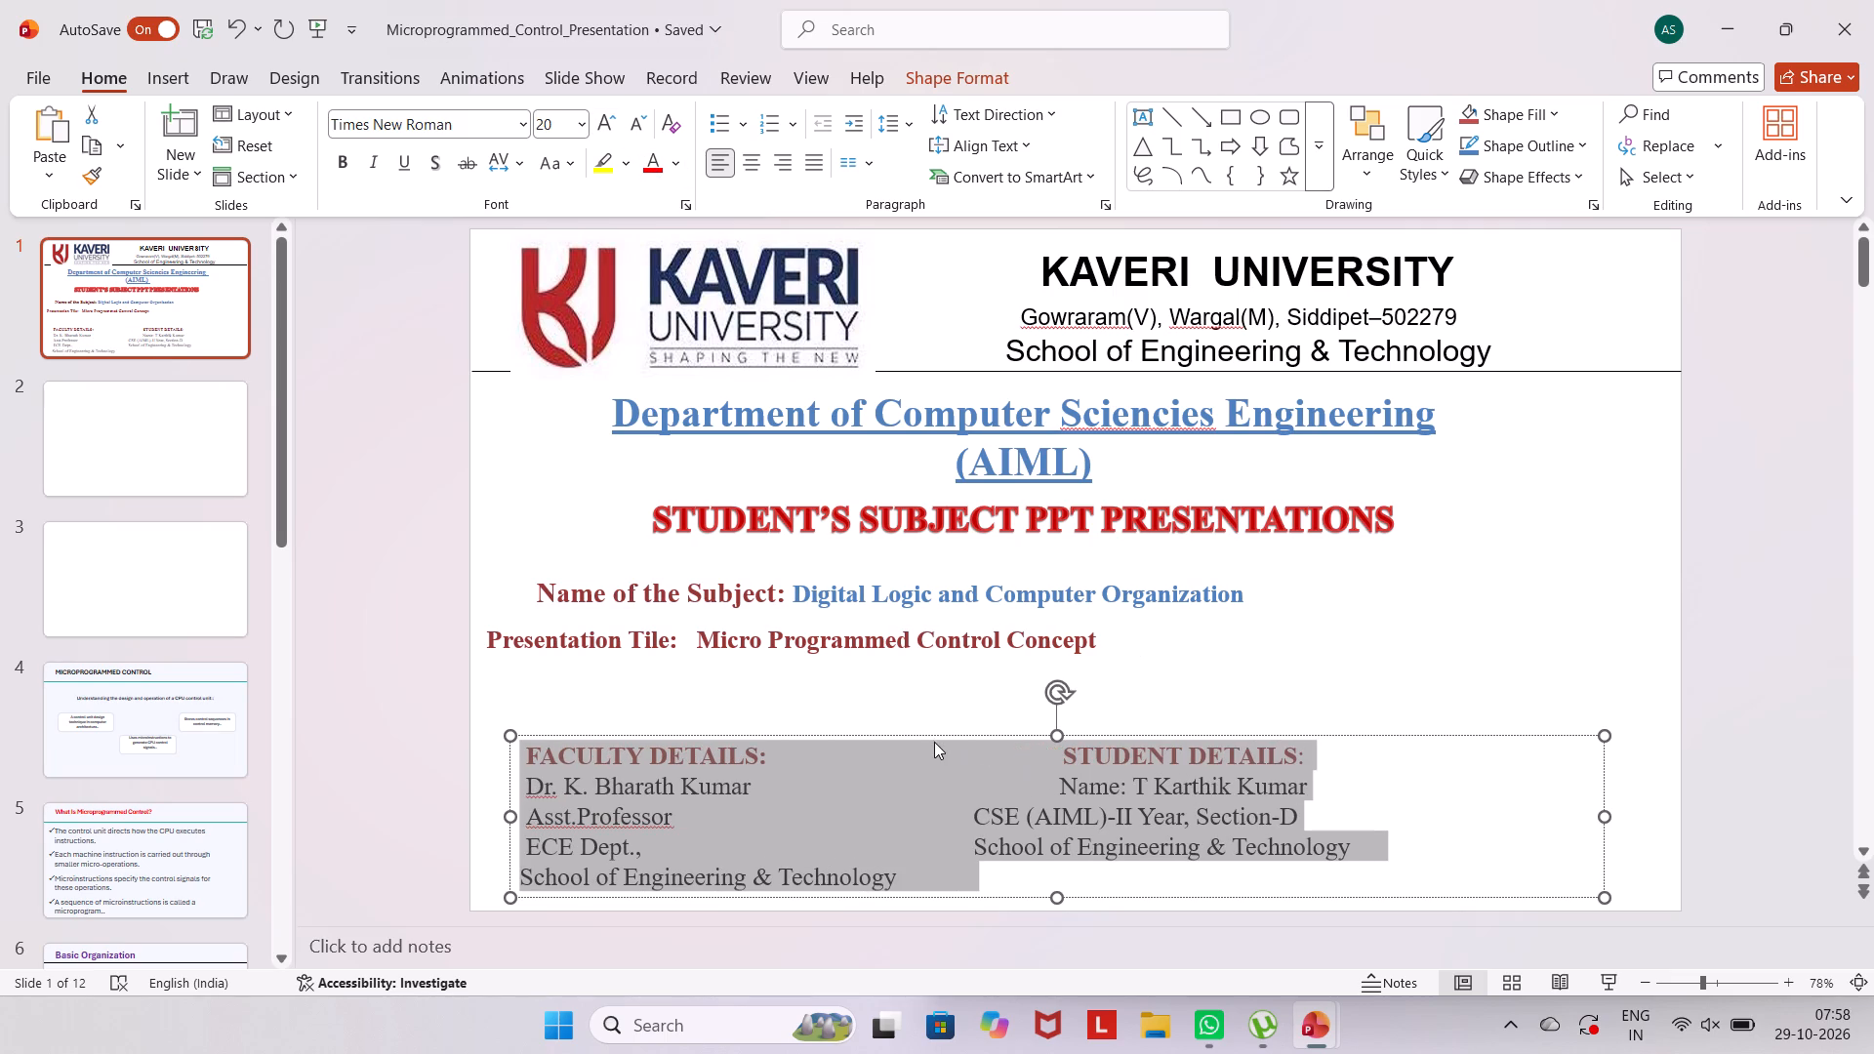
left_click(957, 794)
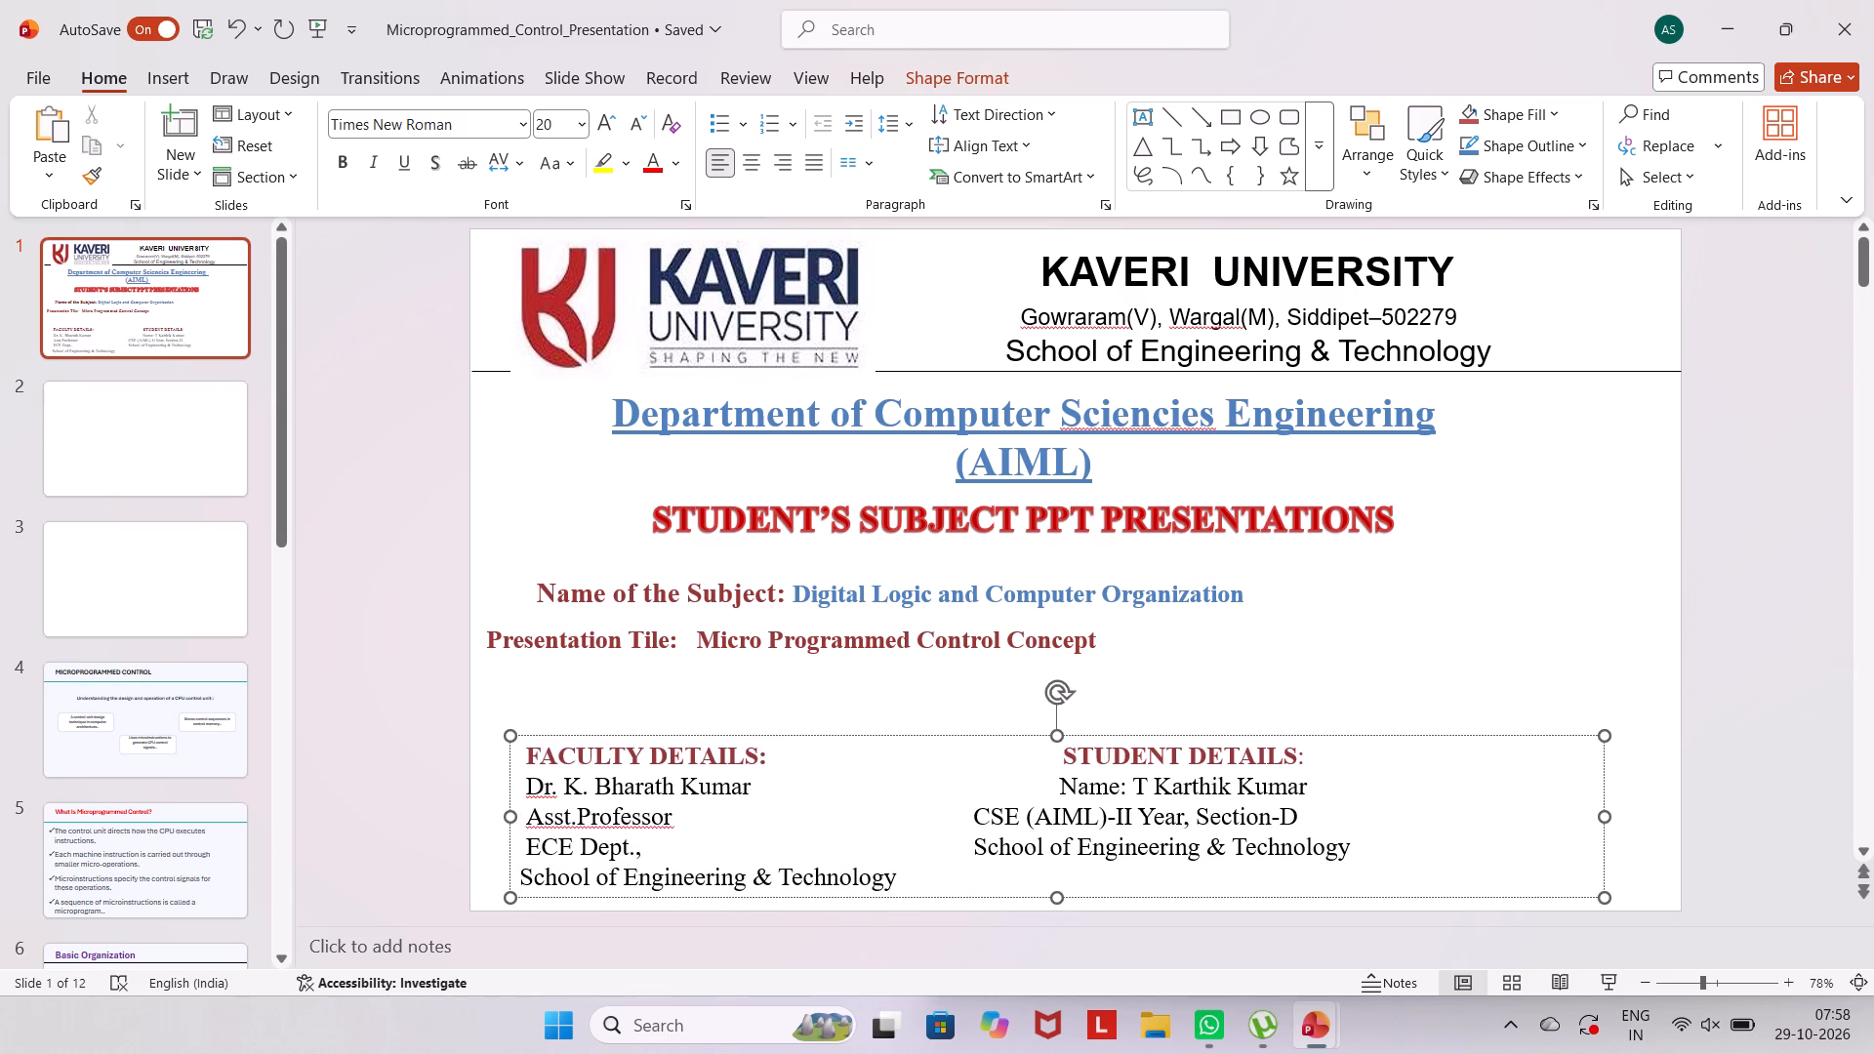
Indent the "CSE (AIML)-II Year, Section-D" line with spaces so it aligns beneath the student's Name label.
left_click(974, 822)
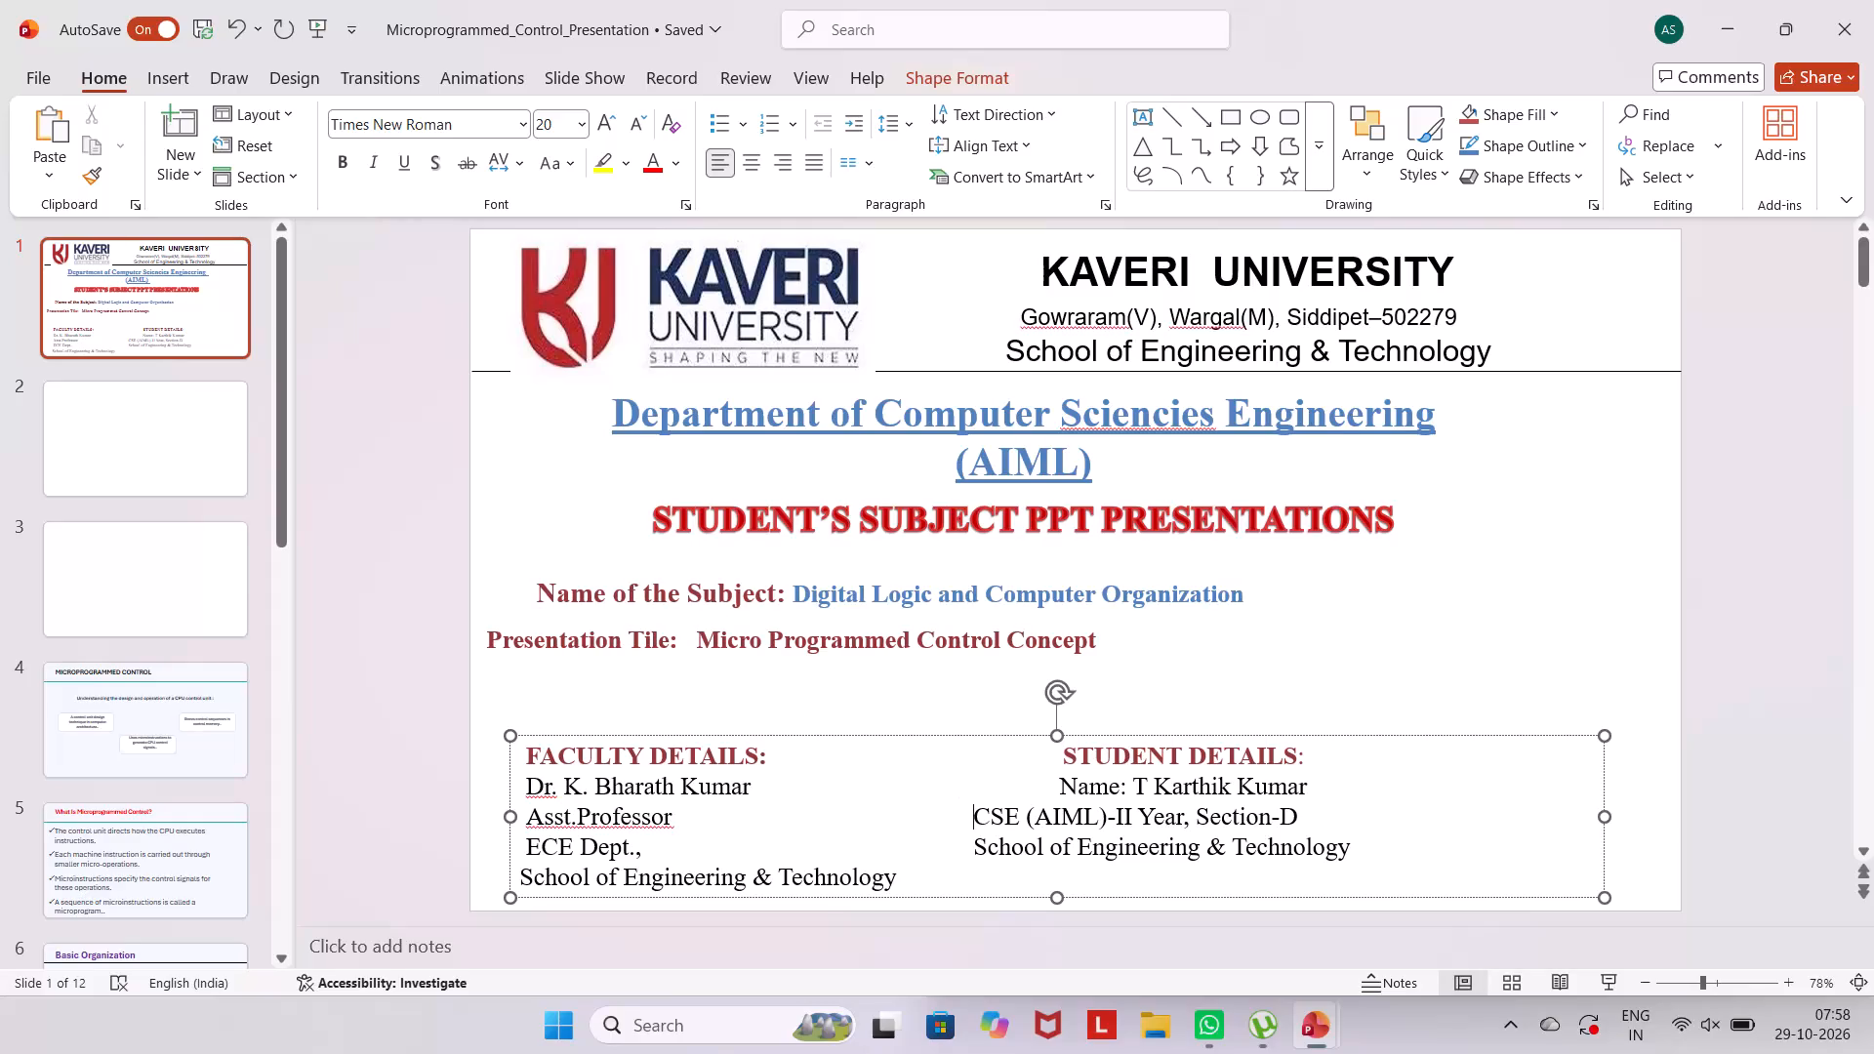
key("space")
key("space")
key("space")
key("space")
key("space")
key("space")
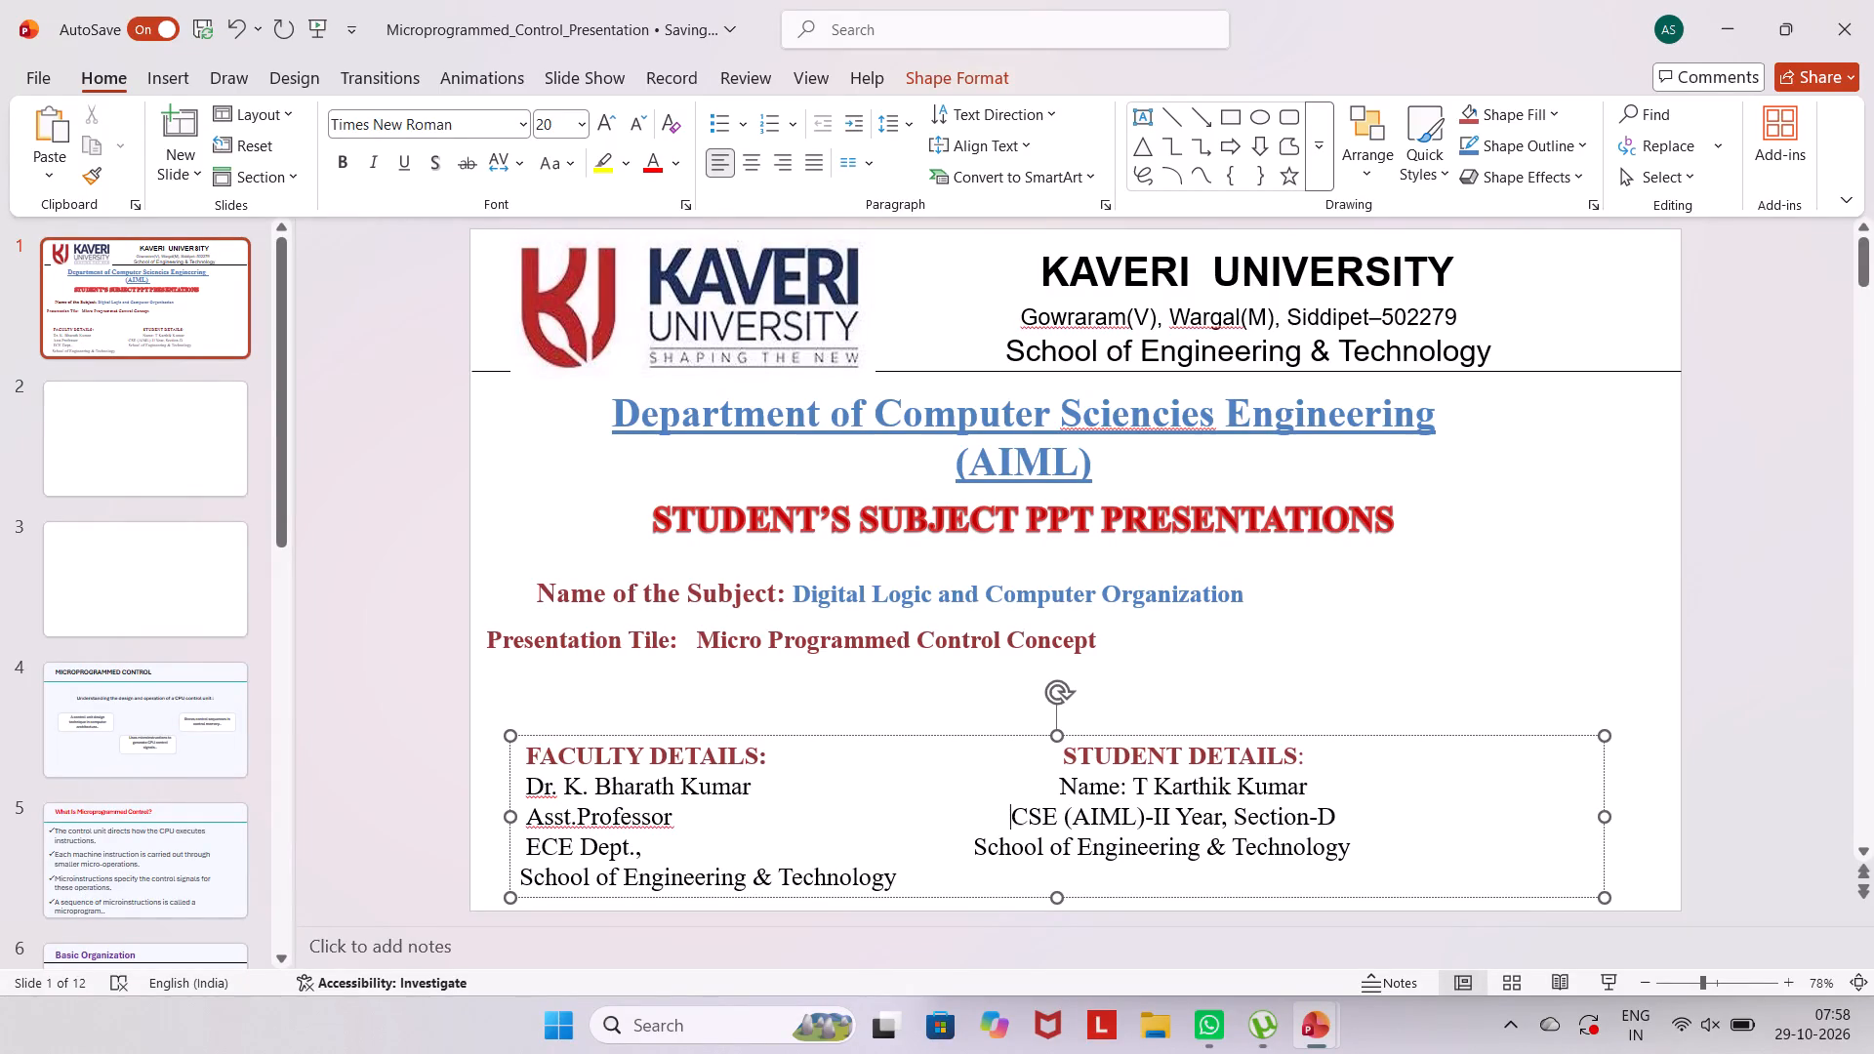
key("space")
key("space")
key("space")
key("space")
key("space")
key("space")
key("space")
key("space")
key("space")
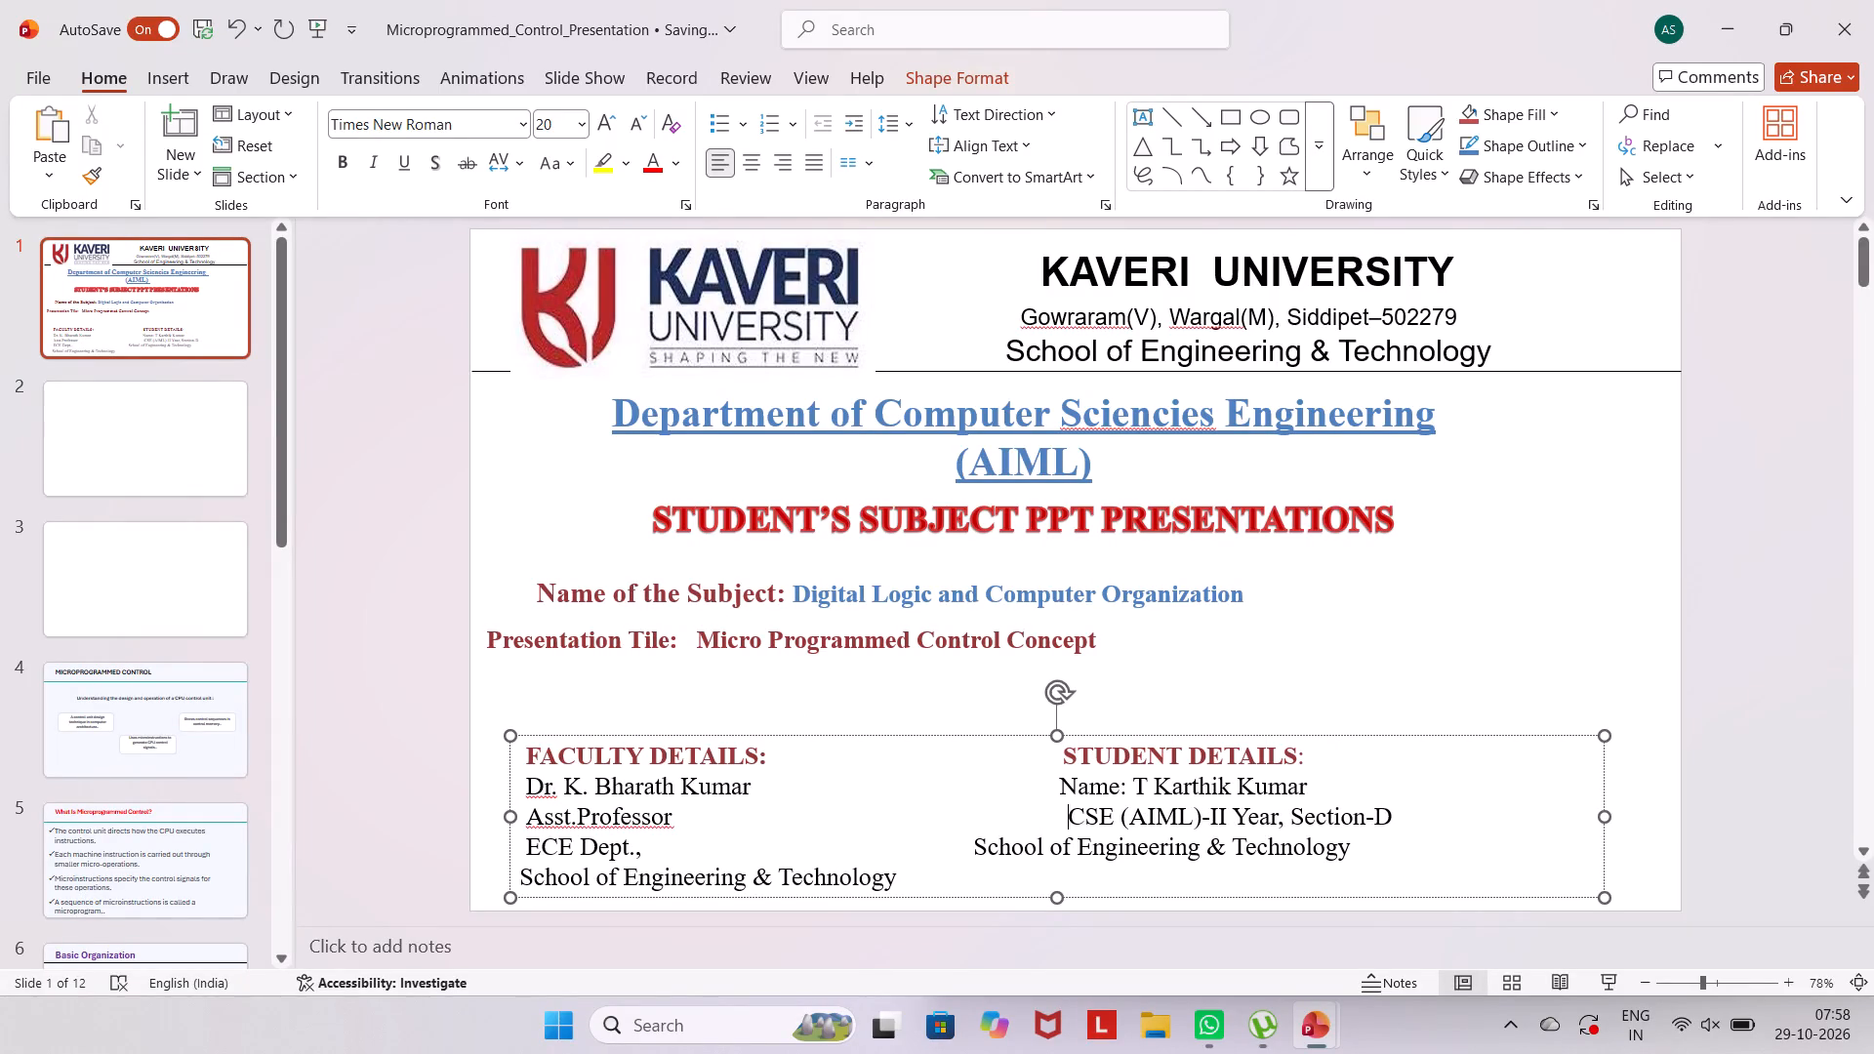
key("BackSpace")
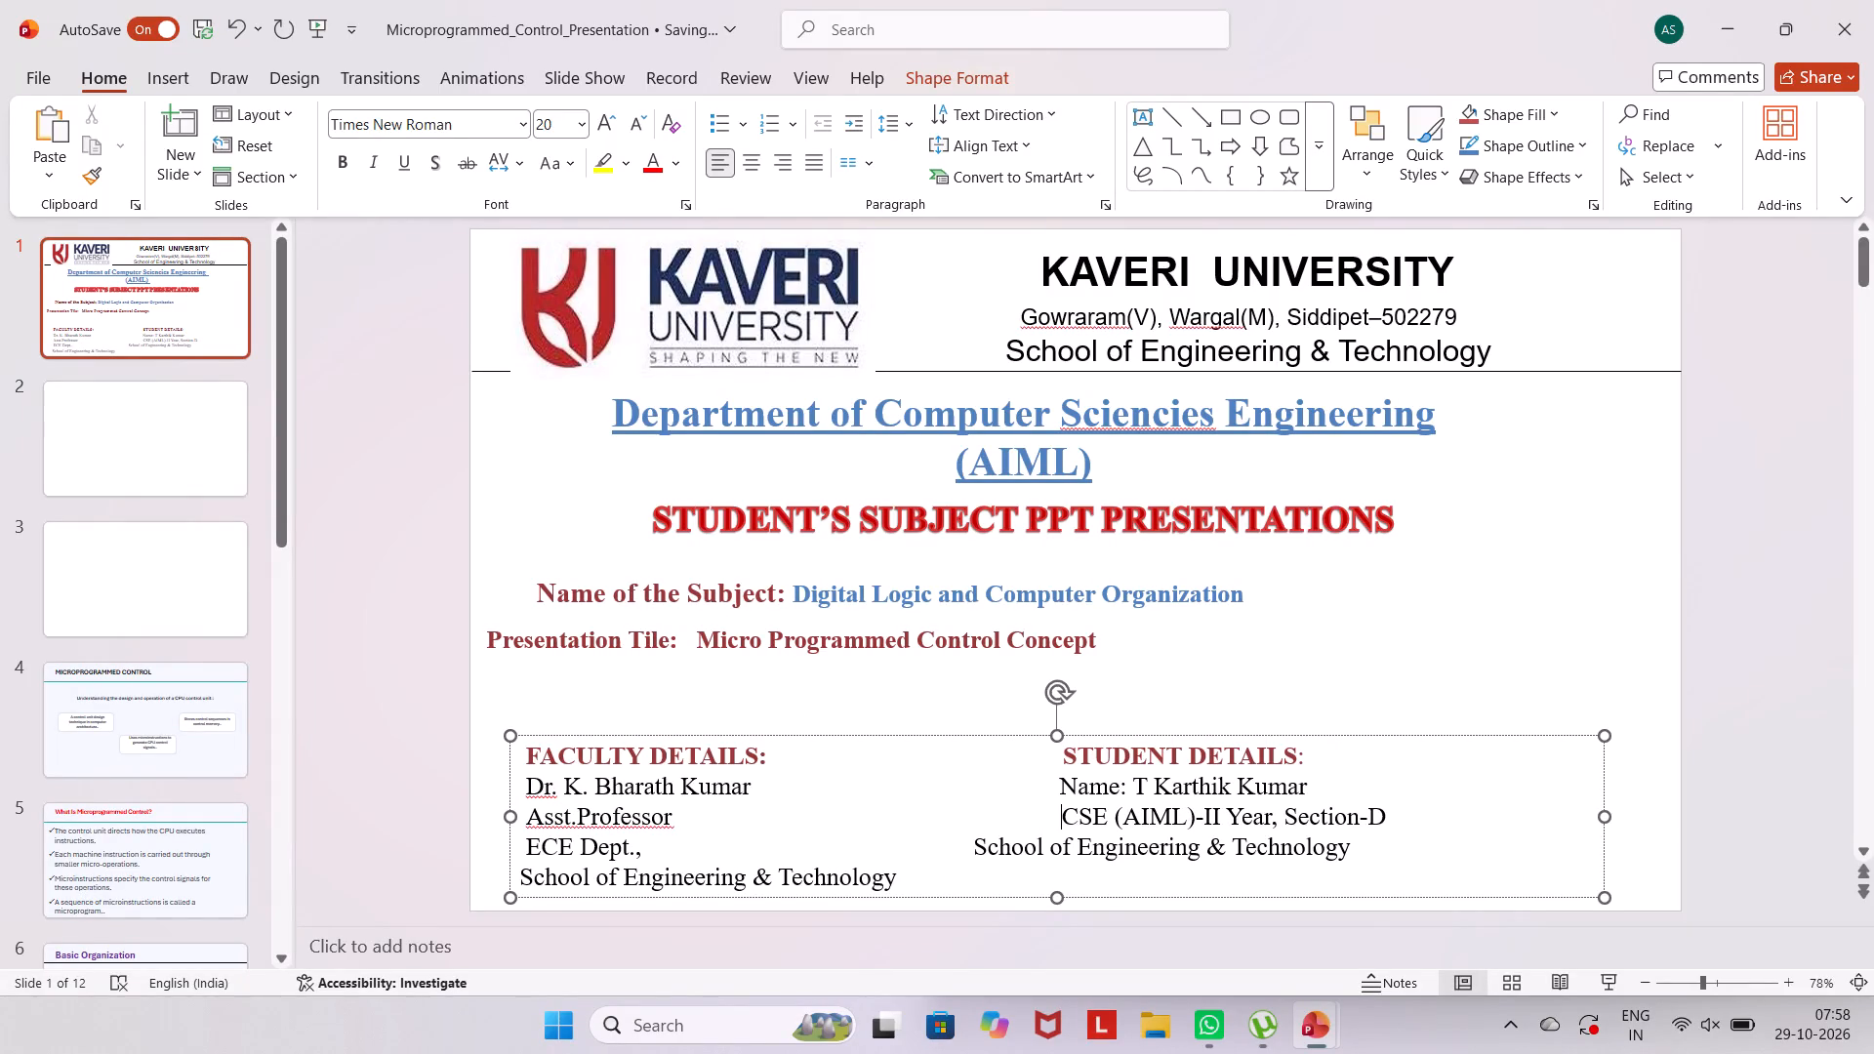
Indent the student-side "School of Engineering & Technology" line with spaces to align roughly beneath the class line.
left_click(972, 851)
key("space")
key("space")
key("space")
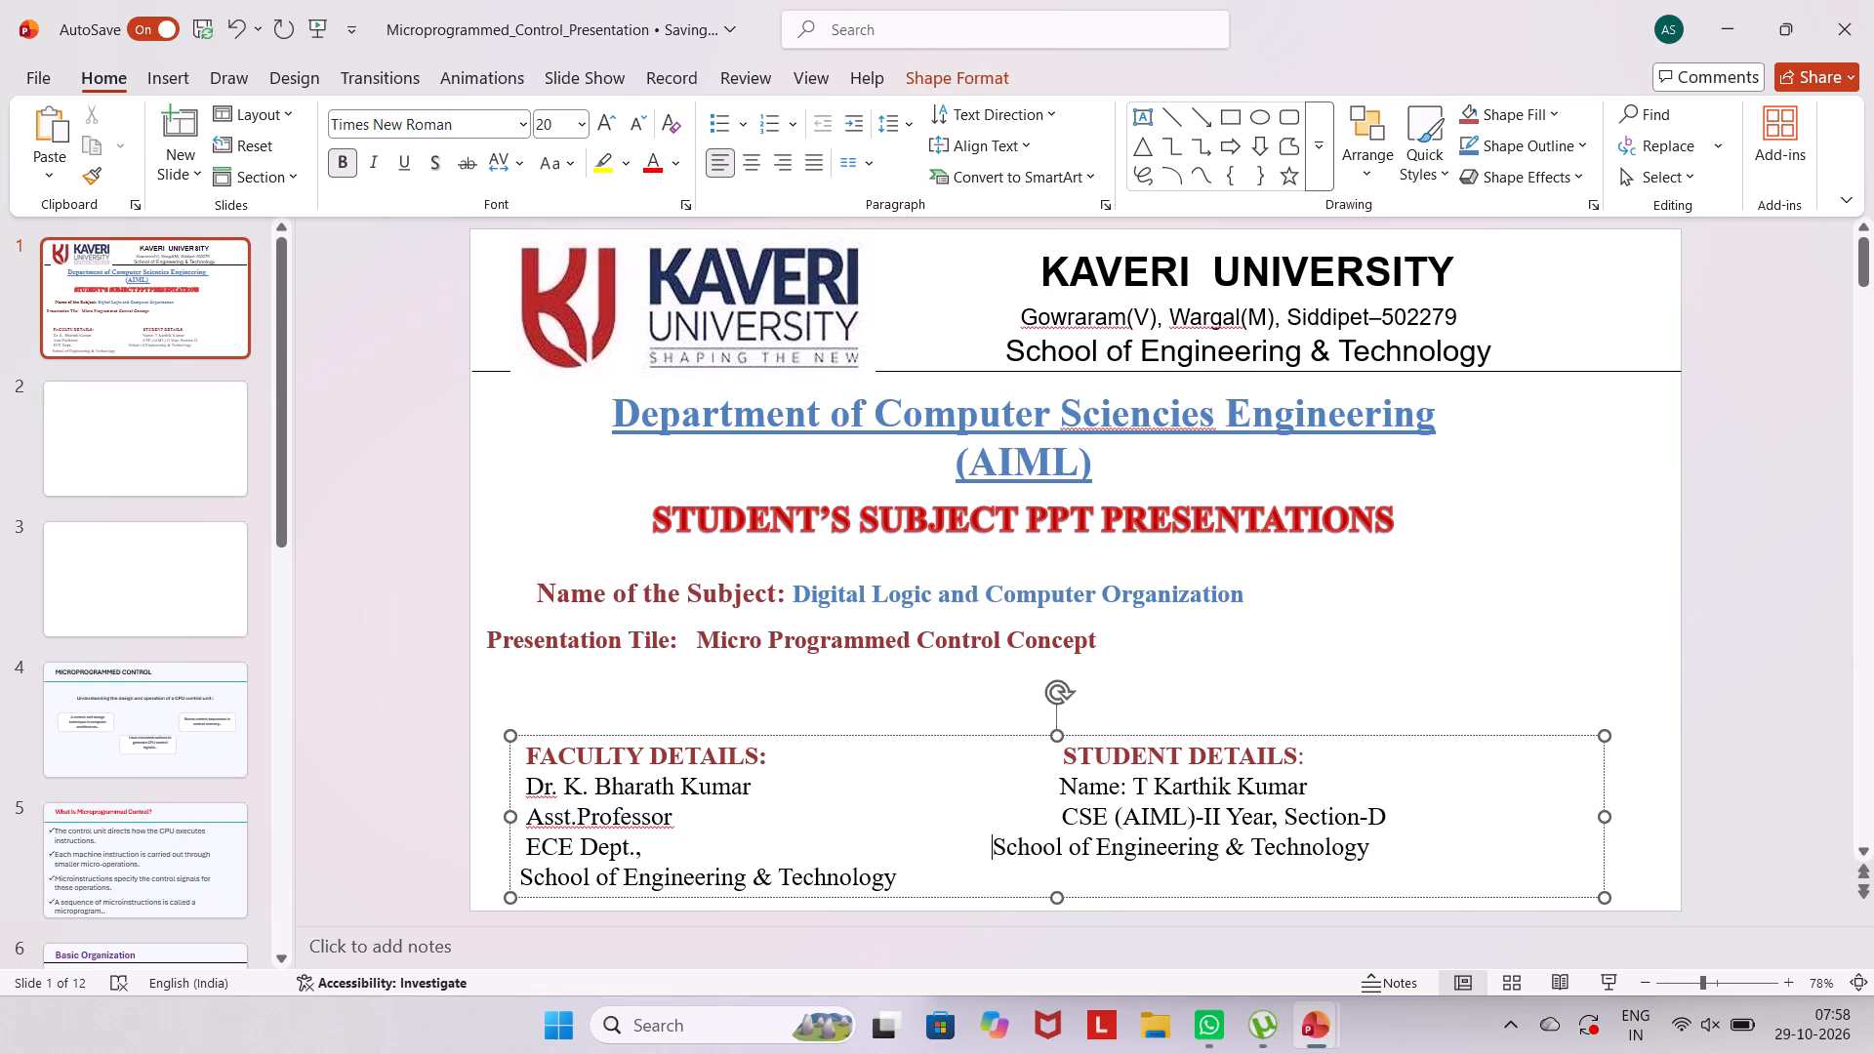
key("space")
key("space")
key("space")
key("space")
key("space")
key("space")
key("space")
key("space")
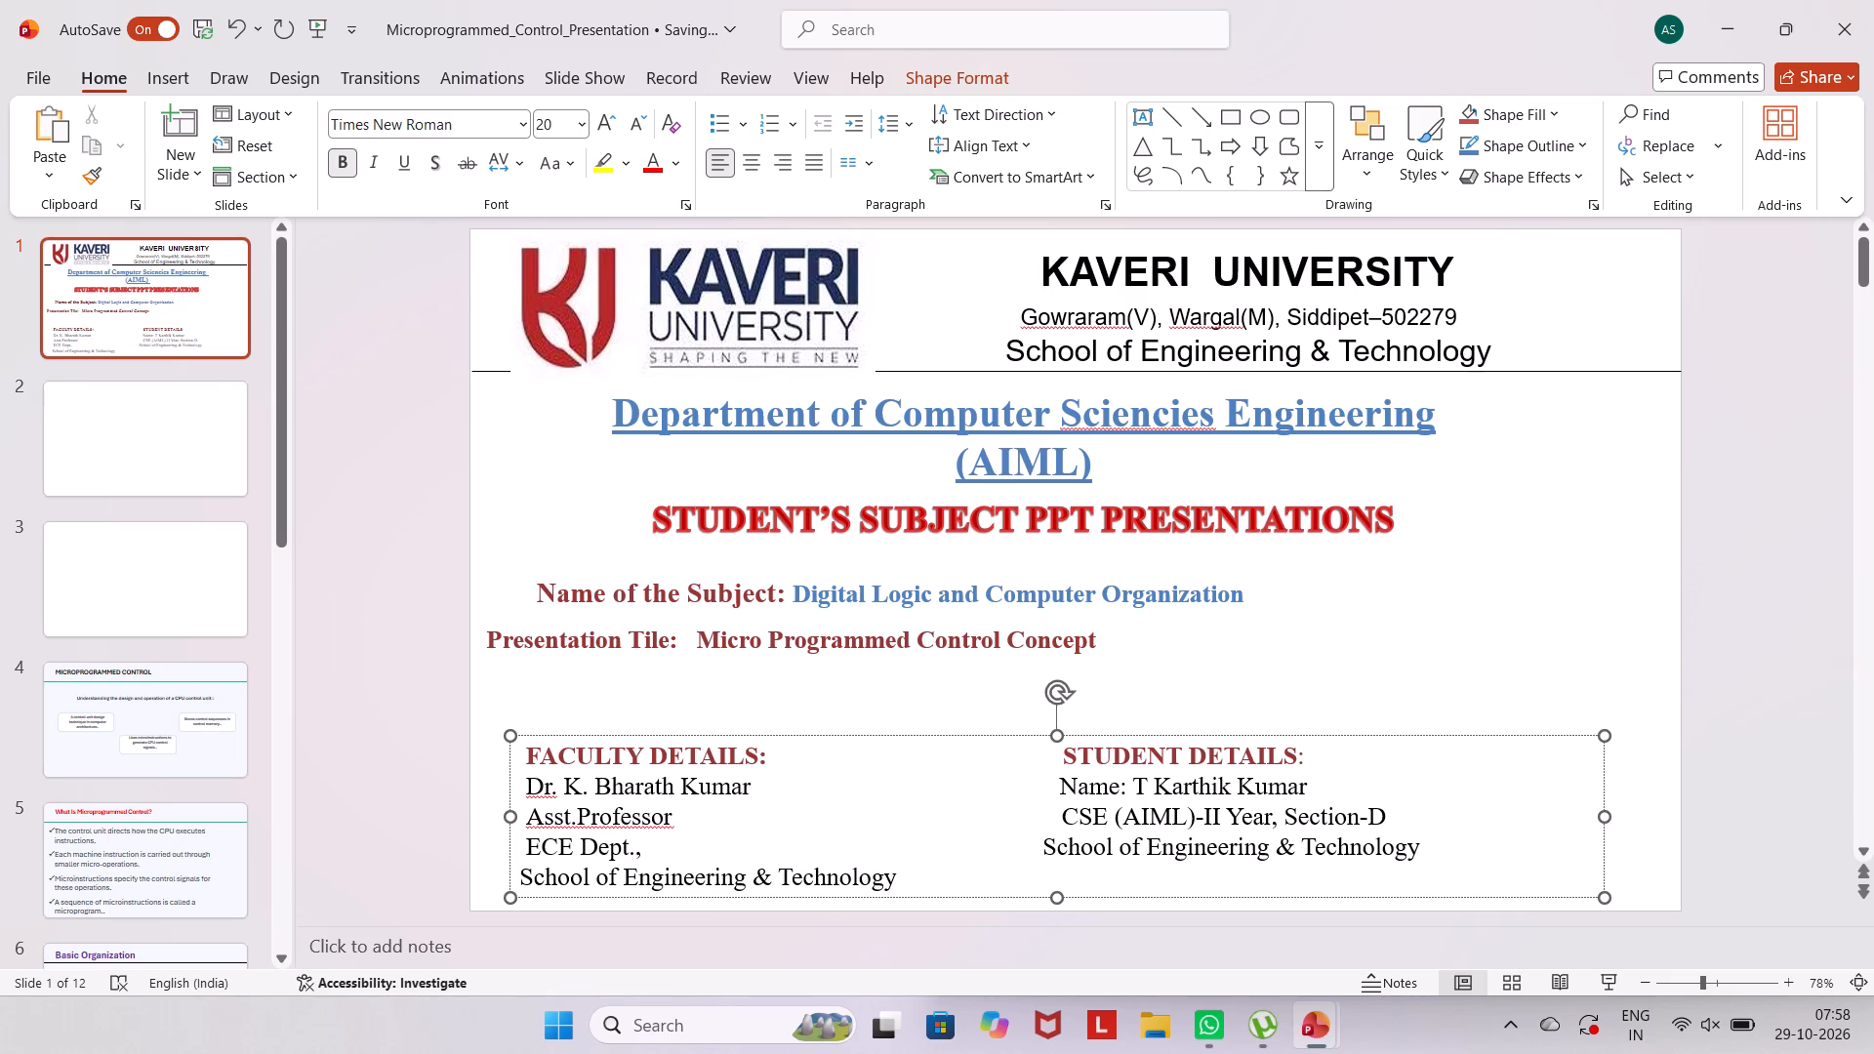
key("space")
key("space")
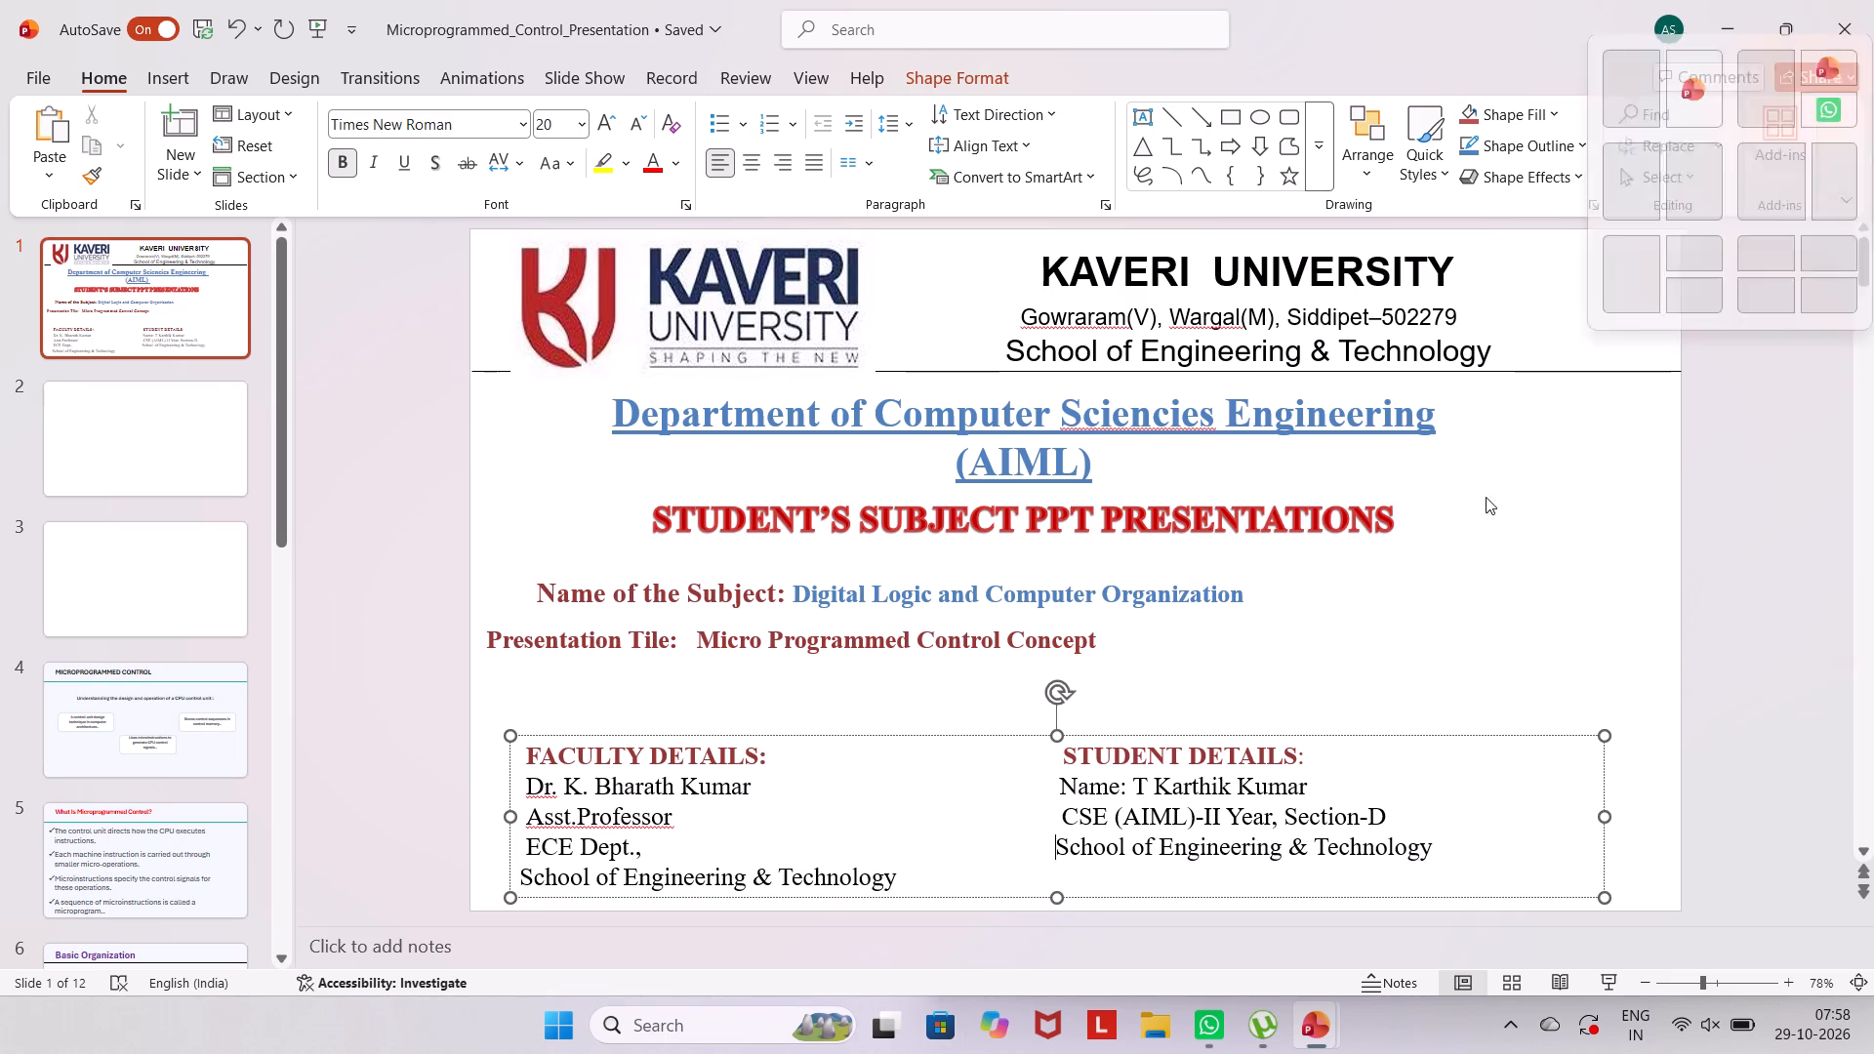
left_click(1489, 611)
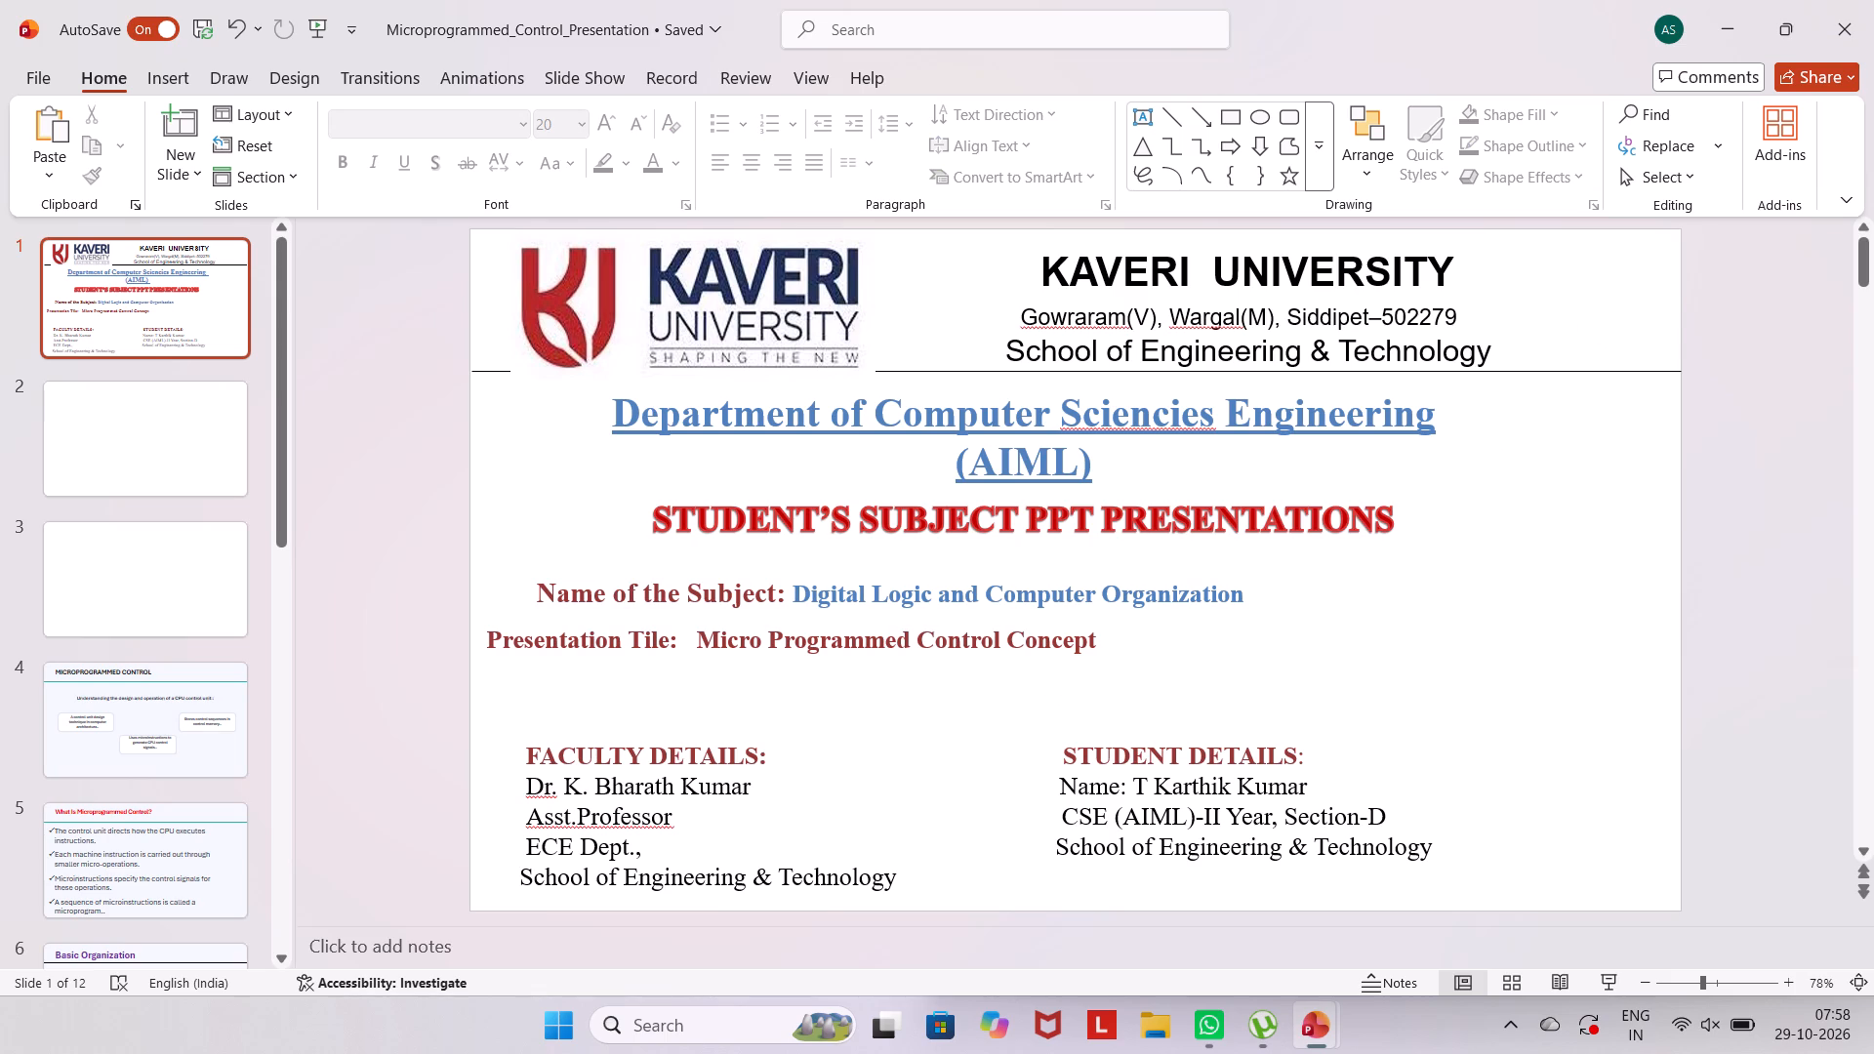
Move the faculty and student details text box slightly up and left, closer to the presentation title line.
left_click(722, 830)
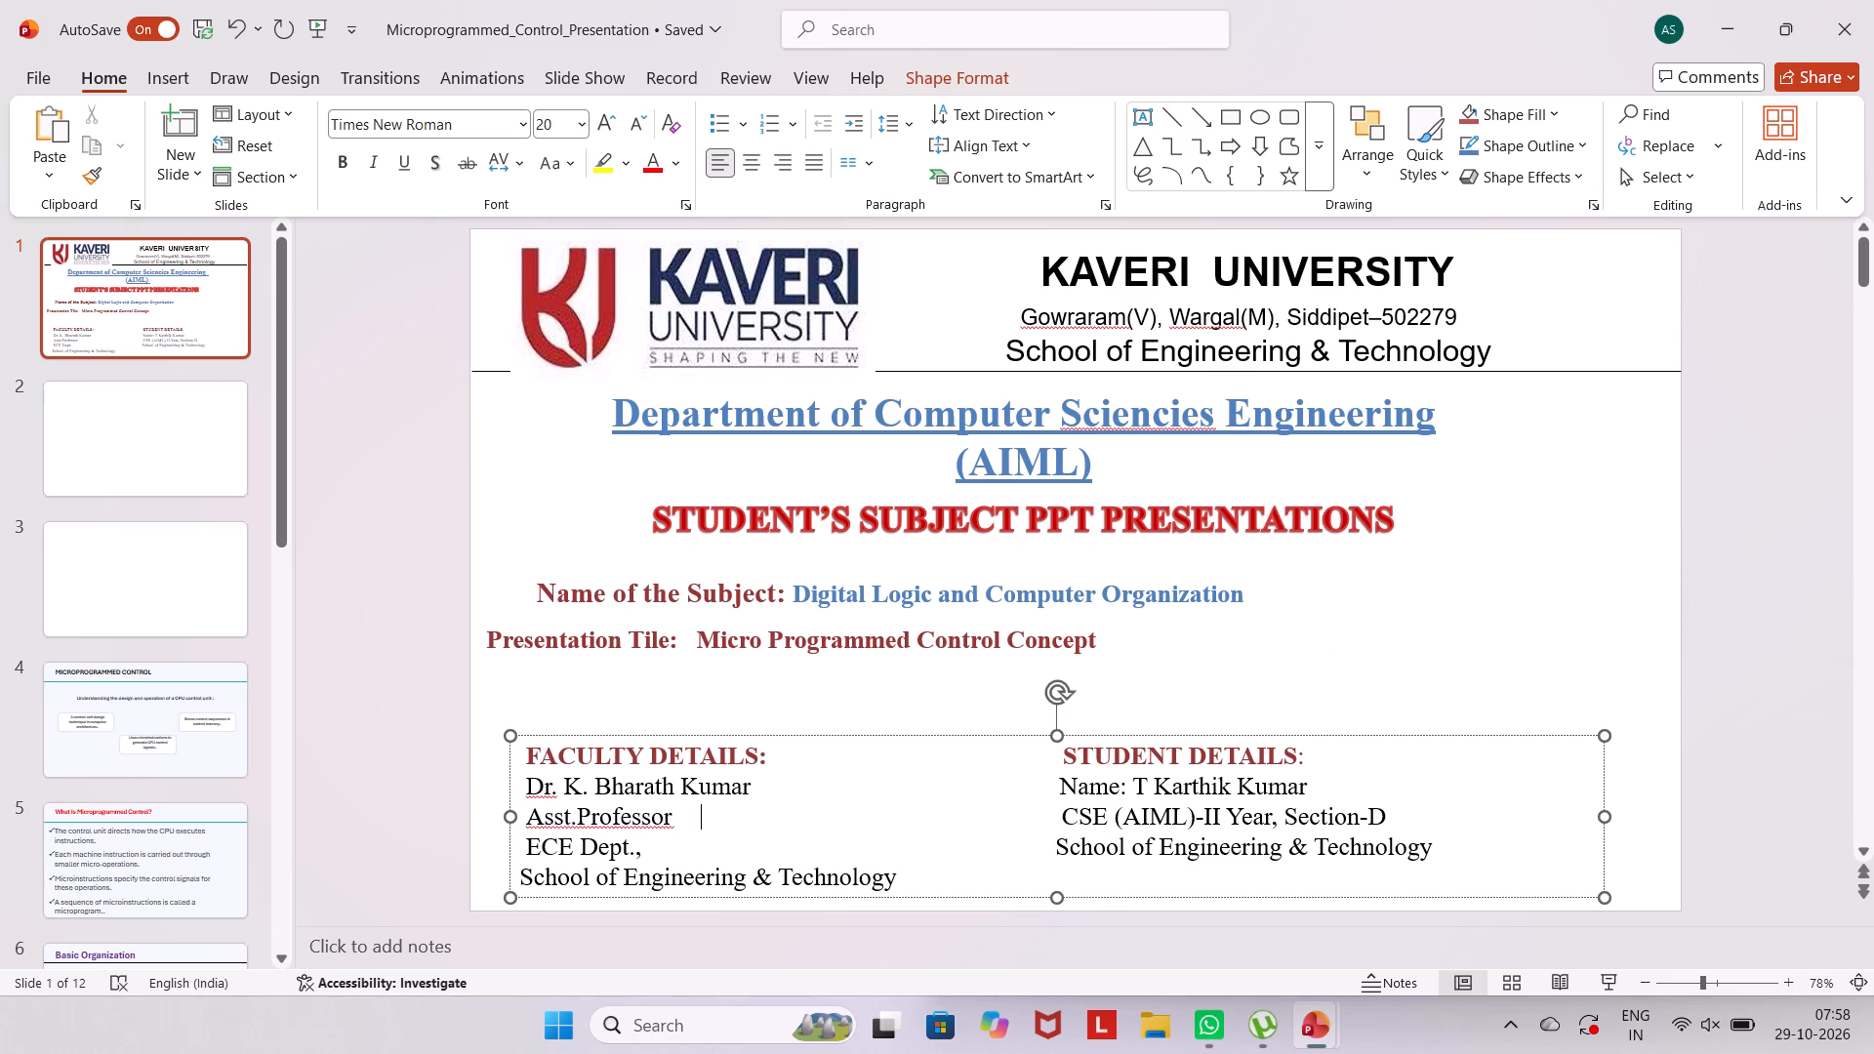
left_click_drag(742, 726, 732, 694)
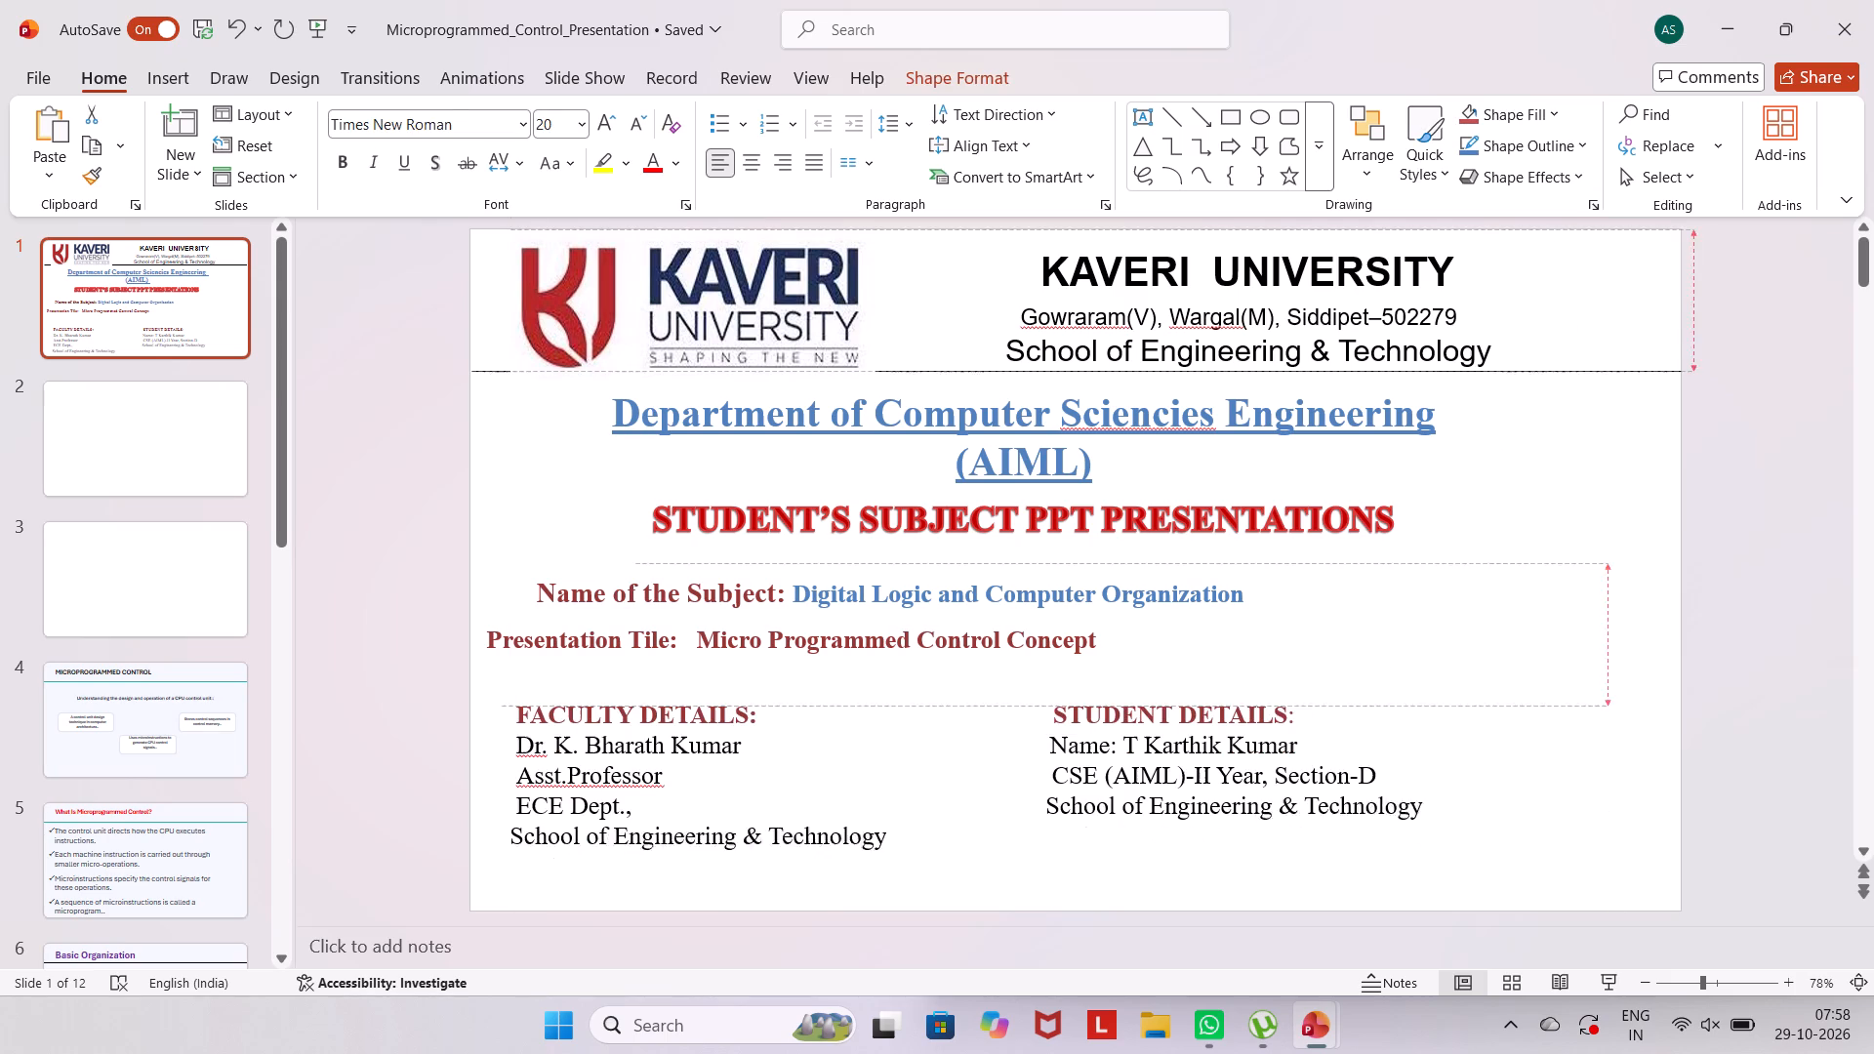
left_click_drag(732, 694, 732, 704)
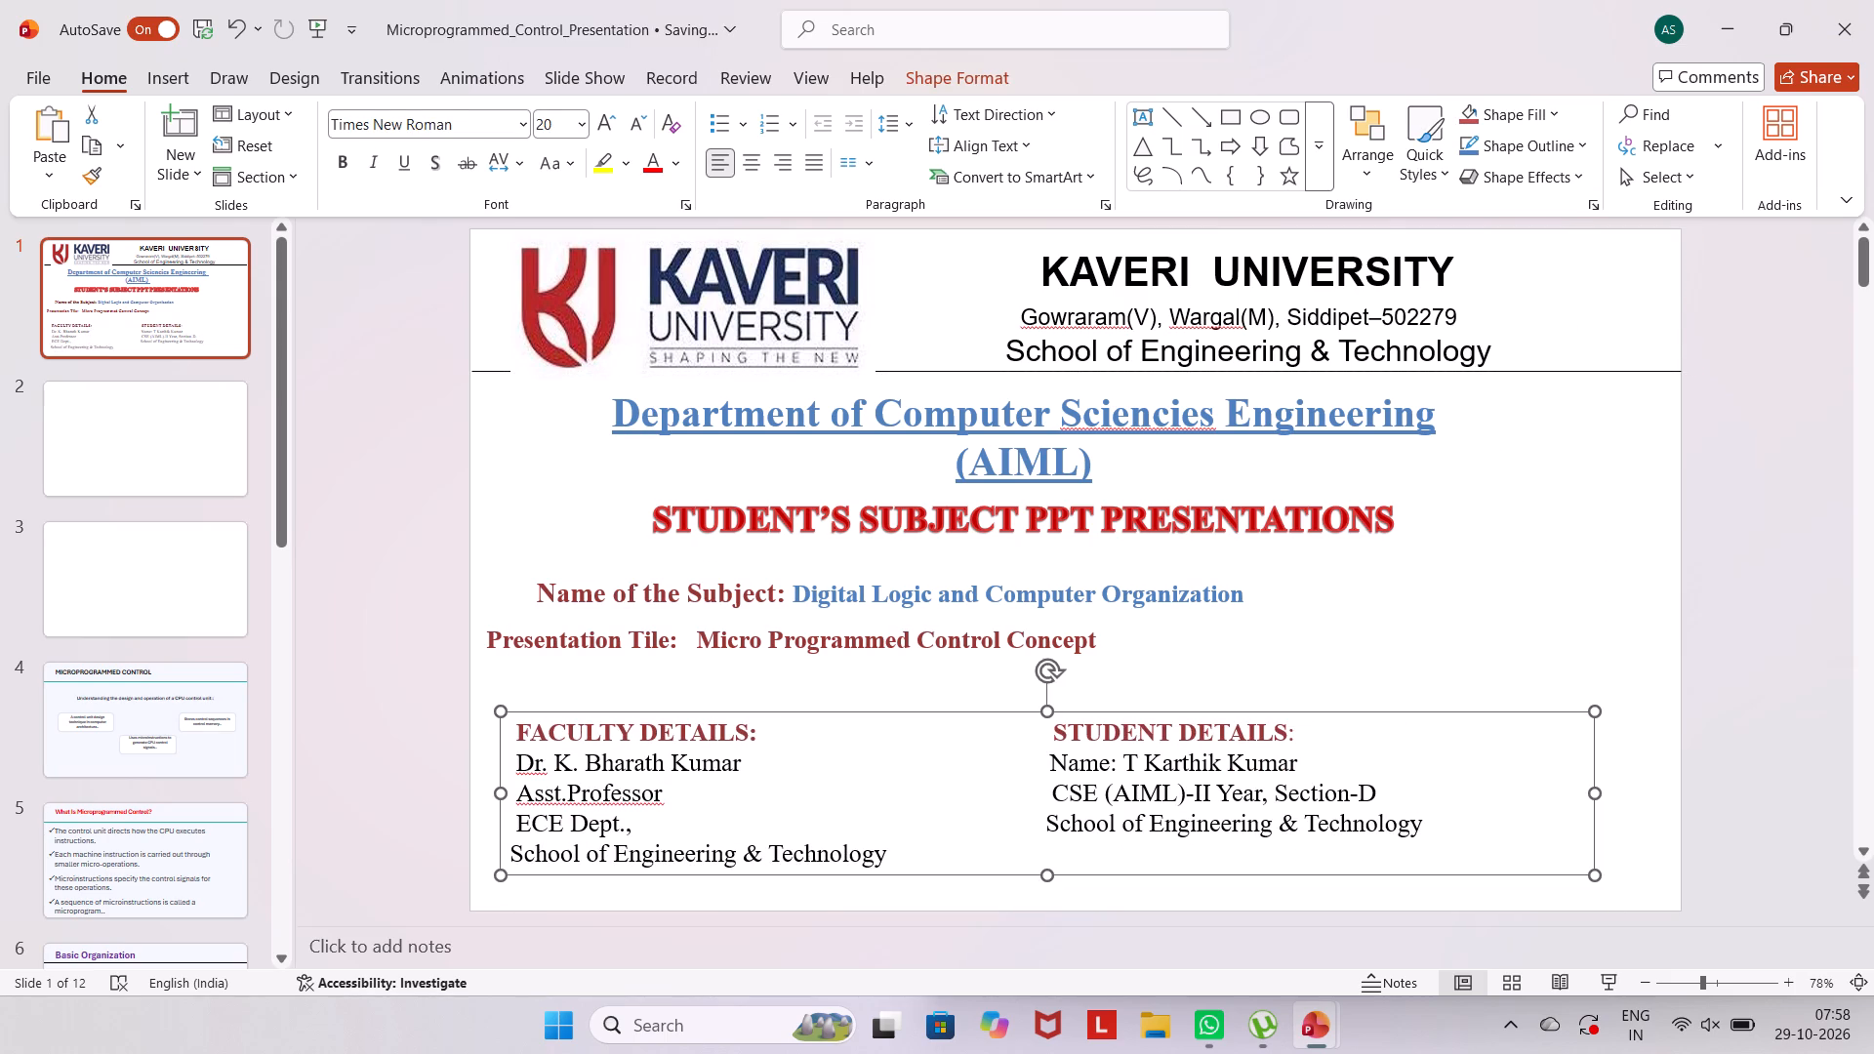
left_click(1514, 489)
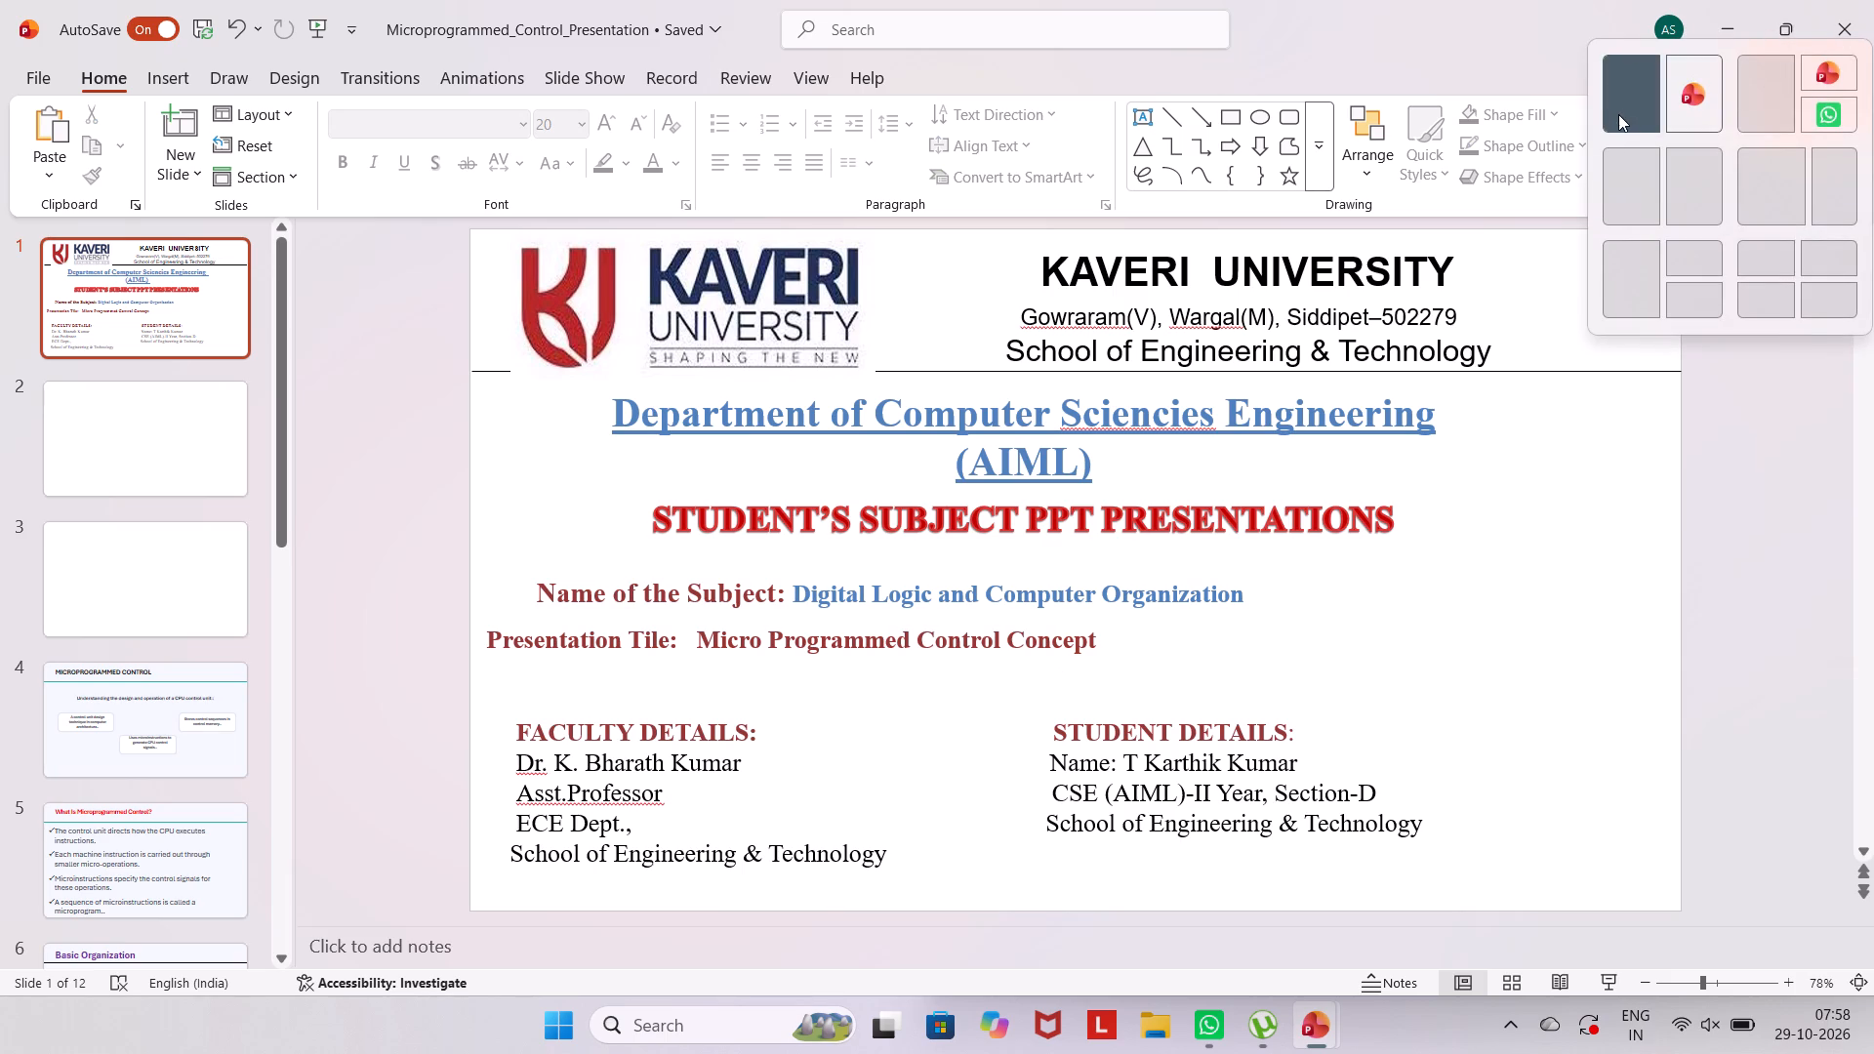
Arrange the microprogrammed control presentation and the template side by side, with slide 2 open in each.
left_click(1621, 107)
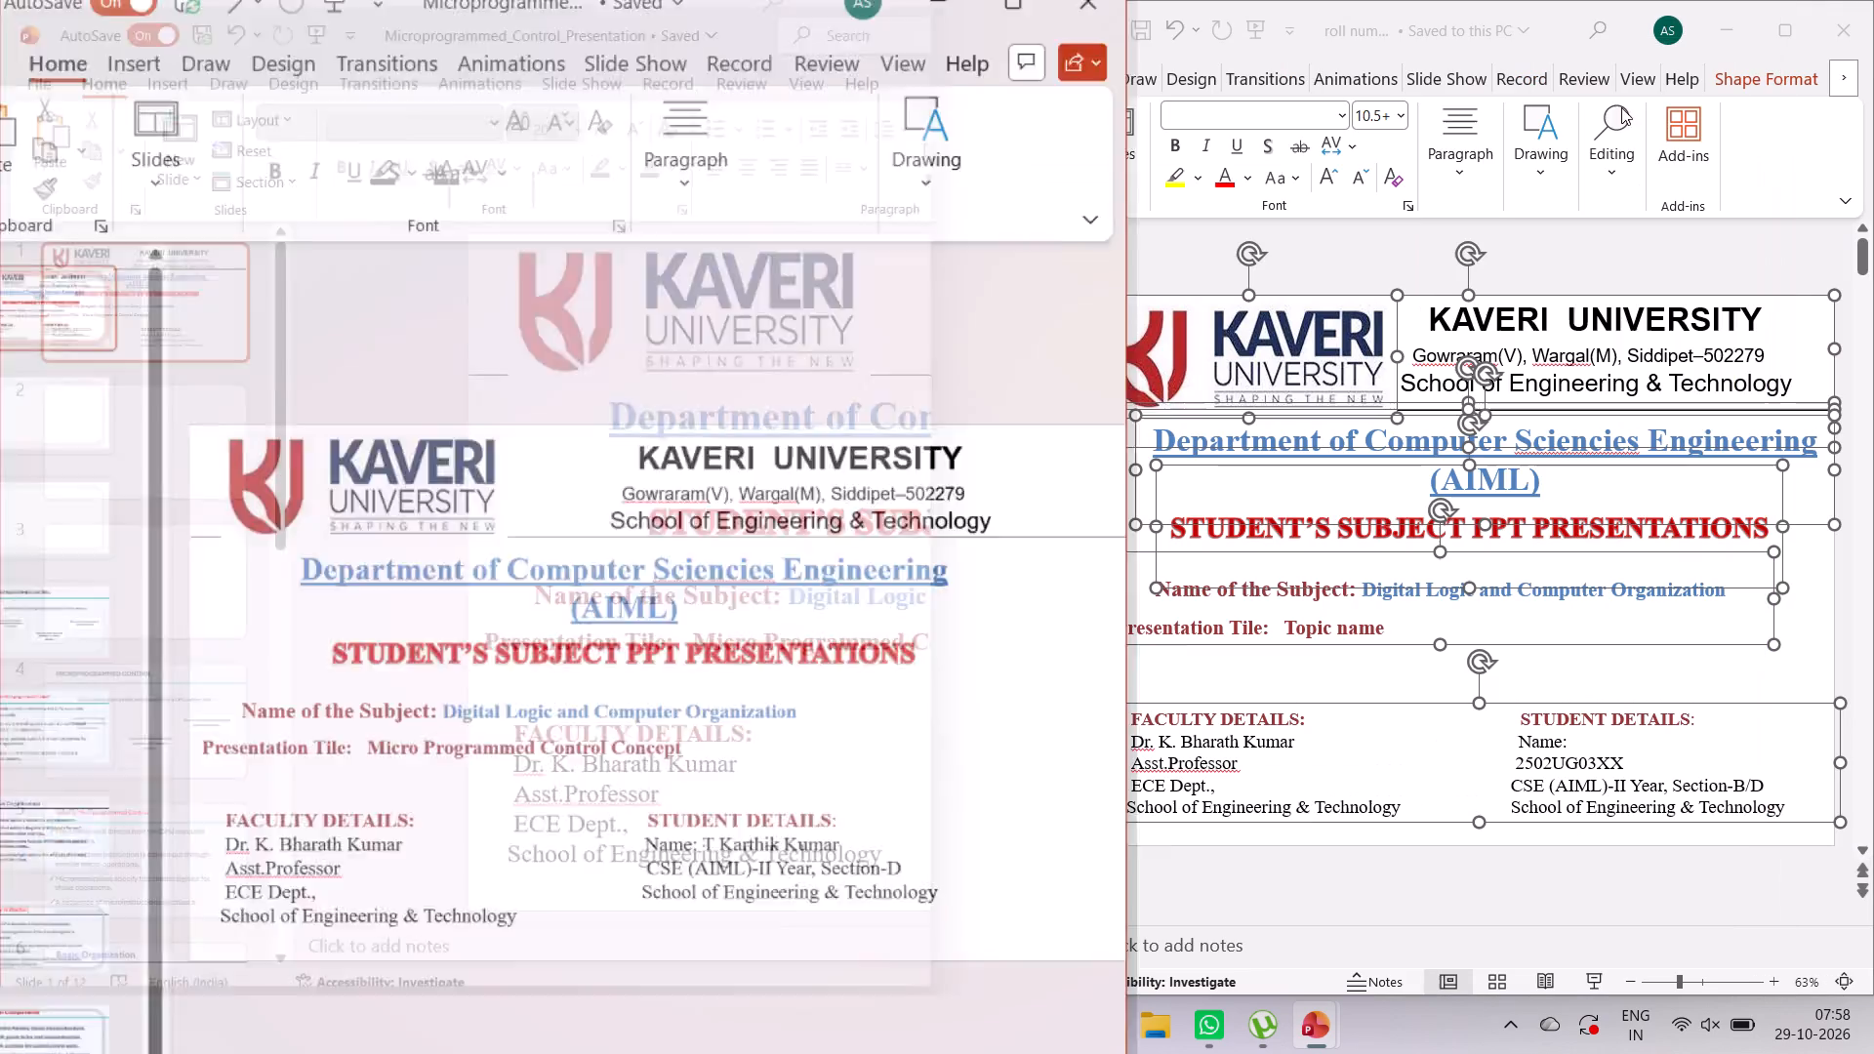
scroll(1308, 885, "down", 1)
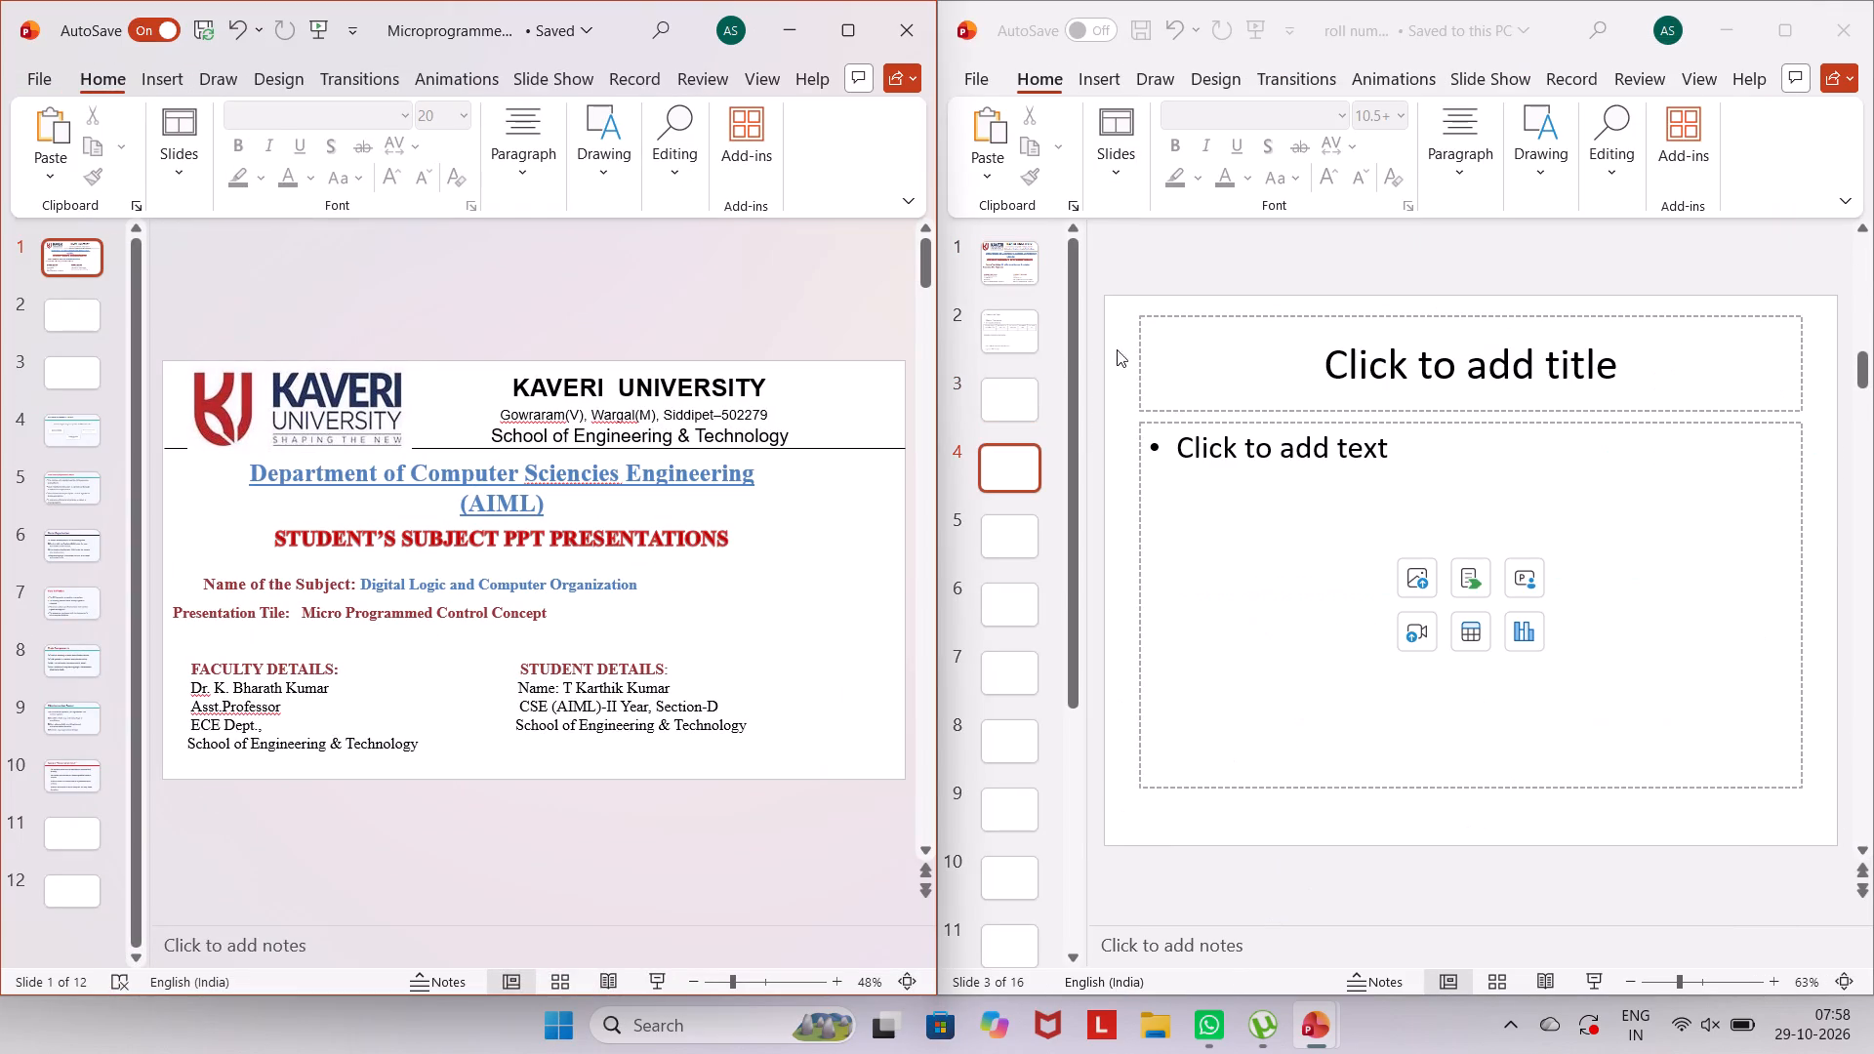
left_click(992, 319)
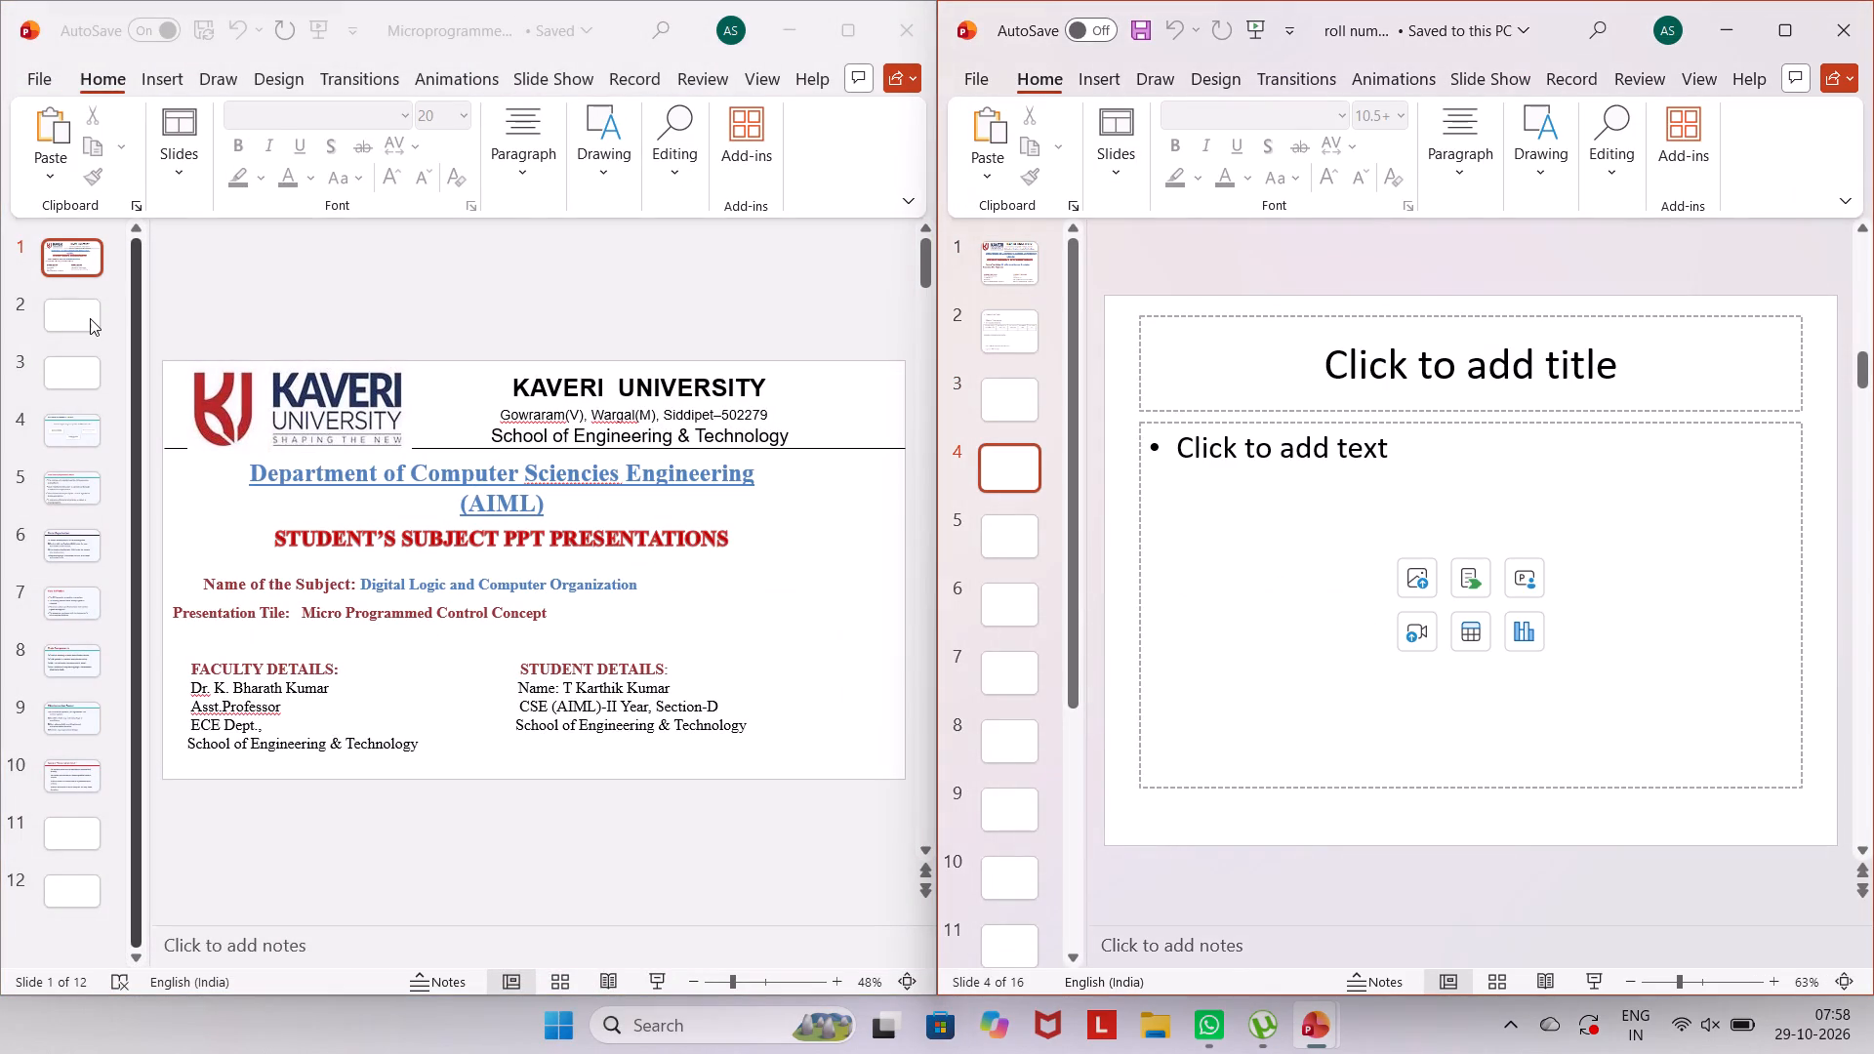
left_click(84, 322)
double_click(84, 322)
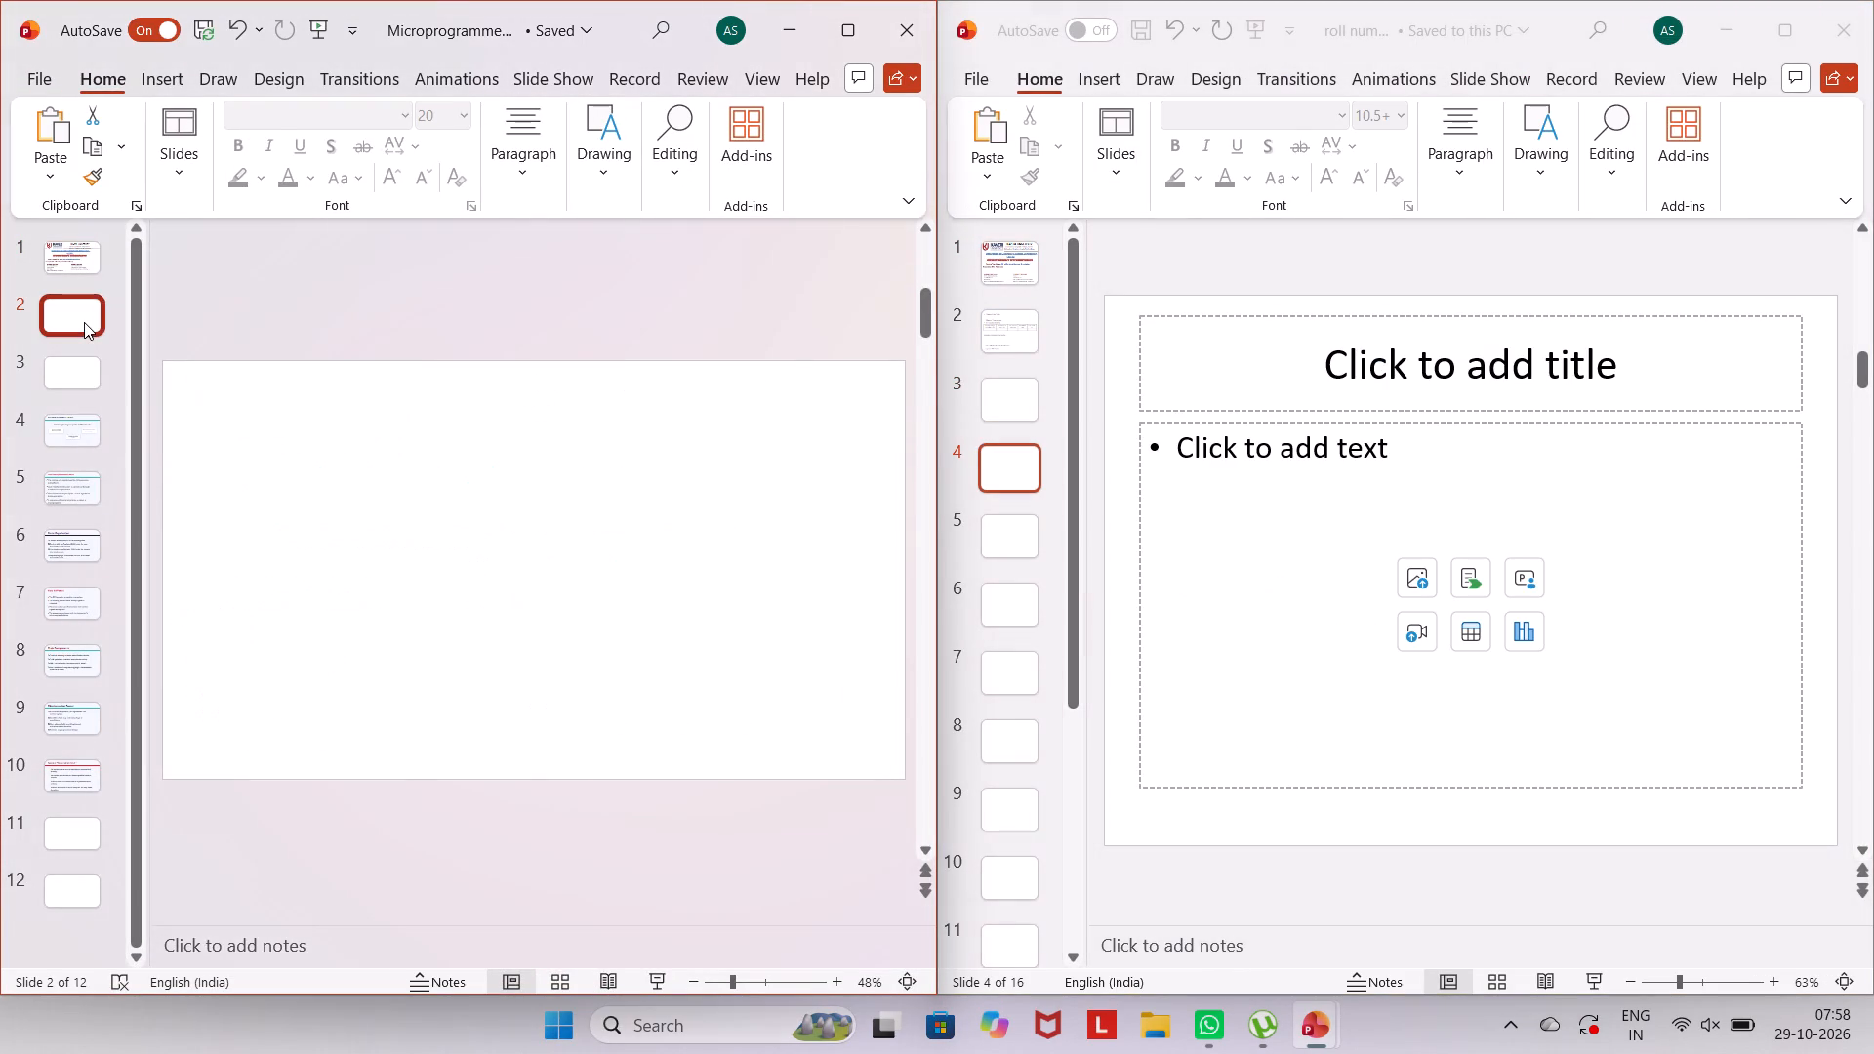
left_click(1009, 324)
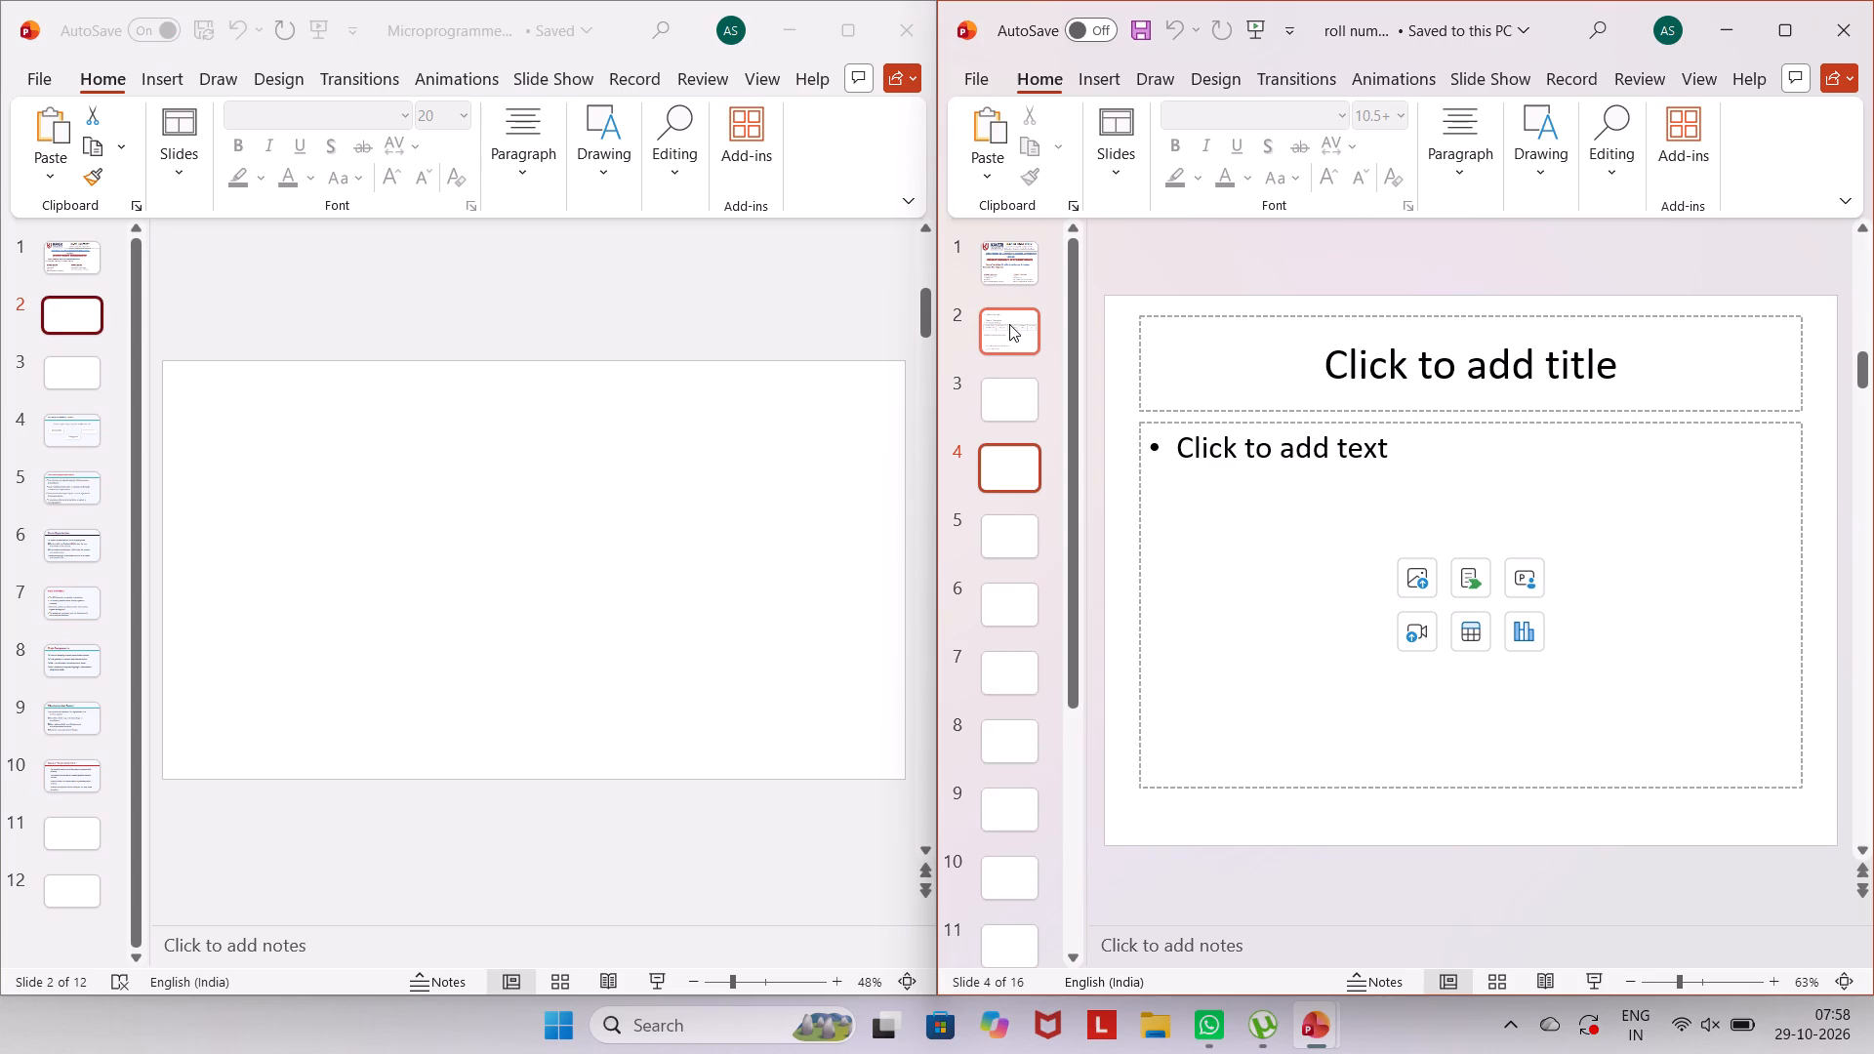
left_click(1009, 324)
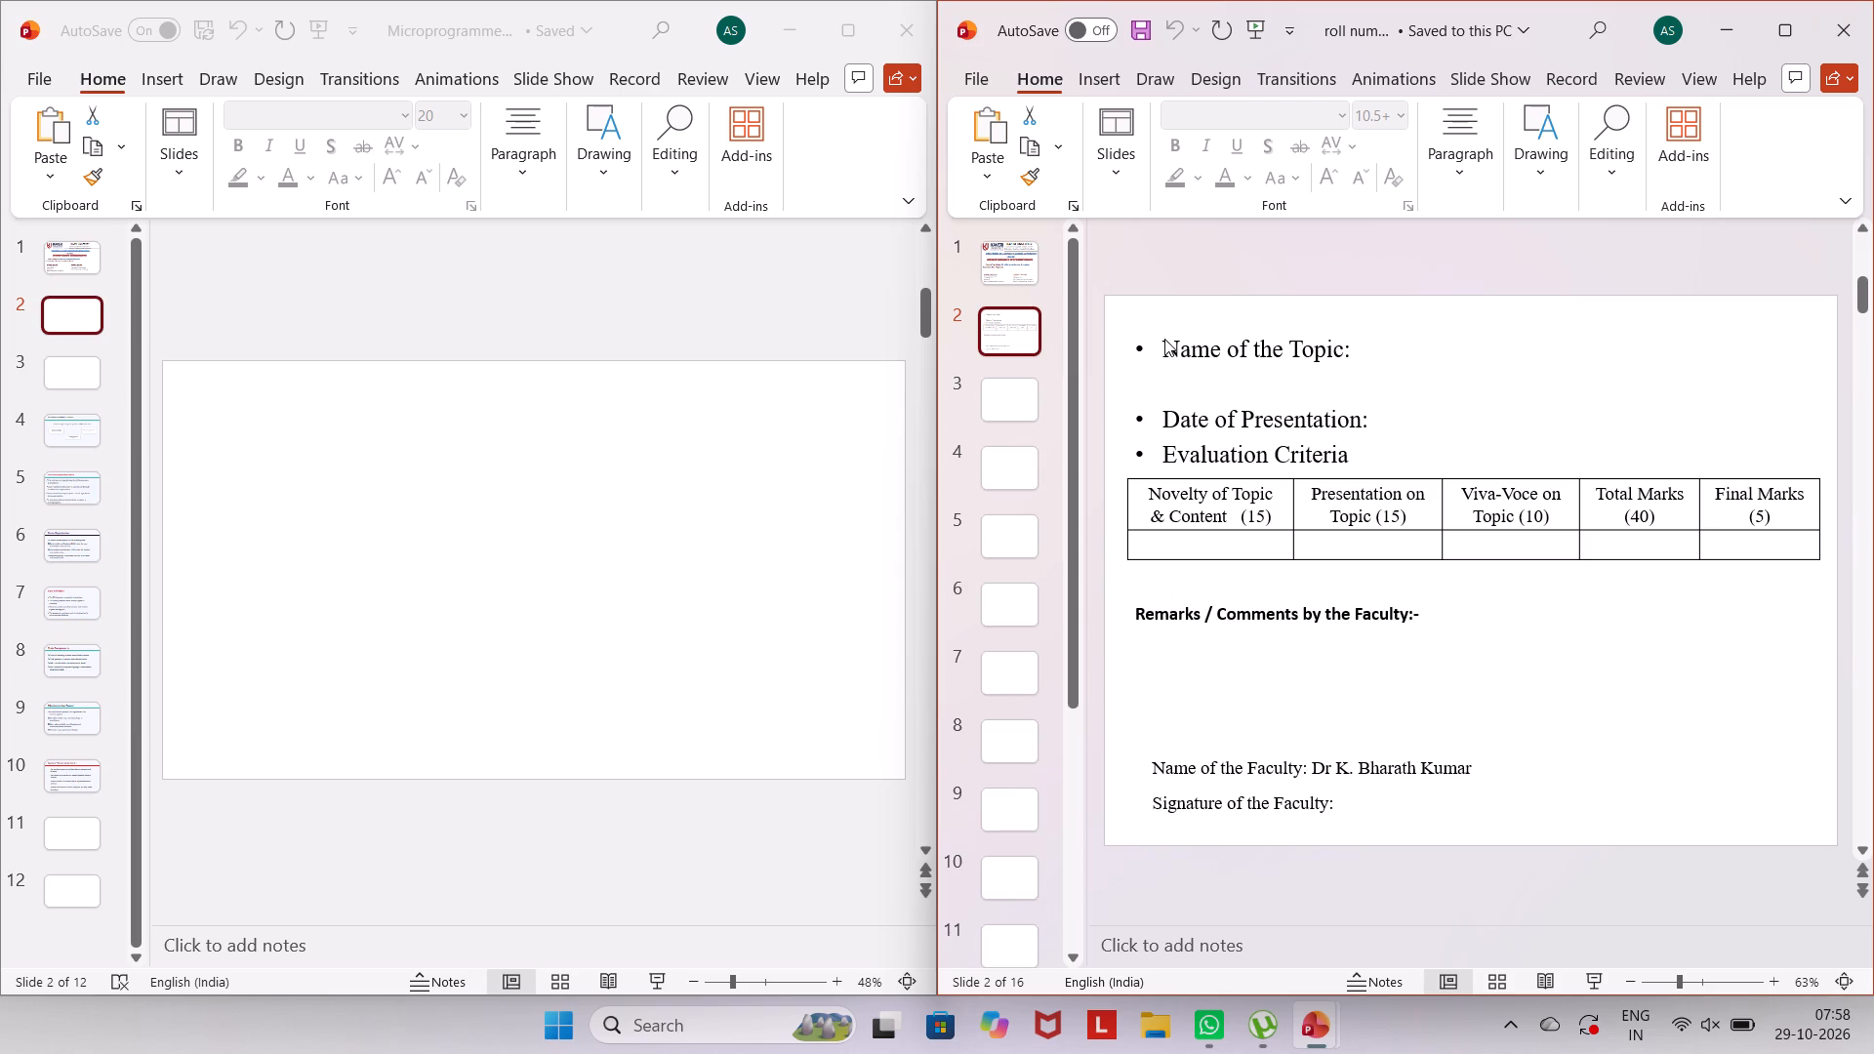
Copy all the evaluation content from the template's slide 2 onto the blank slide 2 of the microprogrammed control presentation.
key("ctrl+a")
left_click_drag(1144, 336, 1389, 870)
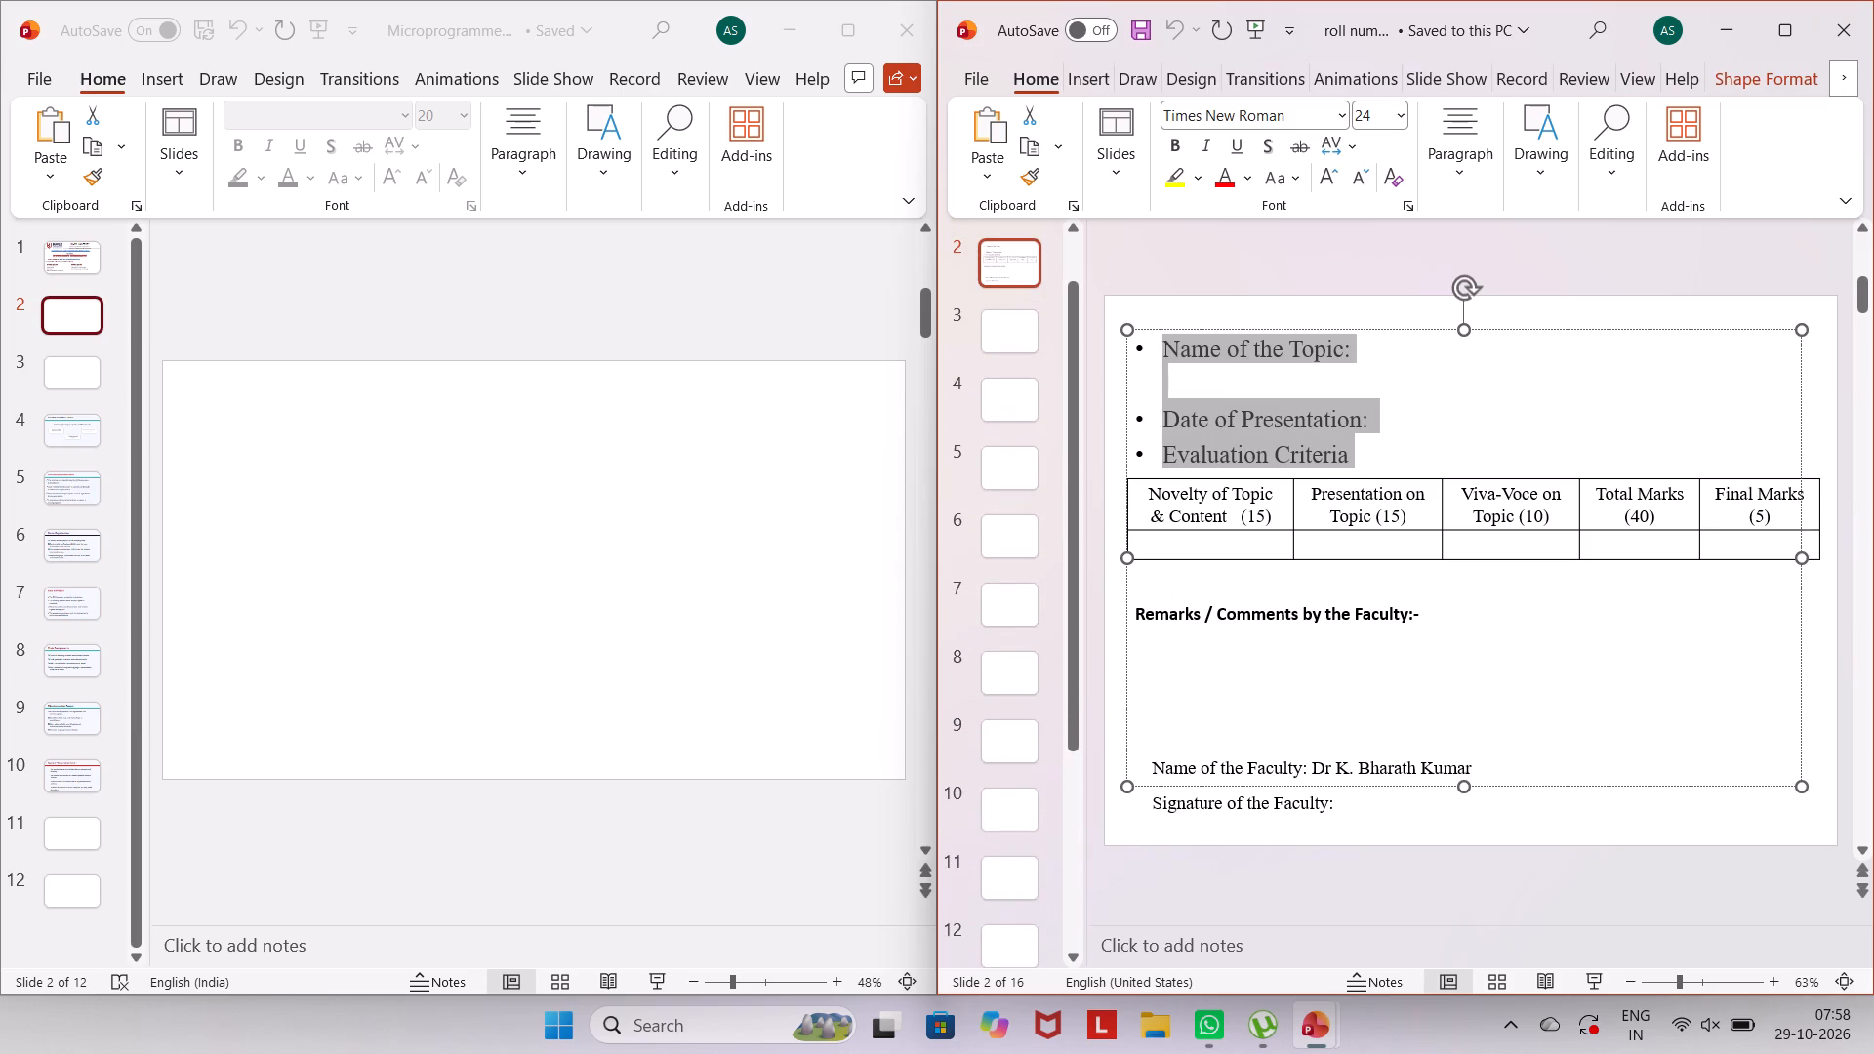
left_click(1406, 675)
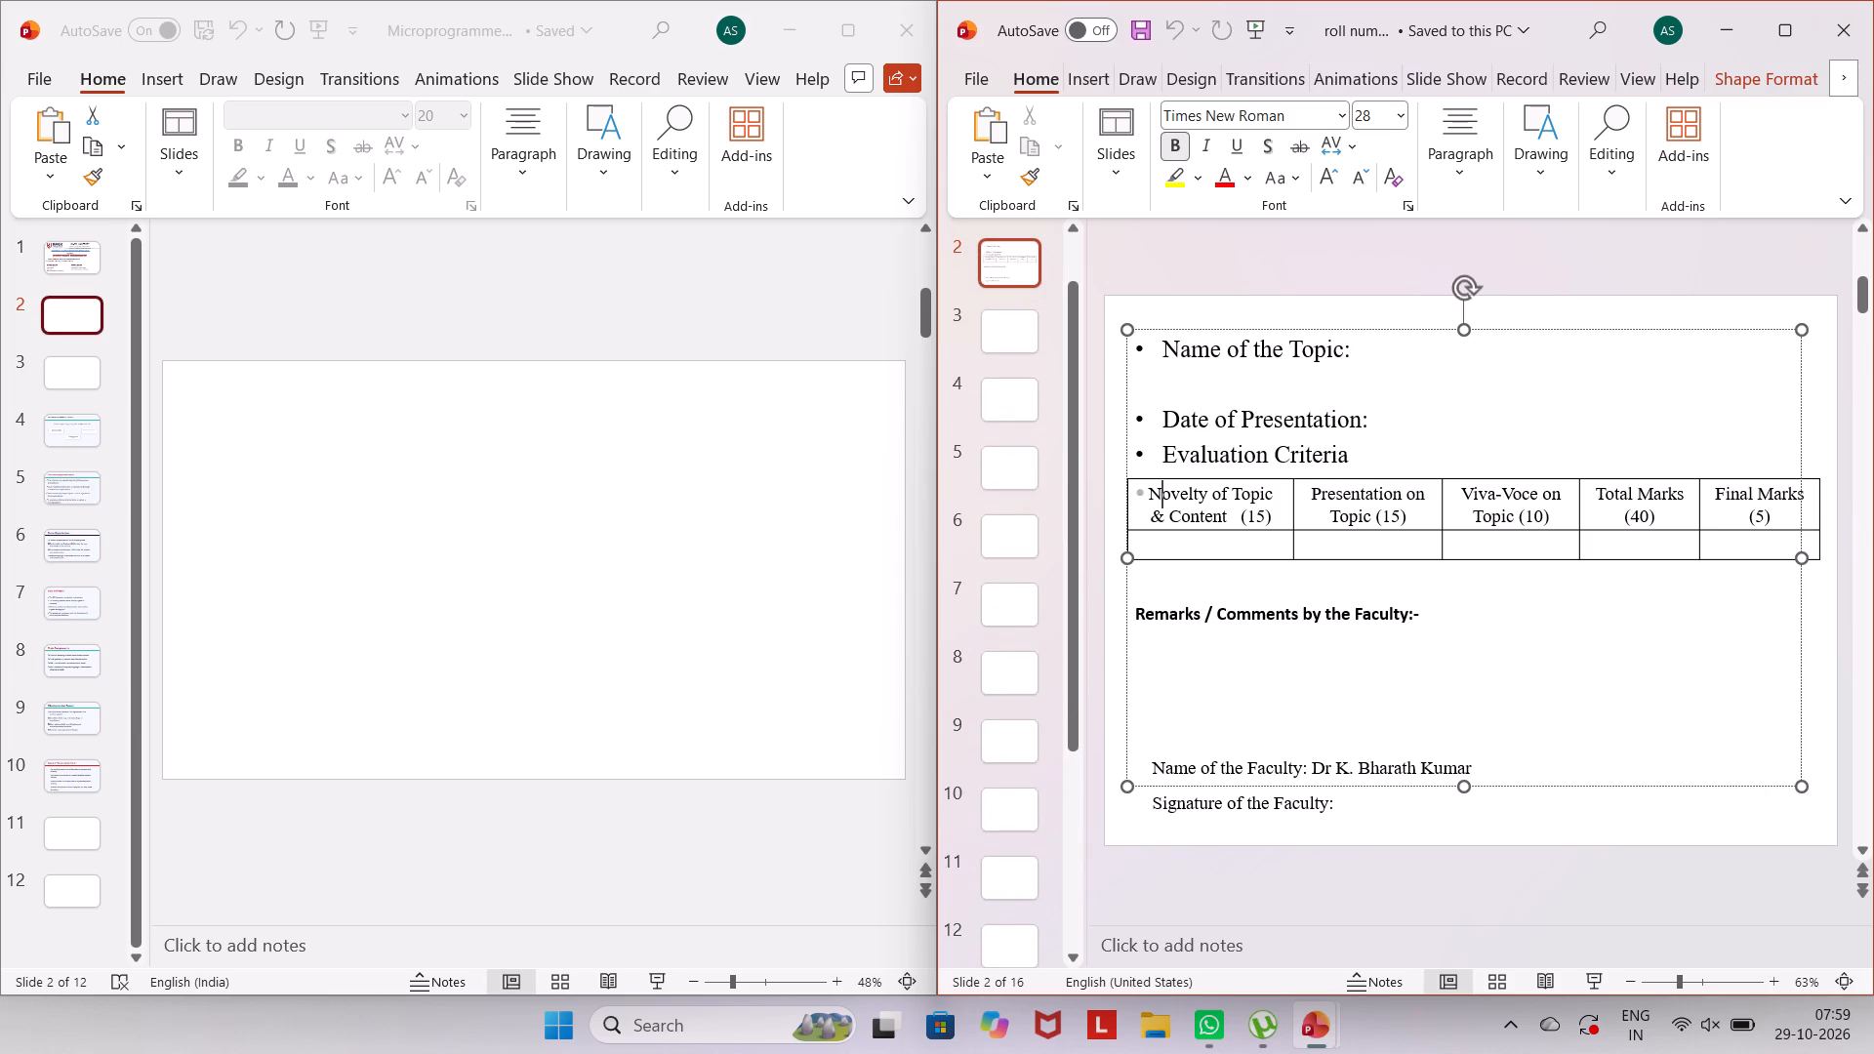
left_click(1363, 272)
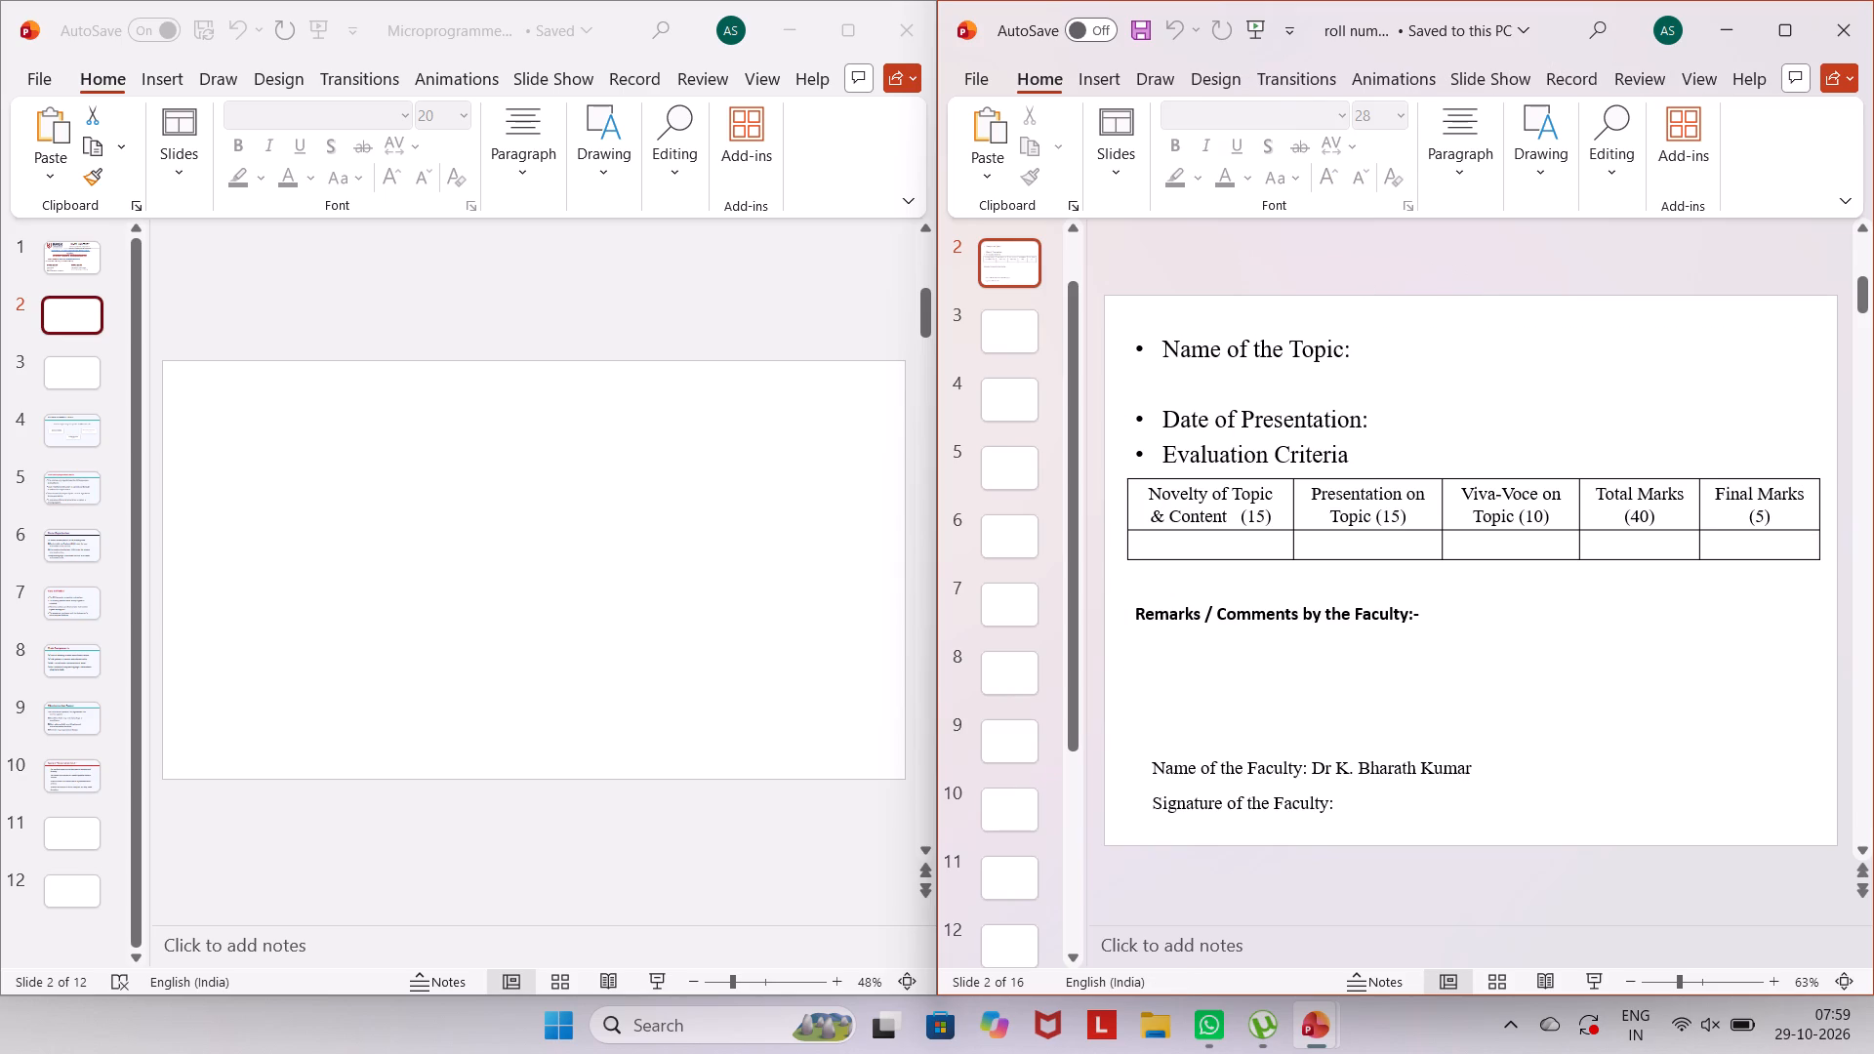
key("ctrl+a")
key("ctrl+c")
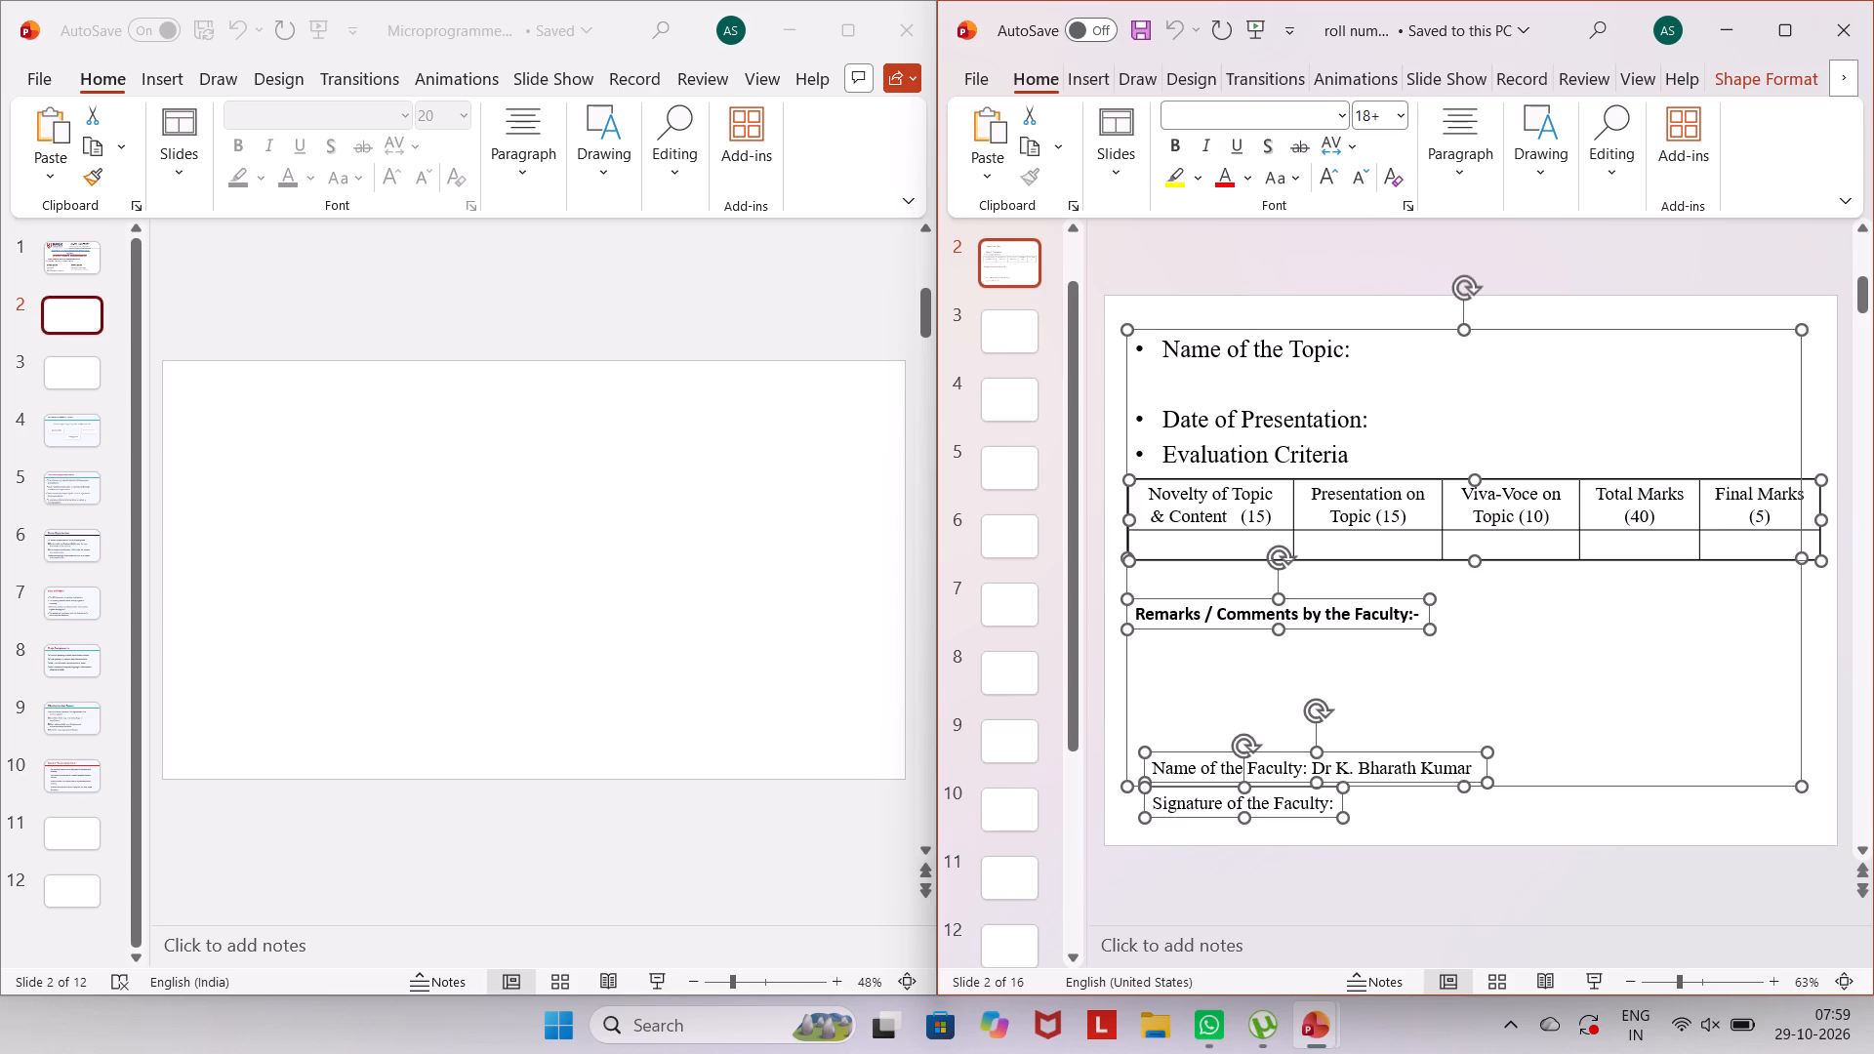
left_click(411, 438)
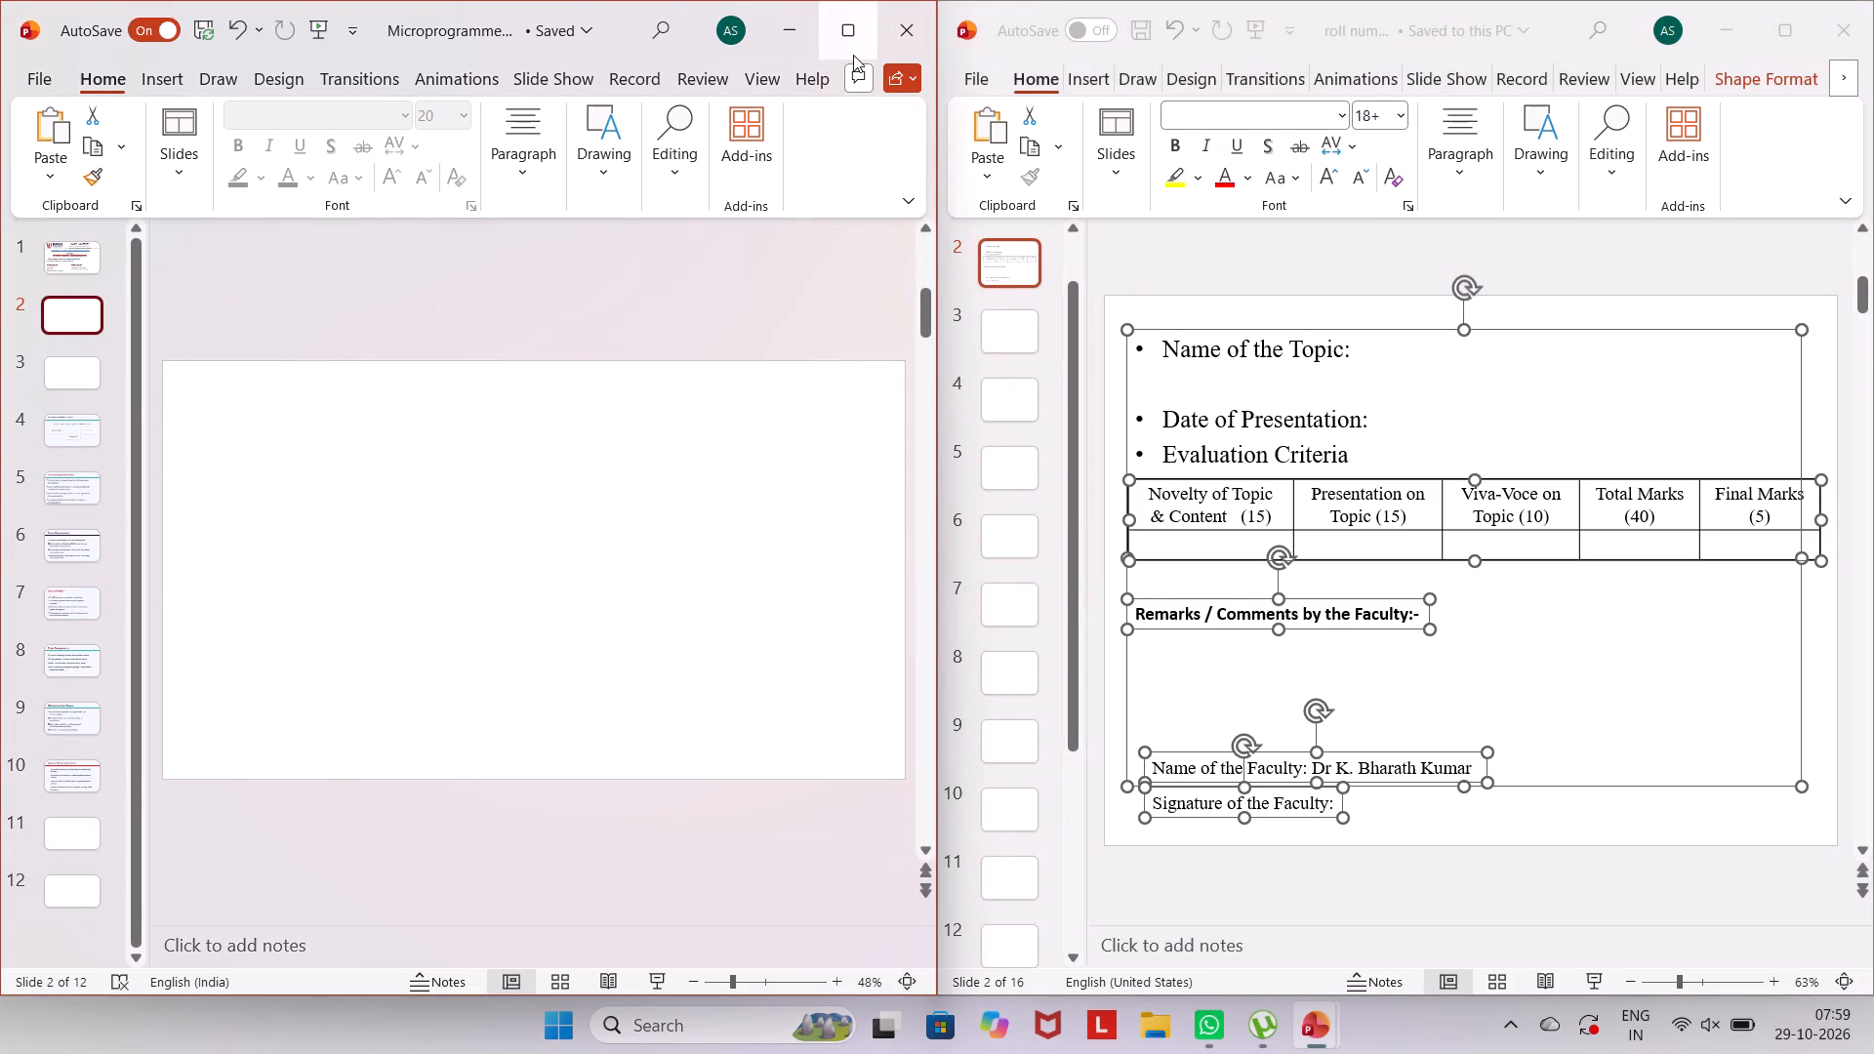
left_click(850, 42)
scroll(747, 392, "up", 1)
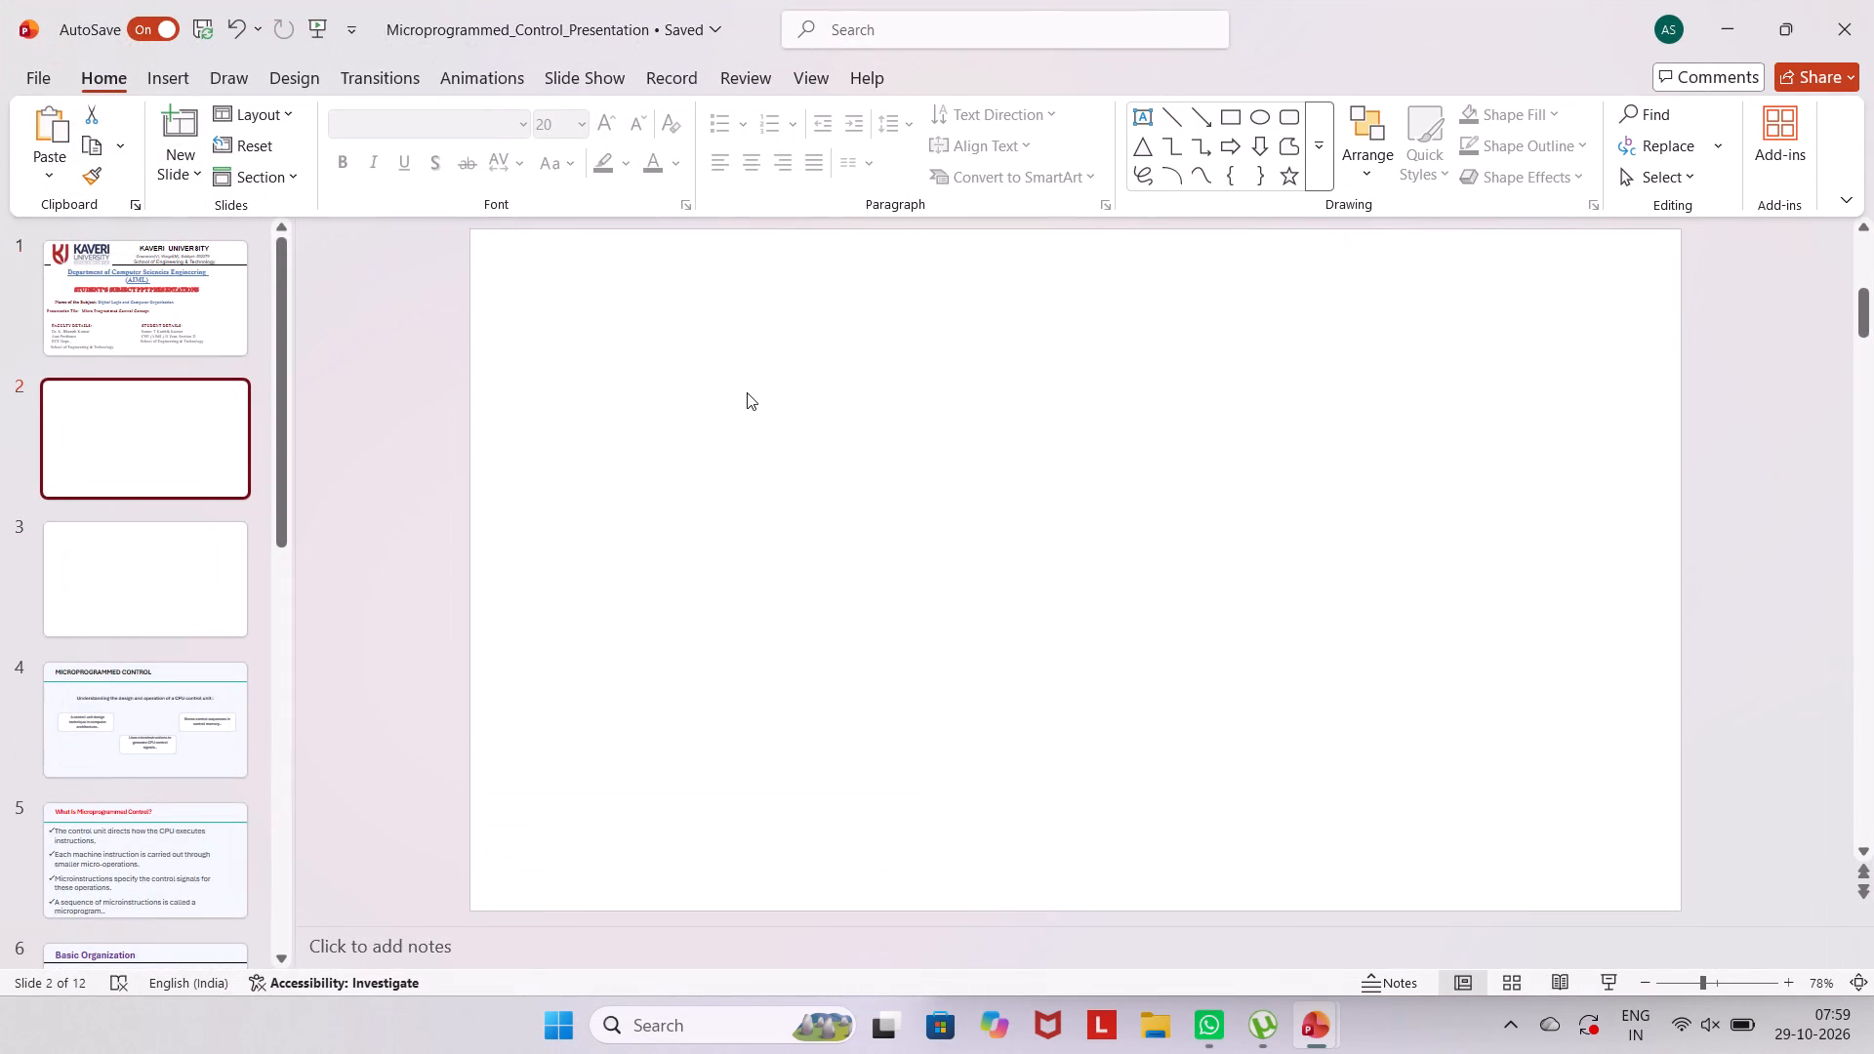
scroll(747, 392, "up", 1)
left_click(167, 426)
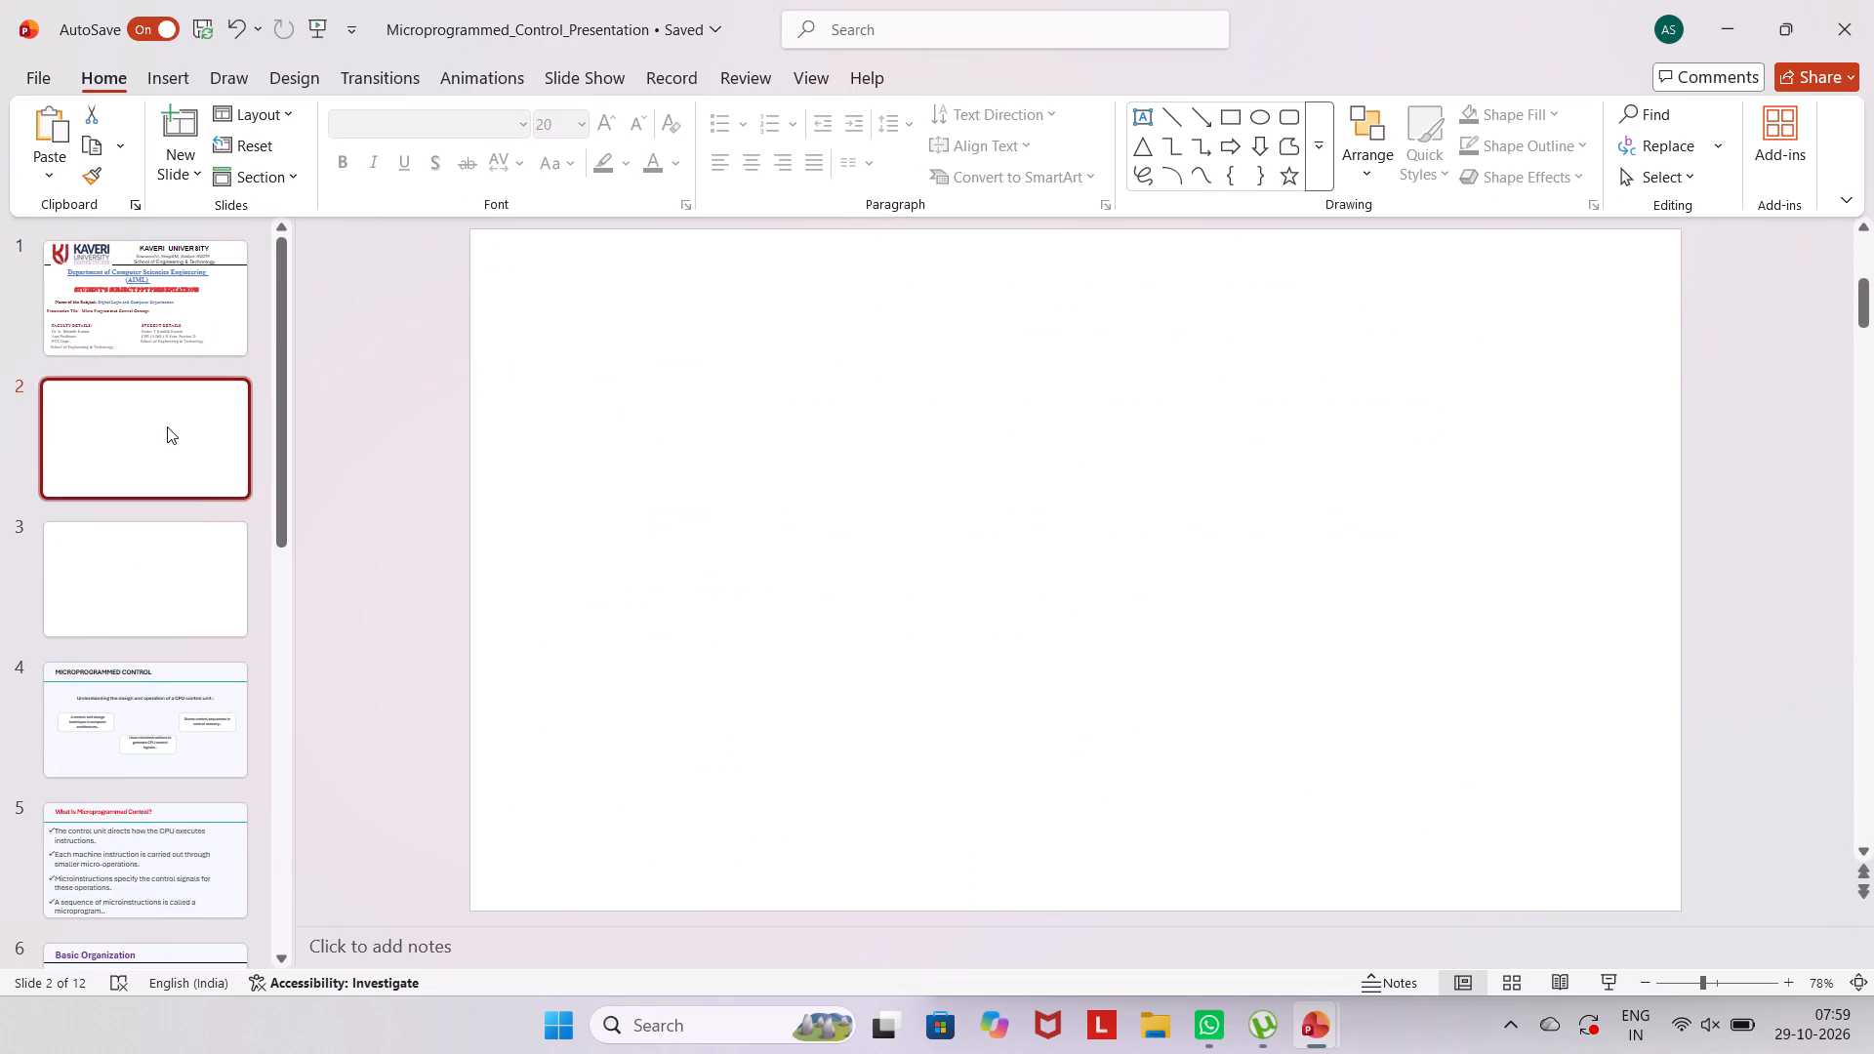
key("ctrl+v")
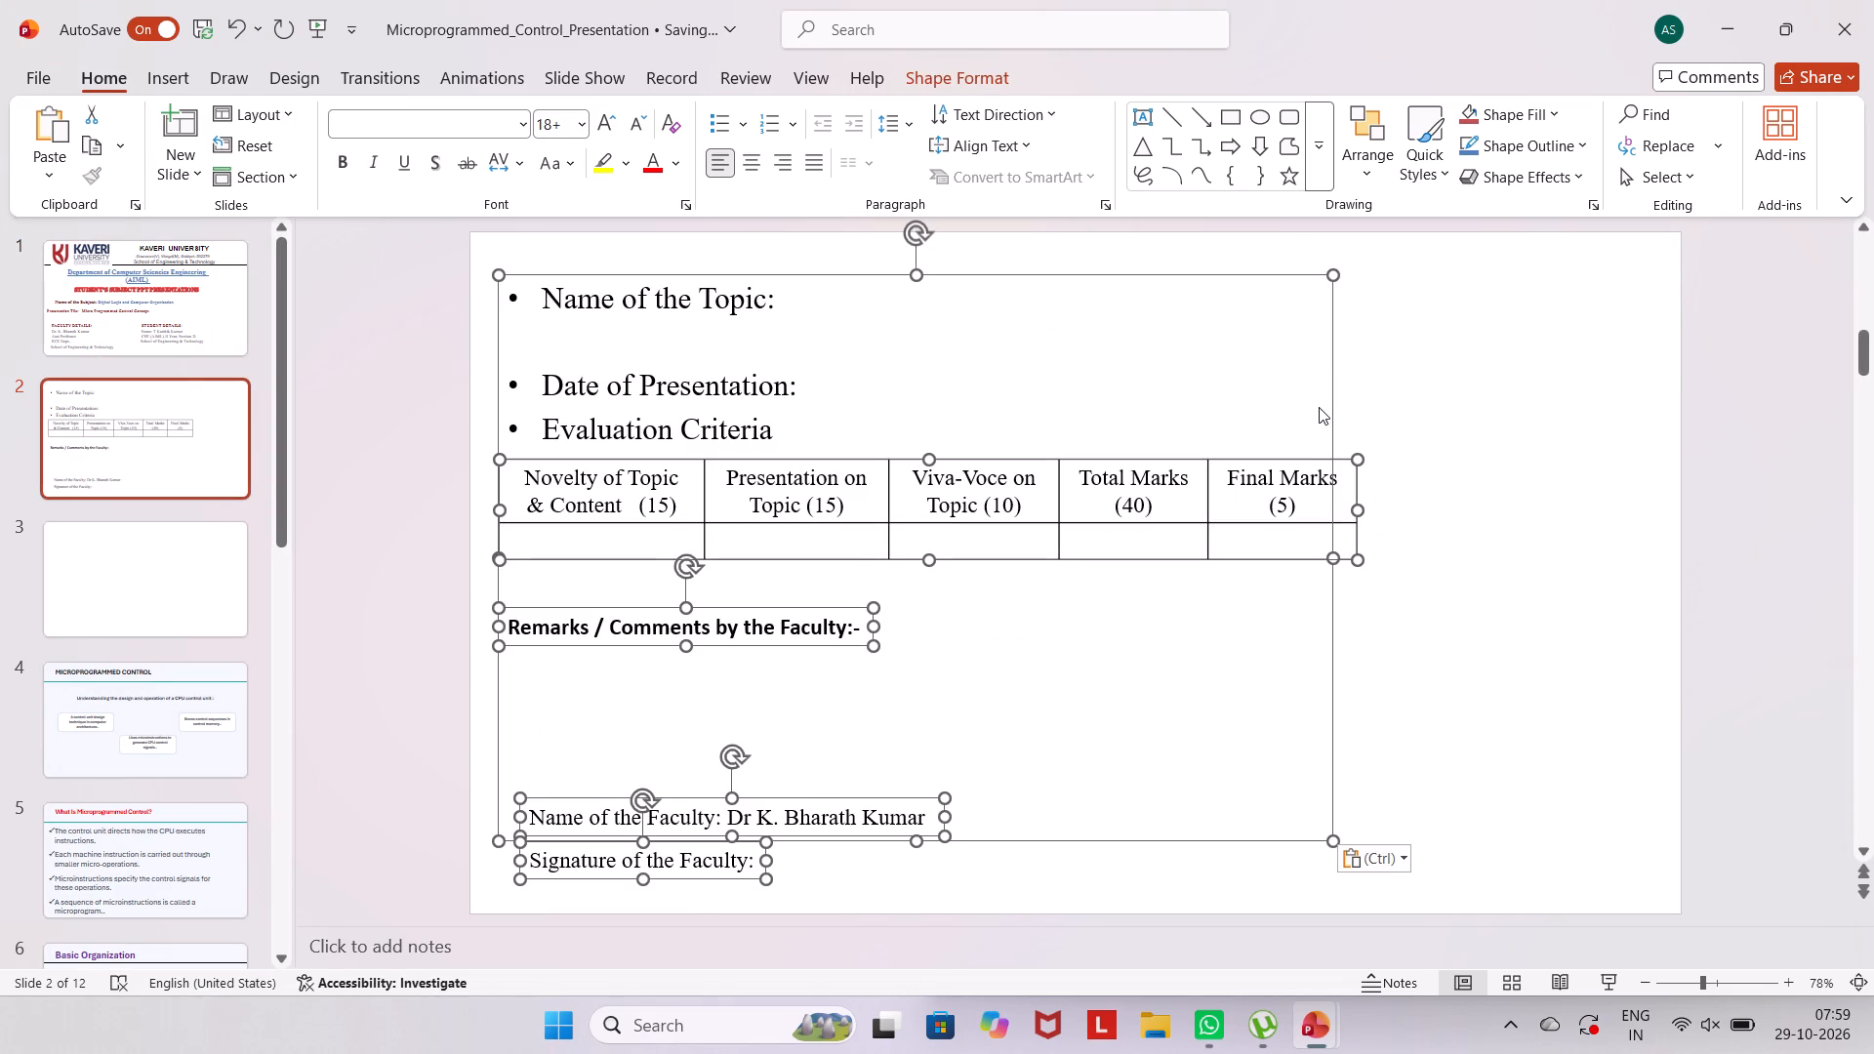
Shift the pasted content slightly right and down, and widen the table to nearly fill the slide, keeping a small right margin.
left_click_drag(1334, 421, 1377, 431)
left_click_drag(1378, 576, 1645, 576)
left_click(1481, 607)
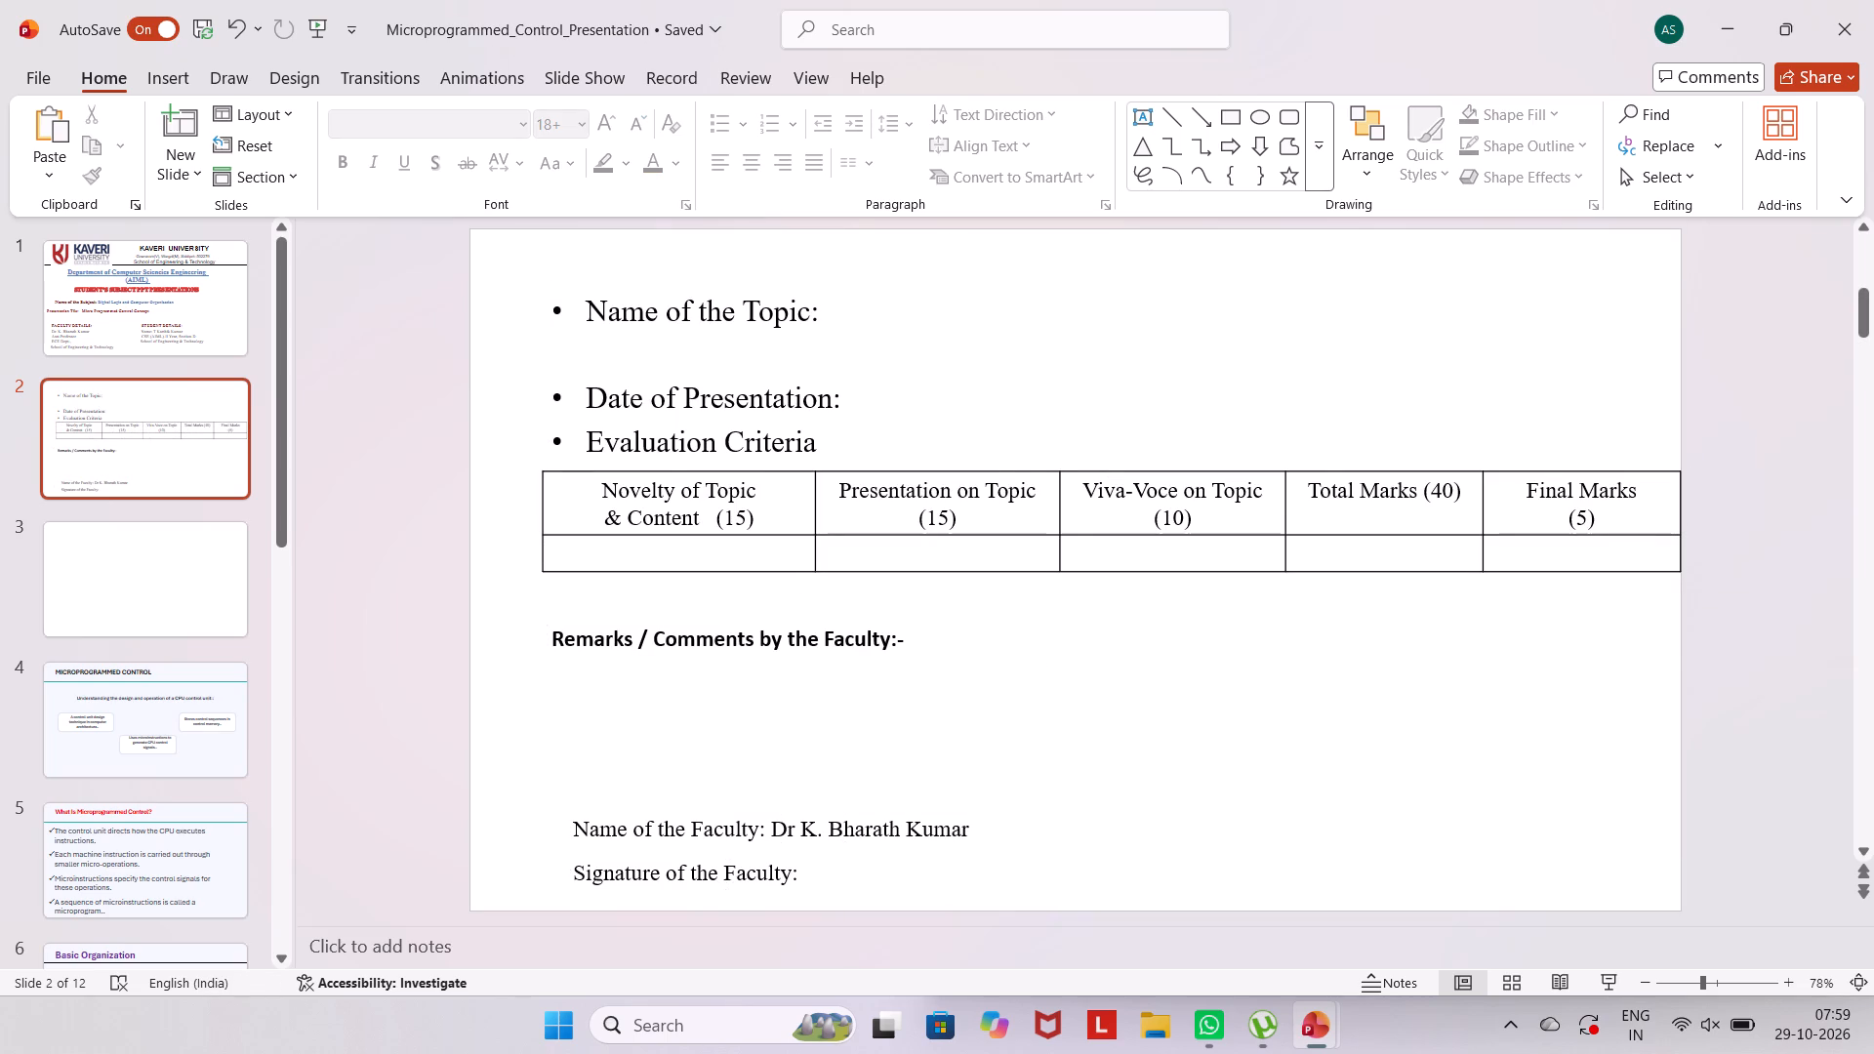
left_click_drag(1677, 523, 1651, 531)
left_click(1531, 711)
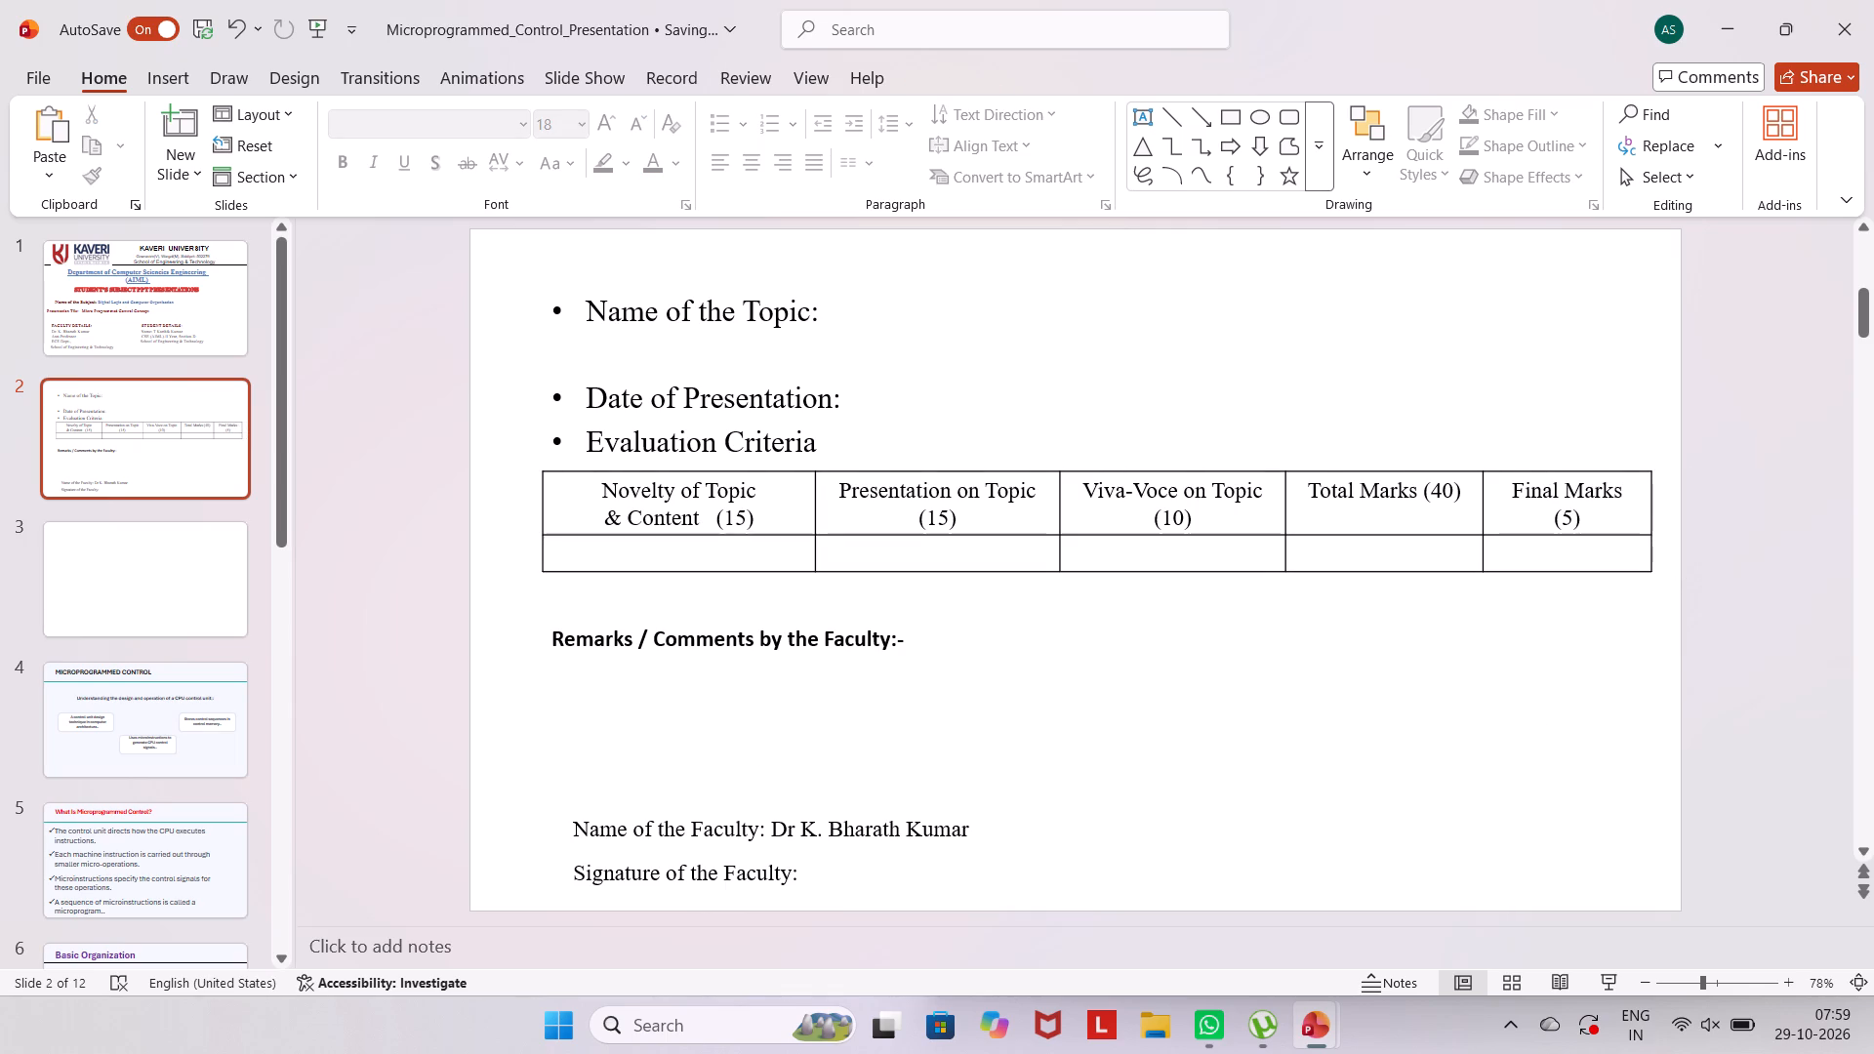
Delete the empty bullet line between "Name of the Topic:" and "Date of Presentation:".
left_click(659, 306)
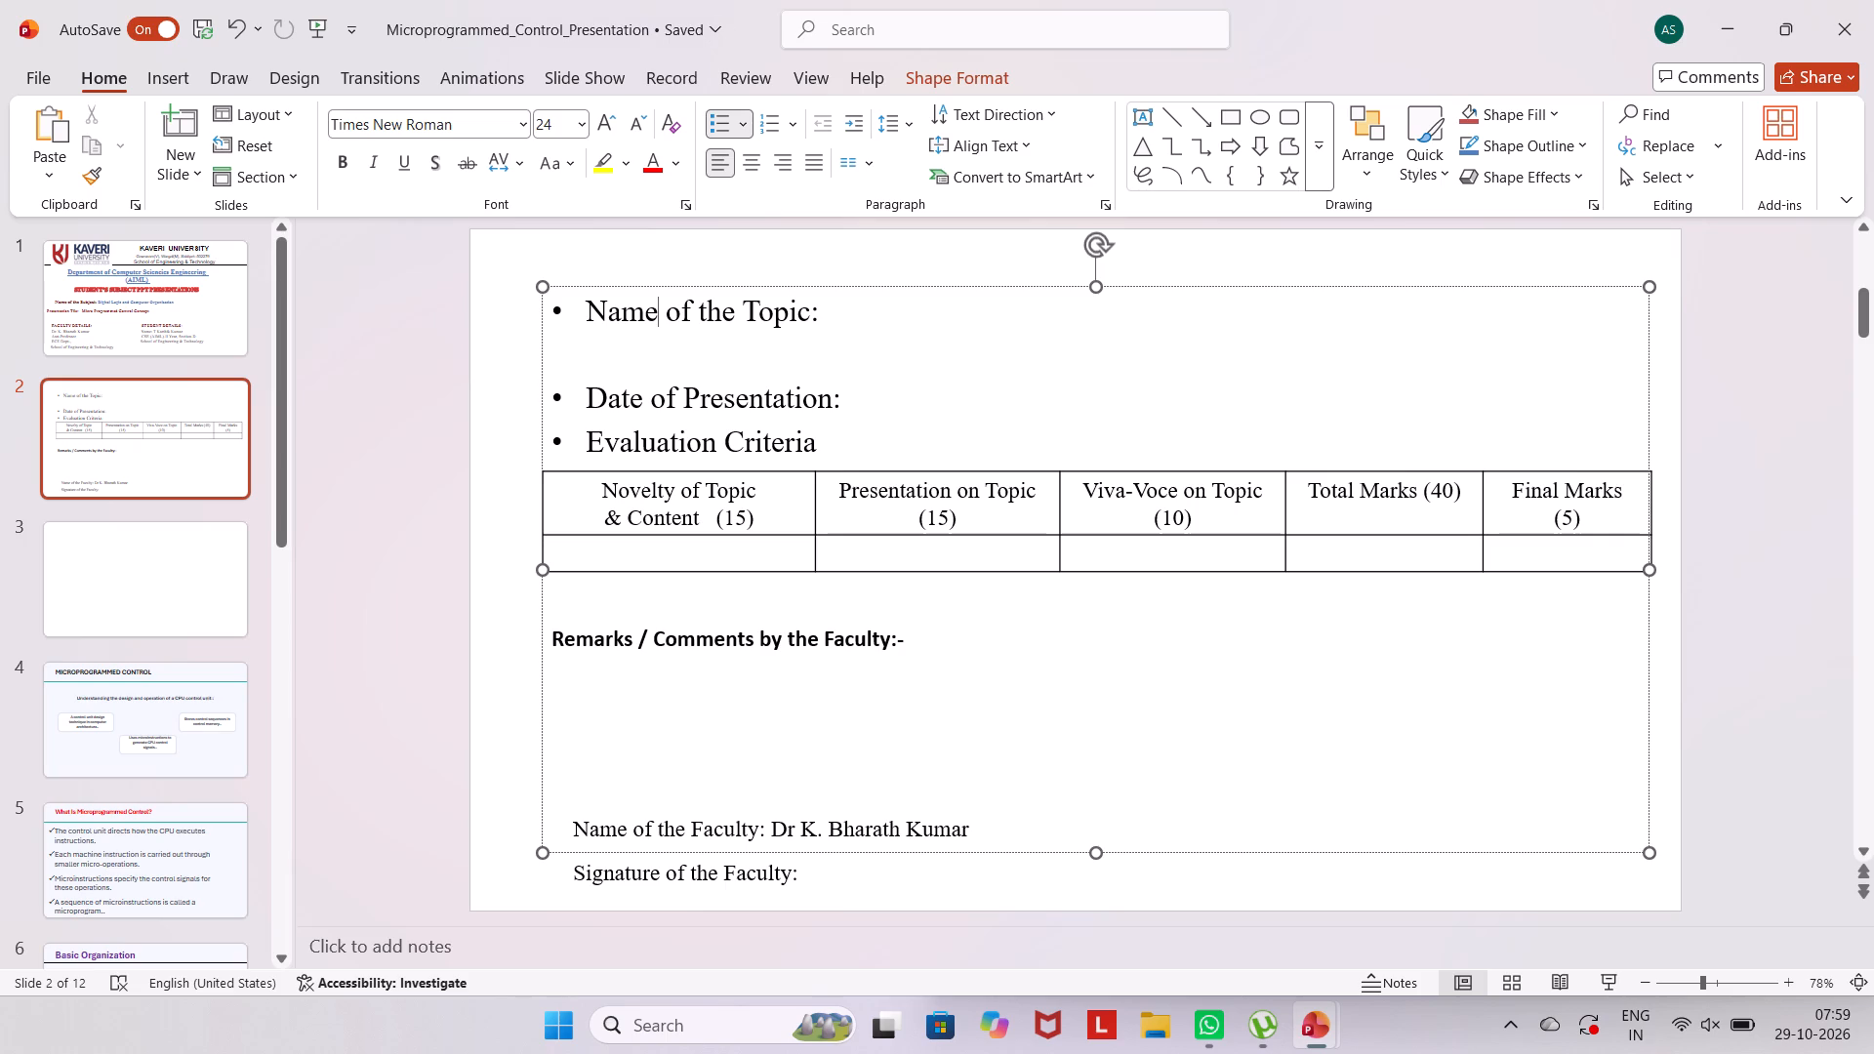
left_click(553, 360)
left_click(611, 368)
key("BackSpace")
key("BackSpace")
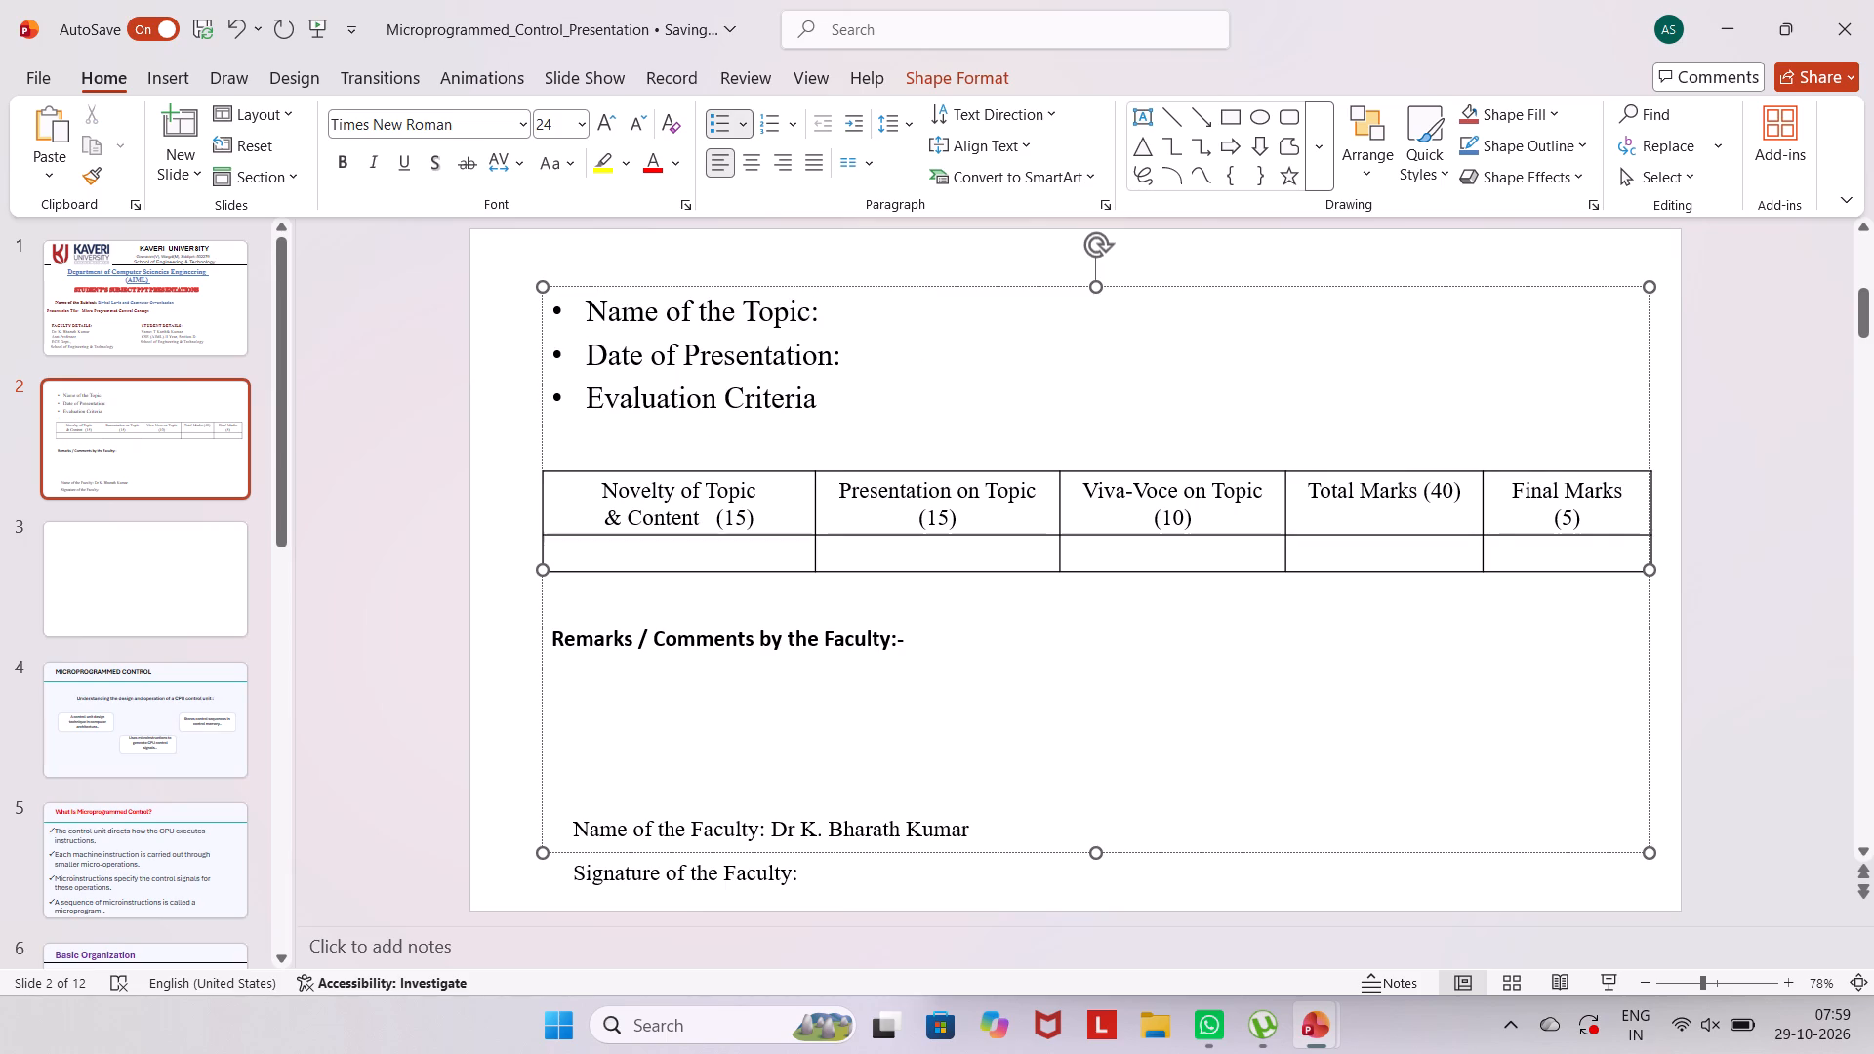
Move the "Name of the Faculty" and "Signature of the Faculty" text boxes slightly up, with a wider gap between them.
left_click(660, 828)
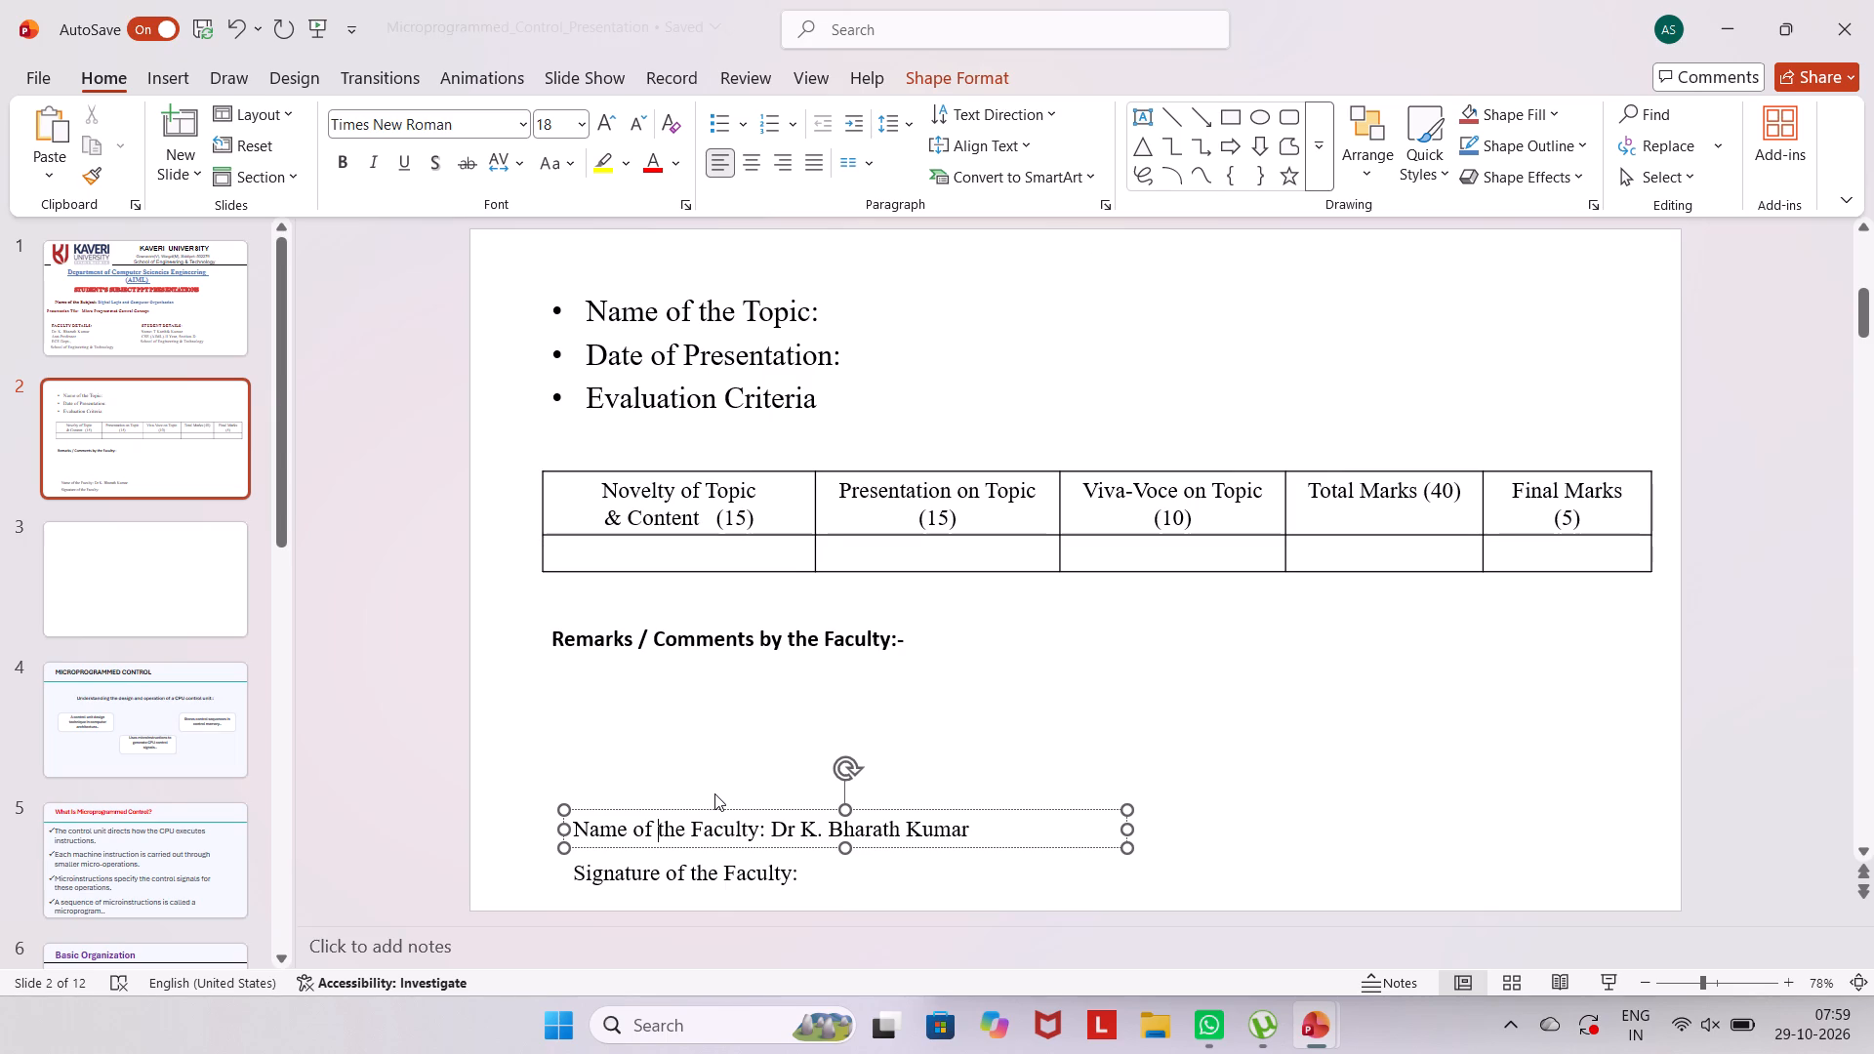
left_click_drag(713, 807, 709, 786)
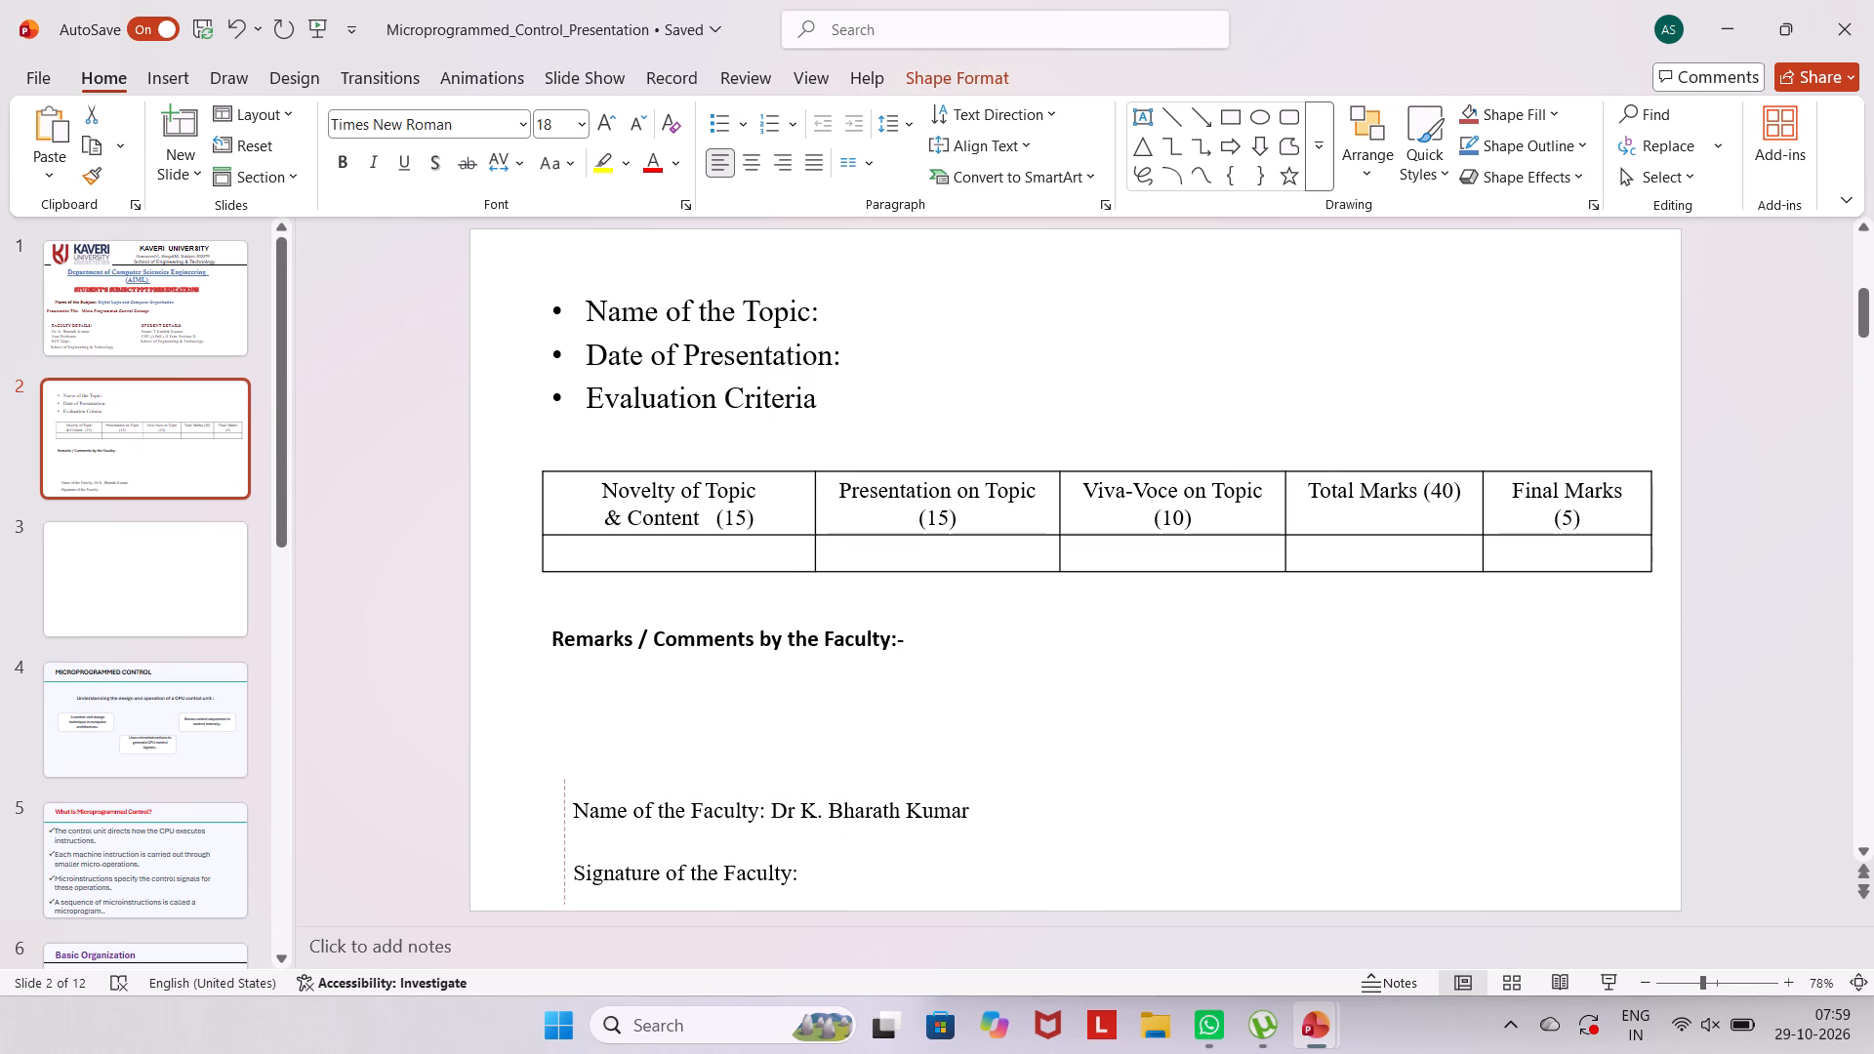
left_click_drag(709, 786, 713, 782)
left_click(698, 864)
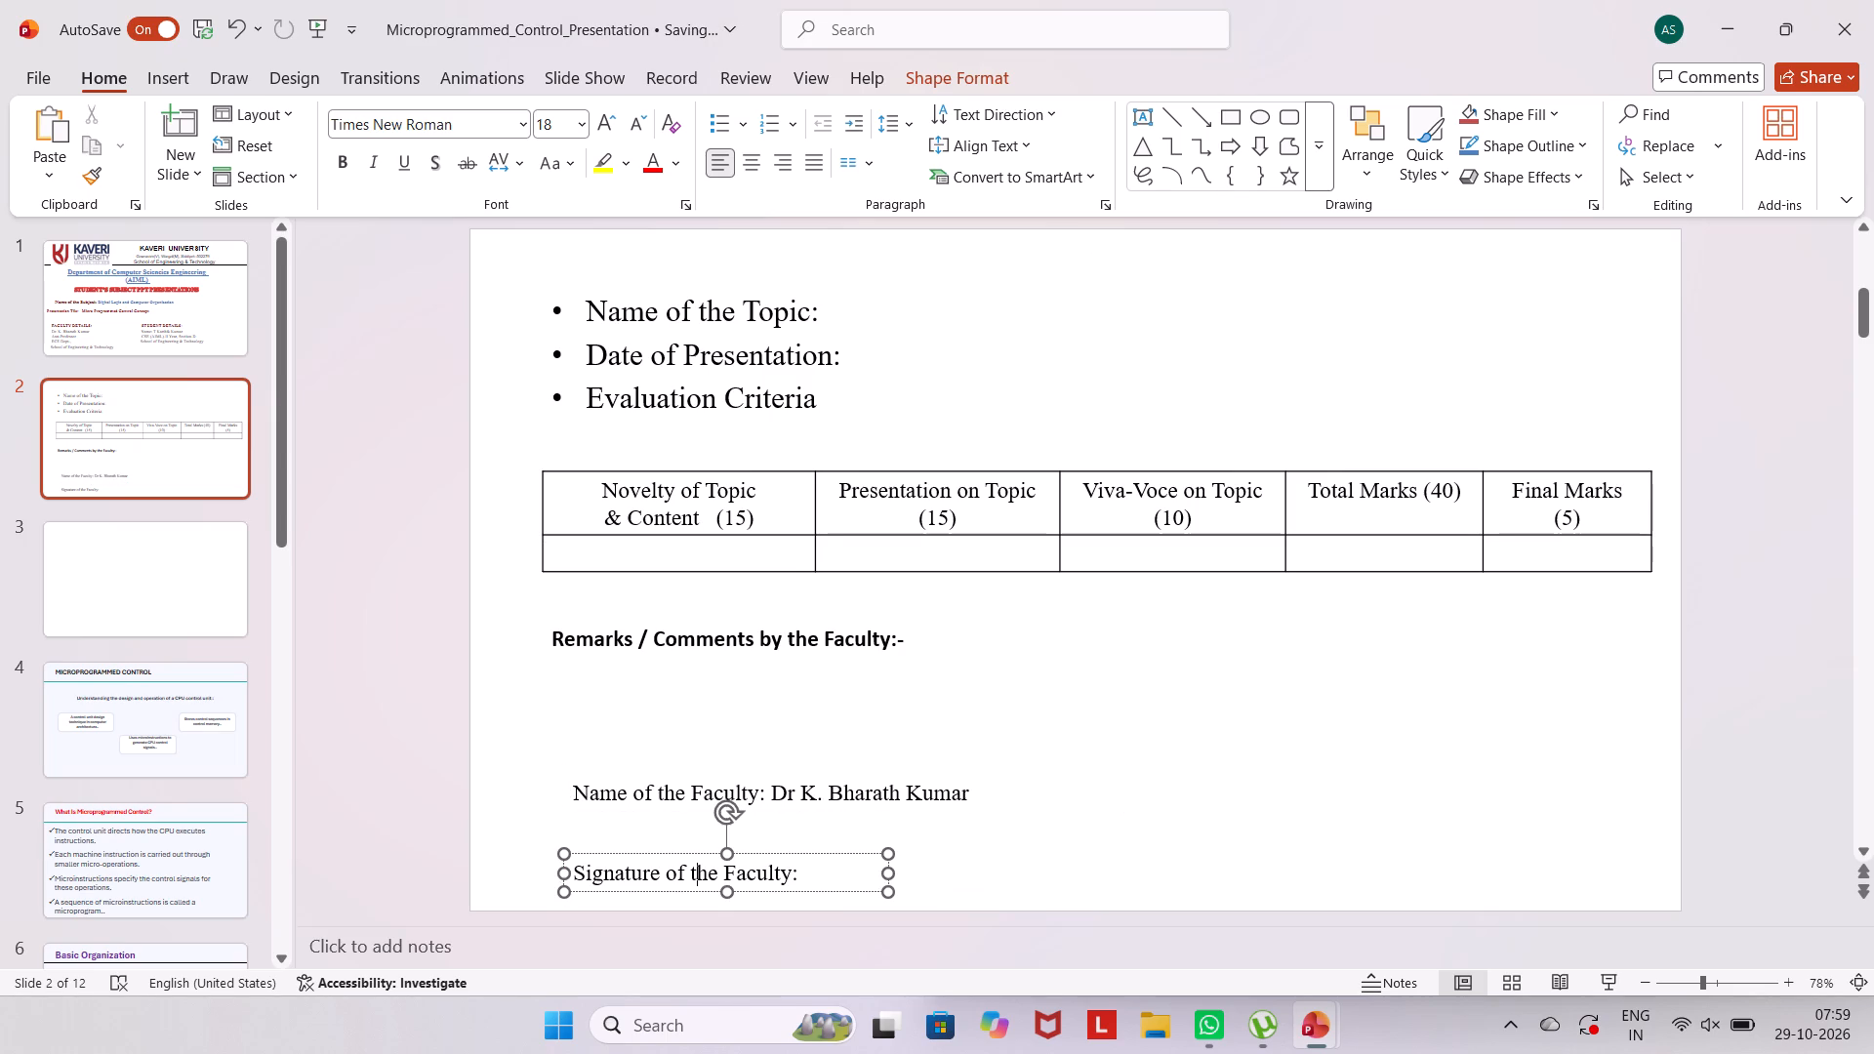
left_click_drag(702, 850, 705, 836)
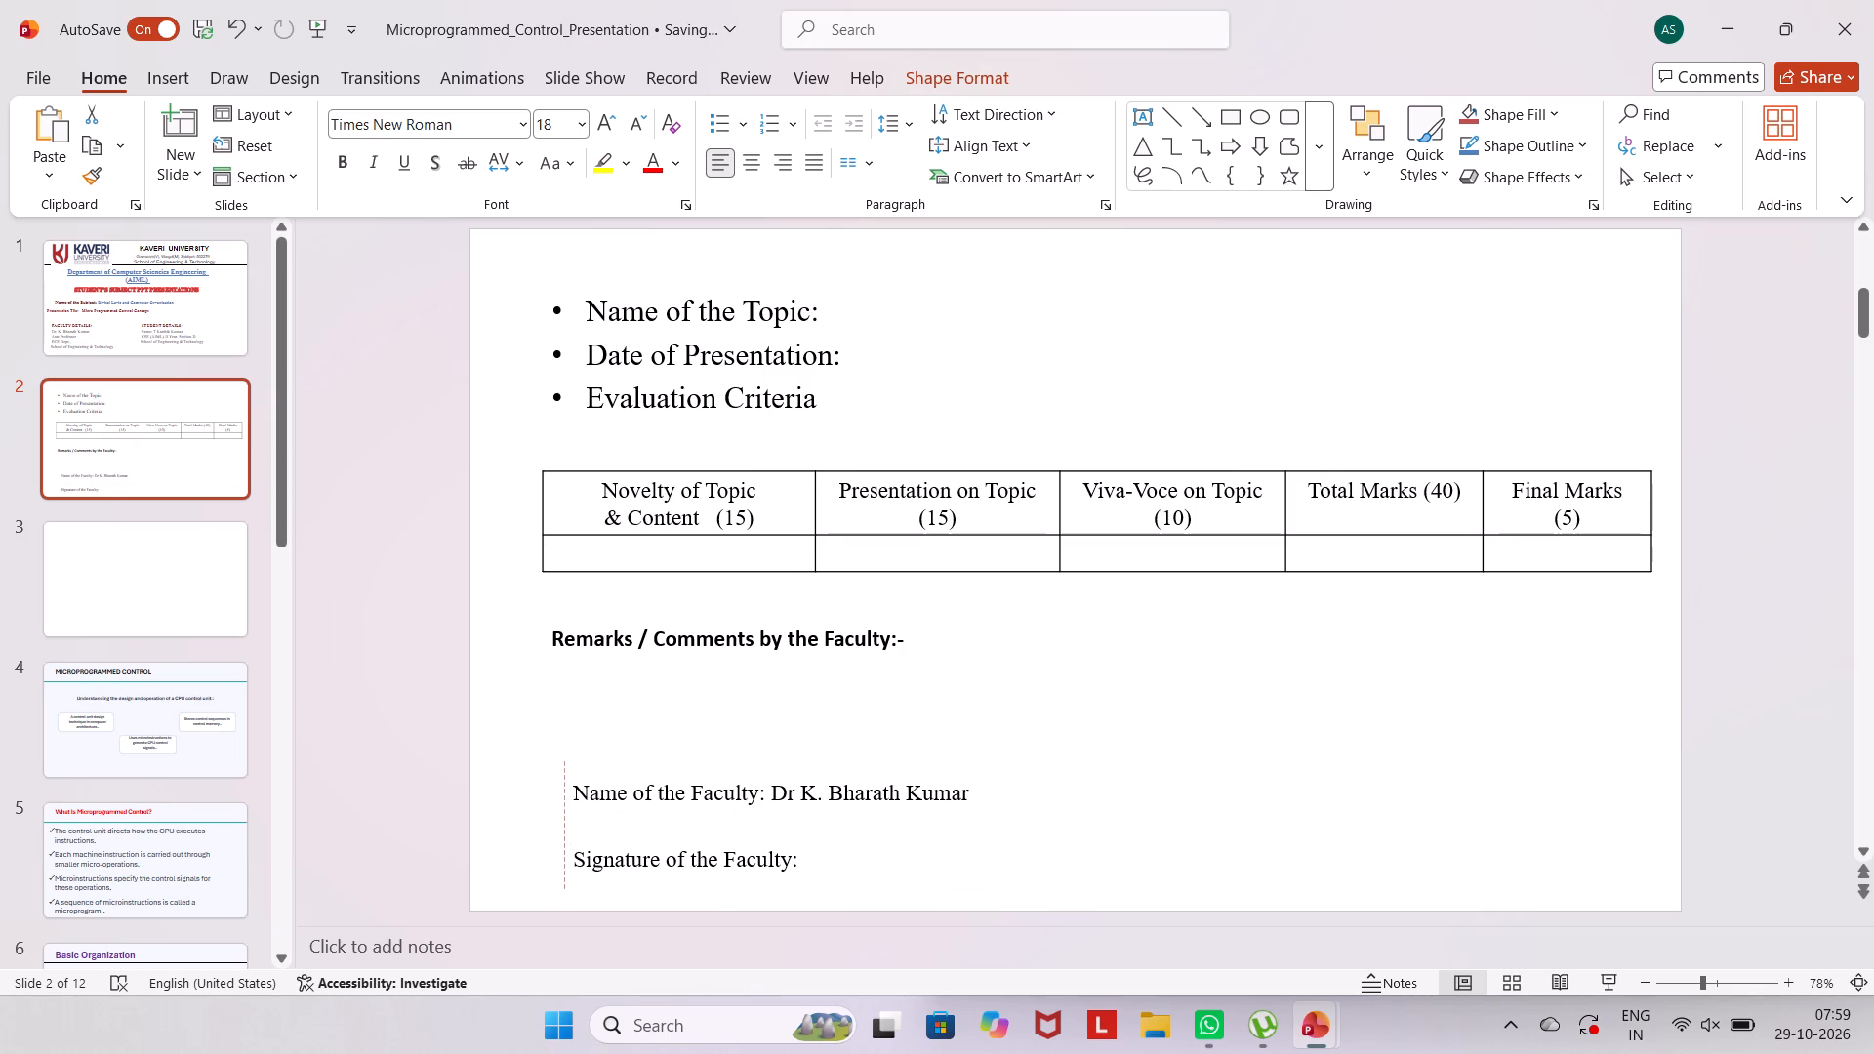
left_click_drag(705, 836, 705, 838)
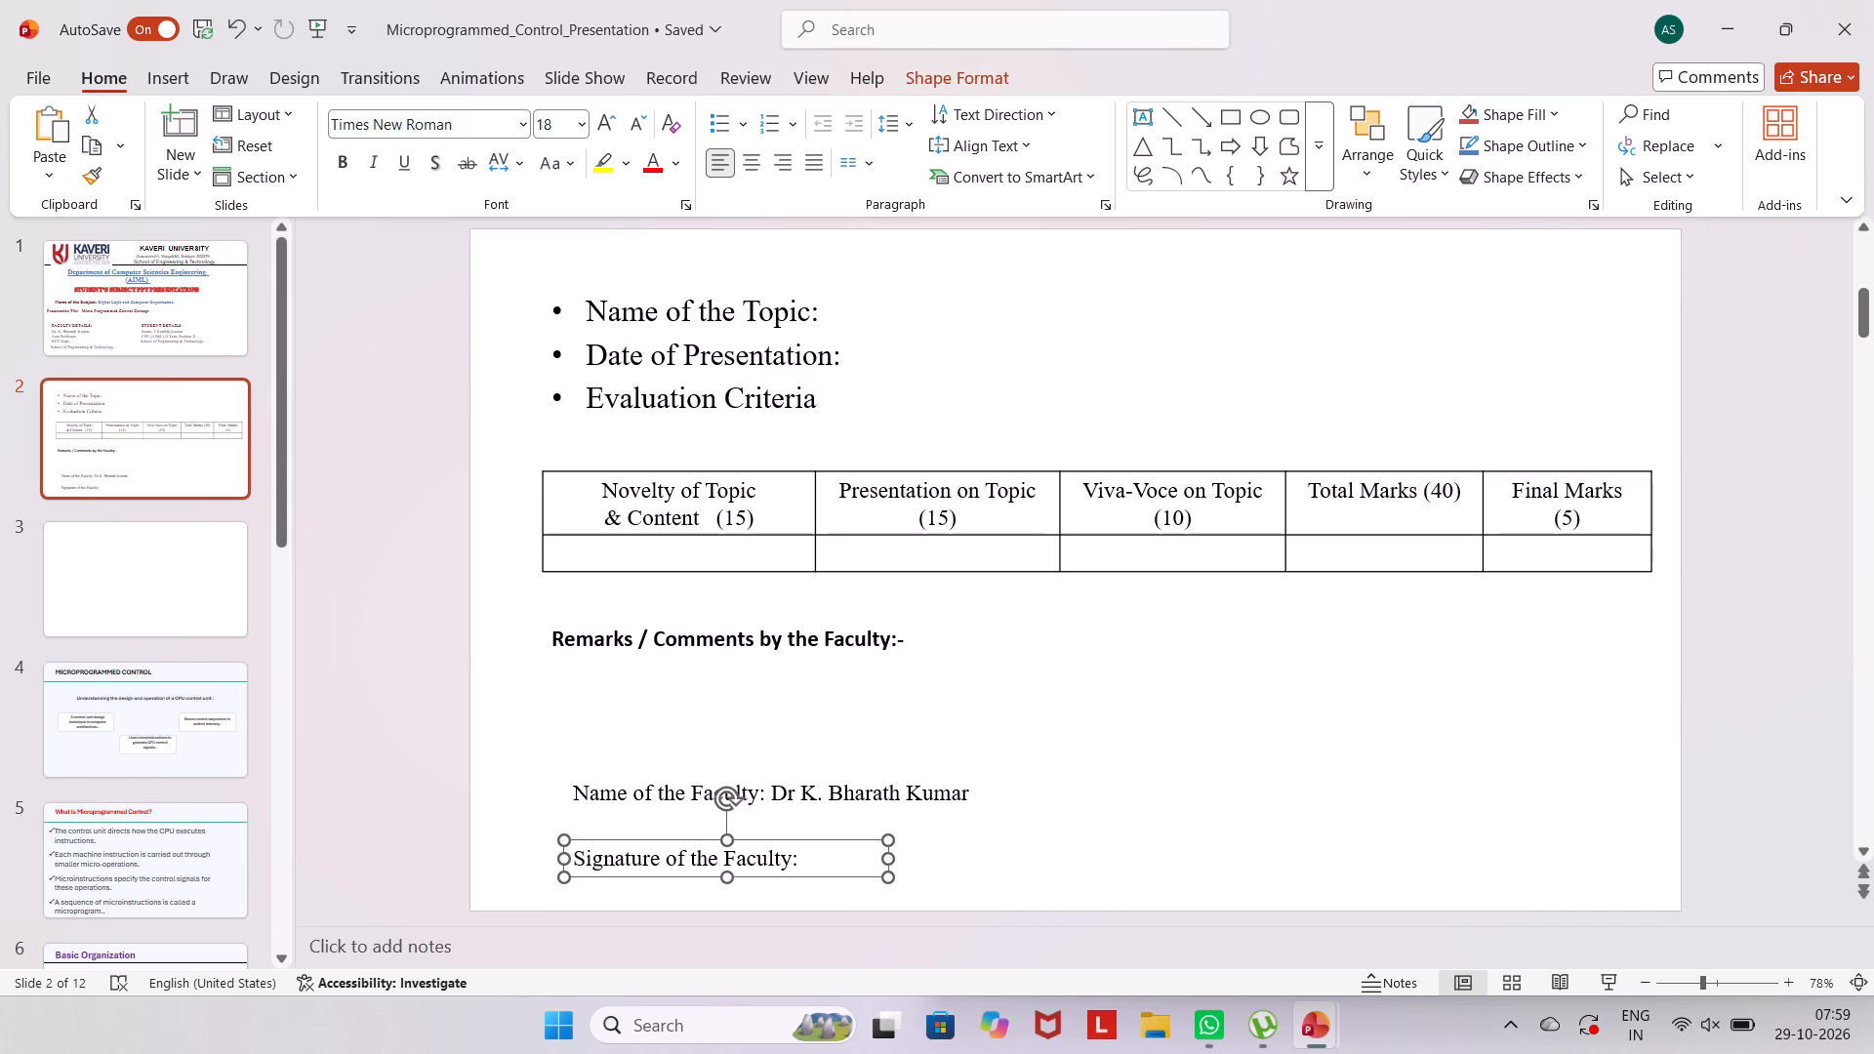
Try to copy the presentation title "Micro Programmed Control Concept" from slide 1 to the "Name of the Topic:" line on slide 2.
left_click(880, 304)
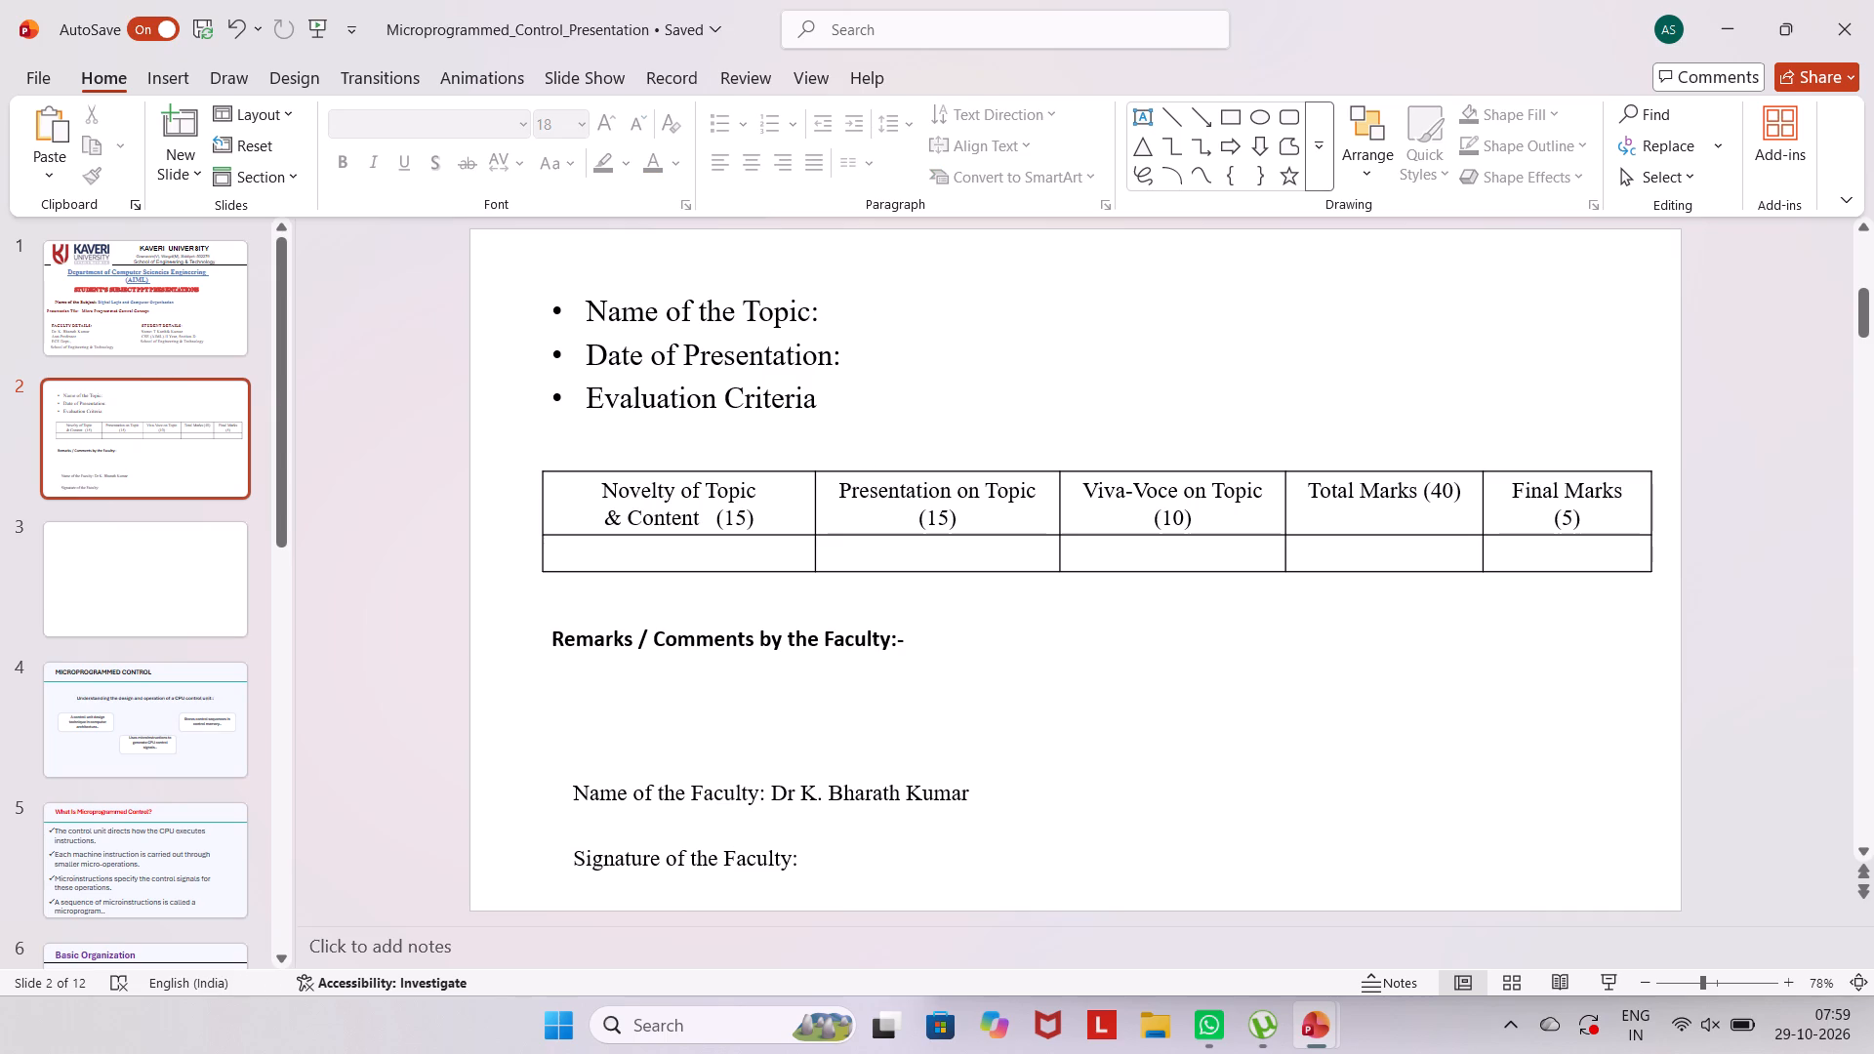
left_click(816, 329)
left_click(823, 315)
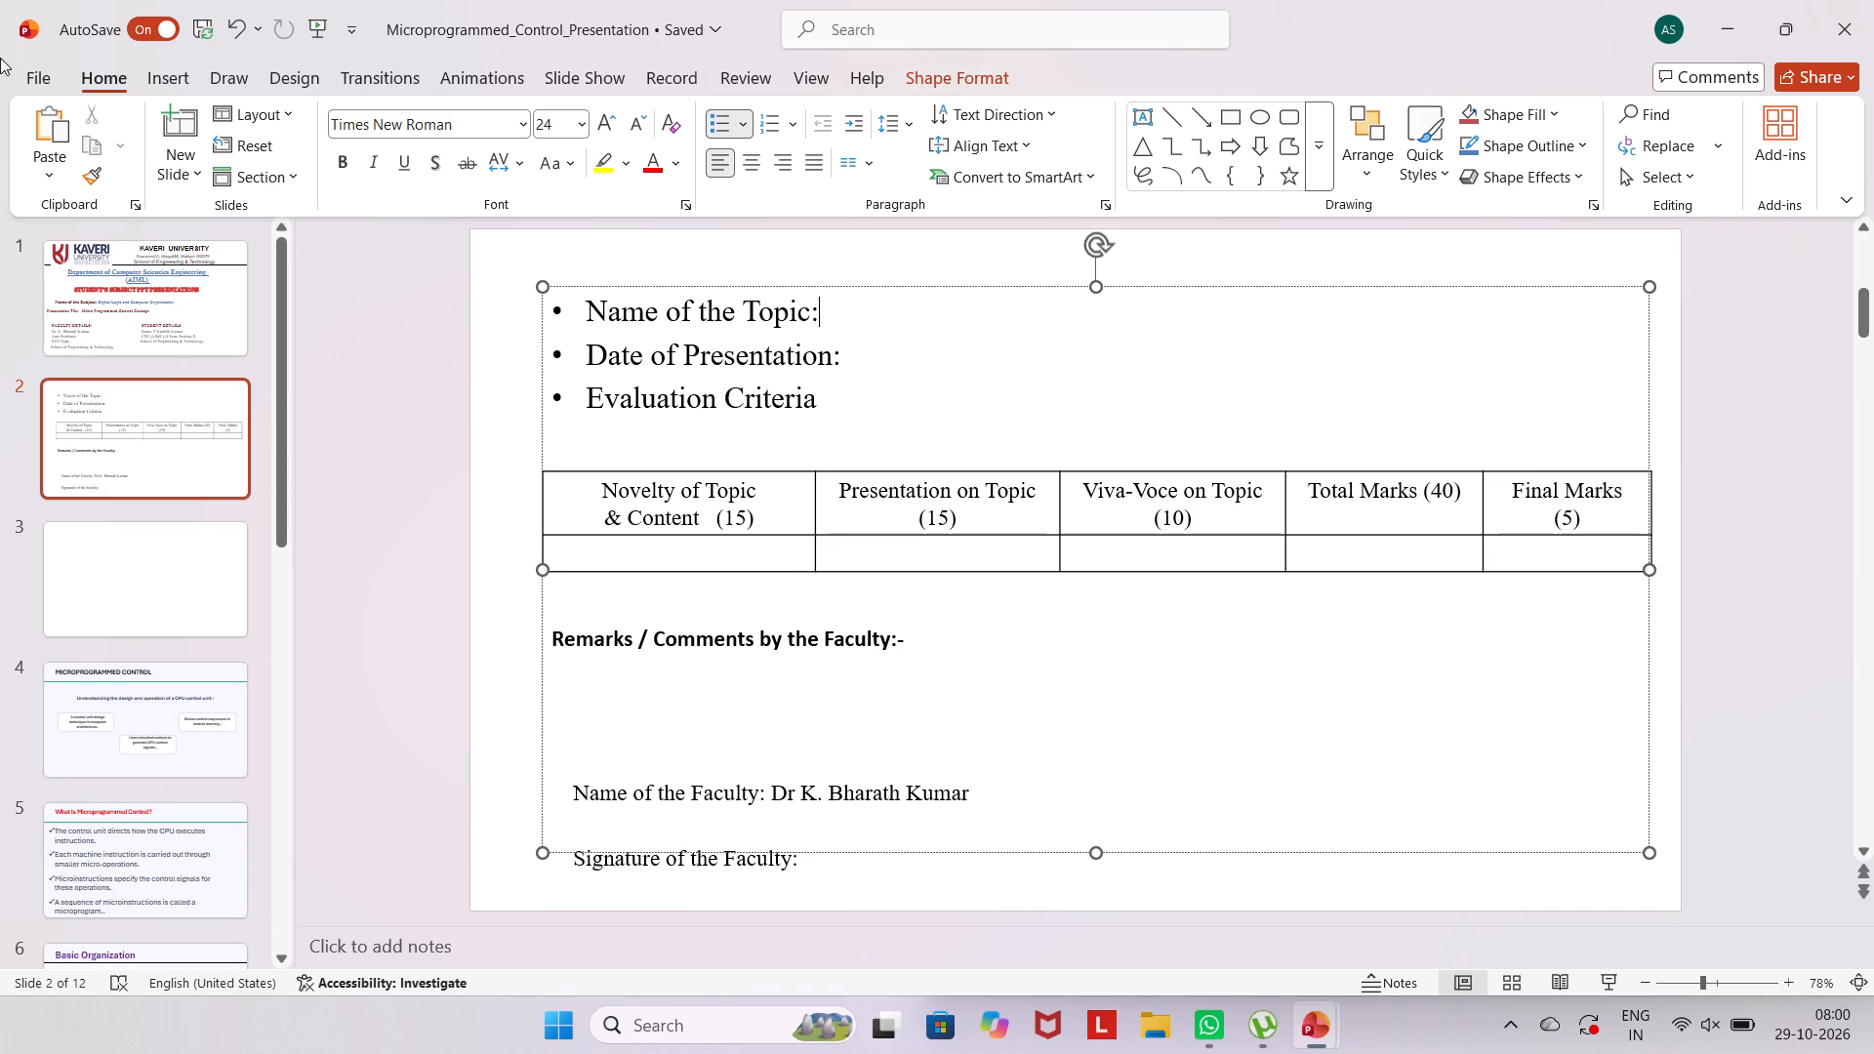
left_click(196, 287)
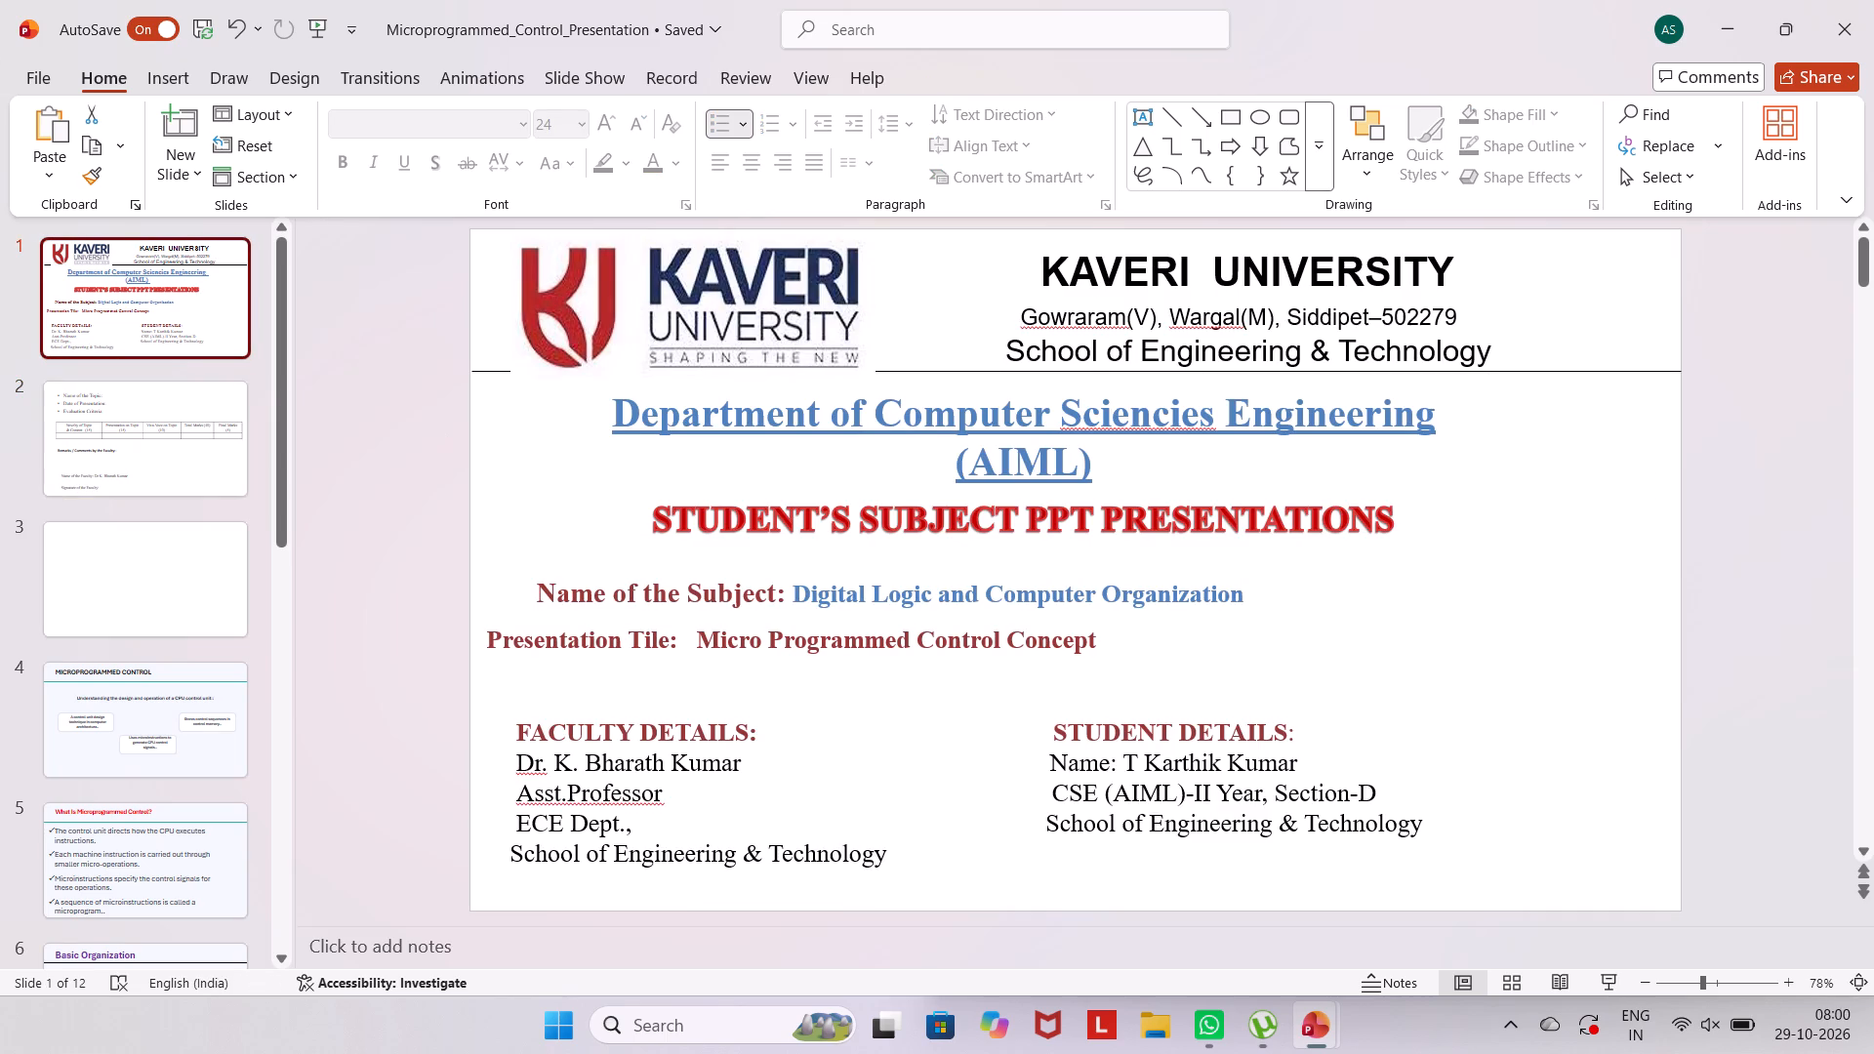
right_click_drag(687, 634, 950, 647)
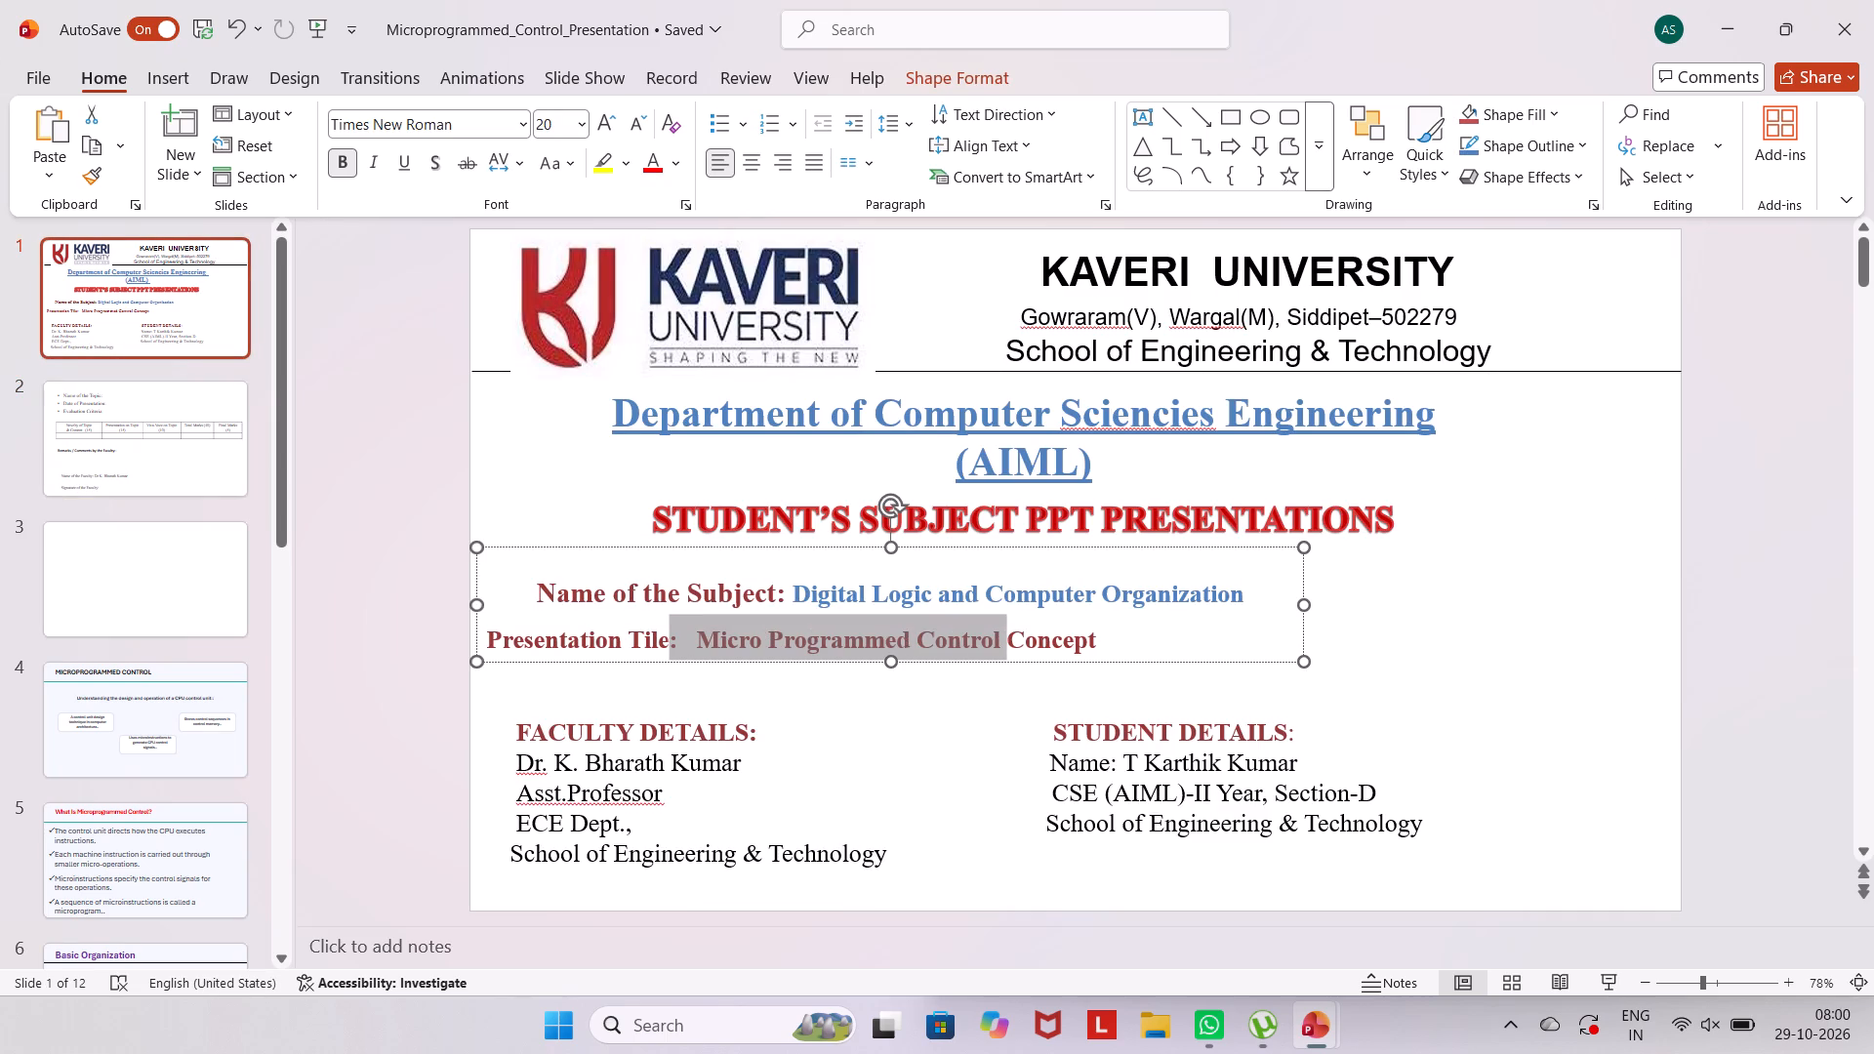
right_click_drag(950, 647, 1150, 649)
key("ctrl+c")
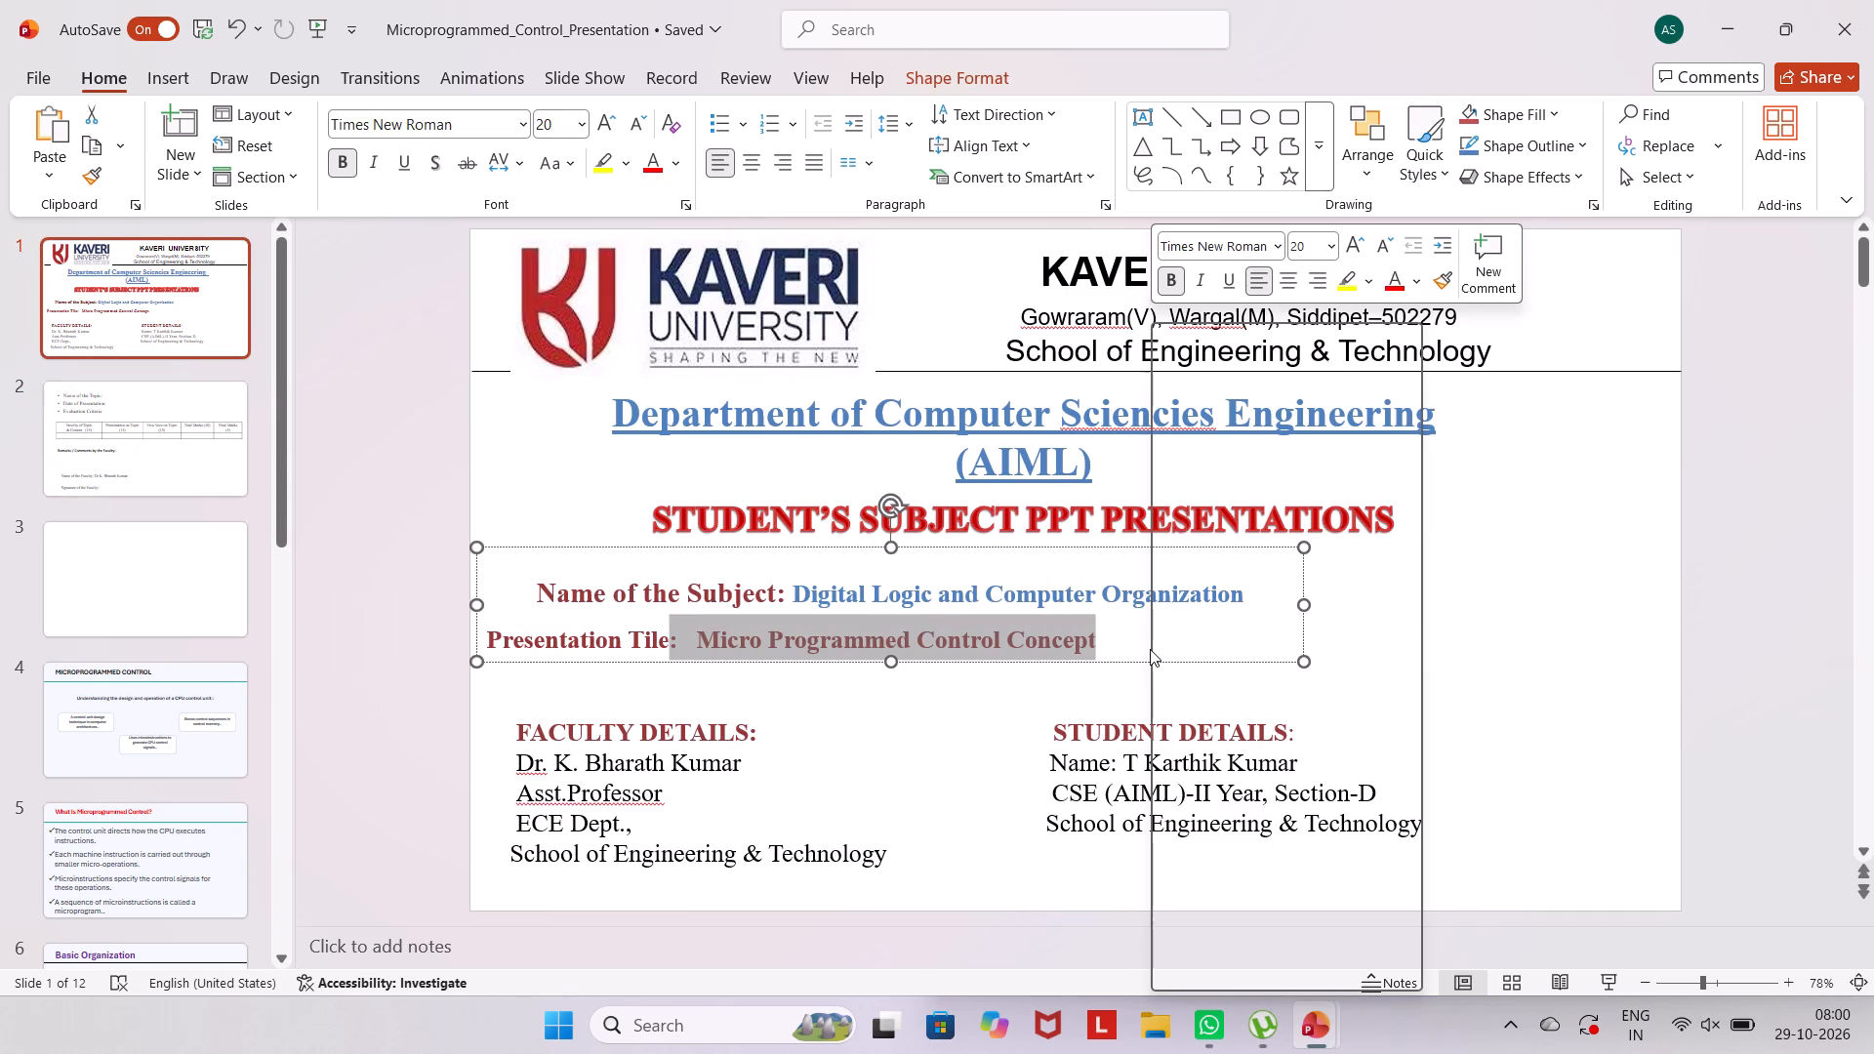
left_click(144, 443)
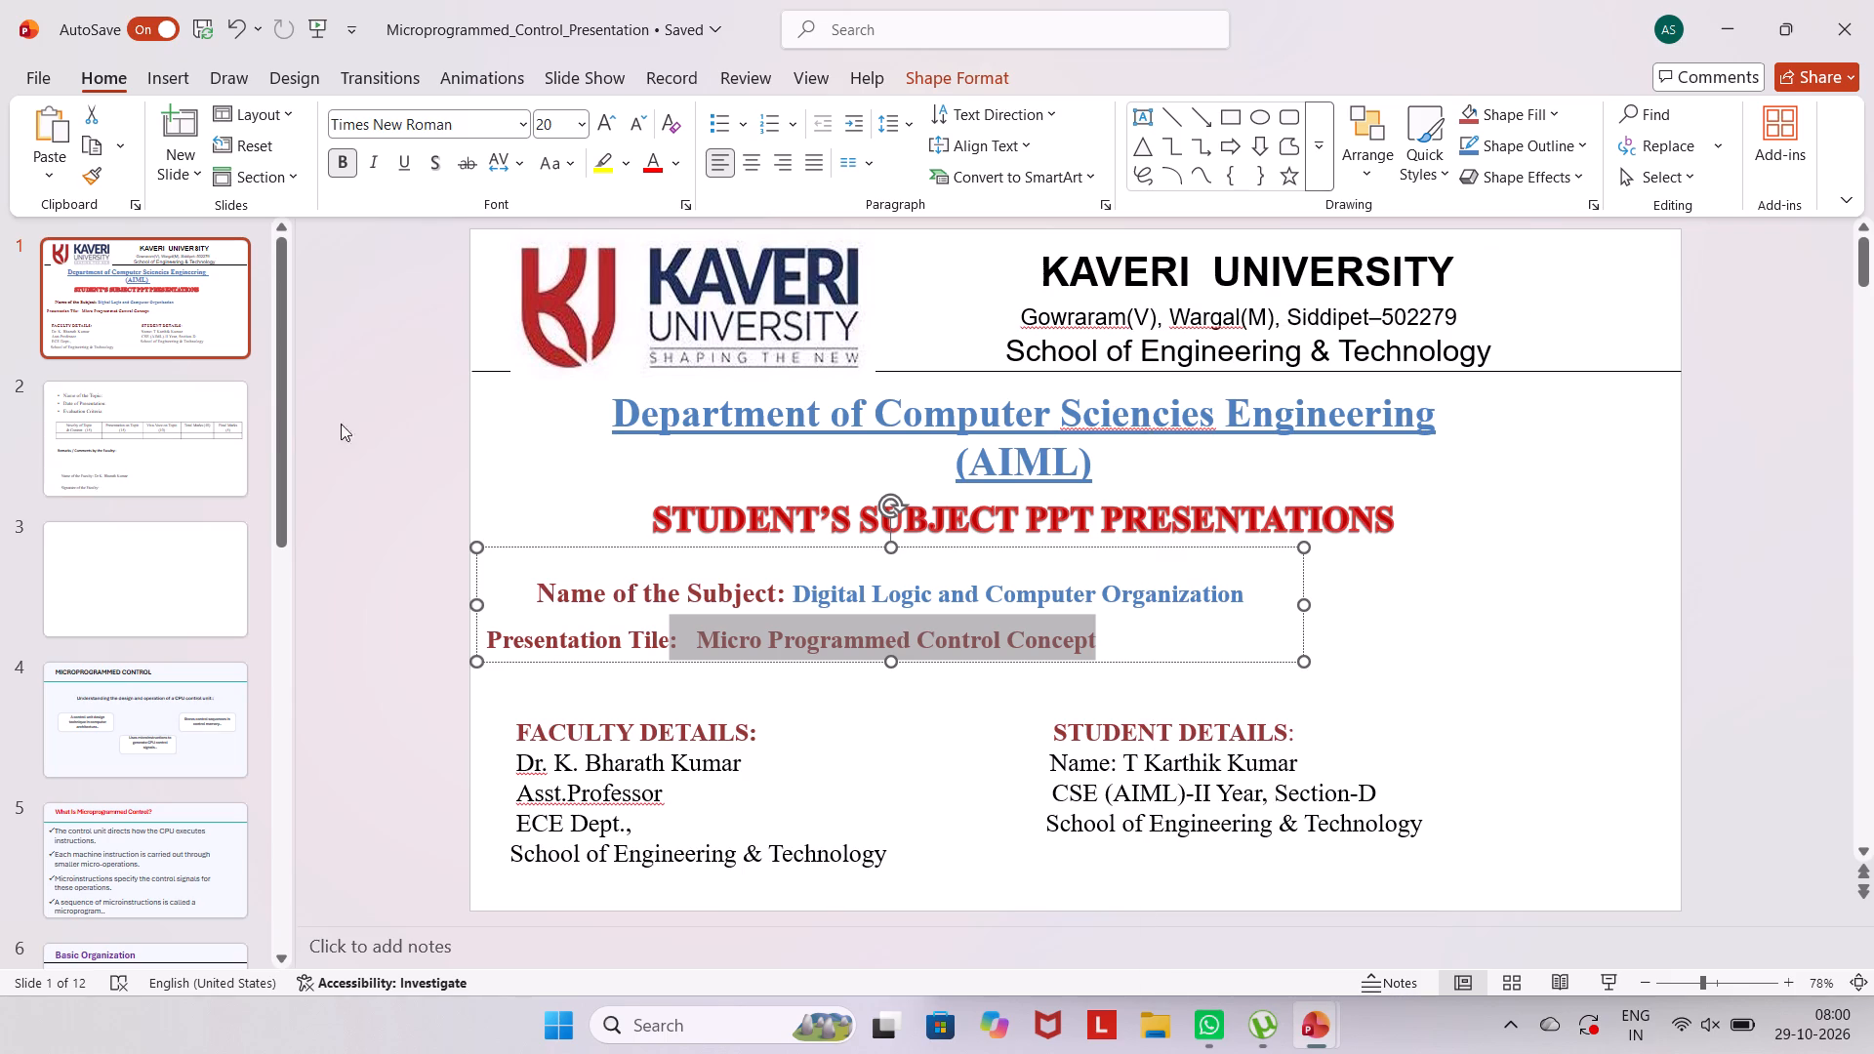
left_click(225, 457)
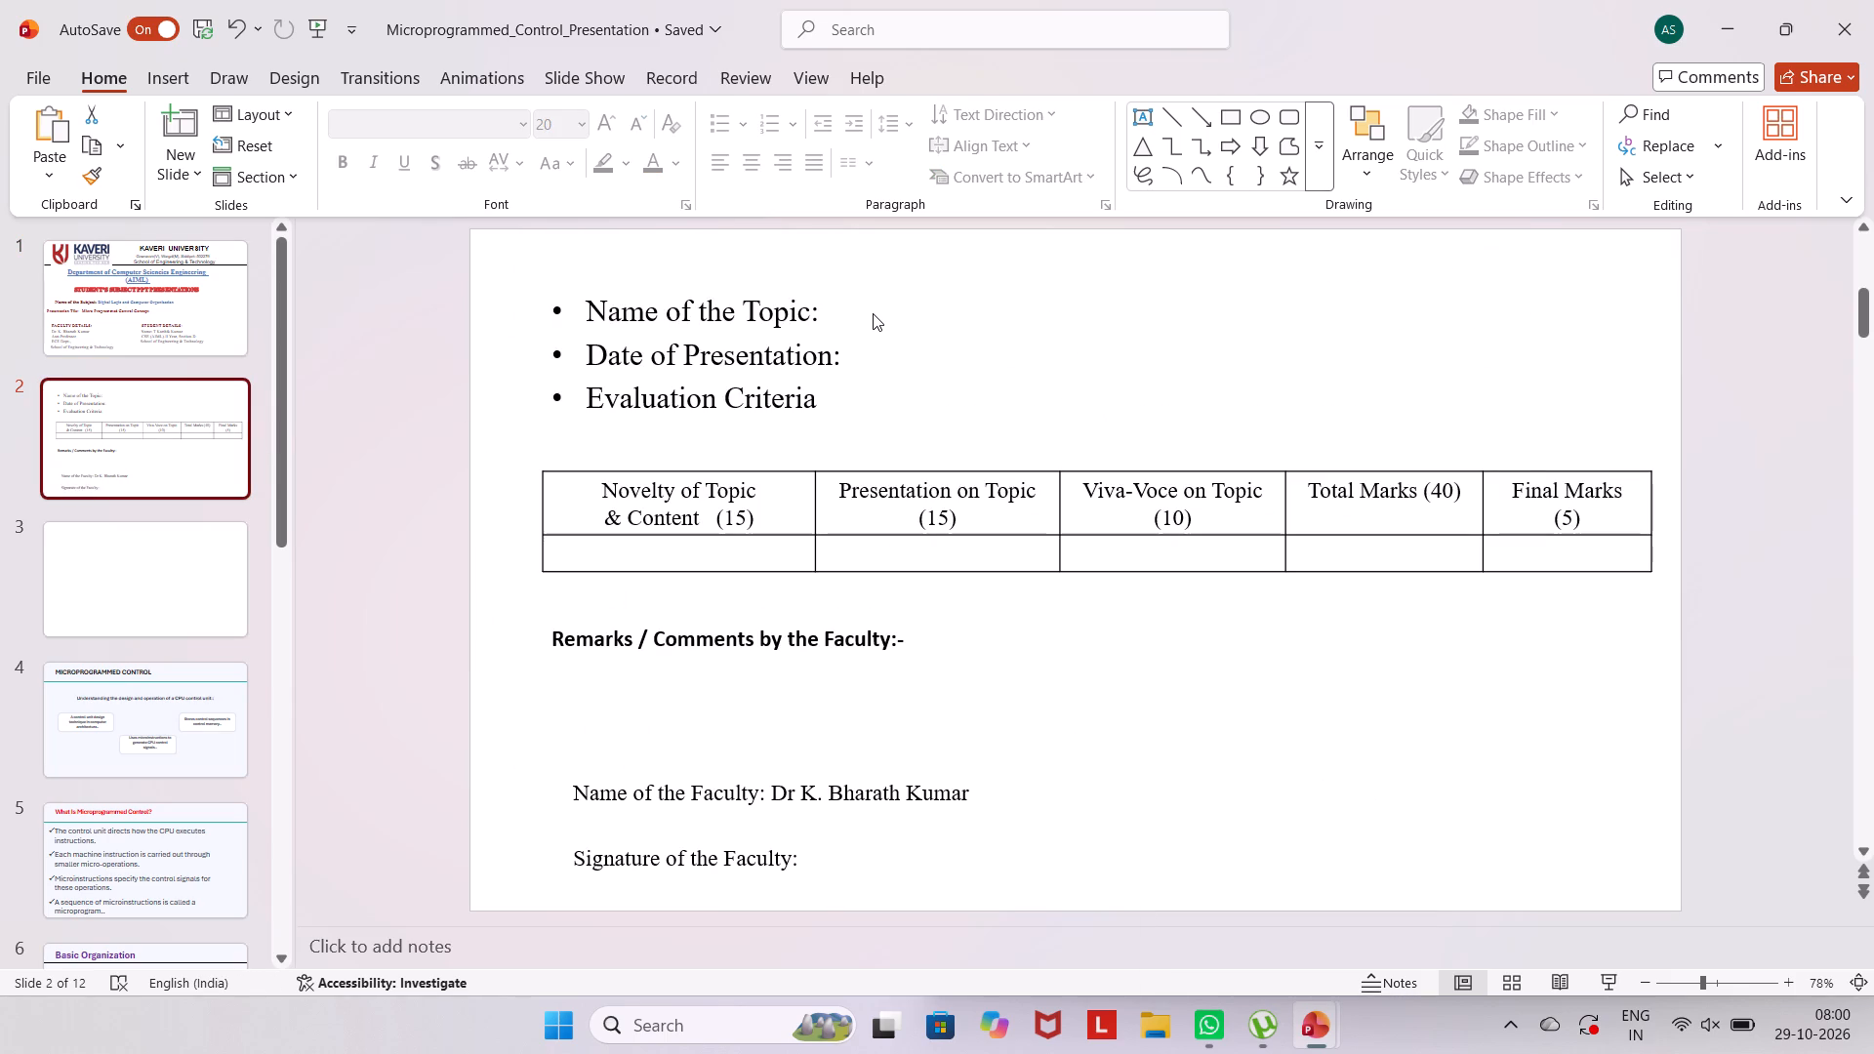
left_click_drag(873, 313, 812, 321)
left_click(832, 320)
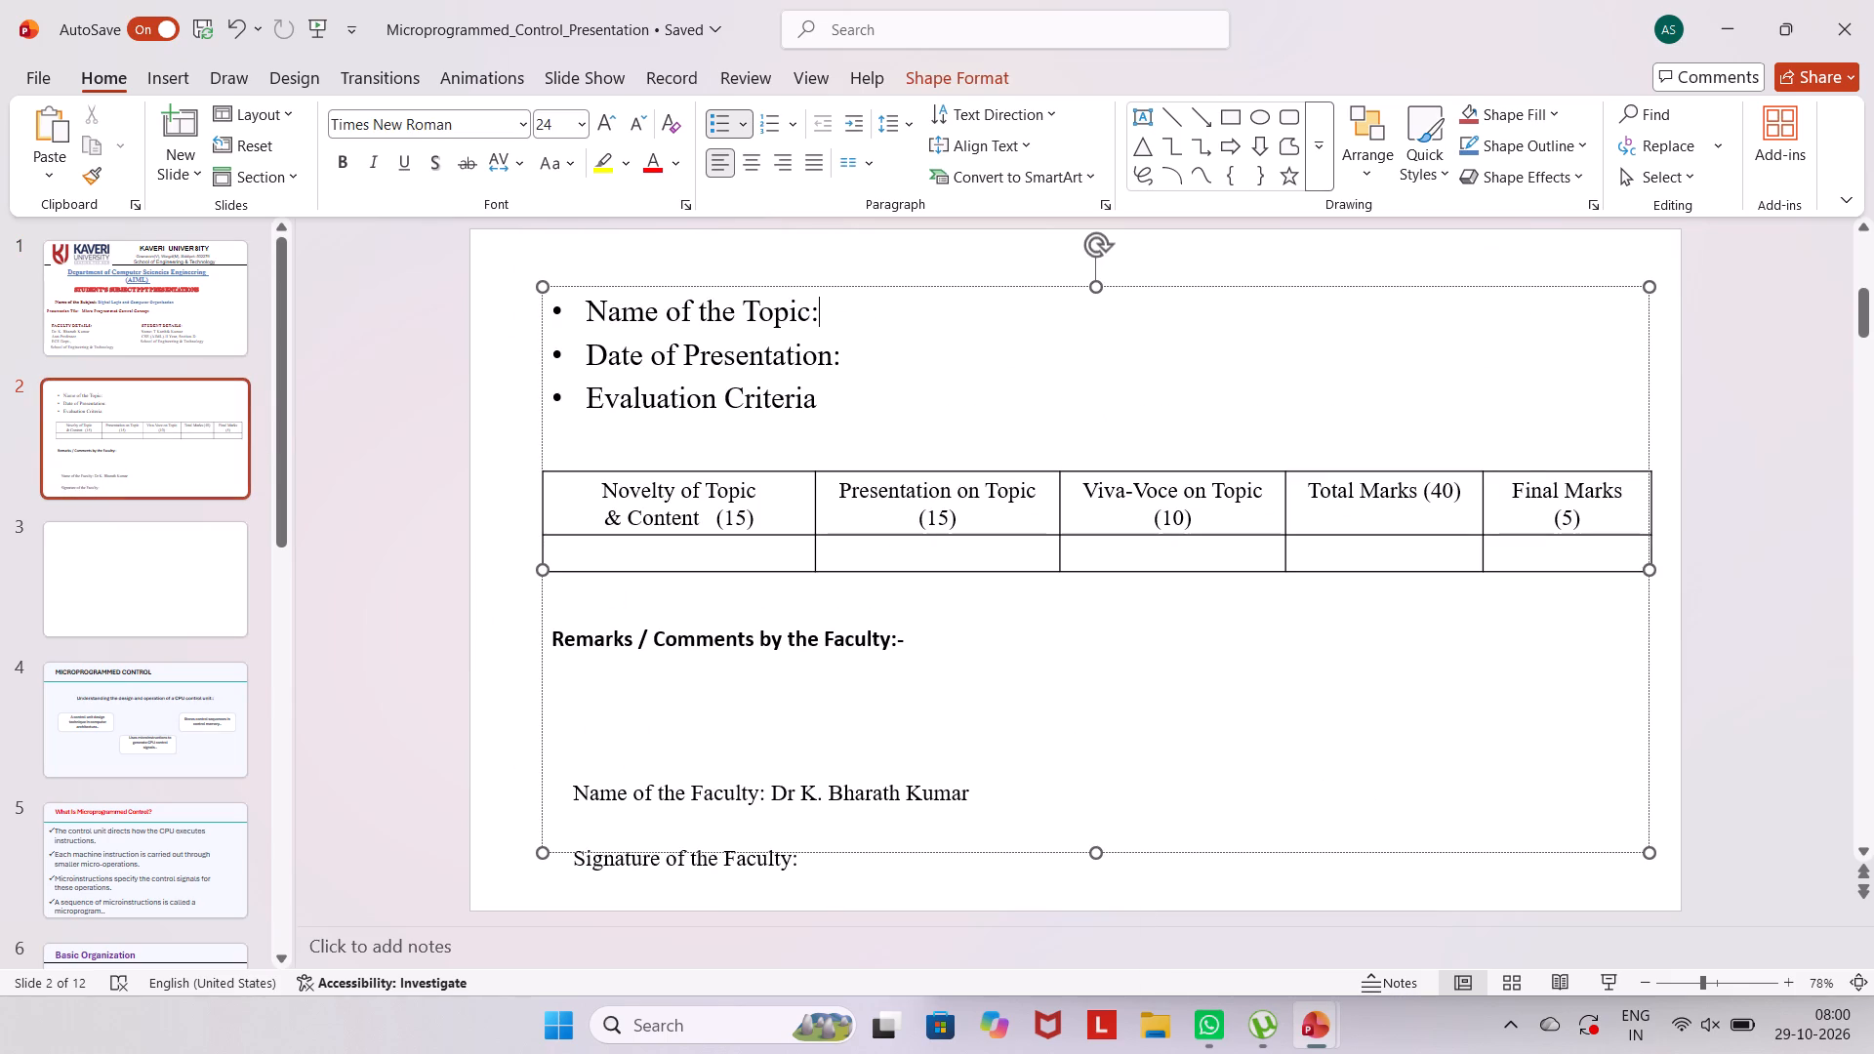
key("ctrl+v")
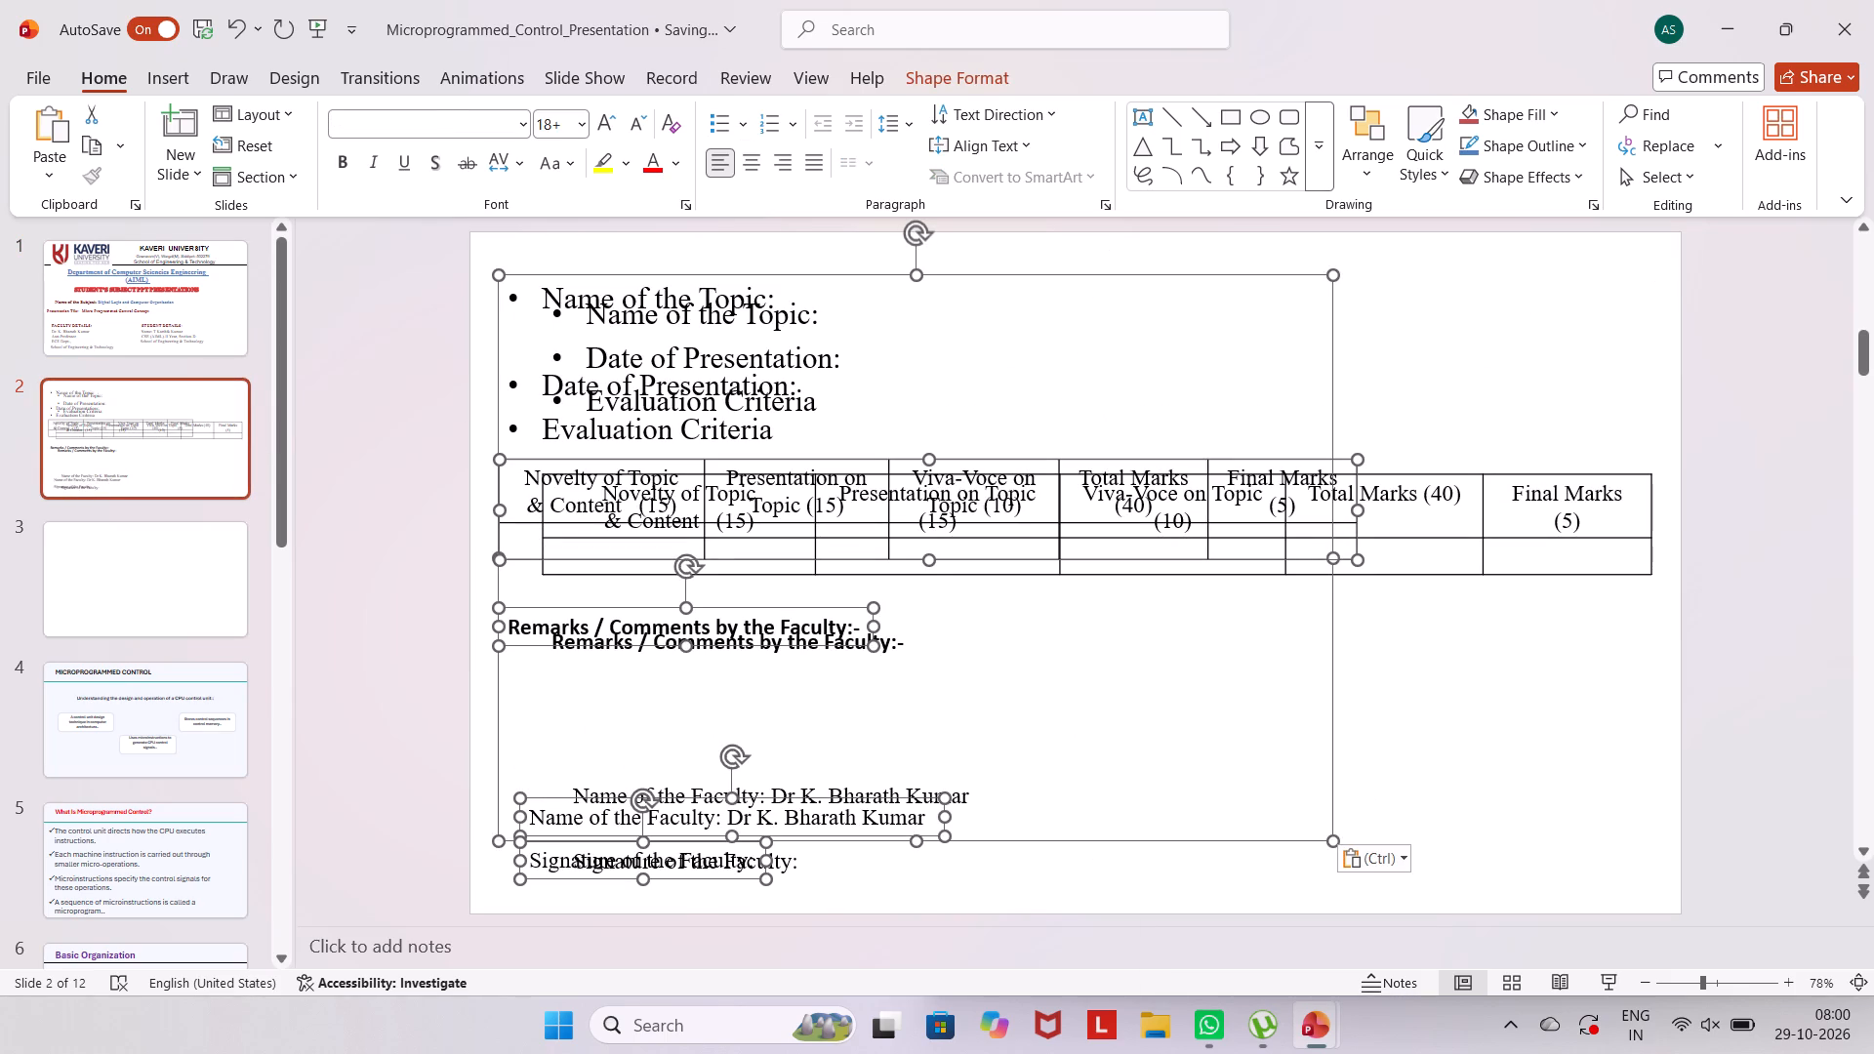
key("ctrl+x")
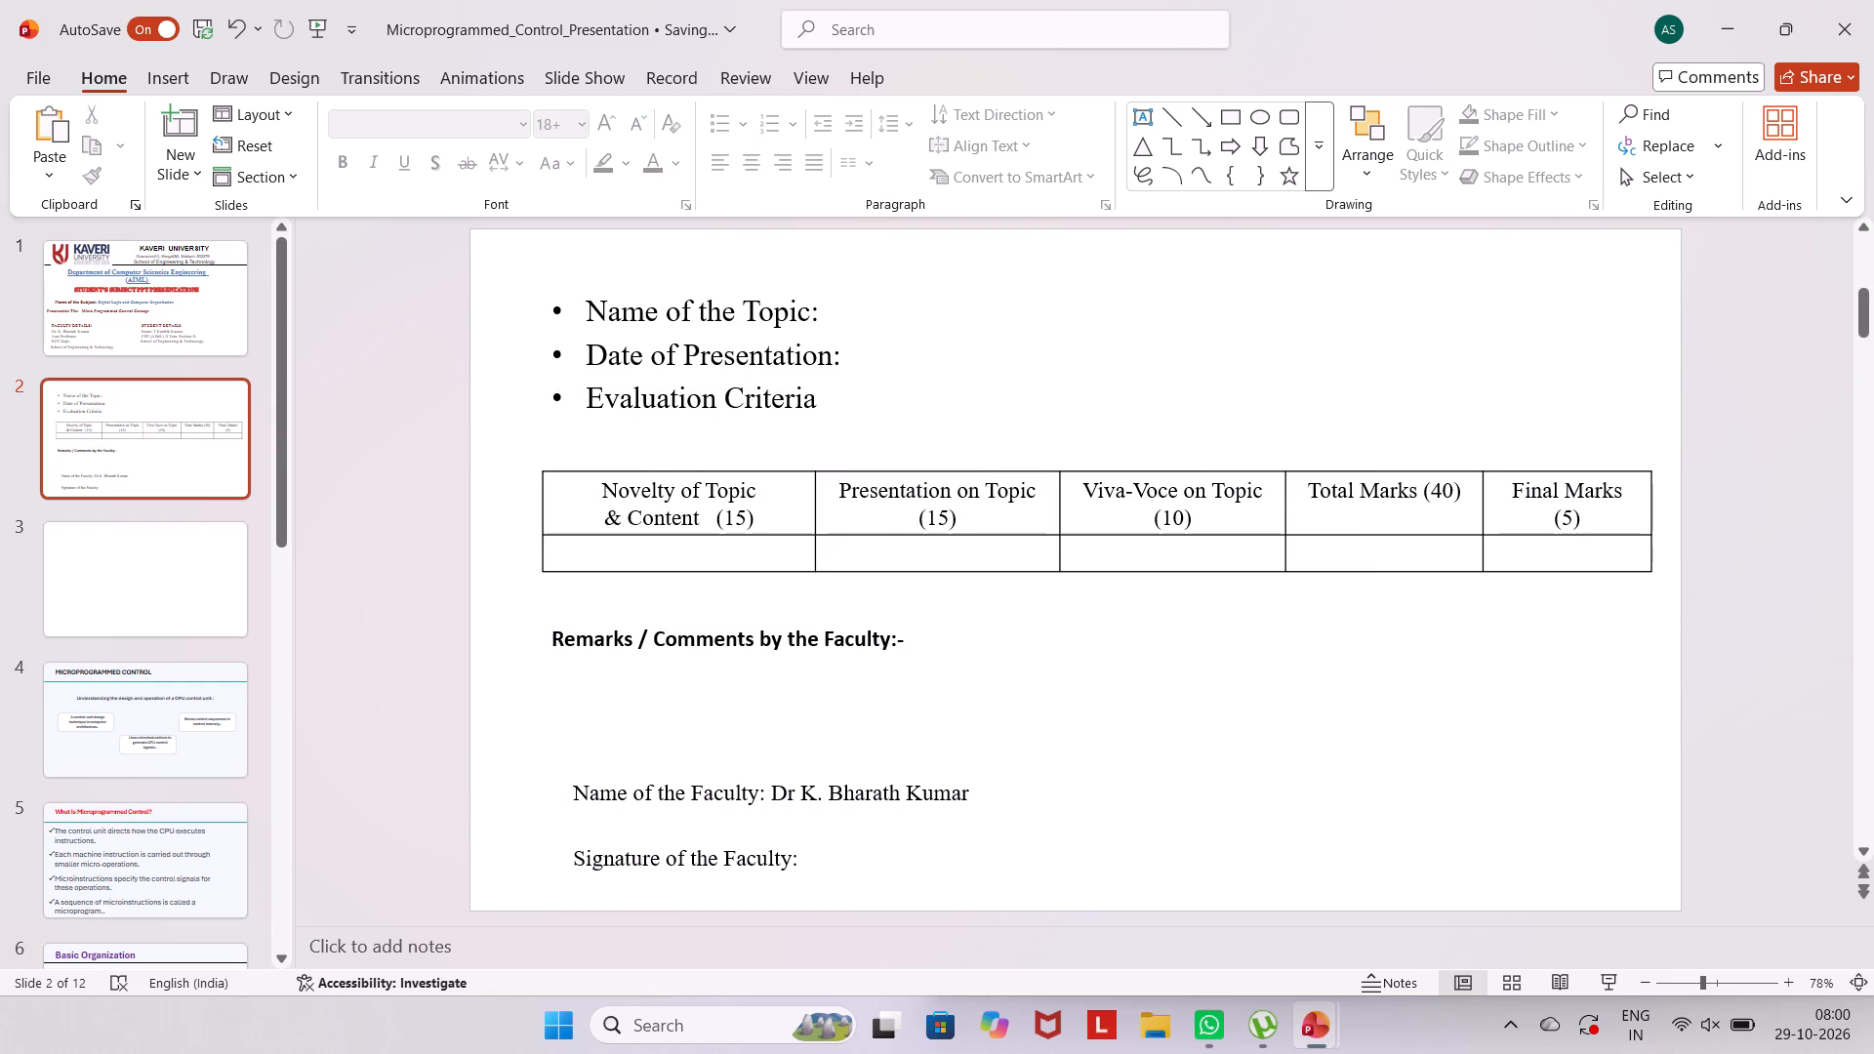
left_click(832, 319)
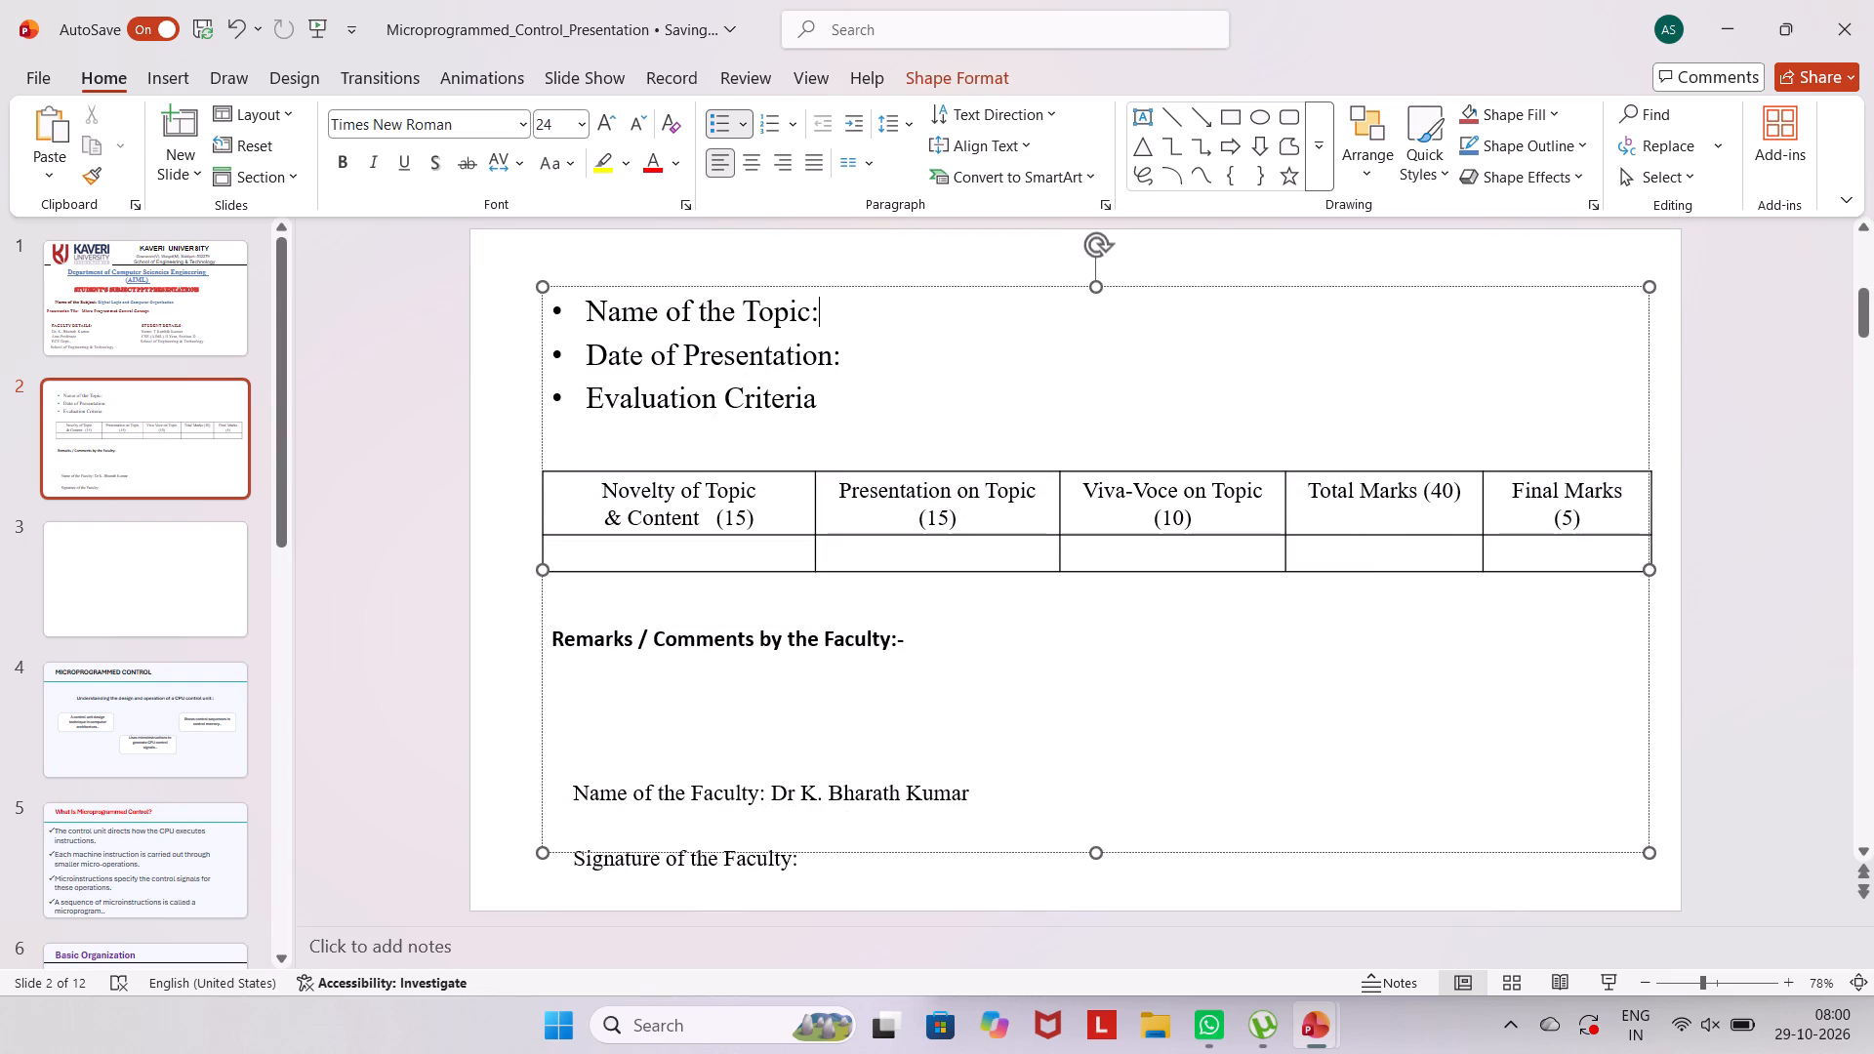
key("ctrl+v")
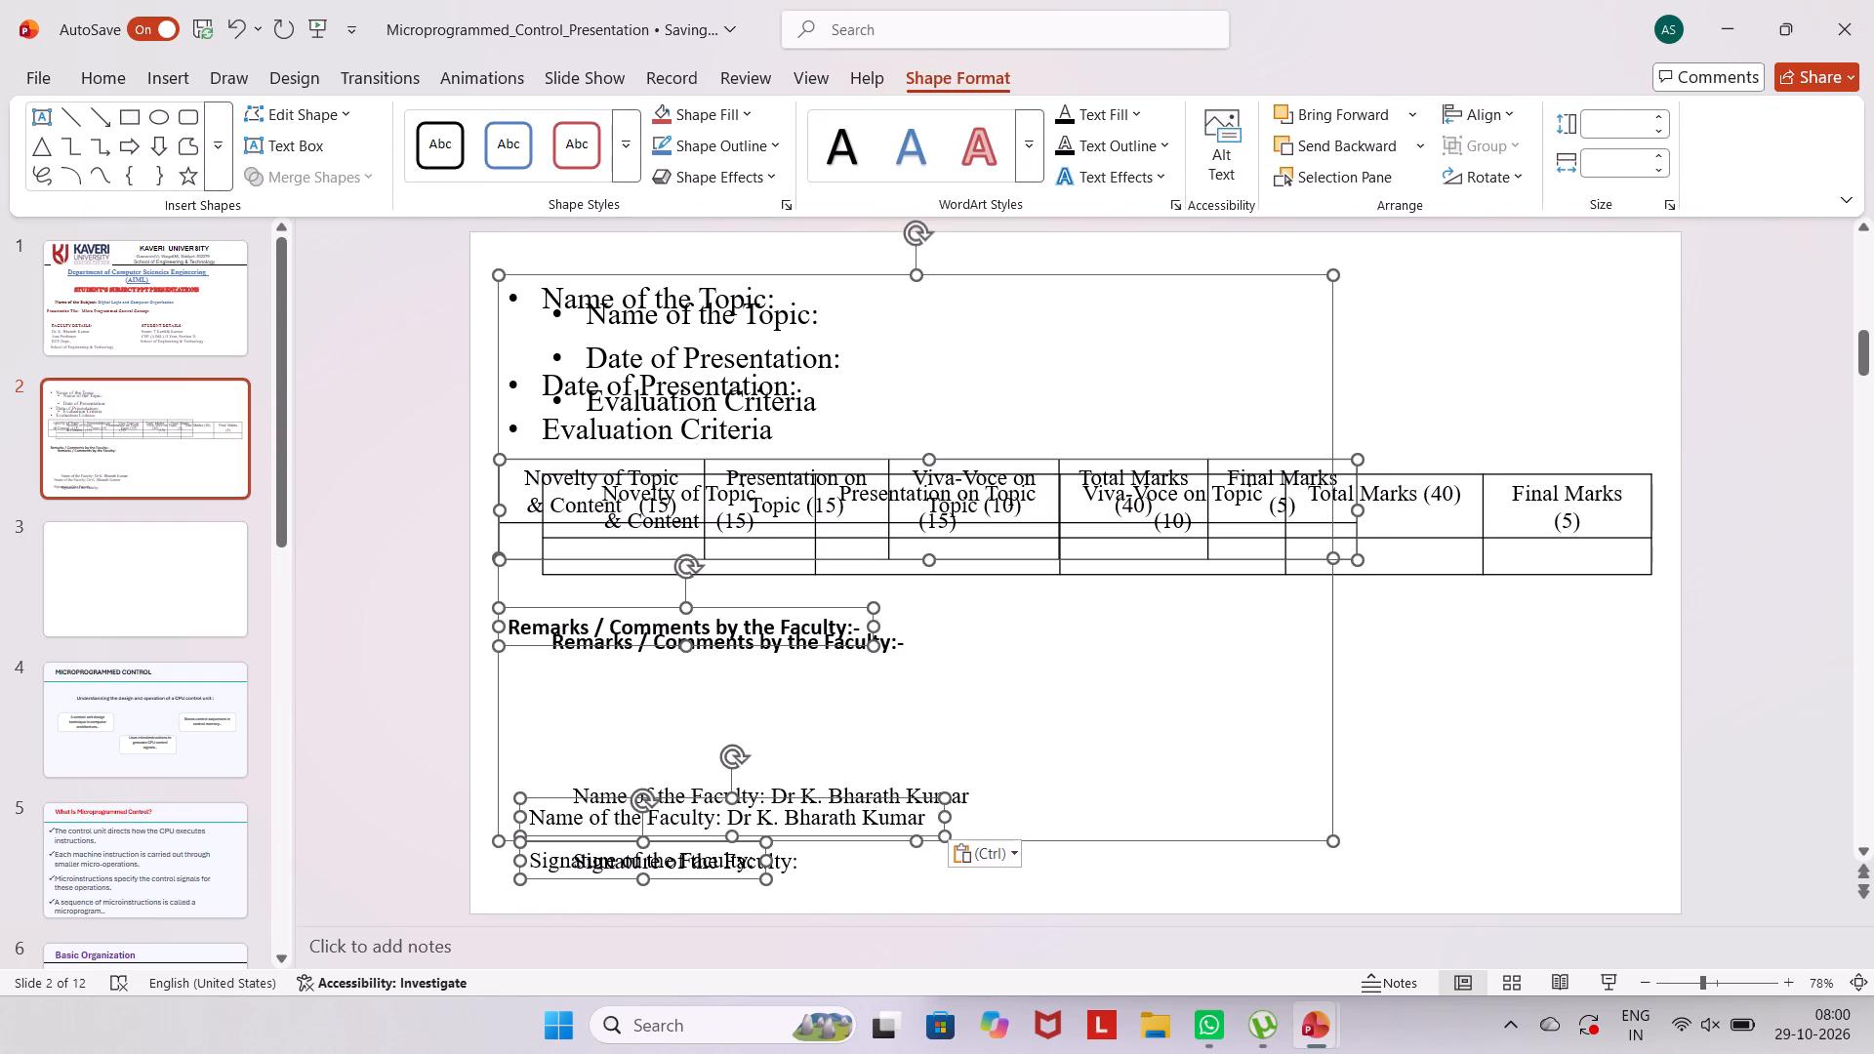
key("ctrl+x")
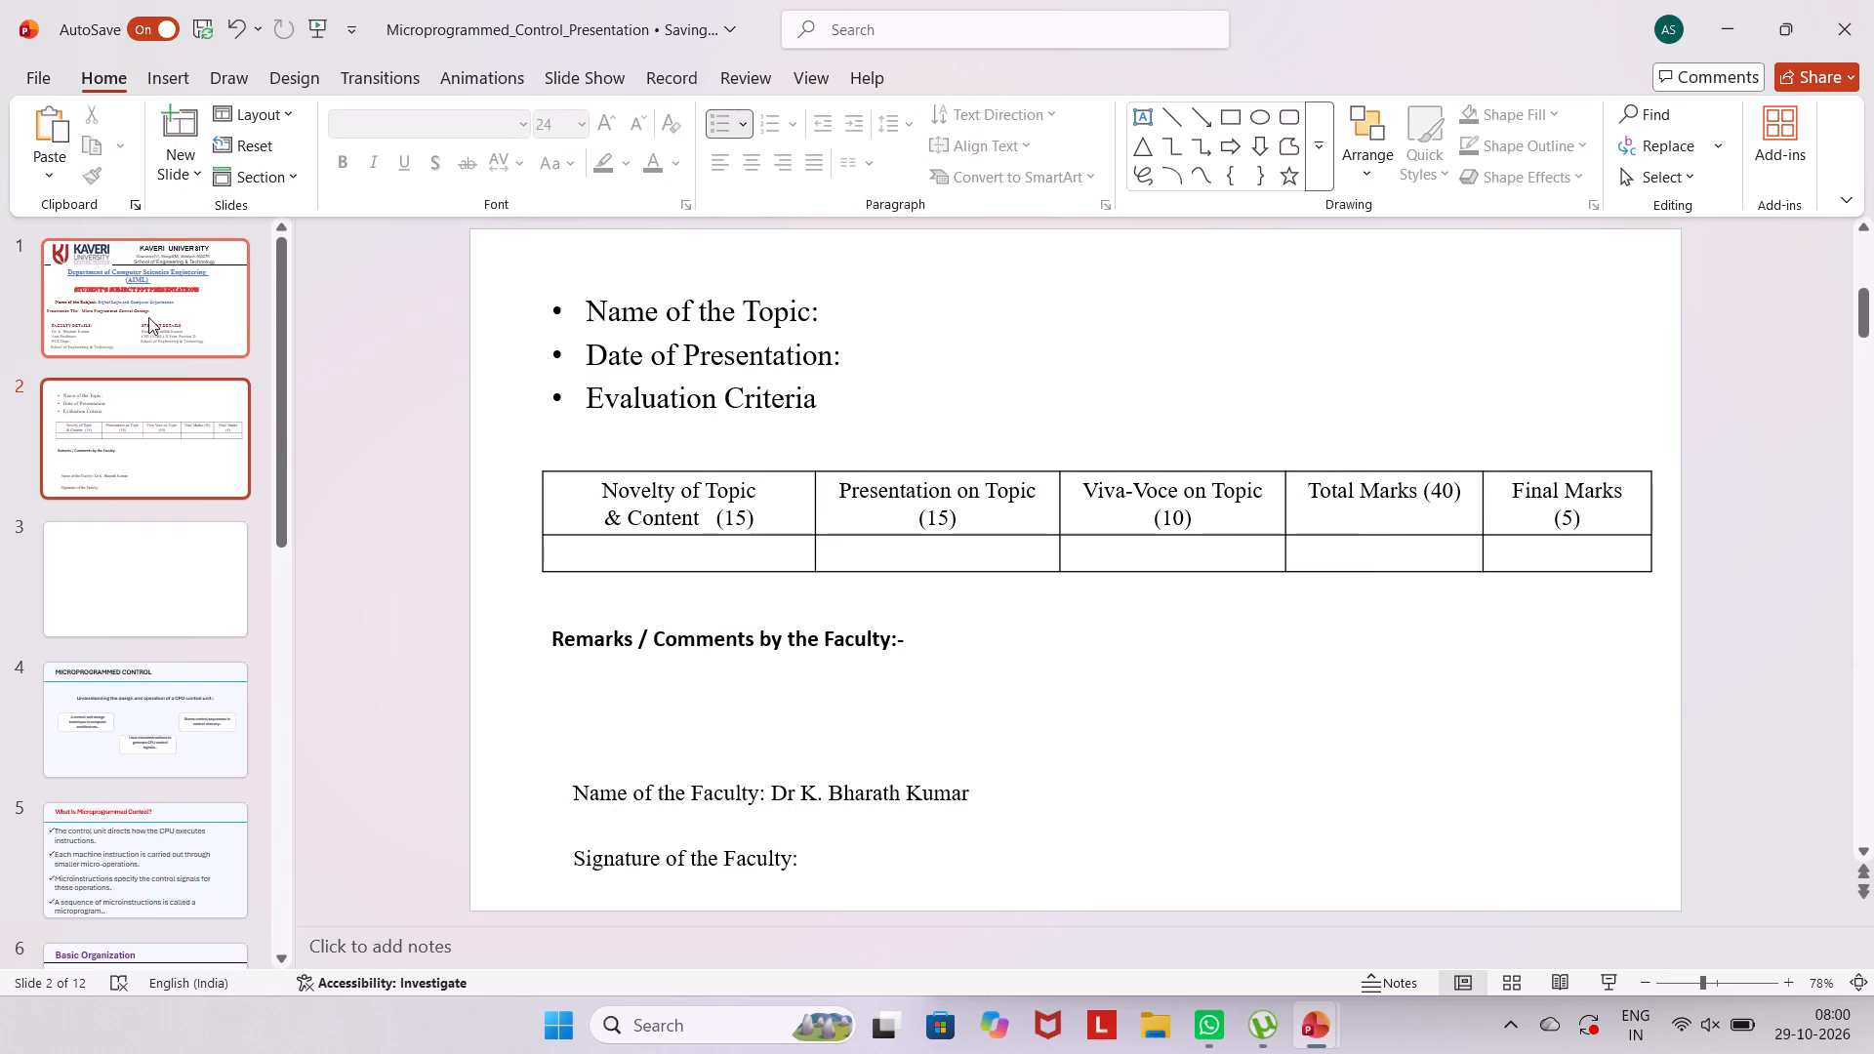
Copy the title "Micro Programmed Control Concept" from slide 1 to the "Name of the Topic:" line on slide 2, removing the extra blank line.
left_click(148, 317)
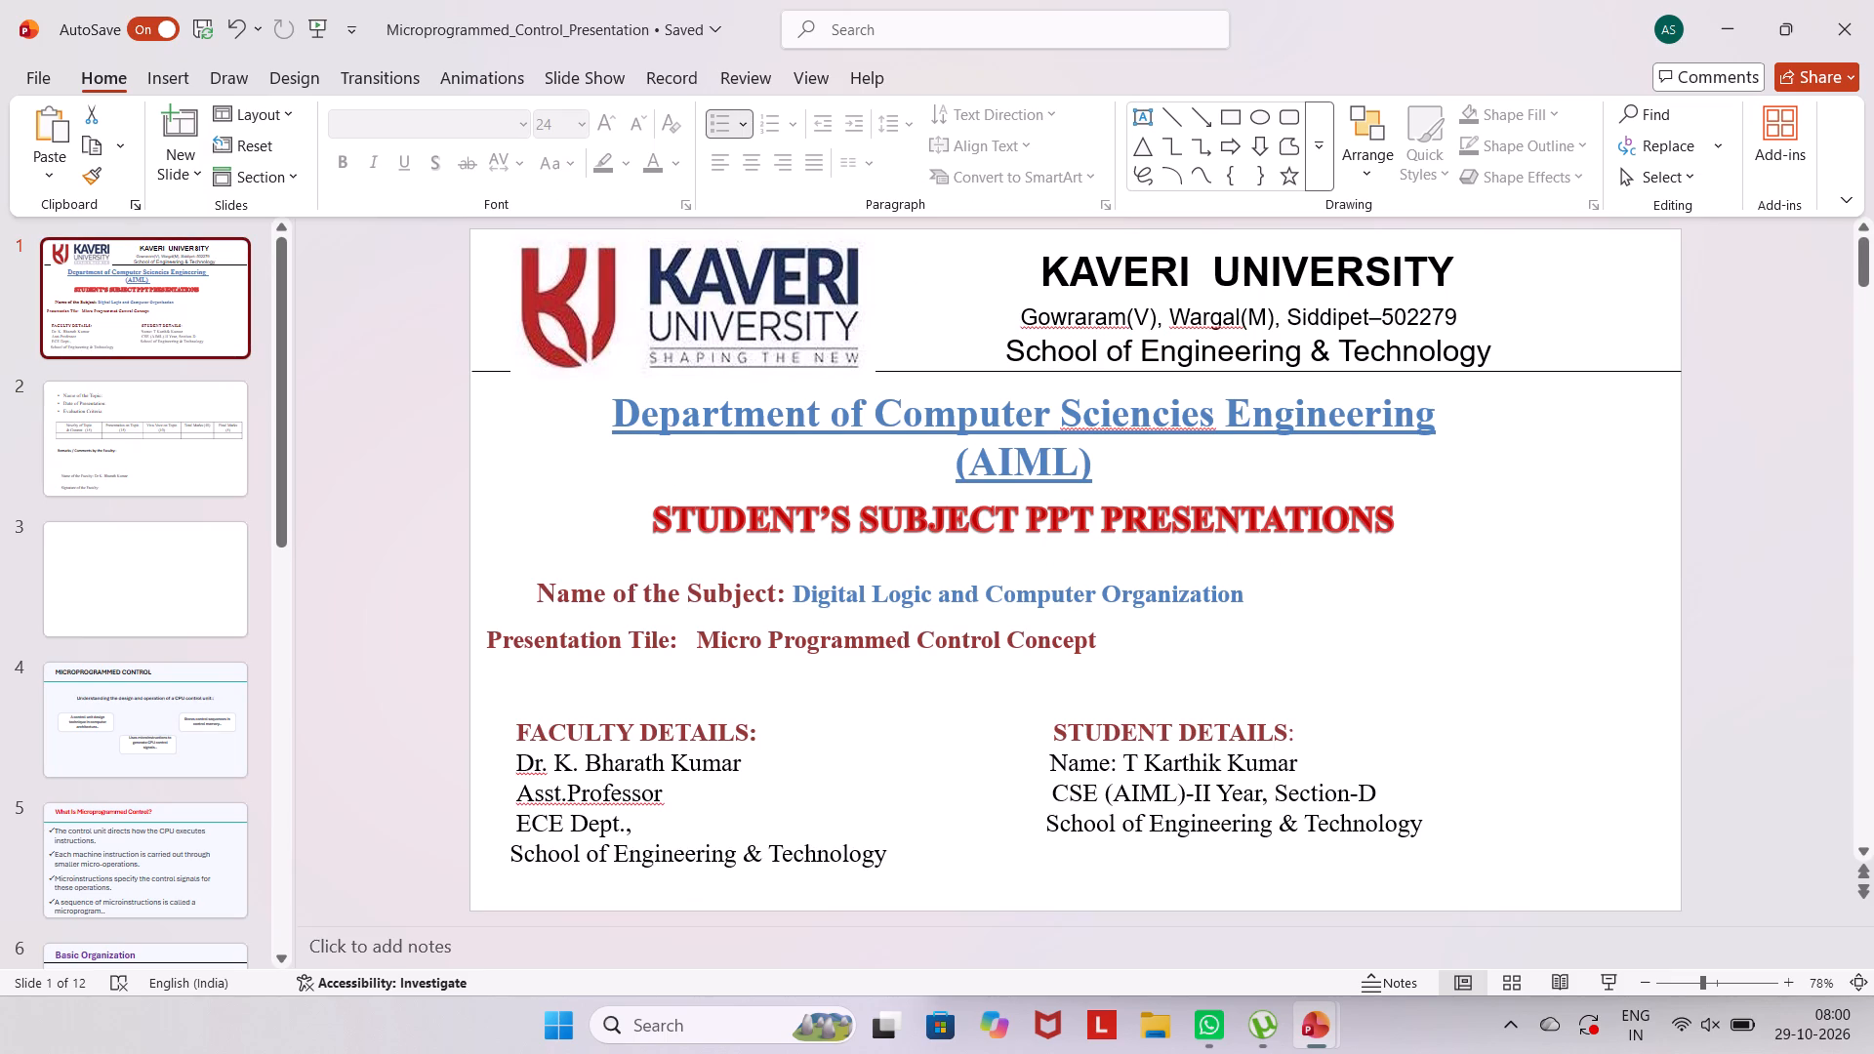
left_click_drag(697, 634, 981, 681)
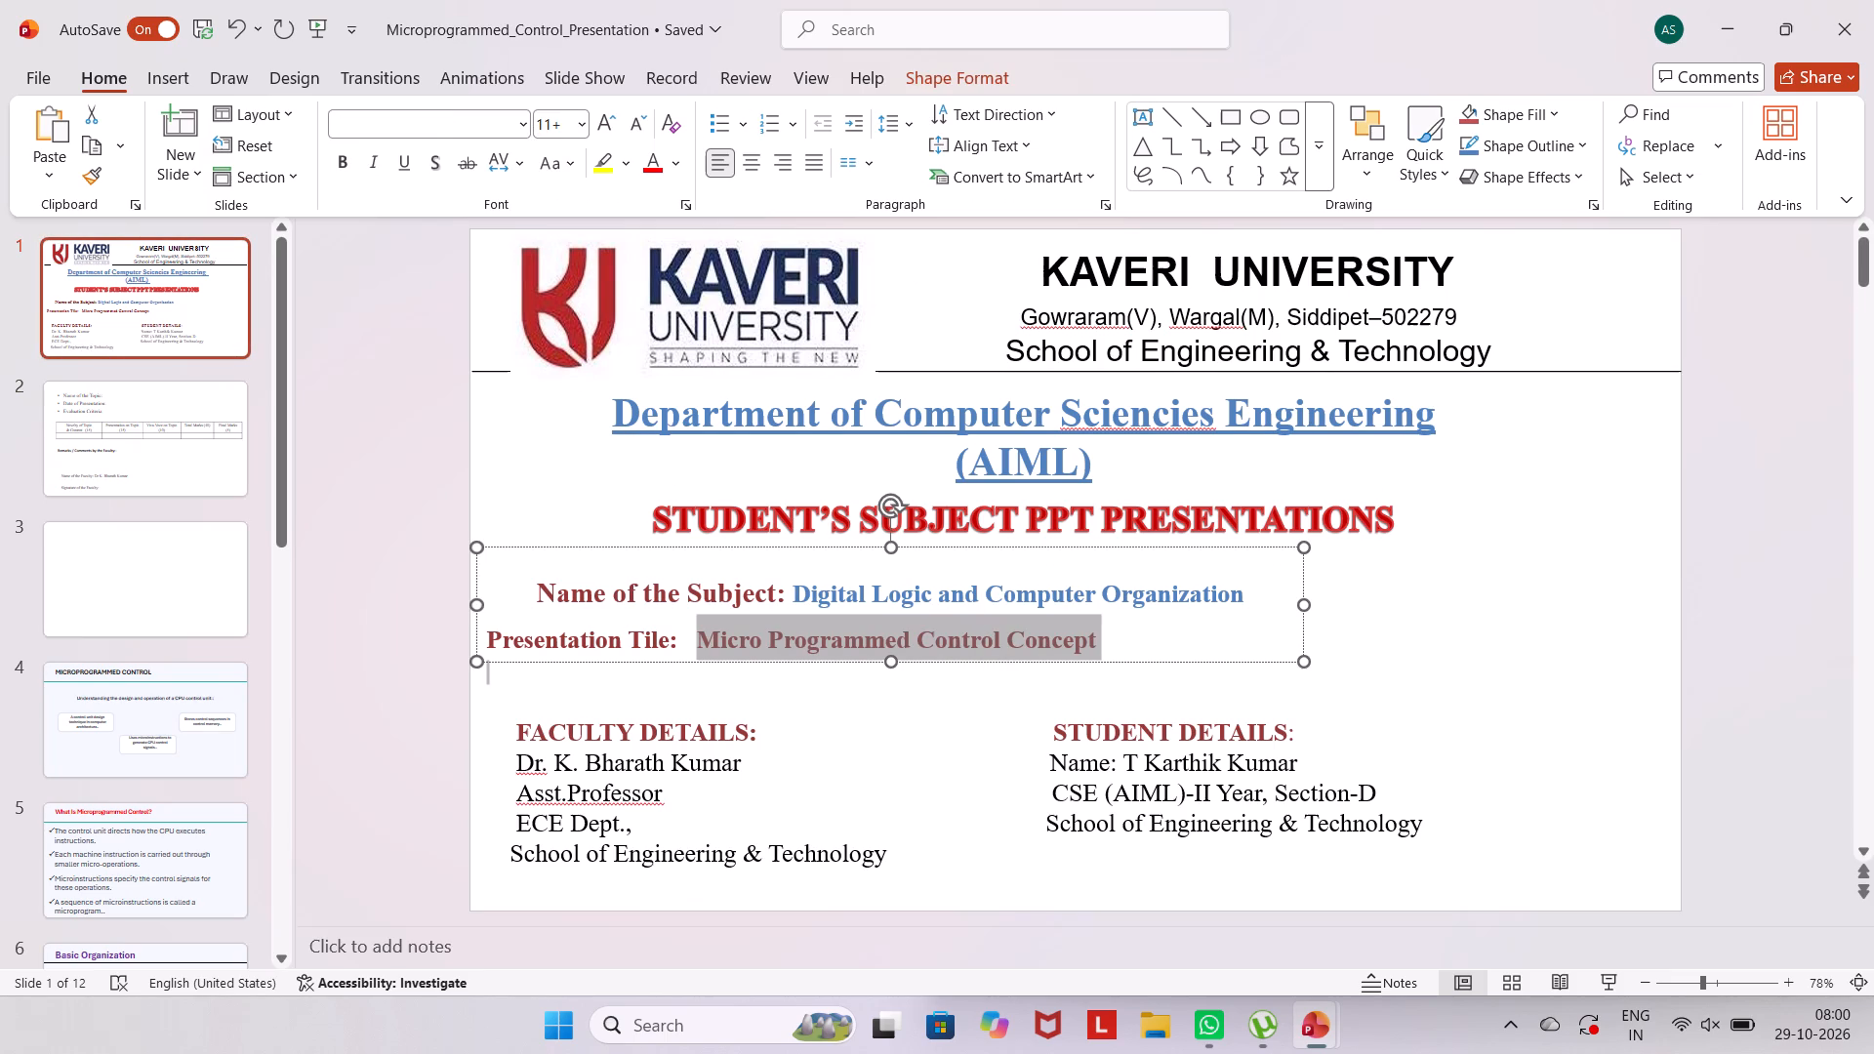
key("ctrl+c")
left_click(167, 467)
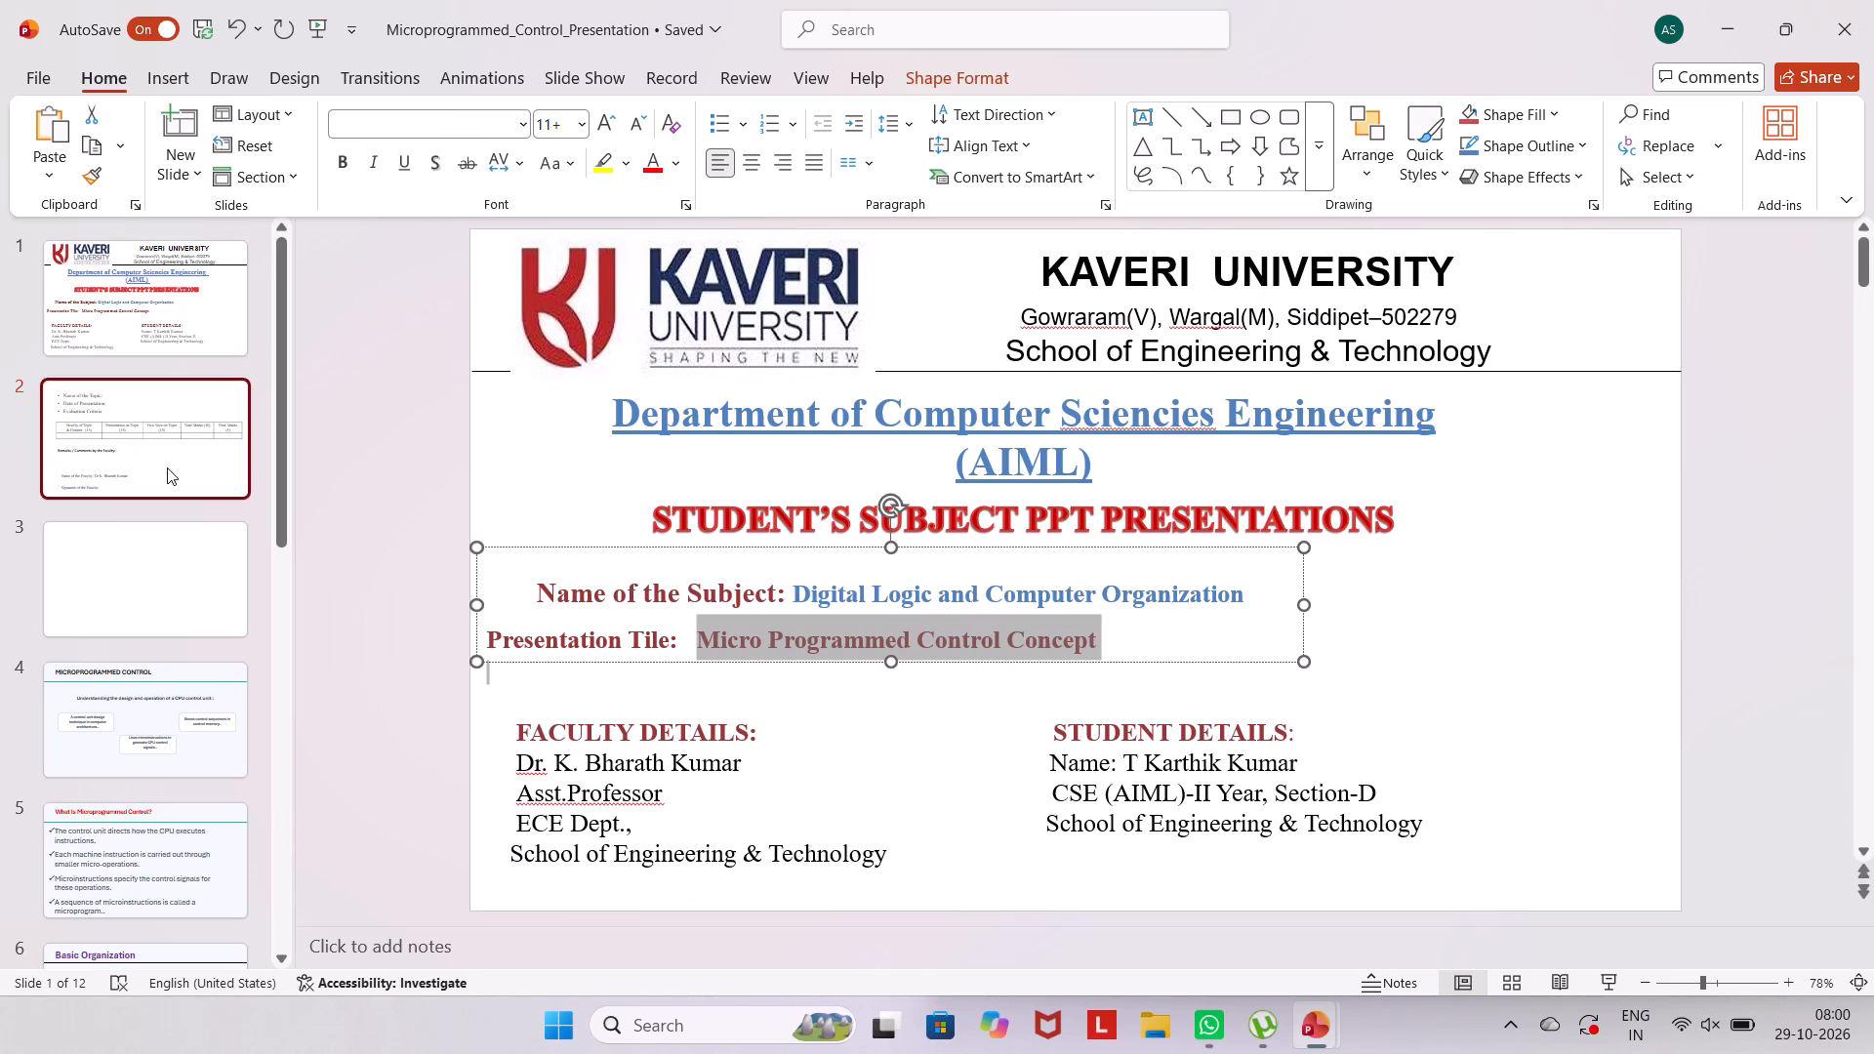
left_click(167, 467)
left_click(828, 317)
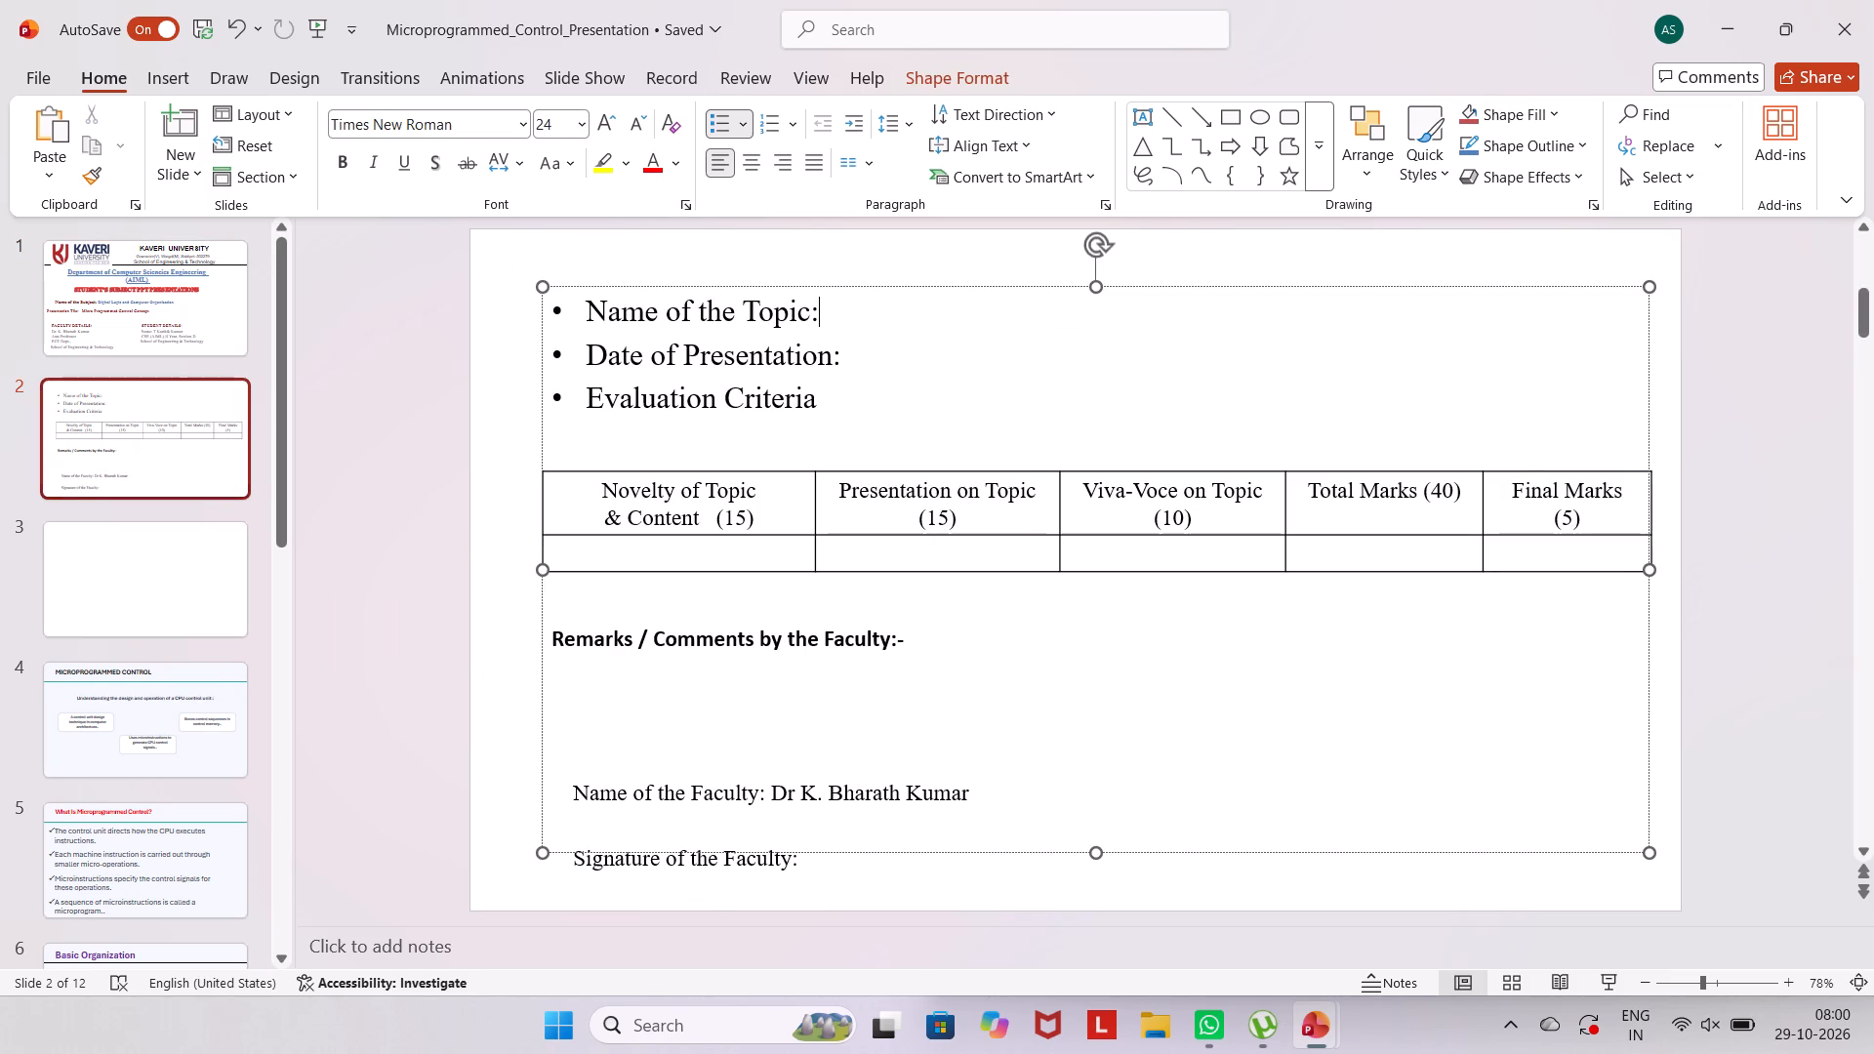
key("ctrl+v")
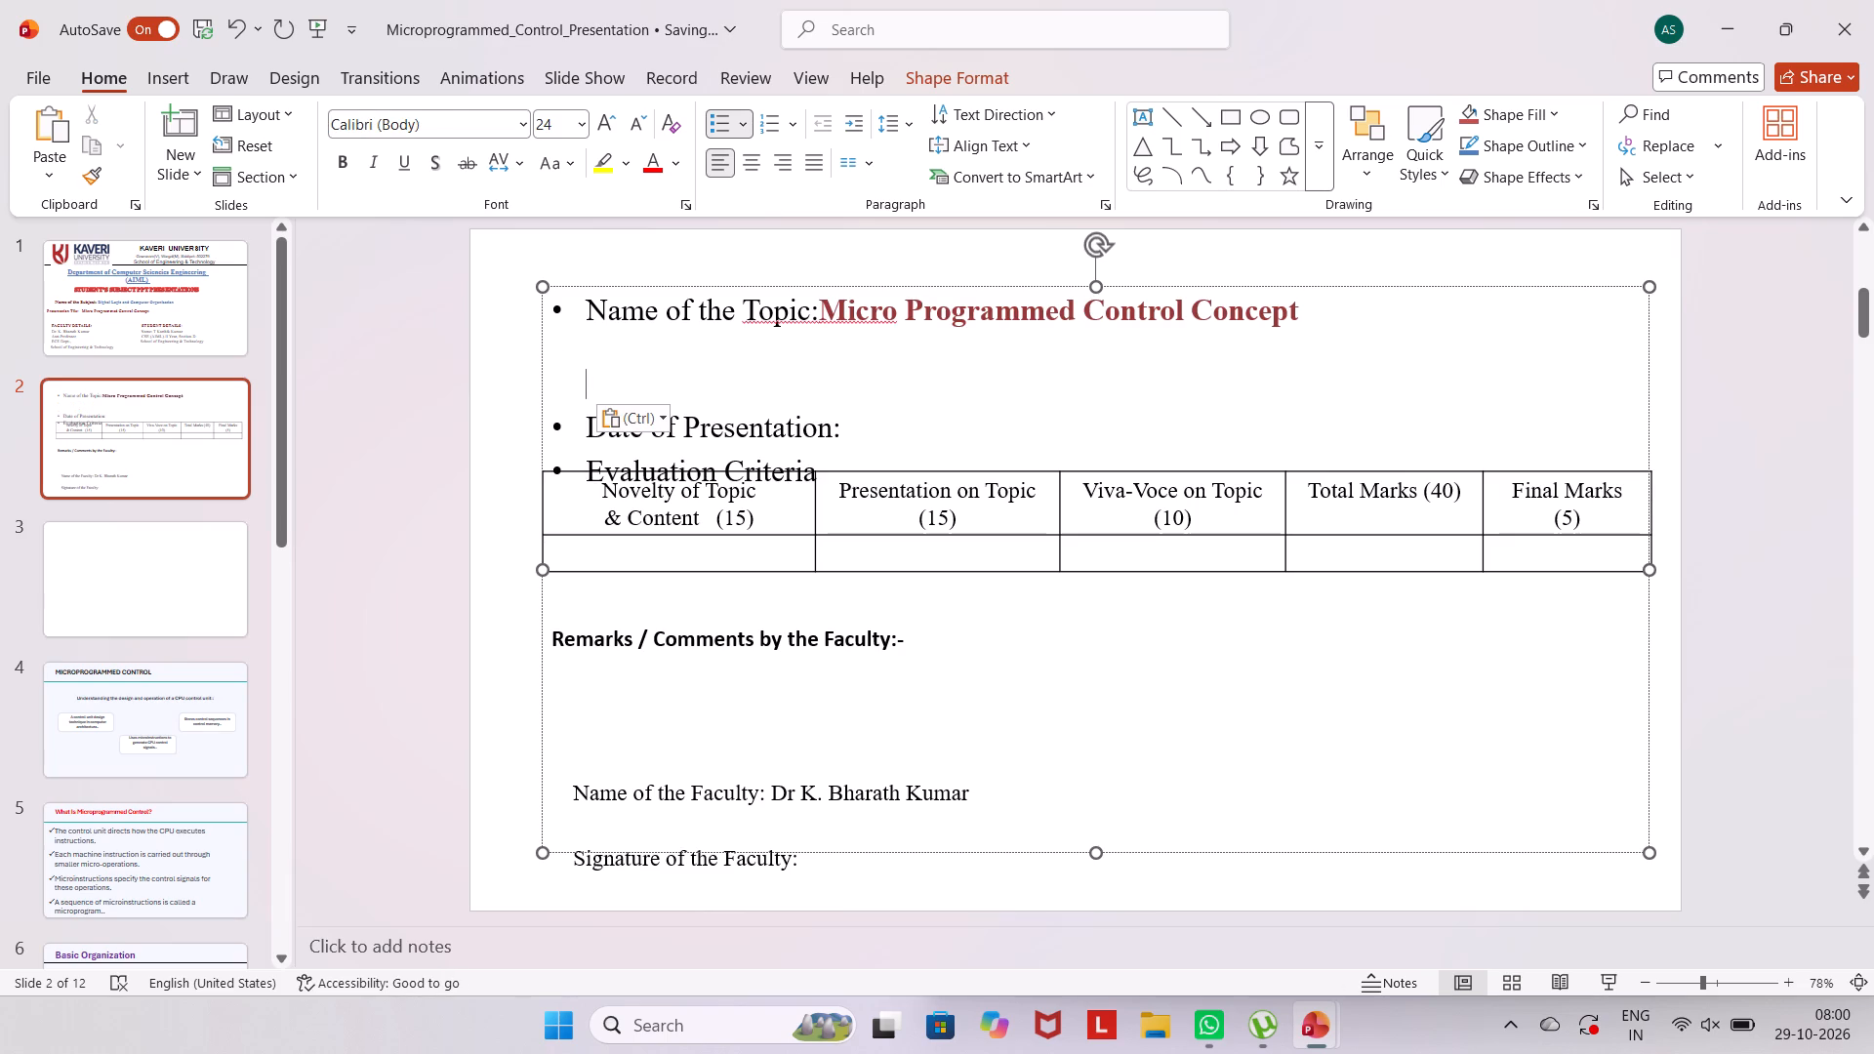
left_click(844, 390)
key("BackSpace")
key("BackSpace")
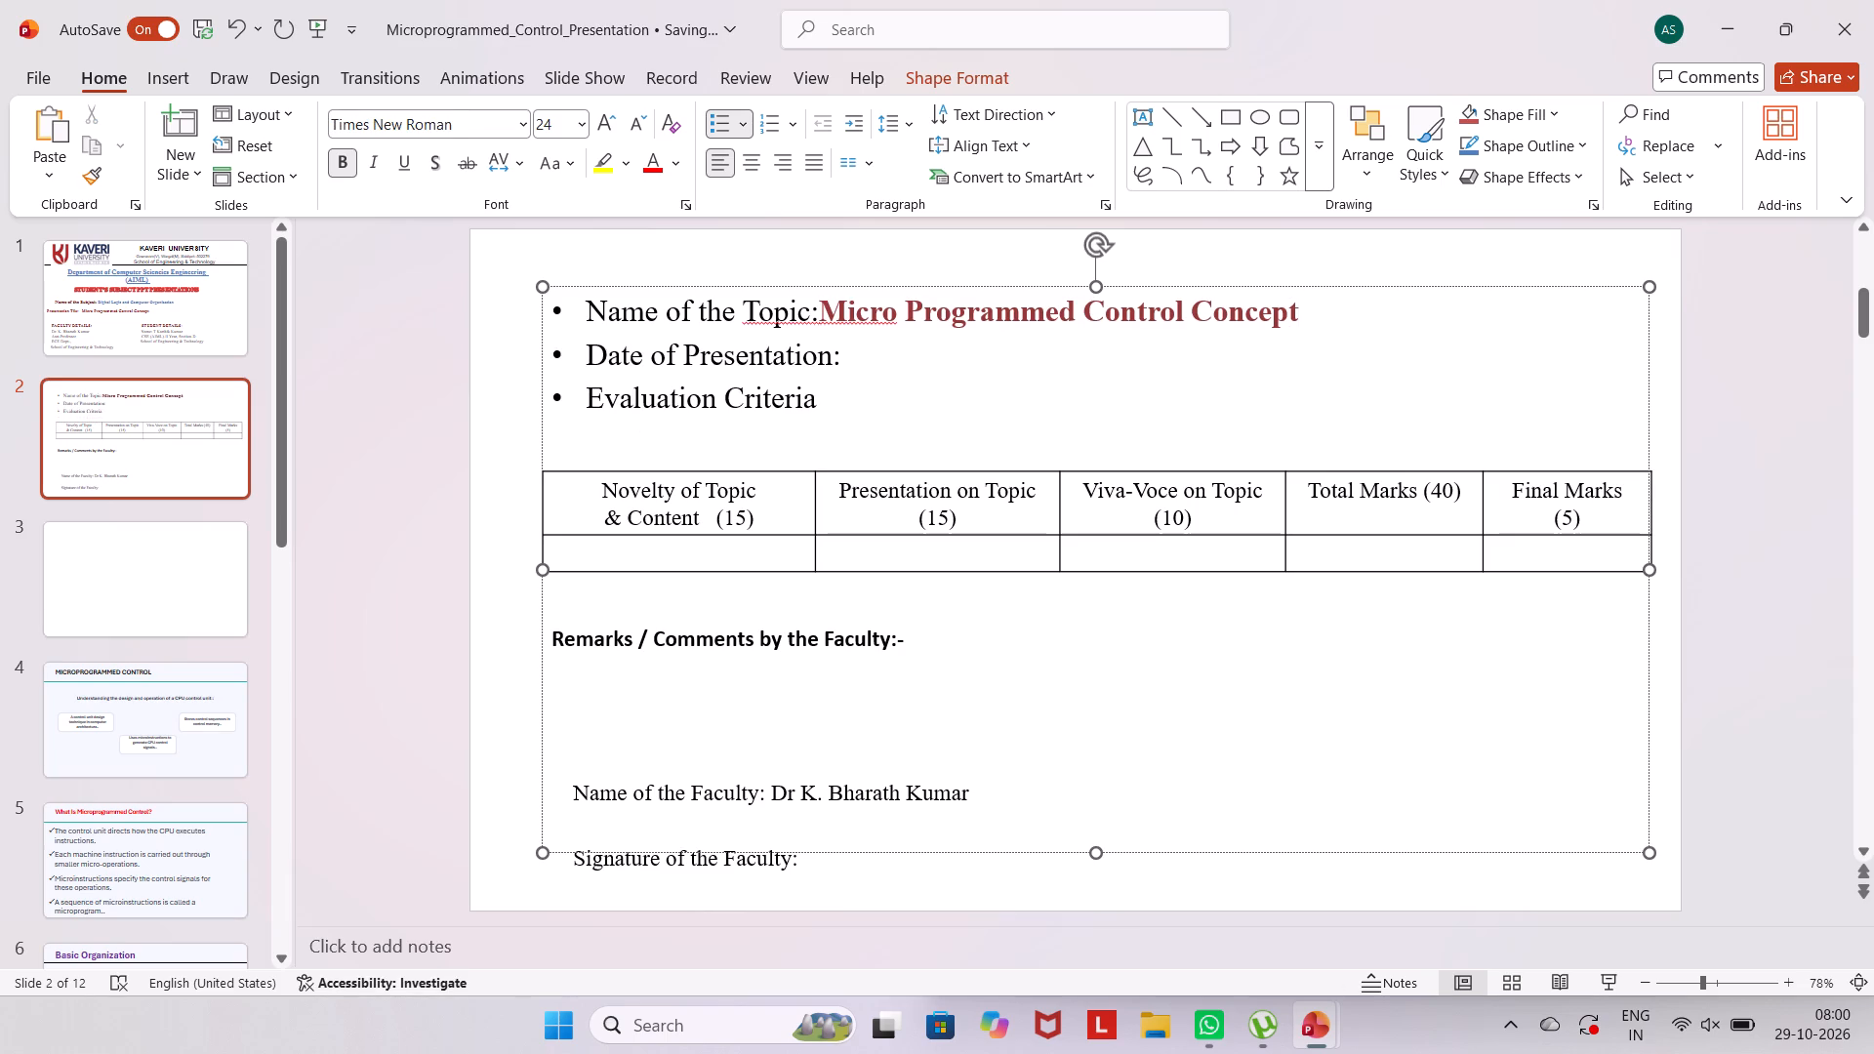
Add a space before and after the colon in the "Name of the Topic:" line.
left_click(816, 309)
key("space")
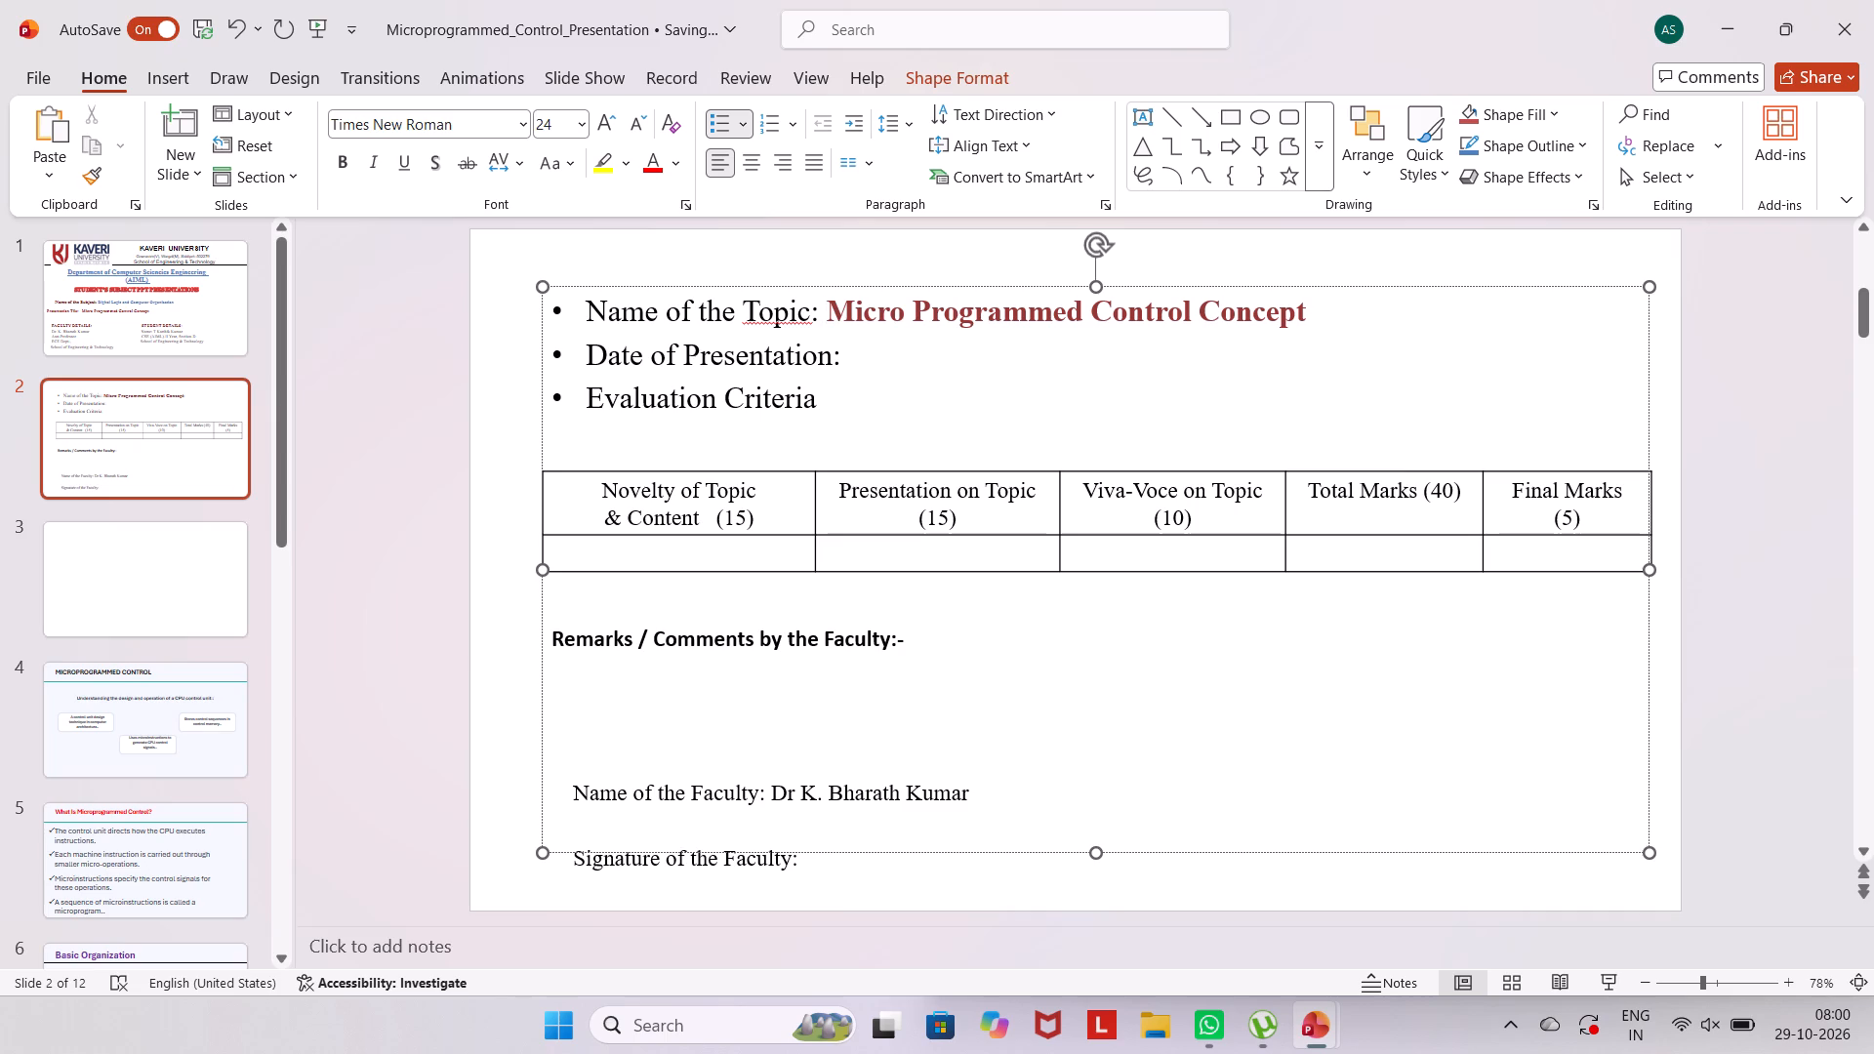
left_click(807, 311)
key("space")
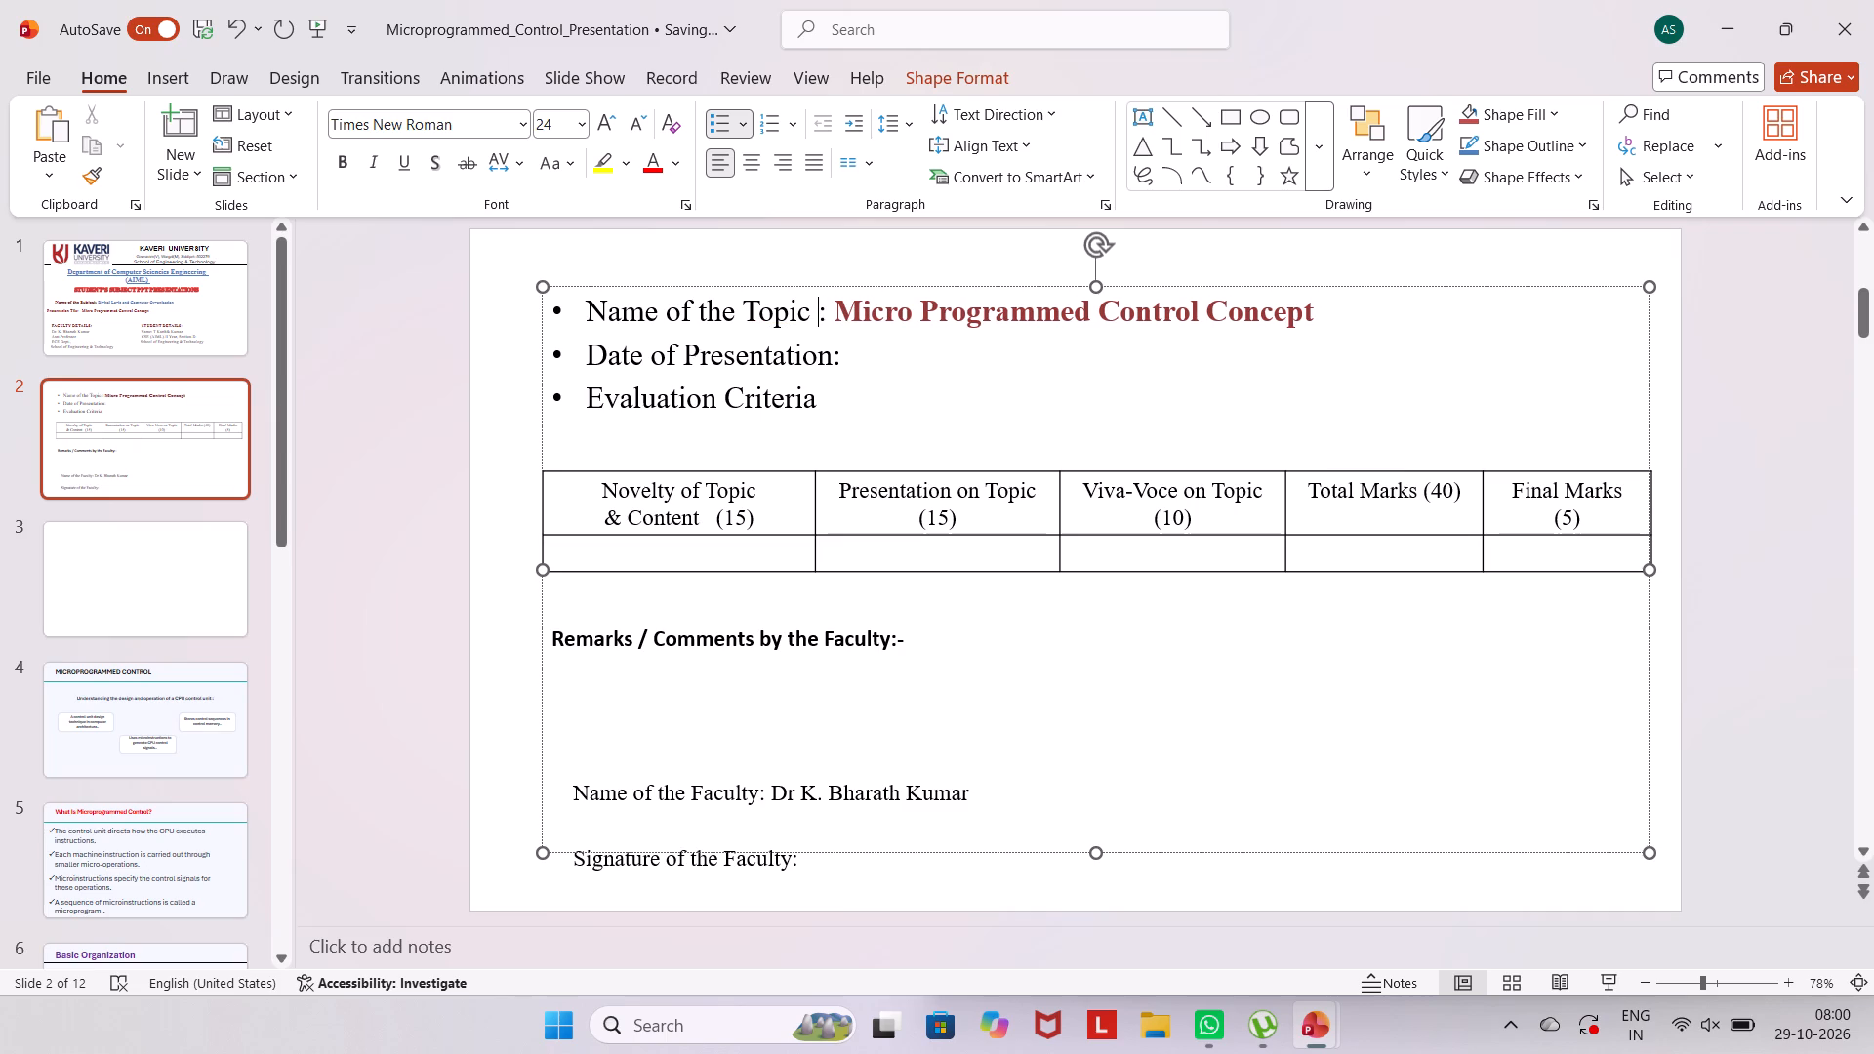
left_click(1214, 381)
Move the "Signature of the Faculty:" text box very slightly up.
left_click(820, 859)
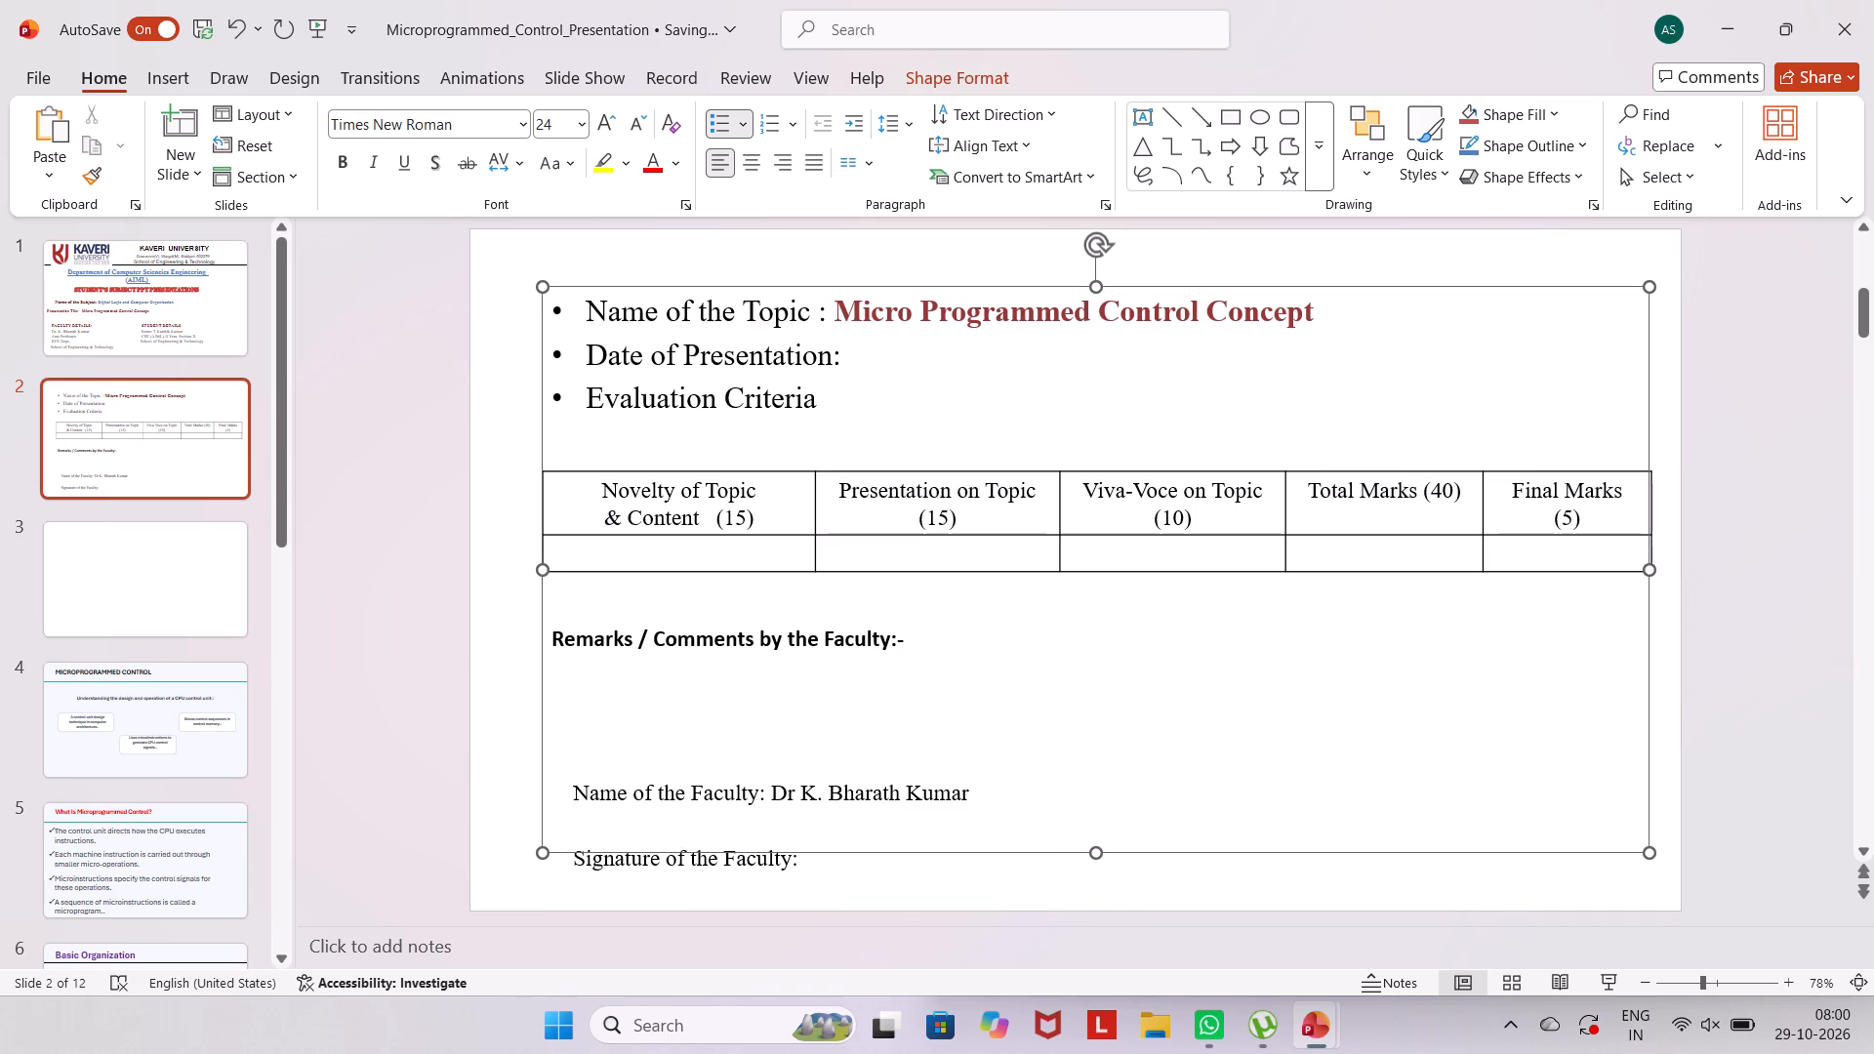
left_click(754, 878)
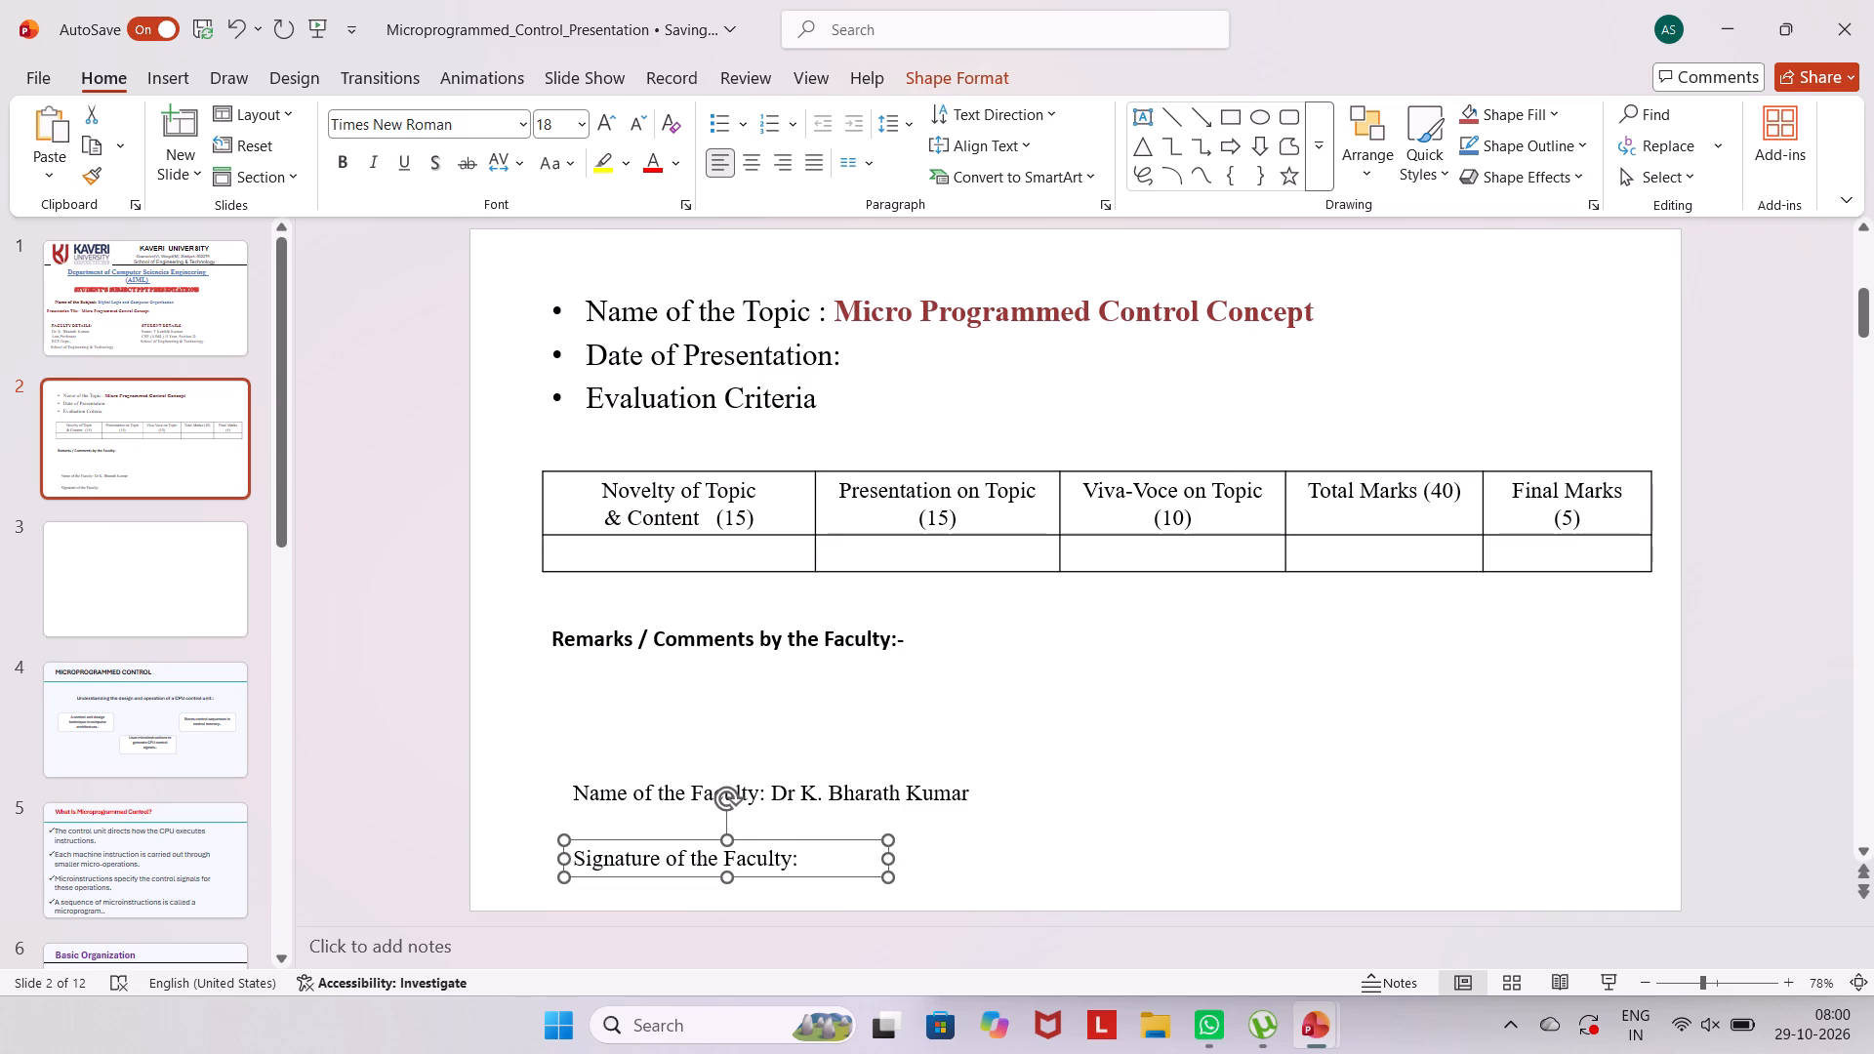
left_click(770, 835)
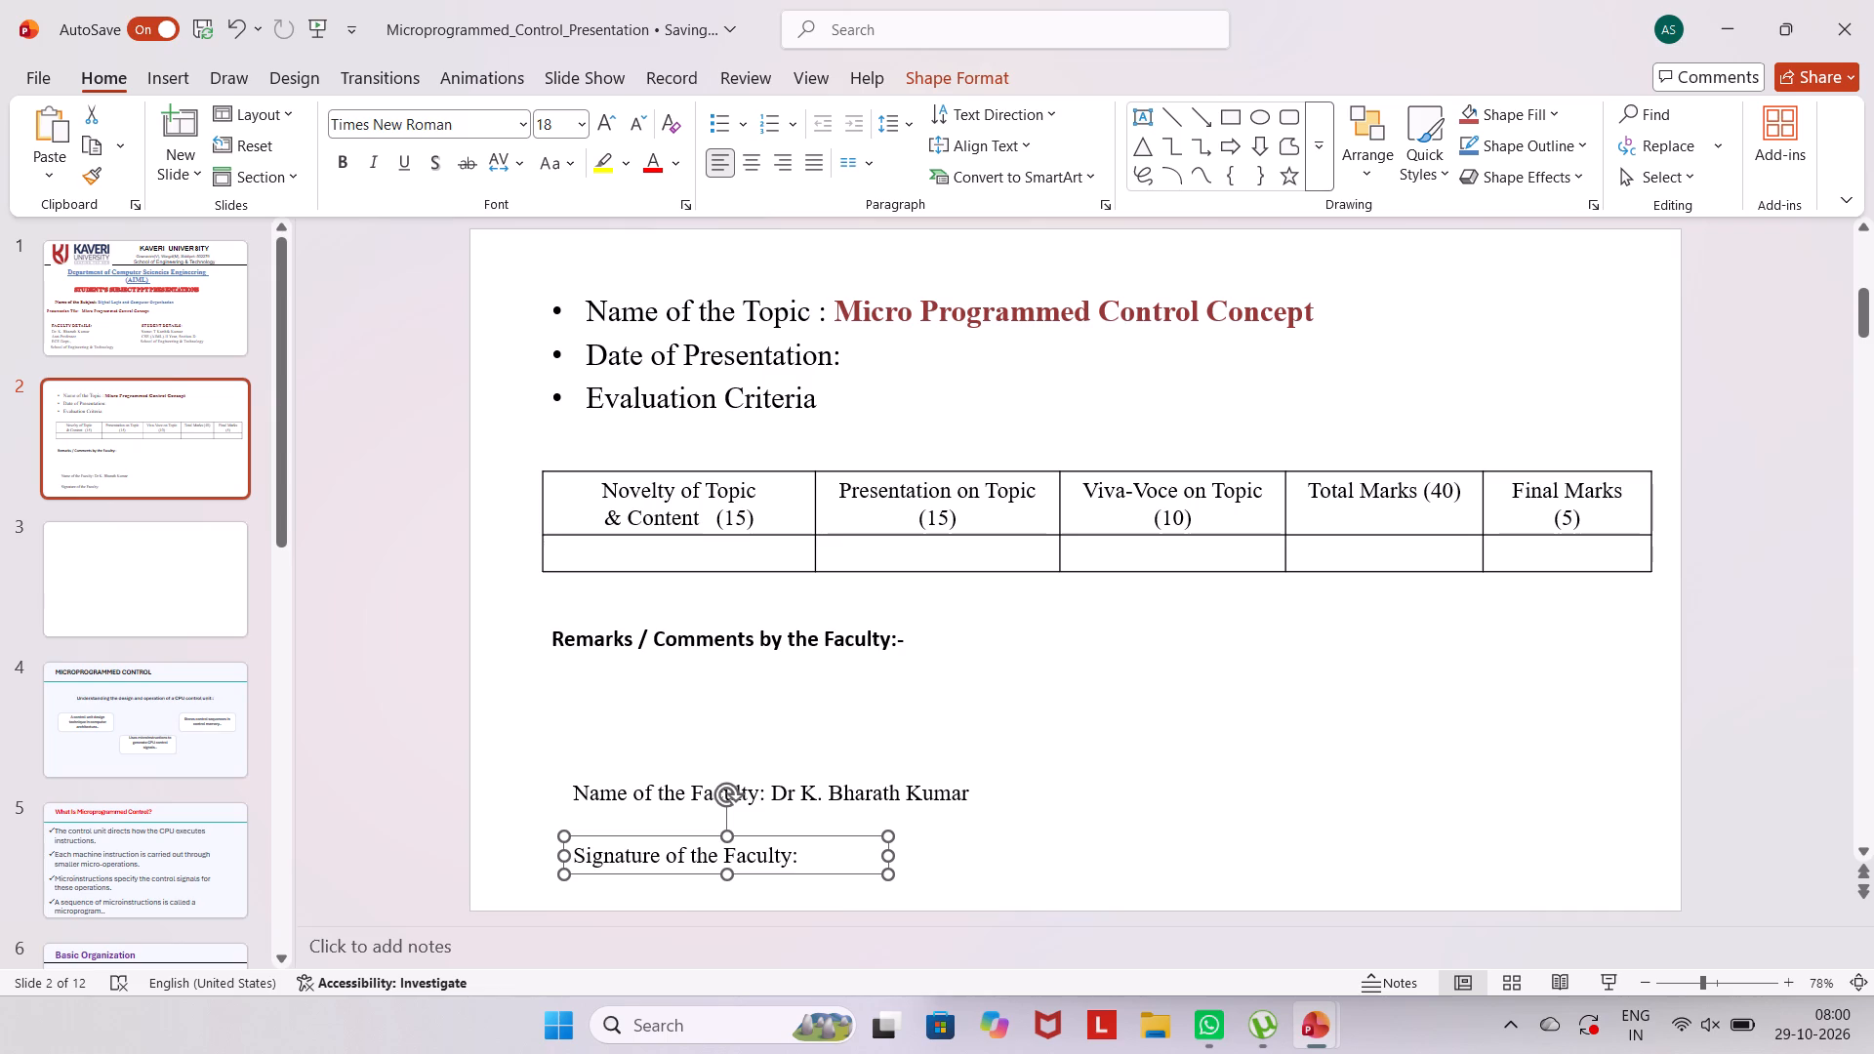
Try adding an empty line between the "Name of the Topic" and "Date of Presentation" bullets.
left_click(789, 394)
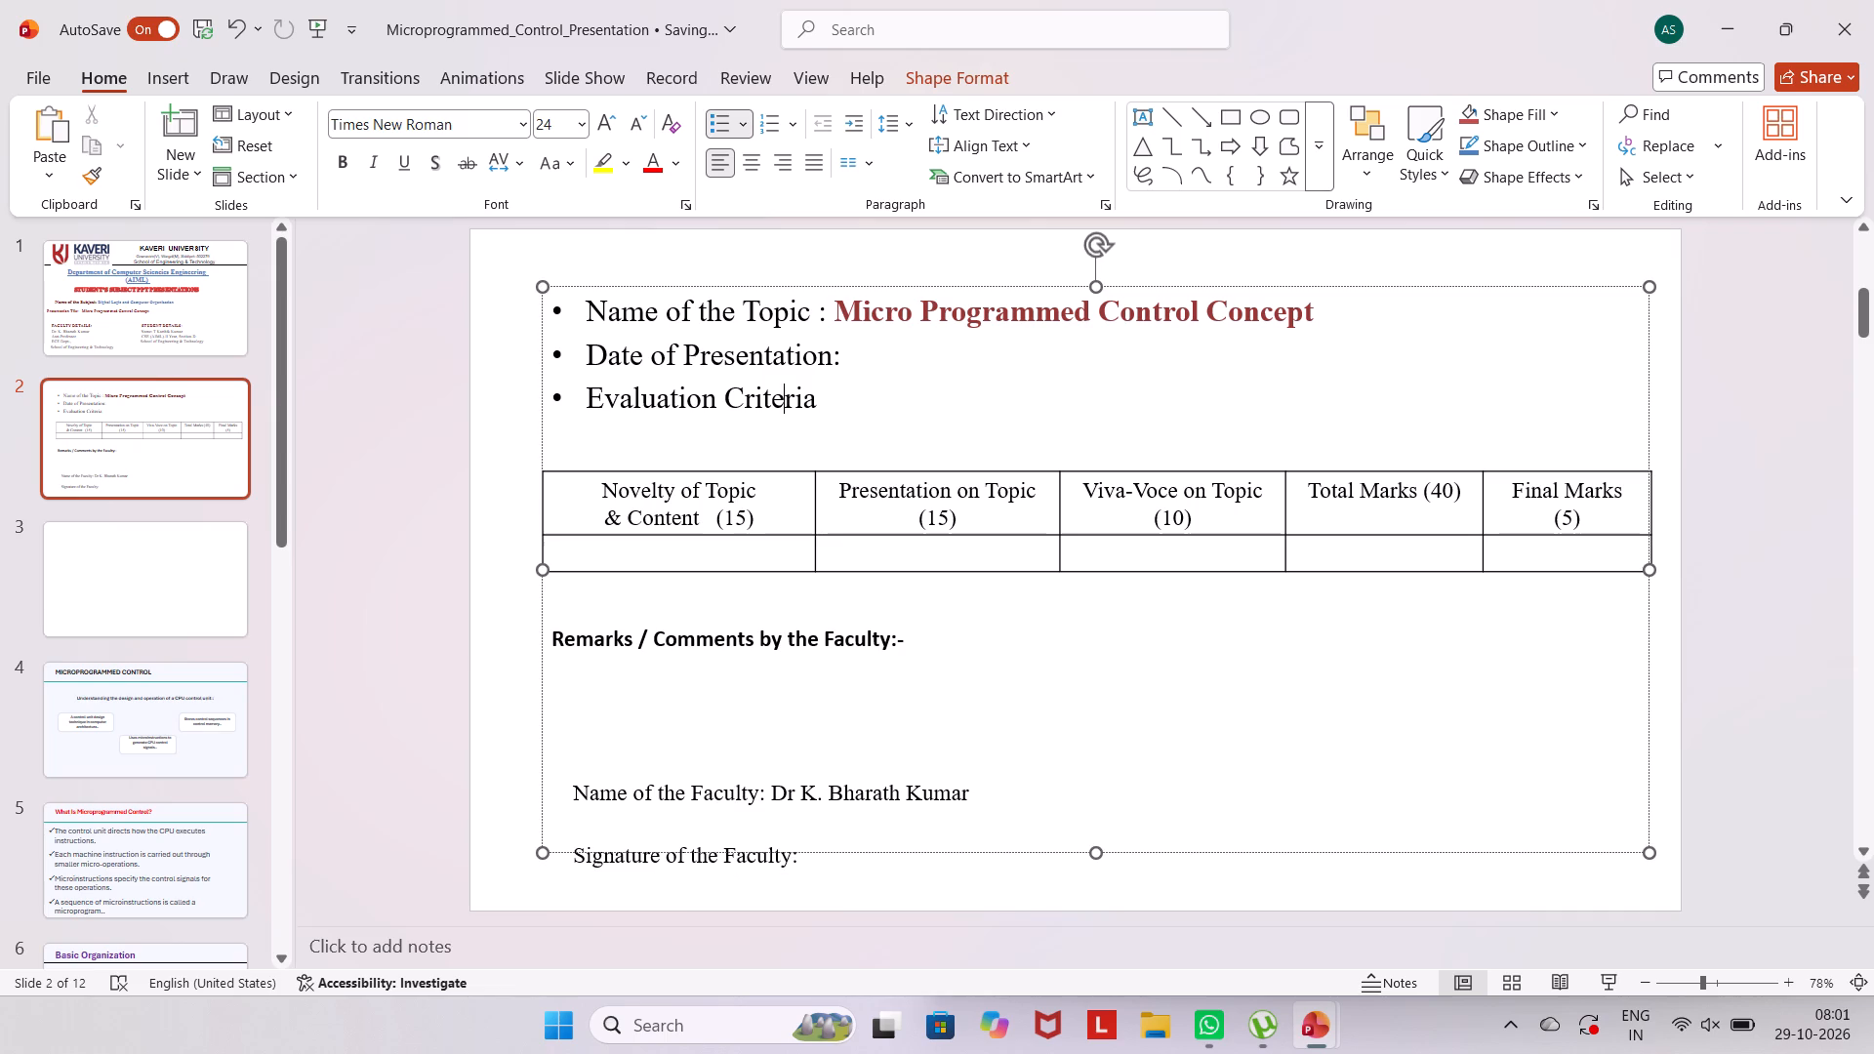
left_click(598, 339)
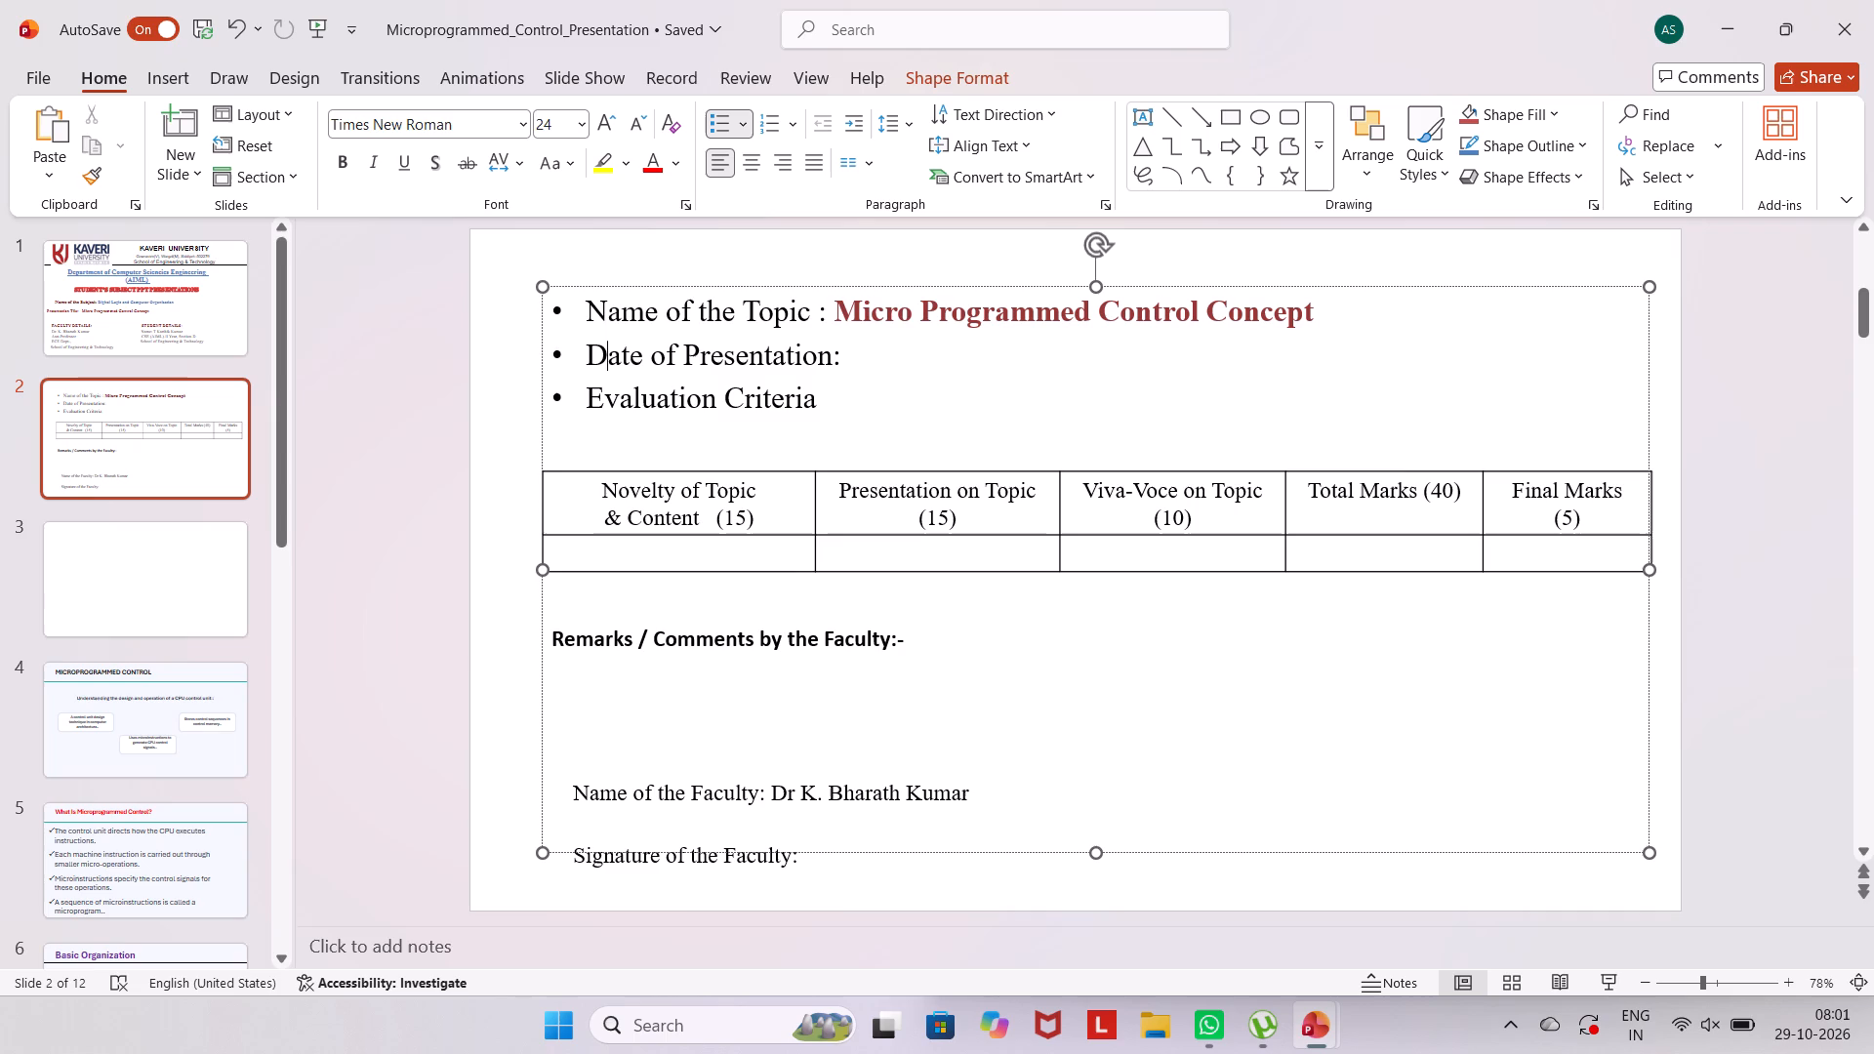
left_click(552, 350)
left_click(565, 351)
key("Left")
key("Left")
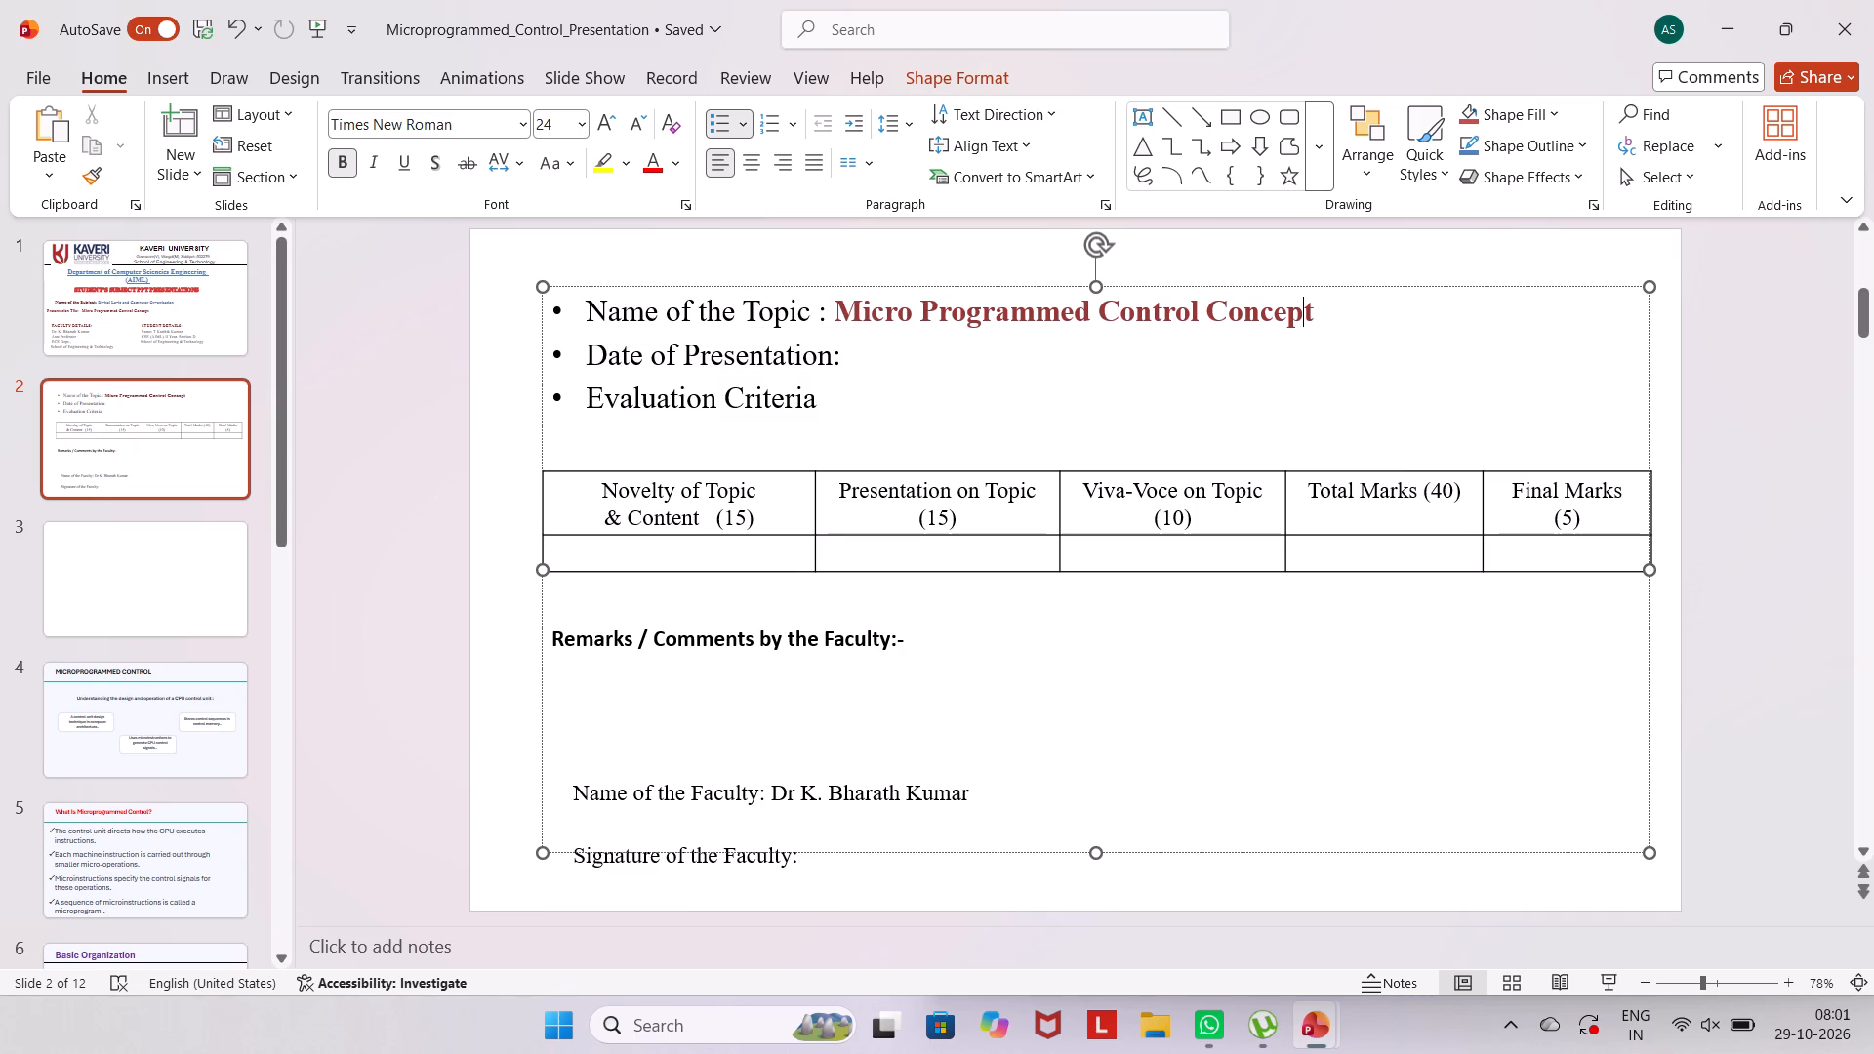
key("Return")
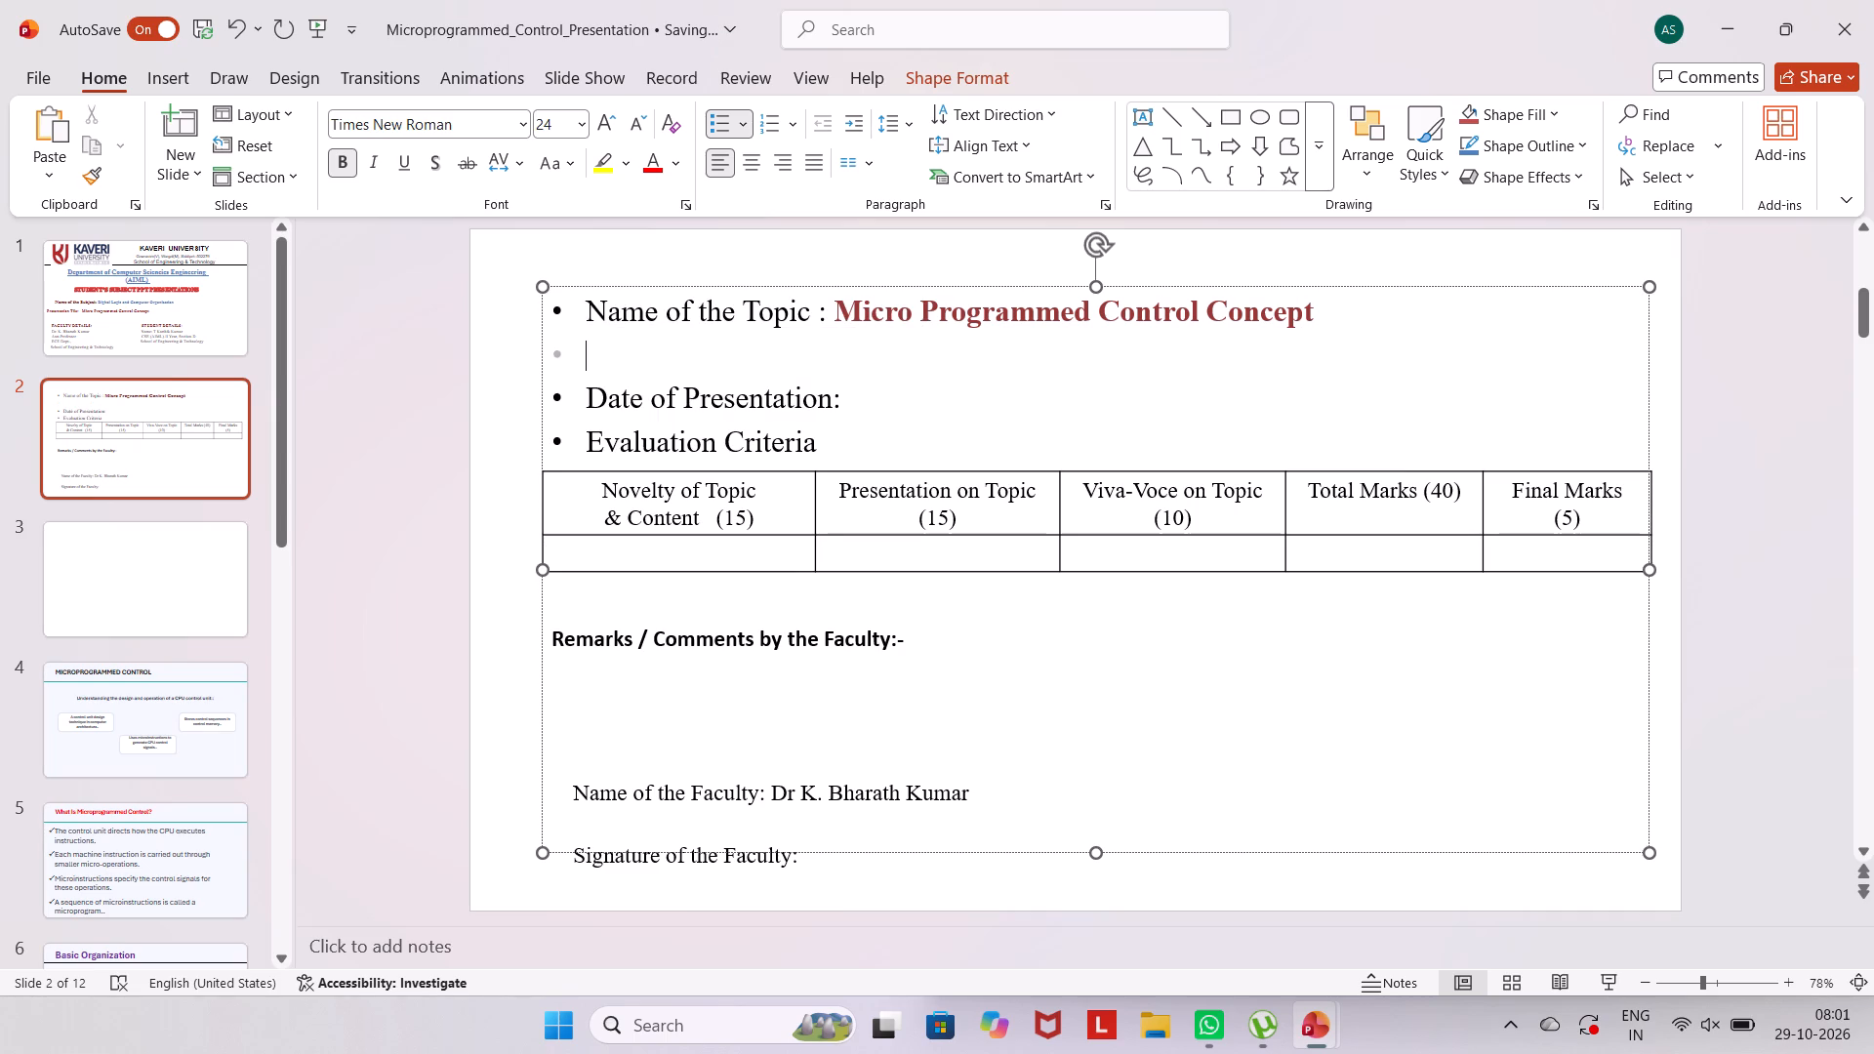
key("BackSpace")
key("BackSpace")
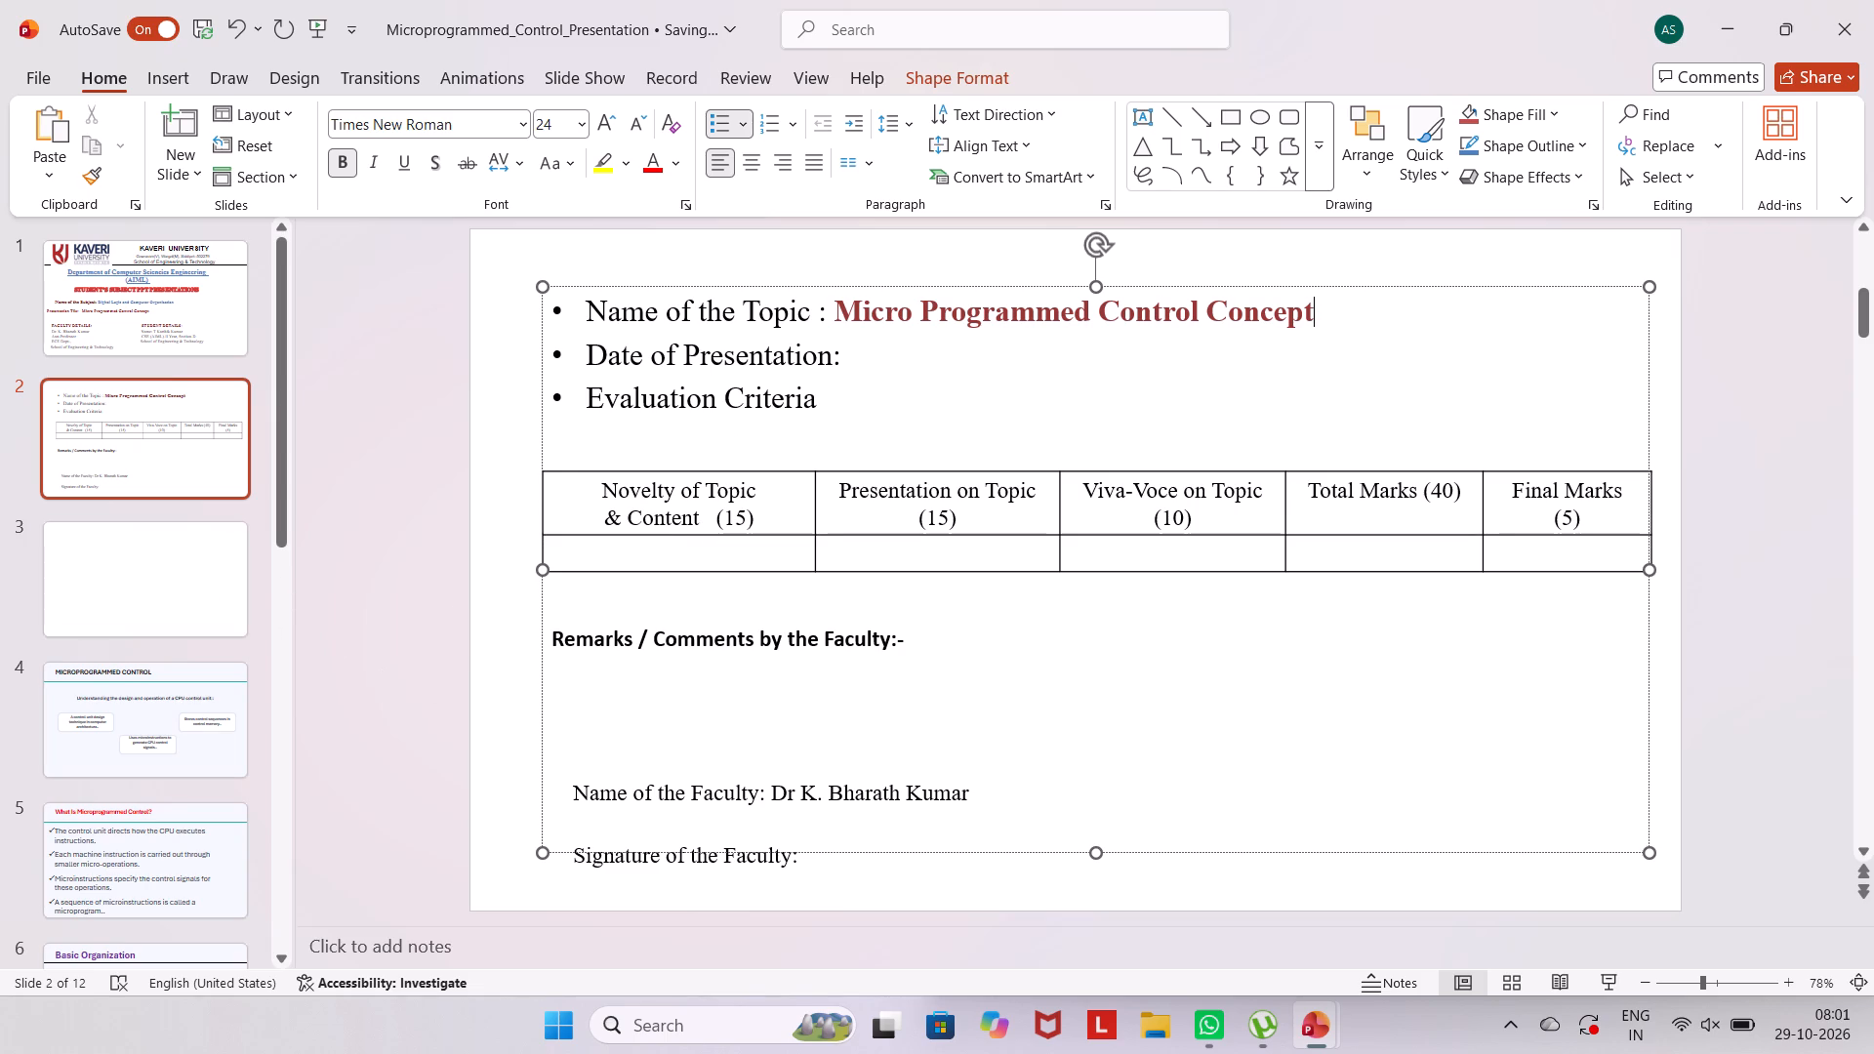
Move the "Signature of the Faculty:" text box up by another very small amount.
left_click(671, 876)
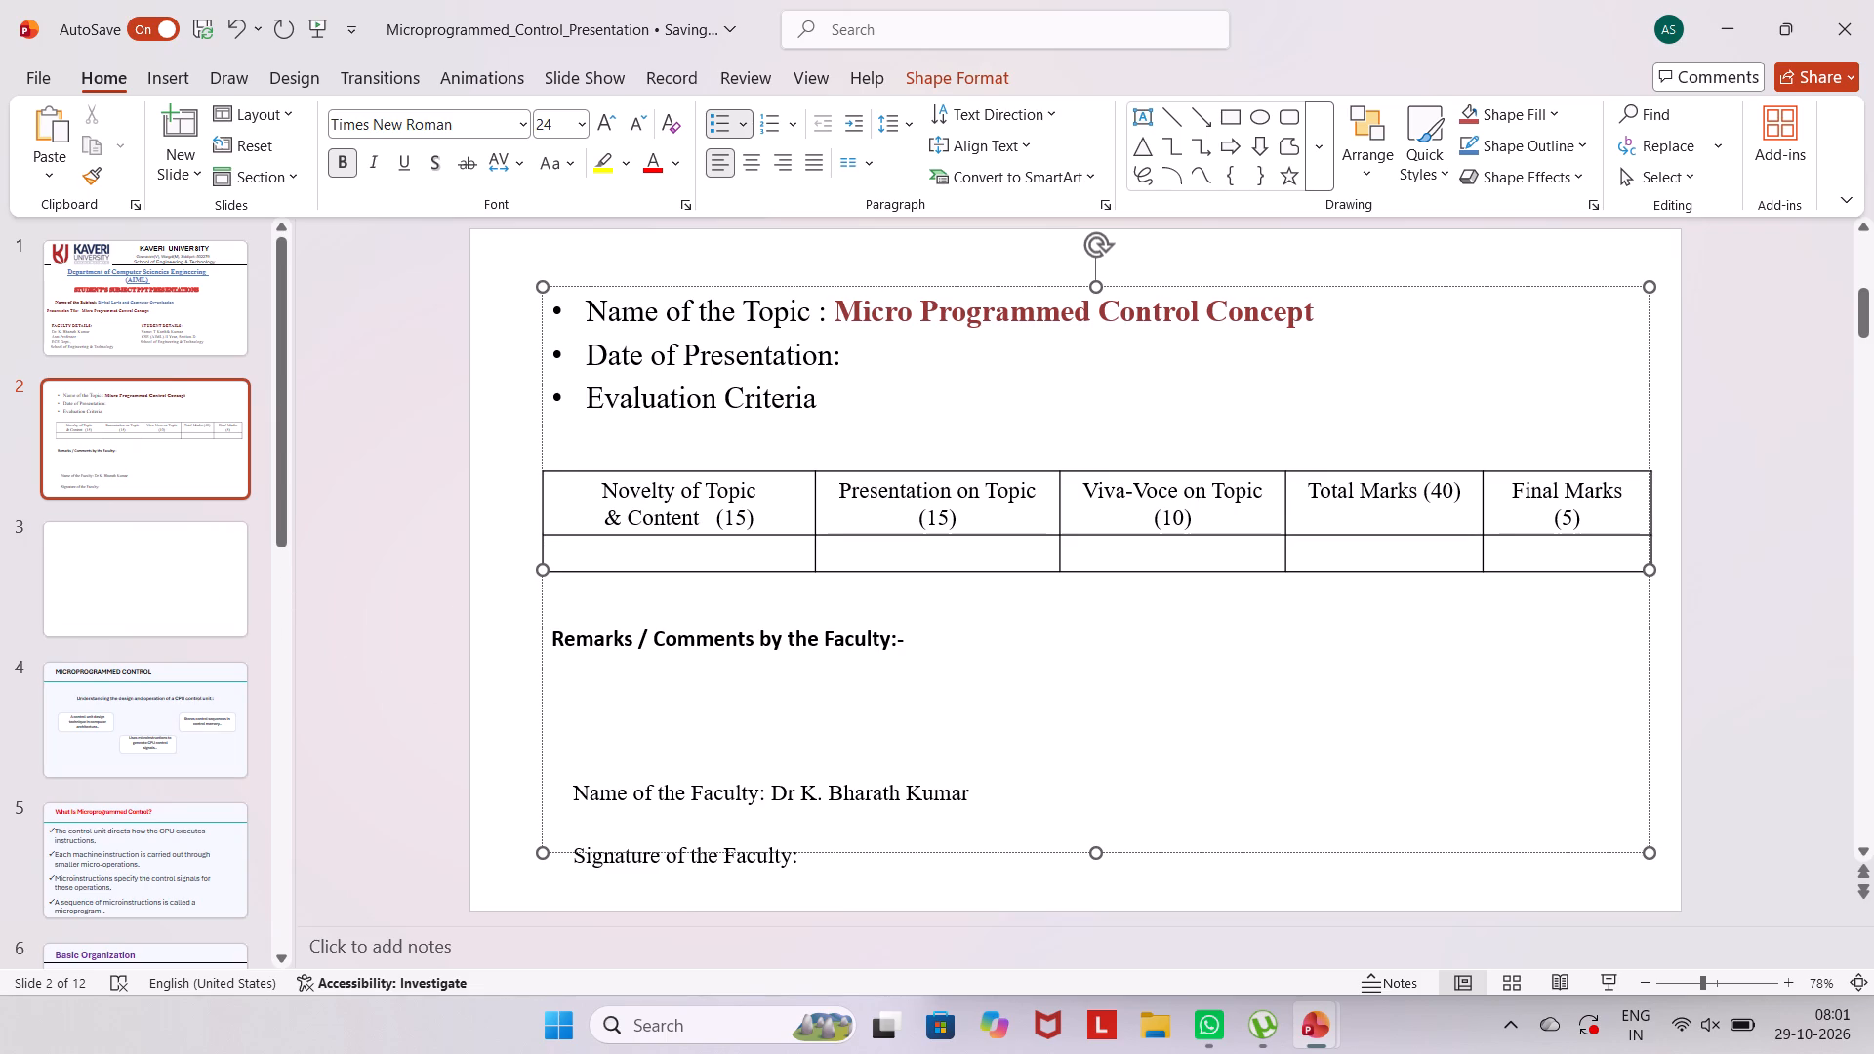
left_click(694, 836)
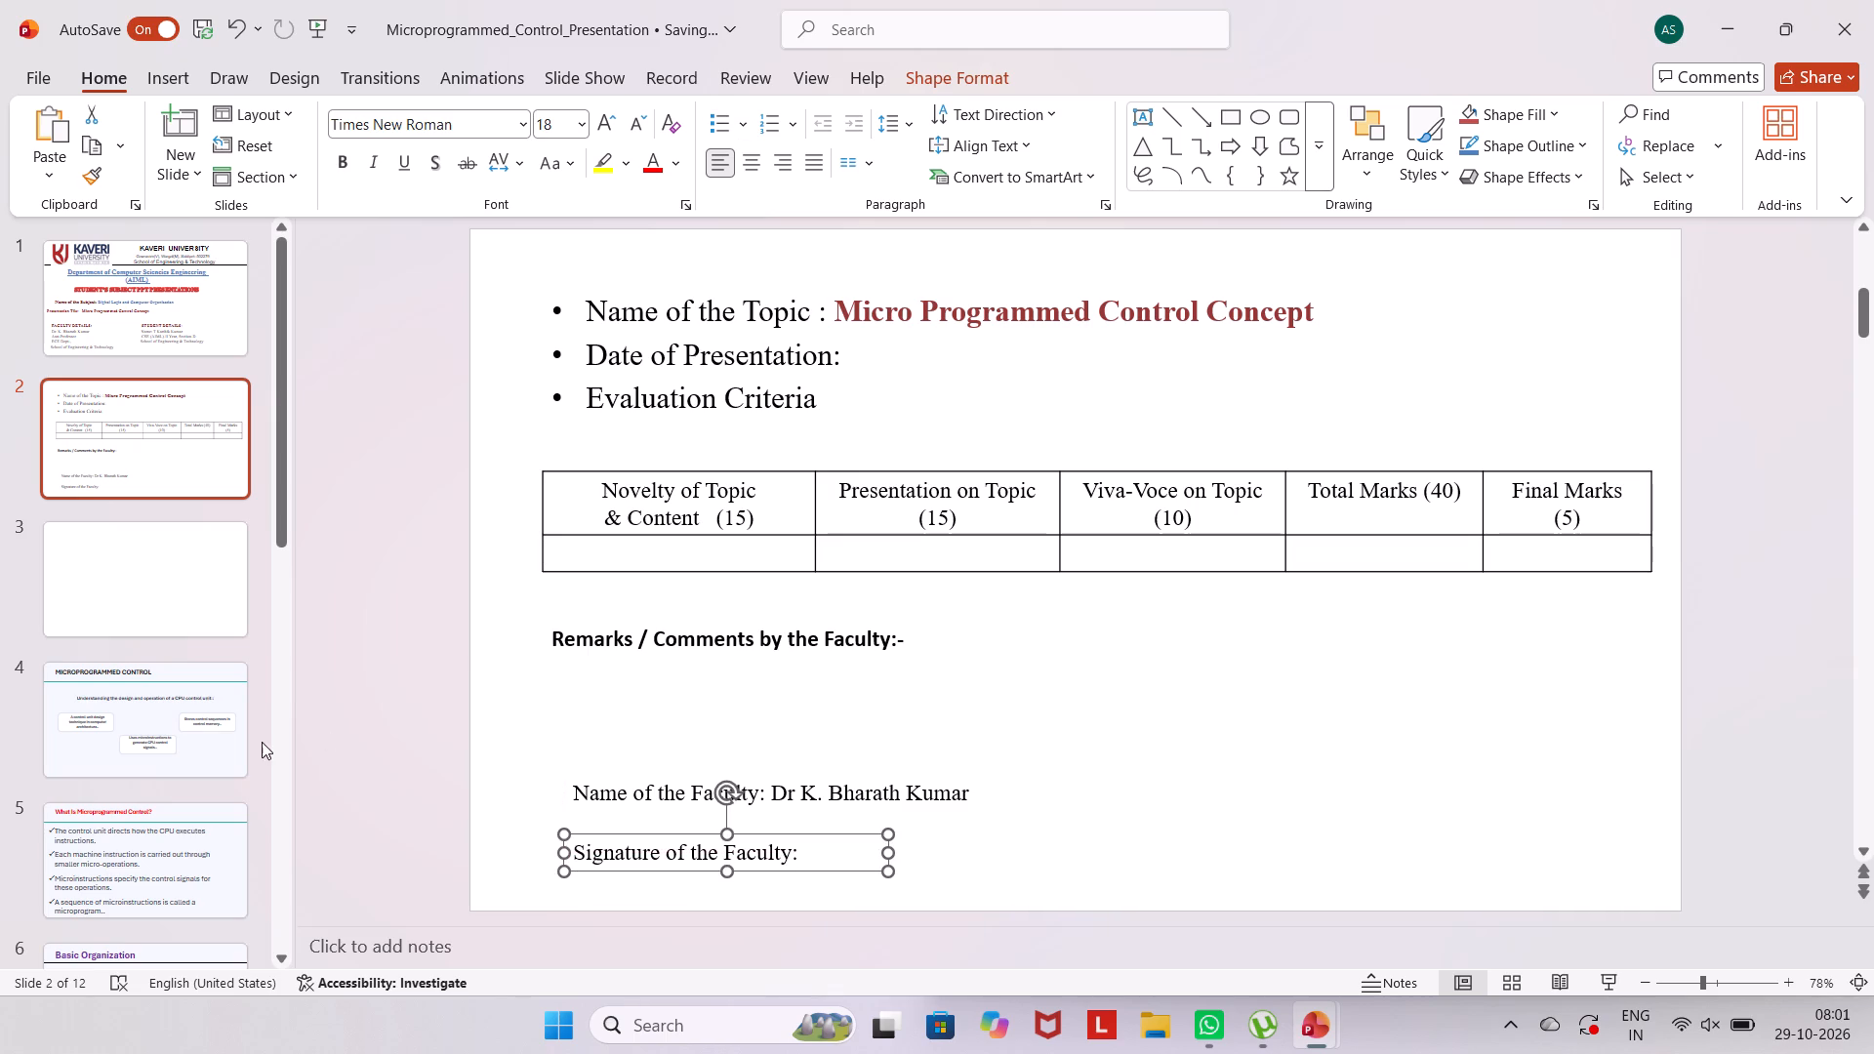
Place the presentation side by side with the template file and examine the template's closing slide 16.
scroll(195, 759, "down", 12)
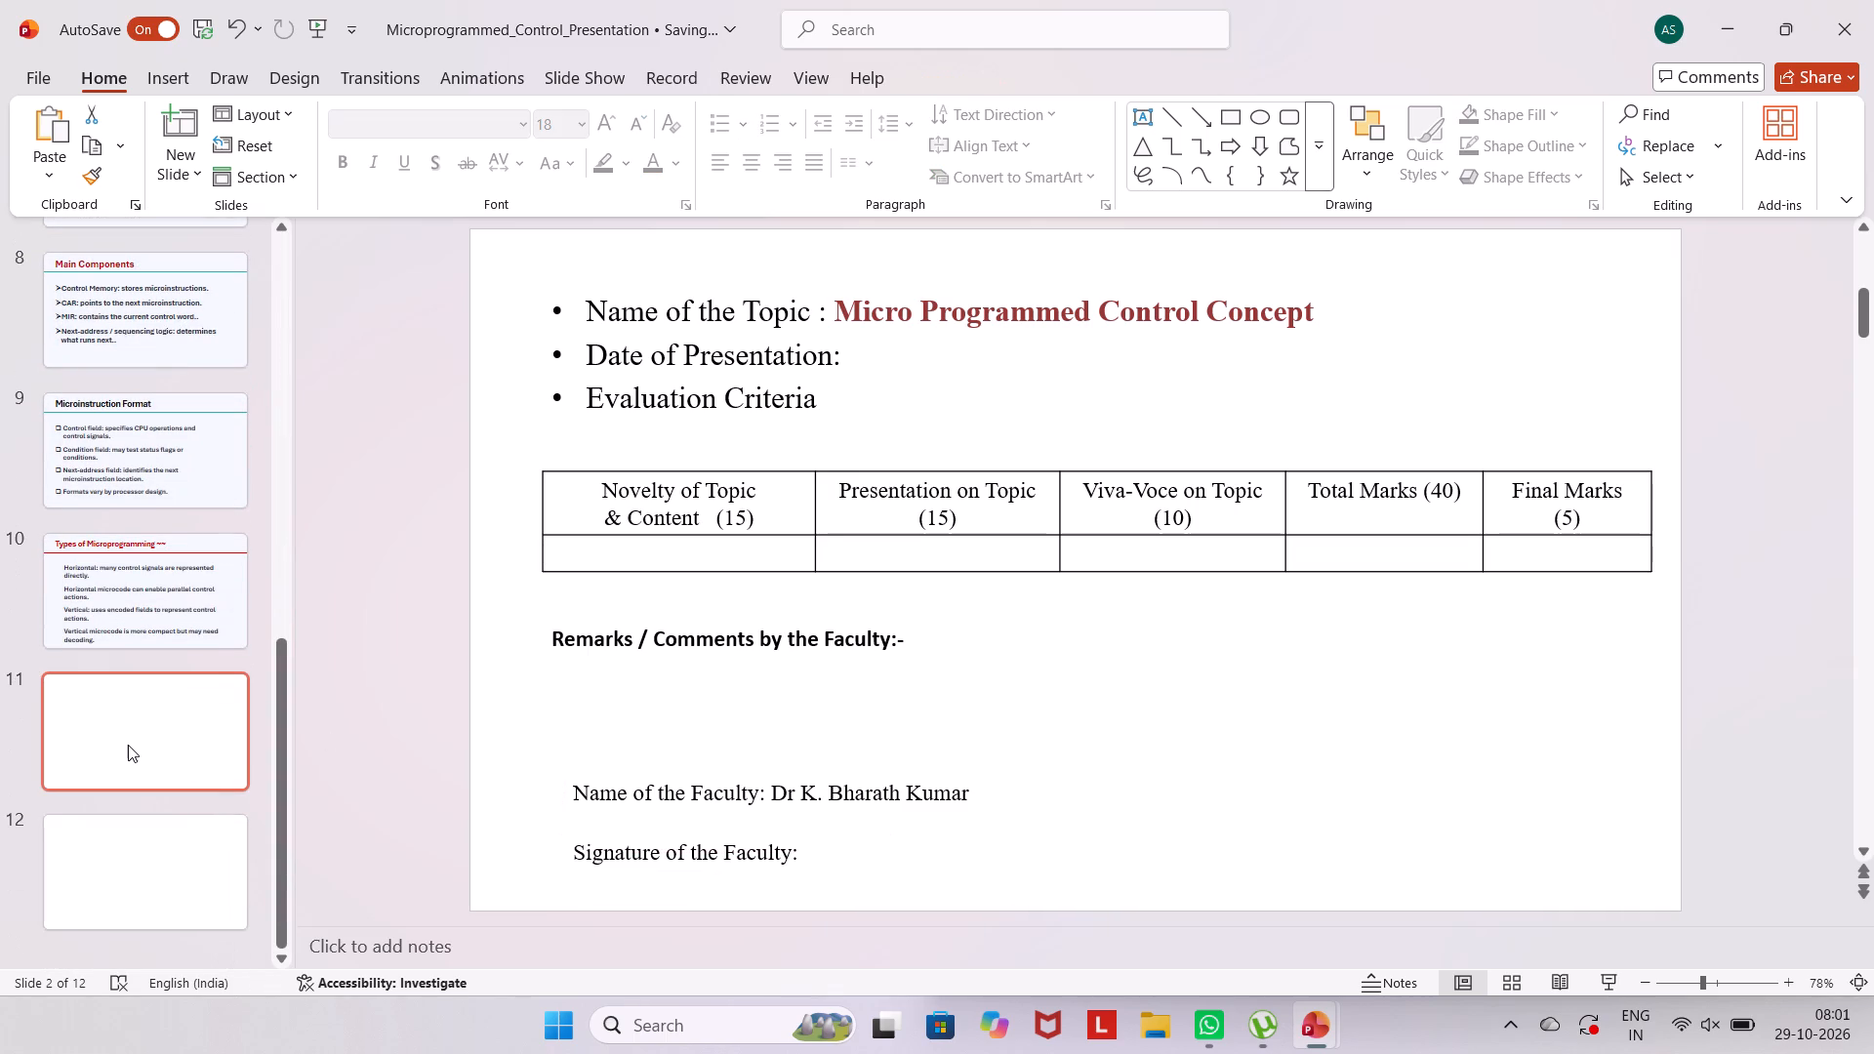
left_click(128, 745)
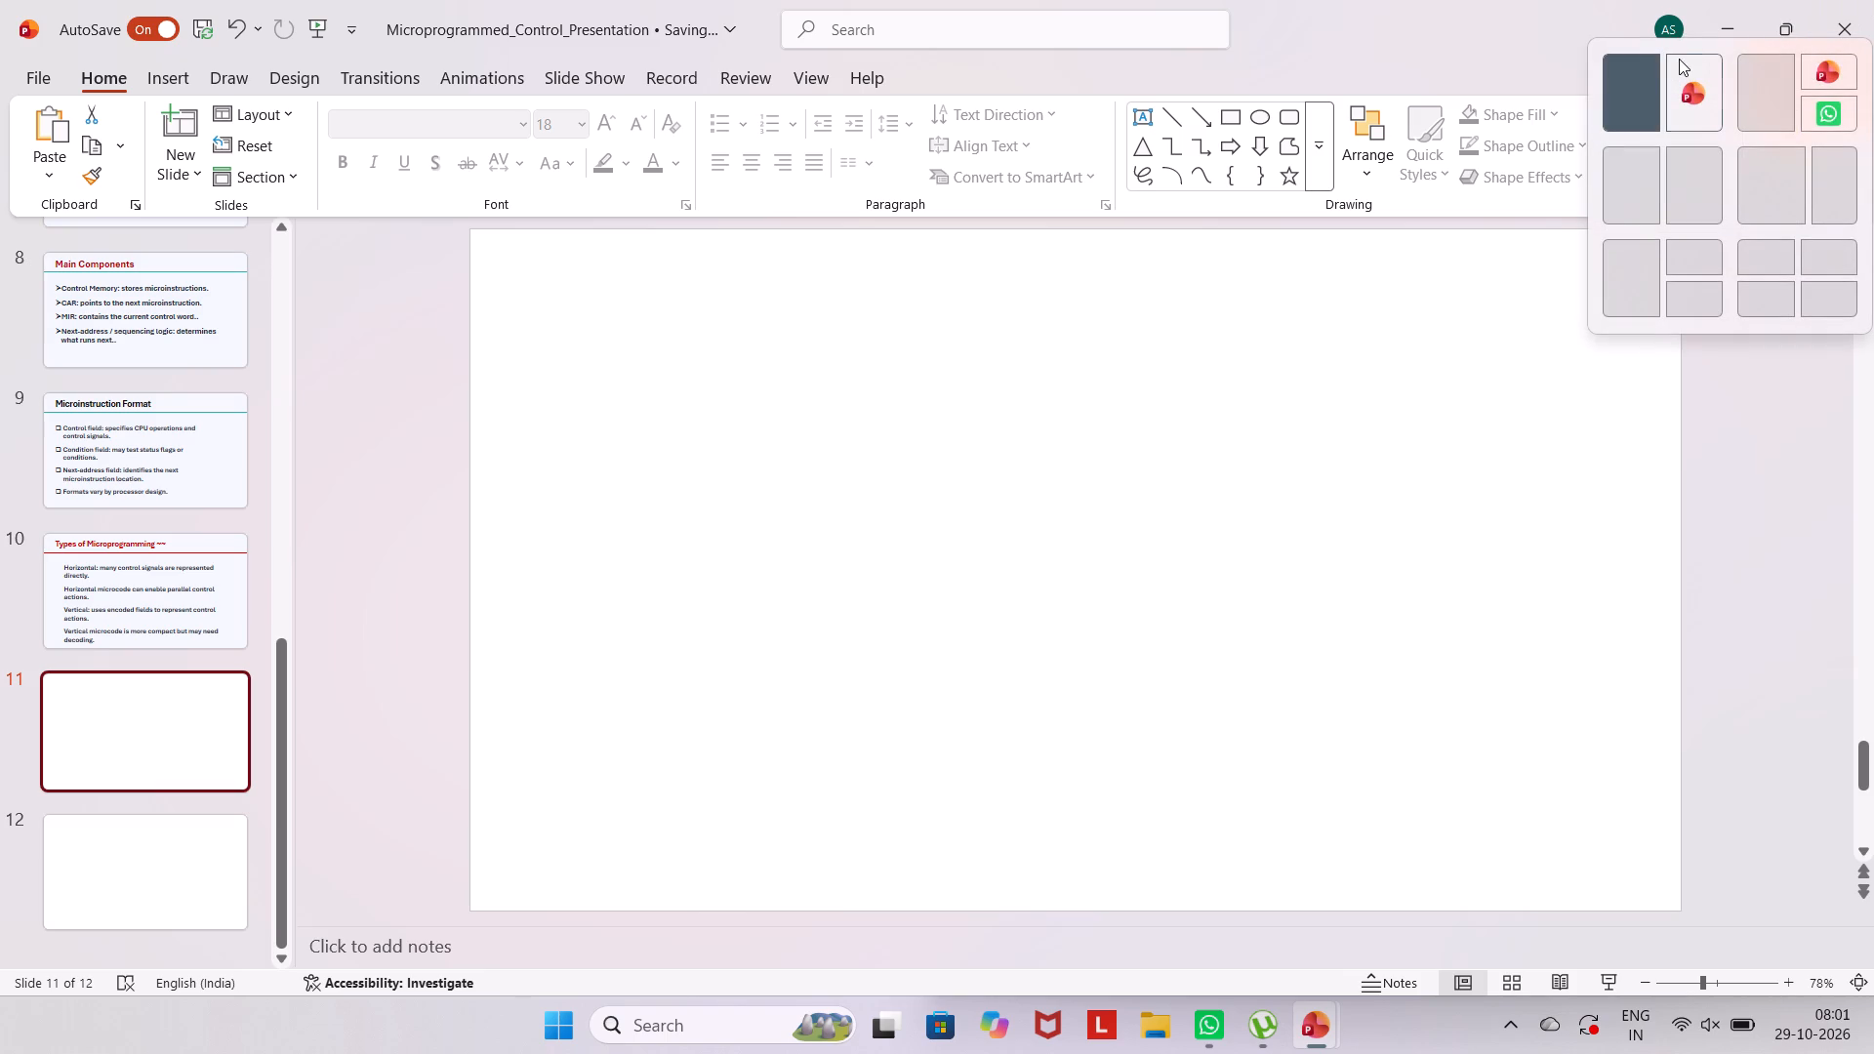
left_click(1617, 74)
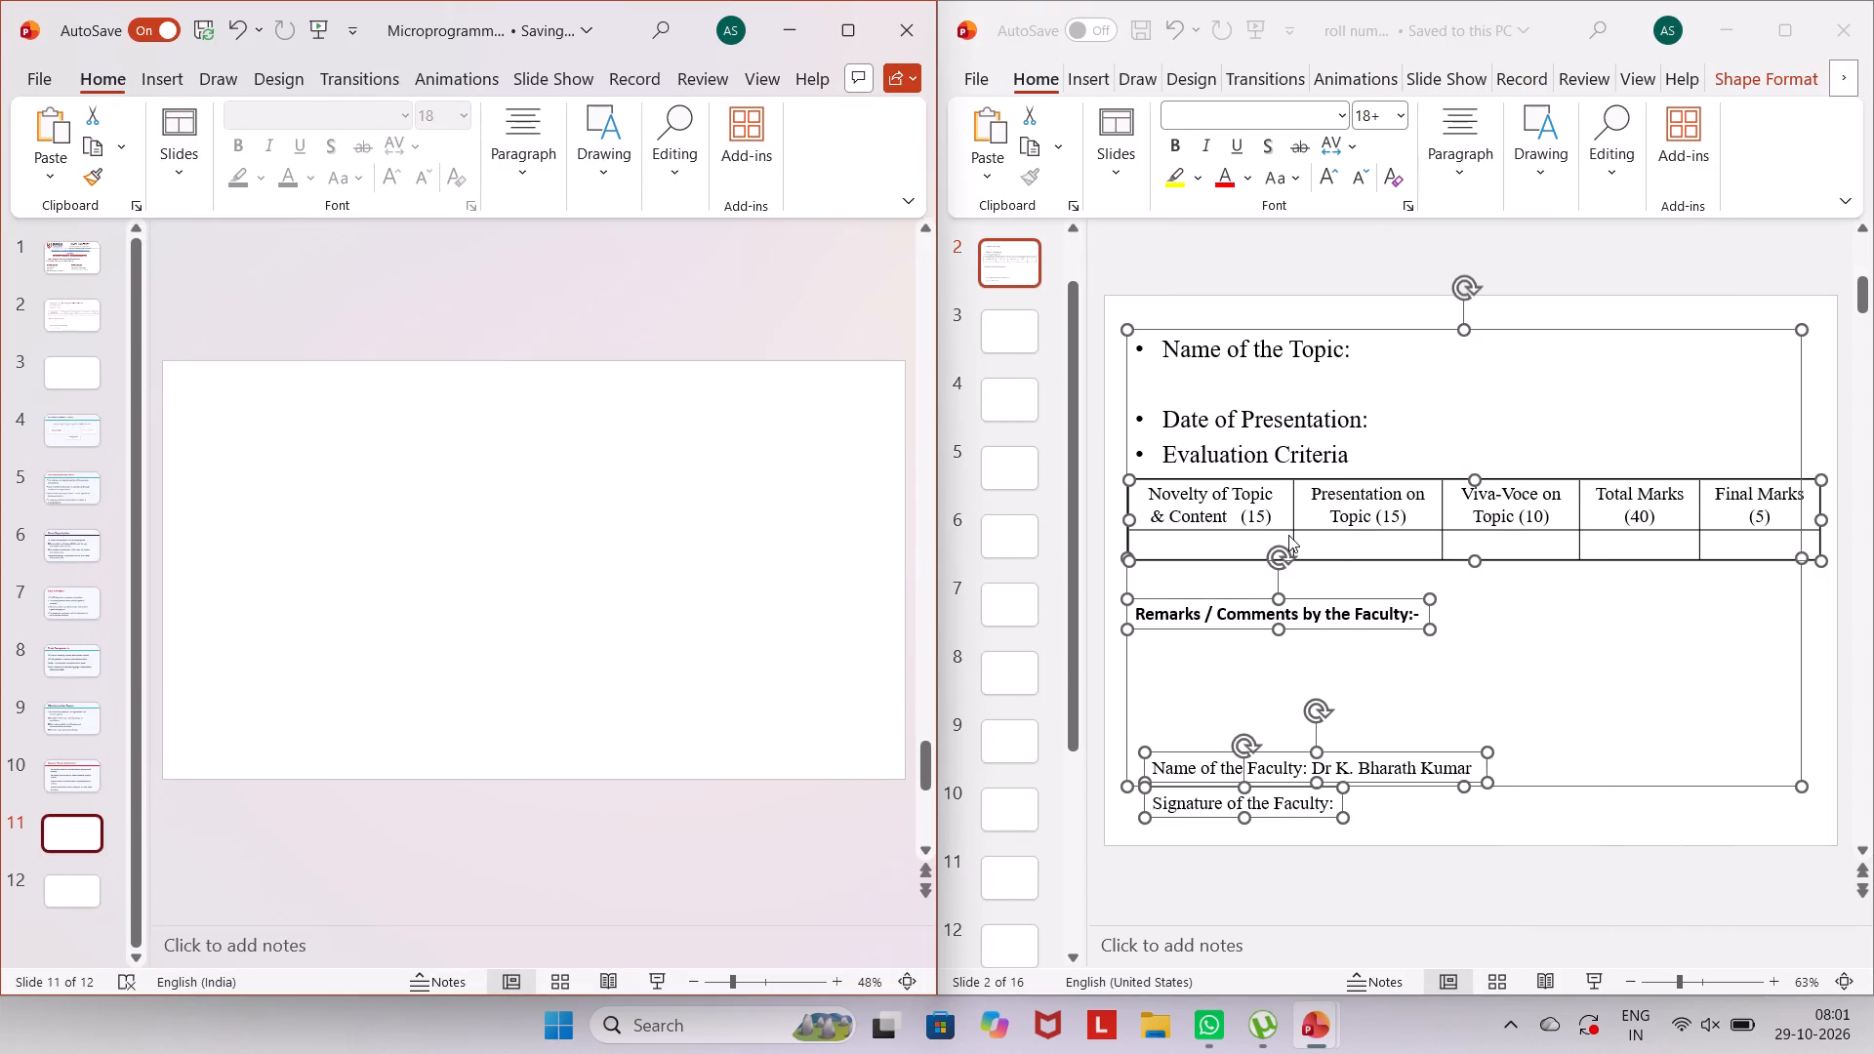
scroll(1023, 658, "down", 5)
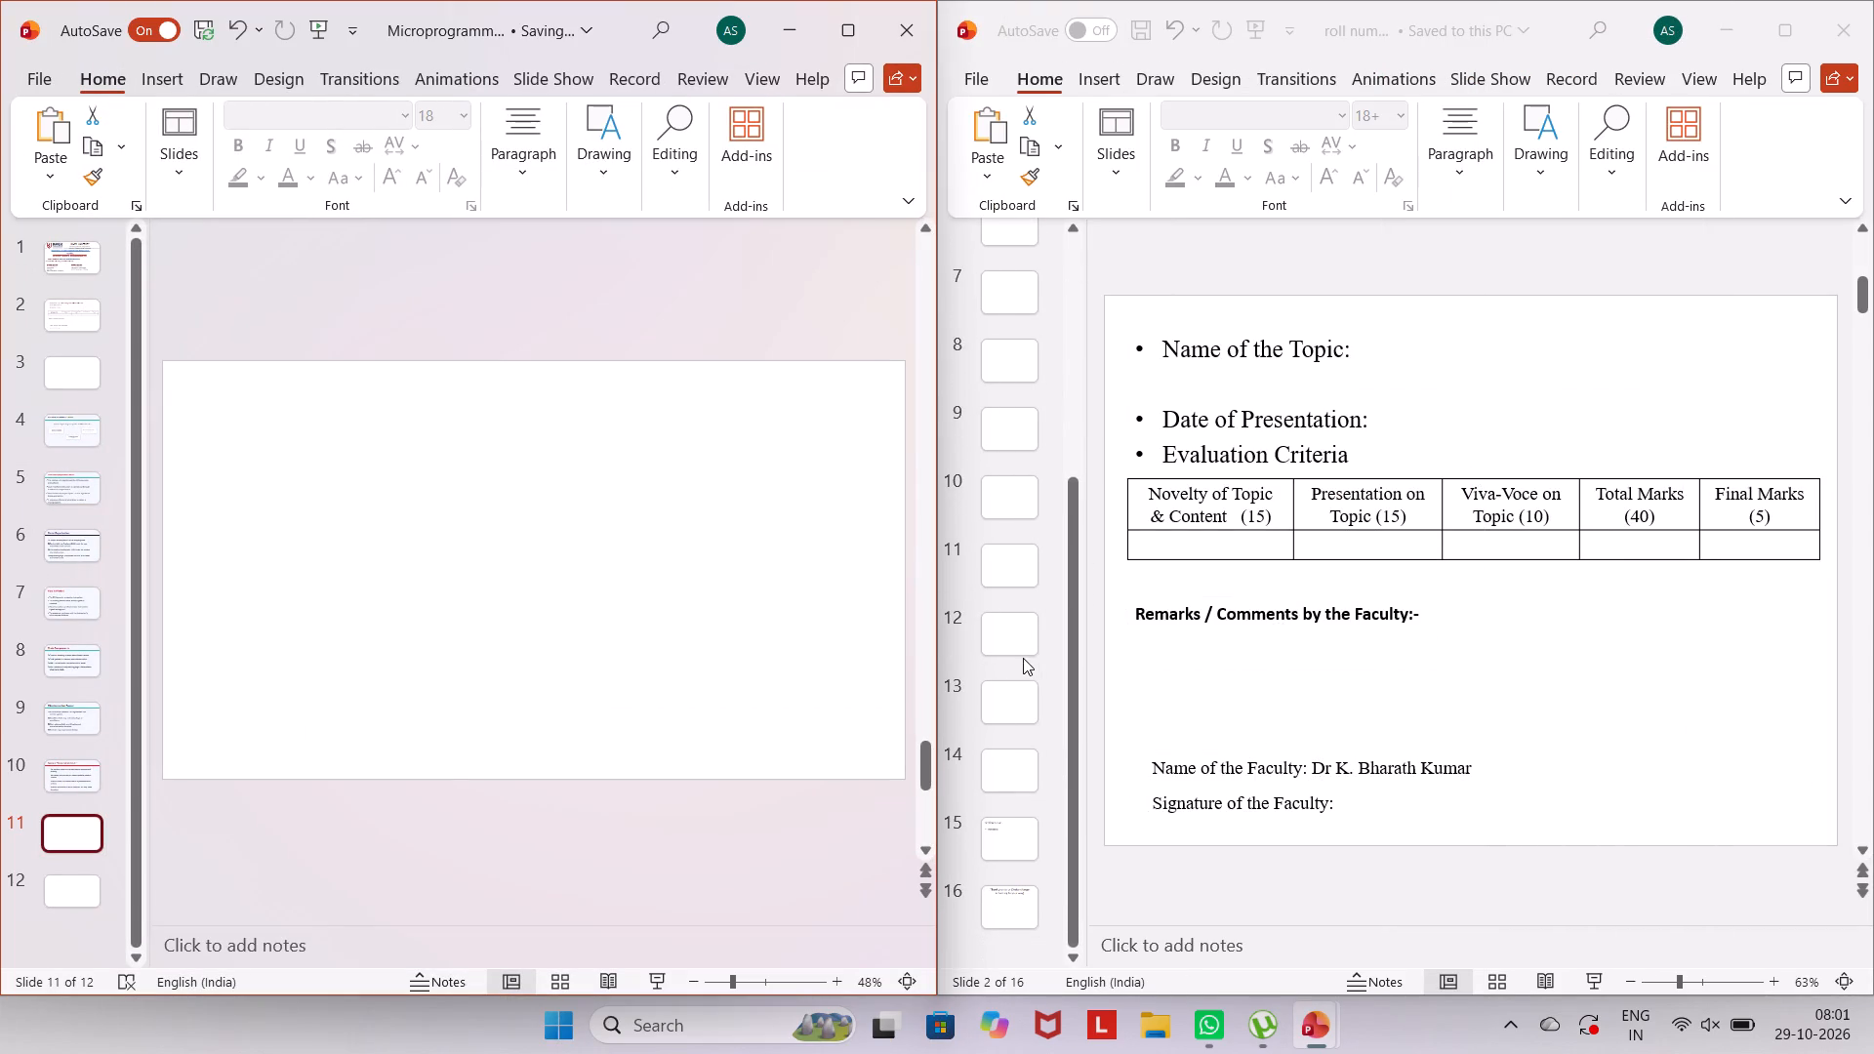
left_click(995, 895)
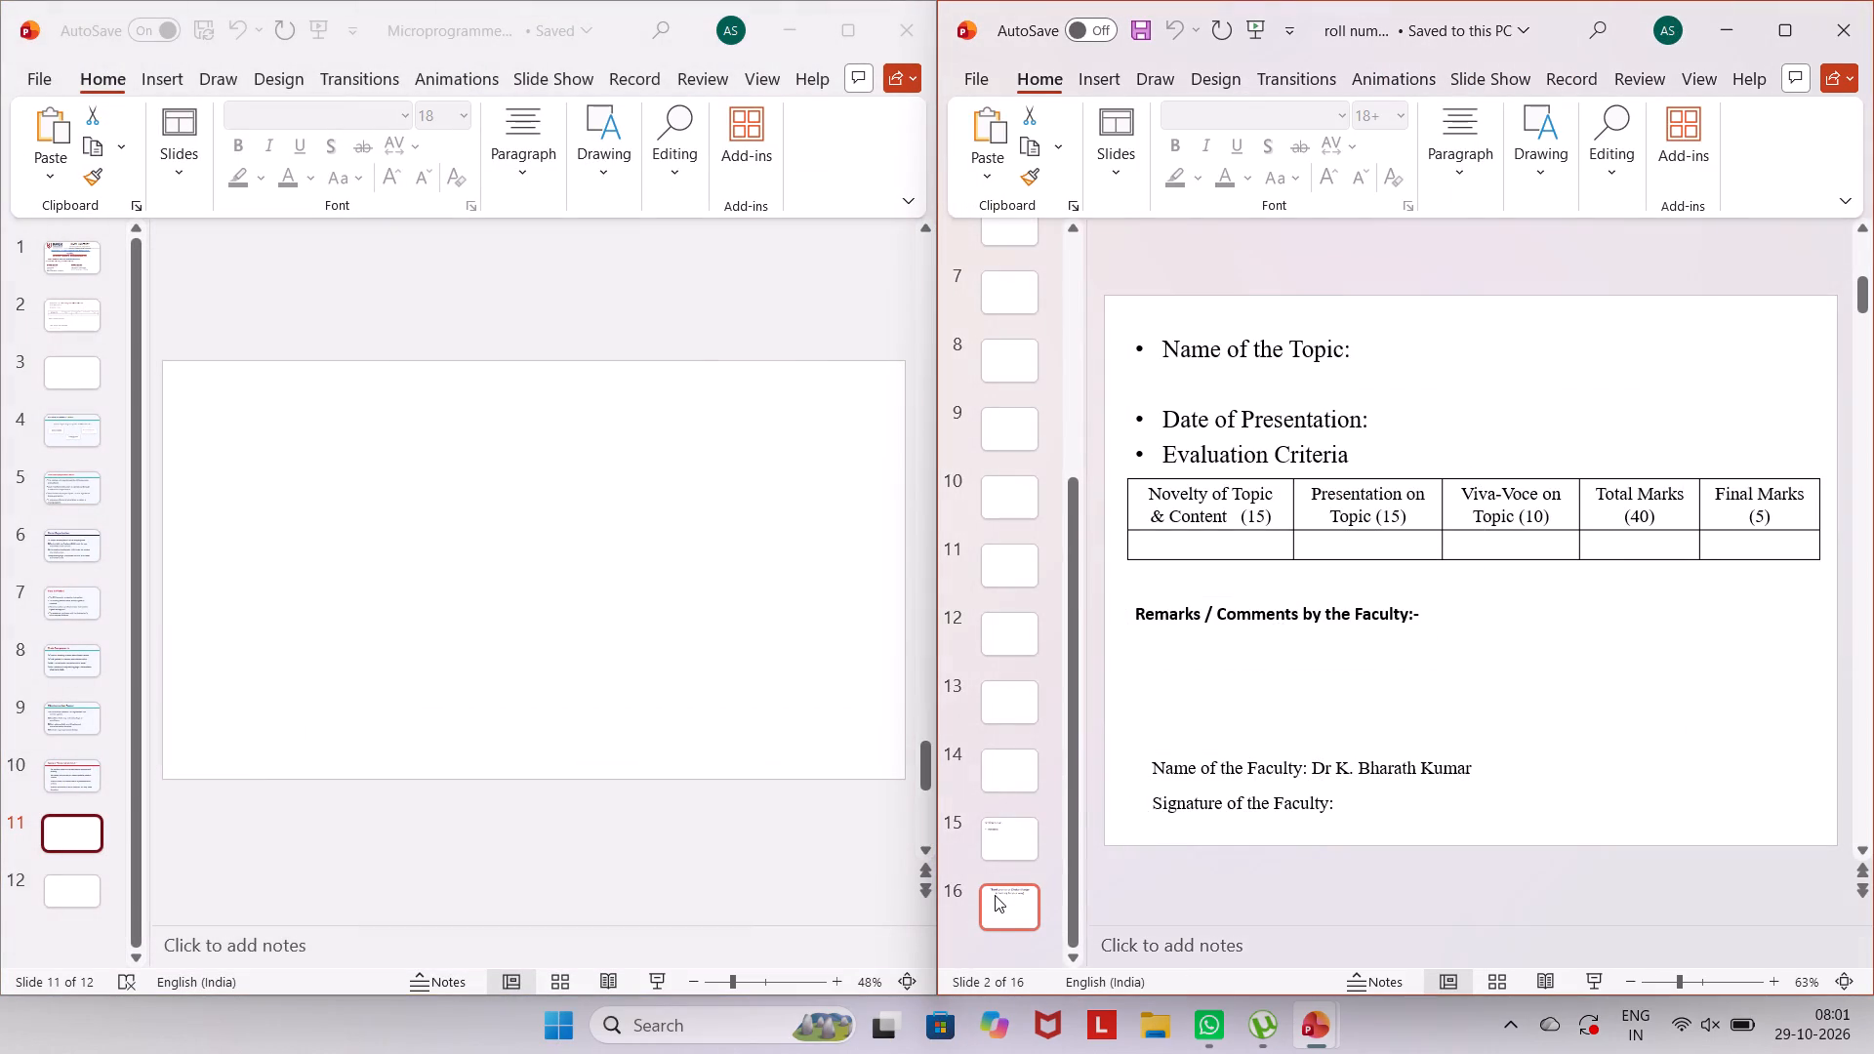
left_click(995, 895)
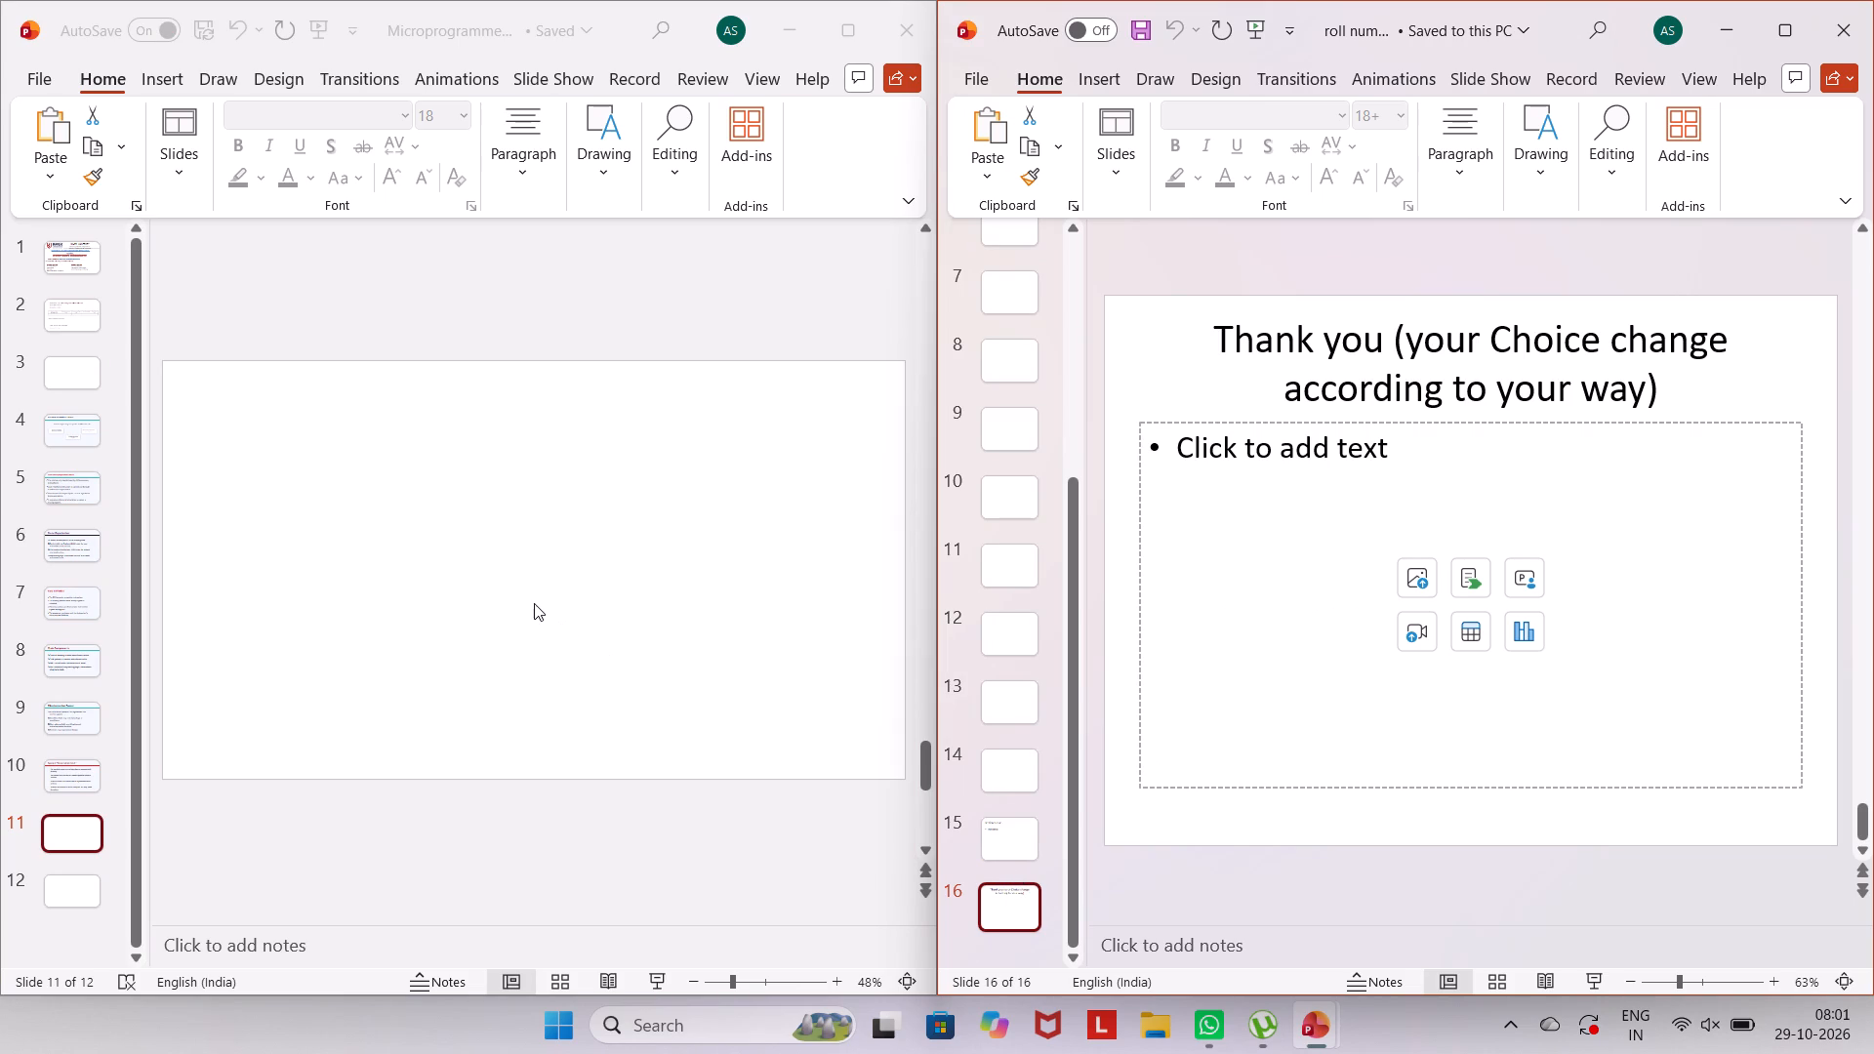
Return to Microprogrammed_Control_Presentation, open its blank last slide 12 and maximize the window.
left_click(381, 499)
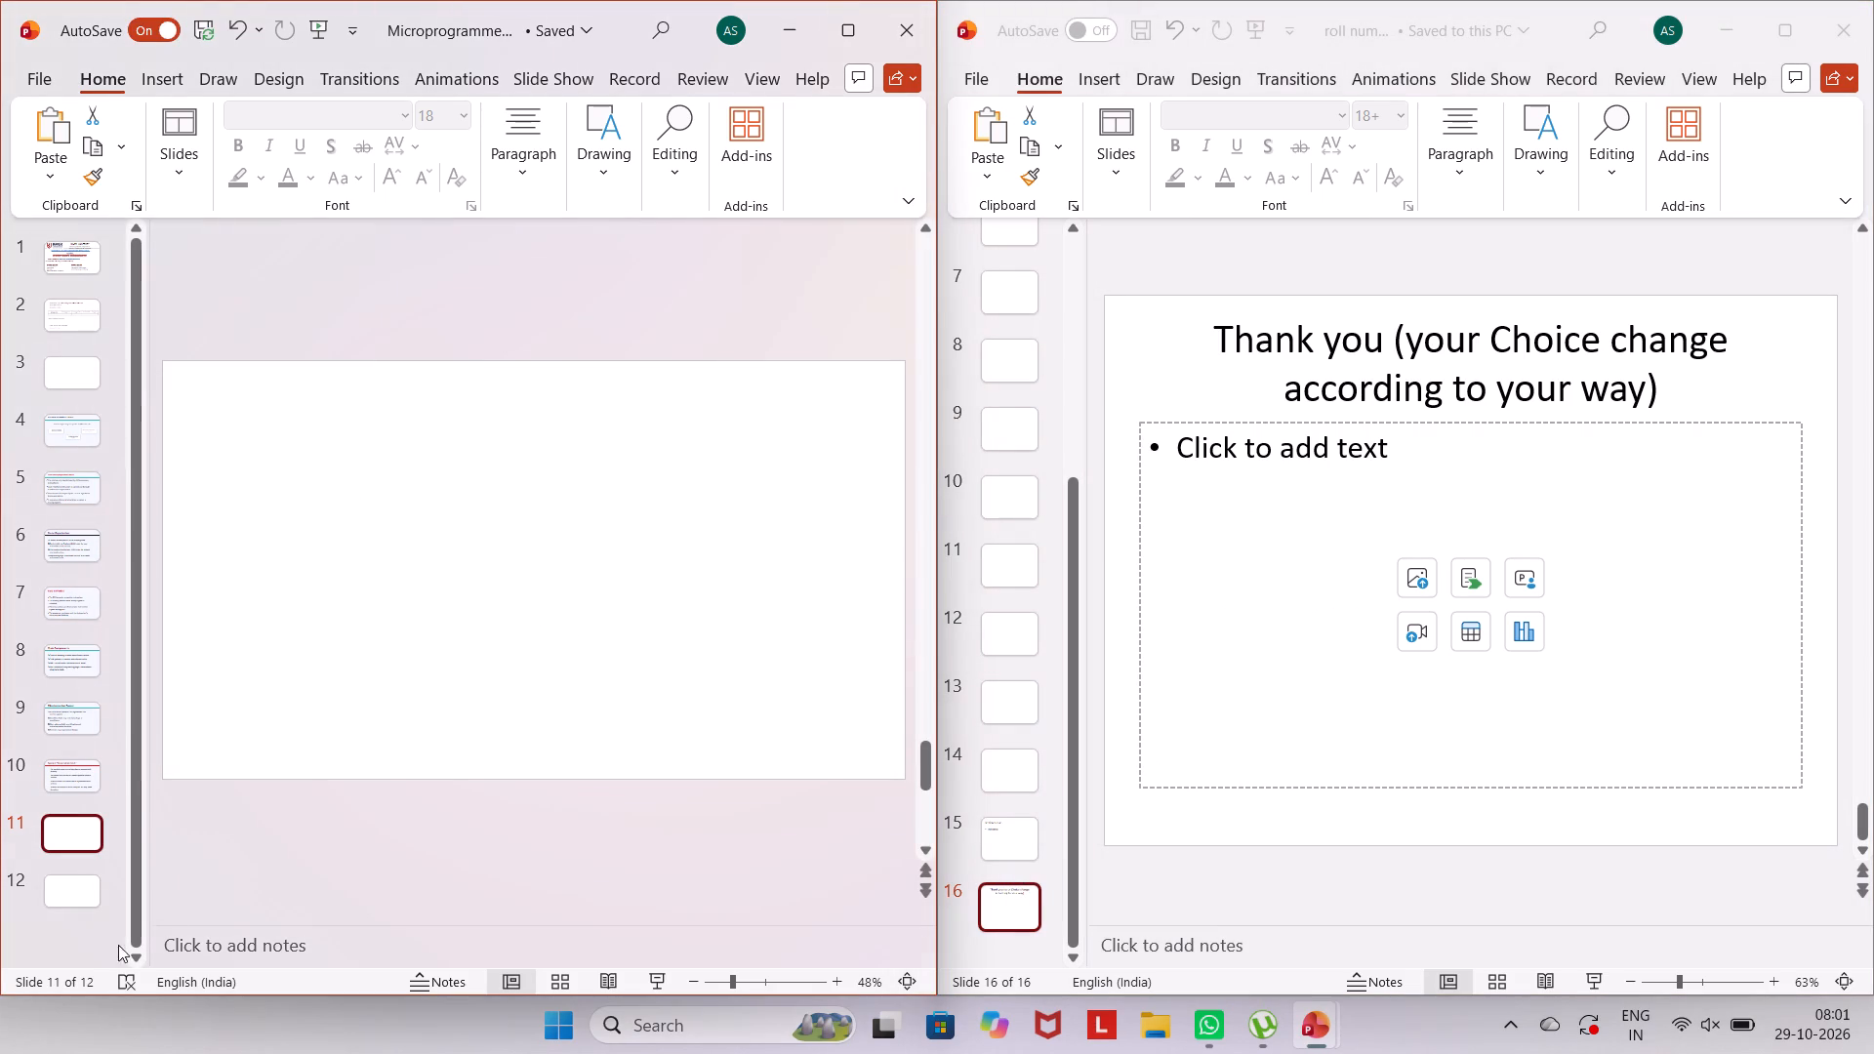
left_click(76, 888)
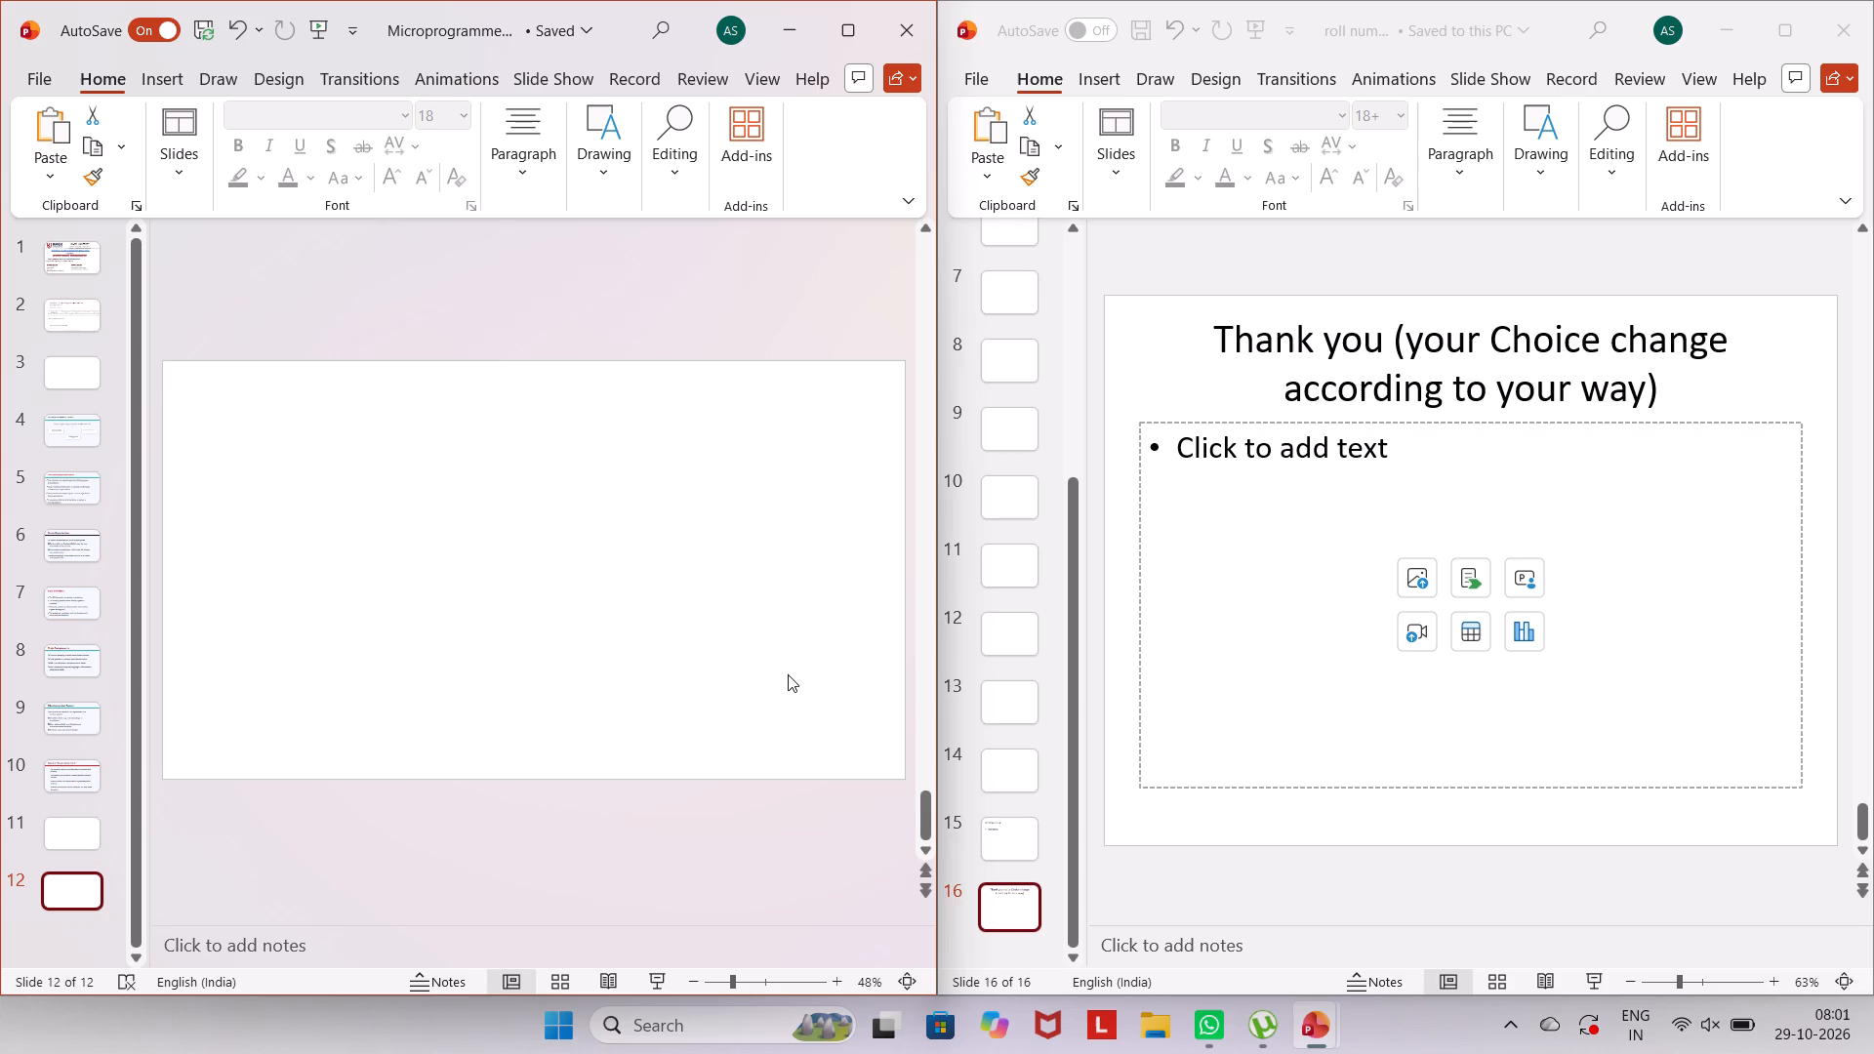
left_click(648, 446)
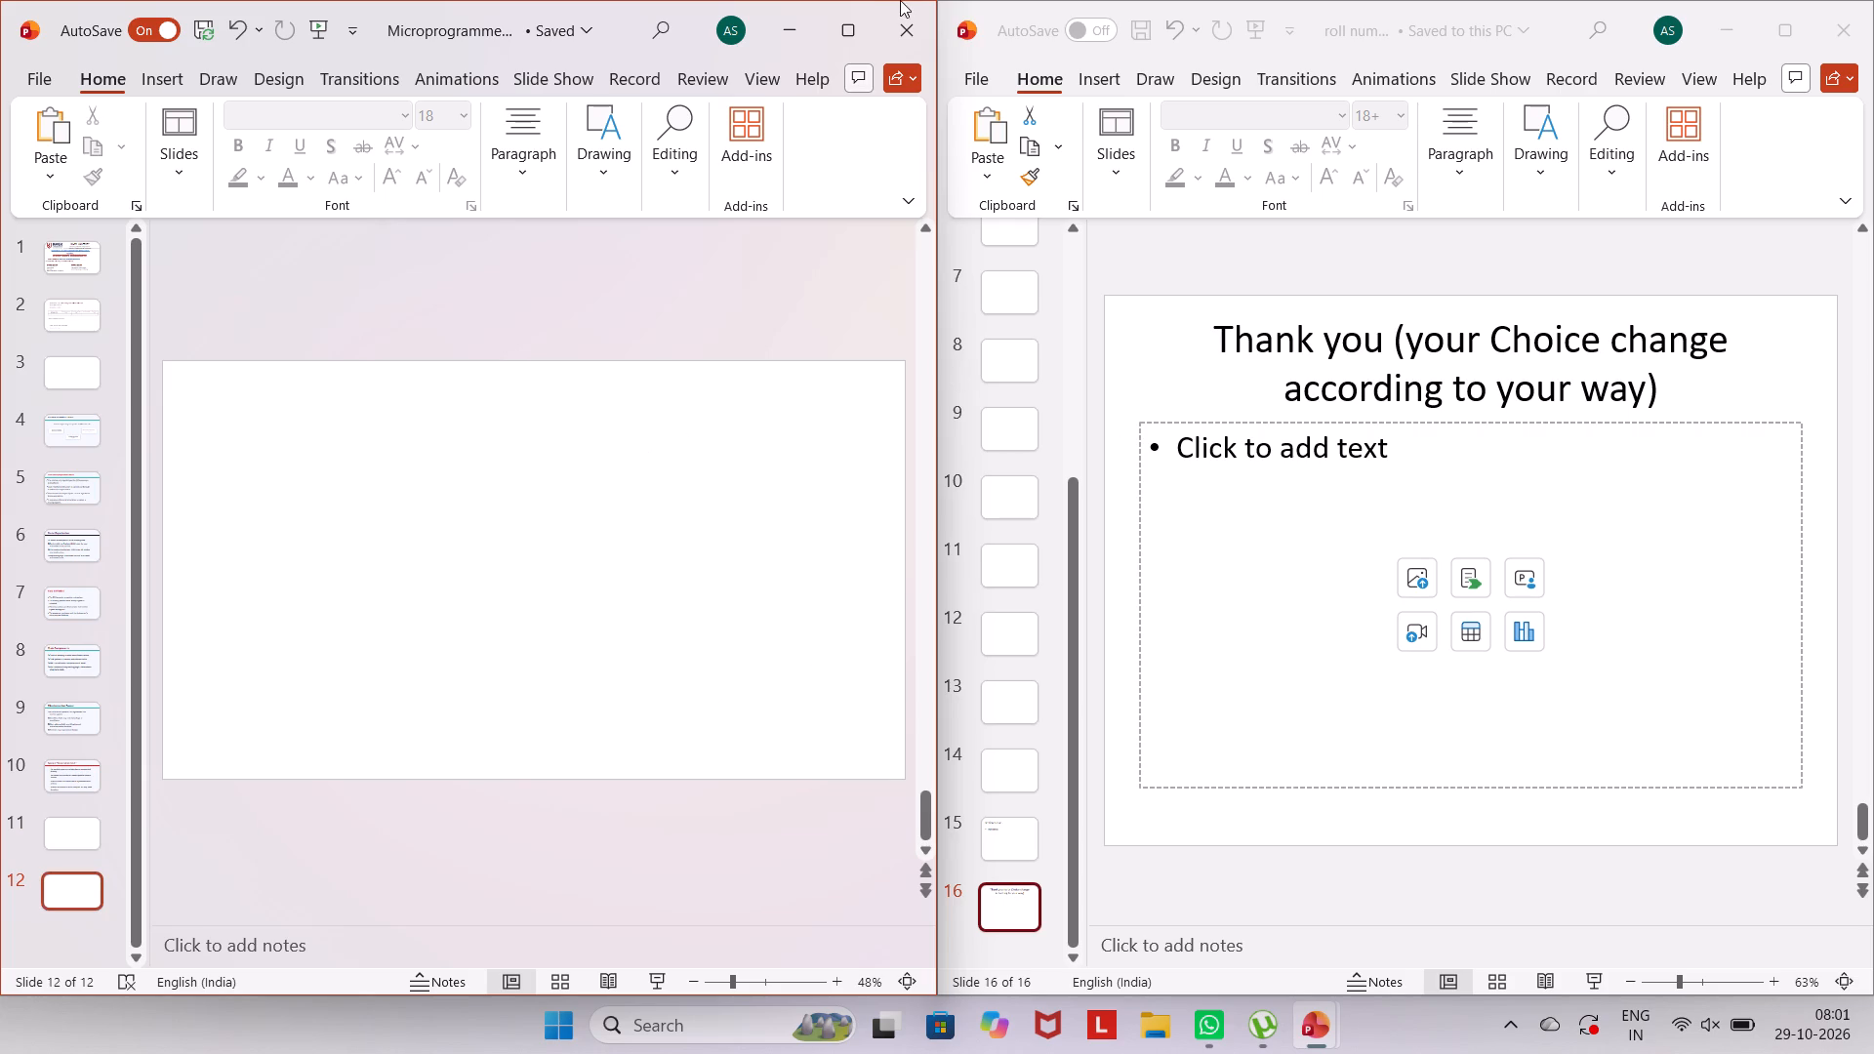
left_click(841, 27)
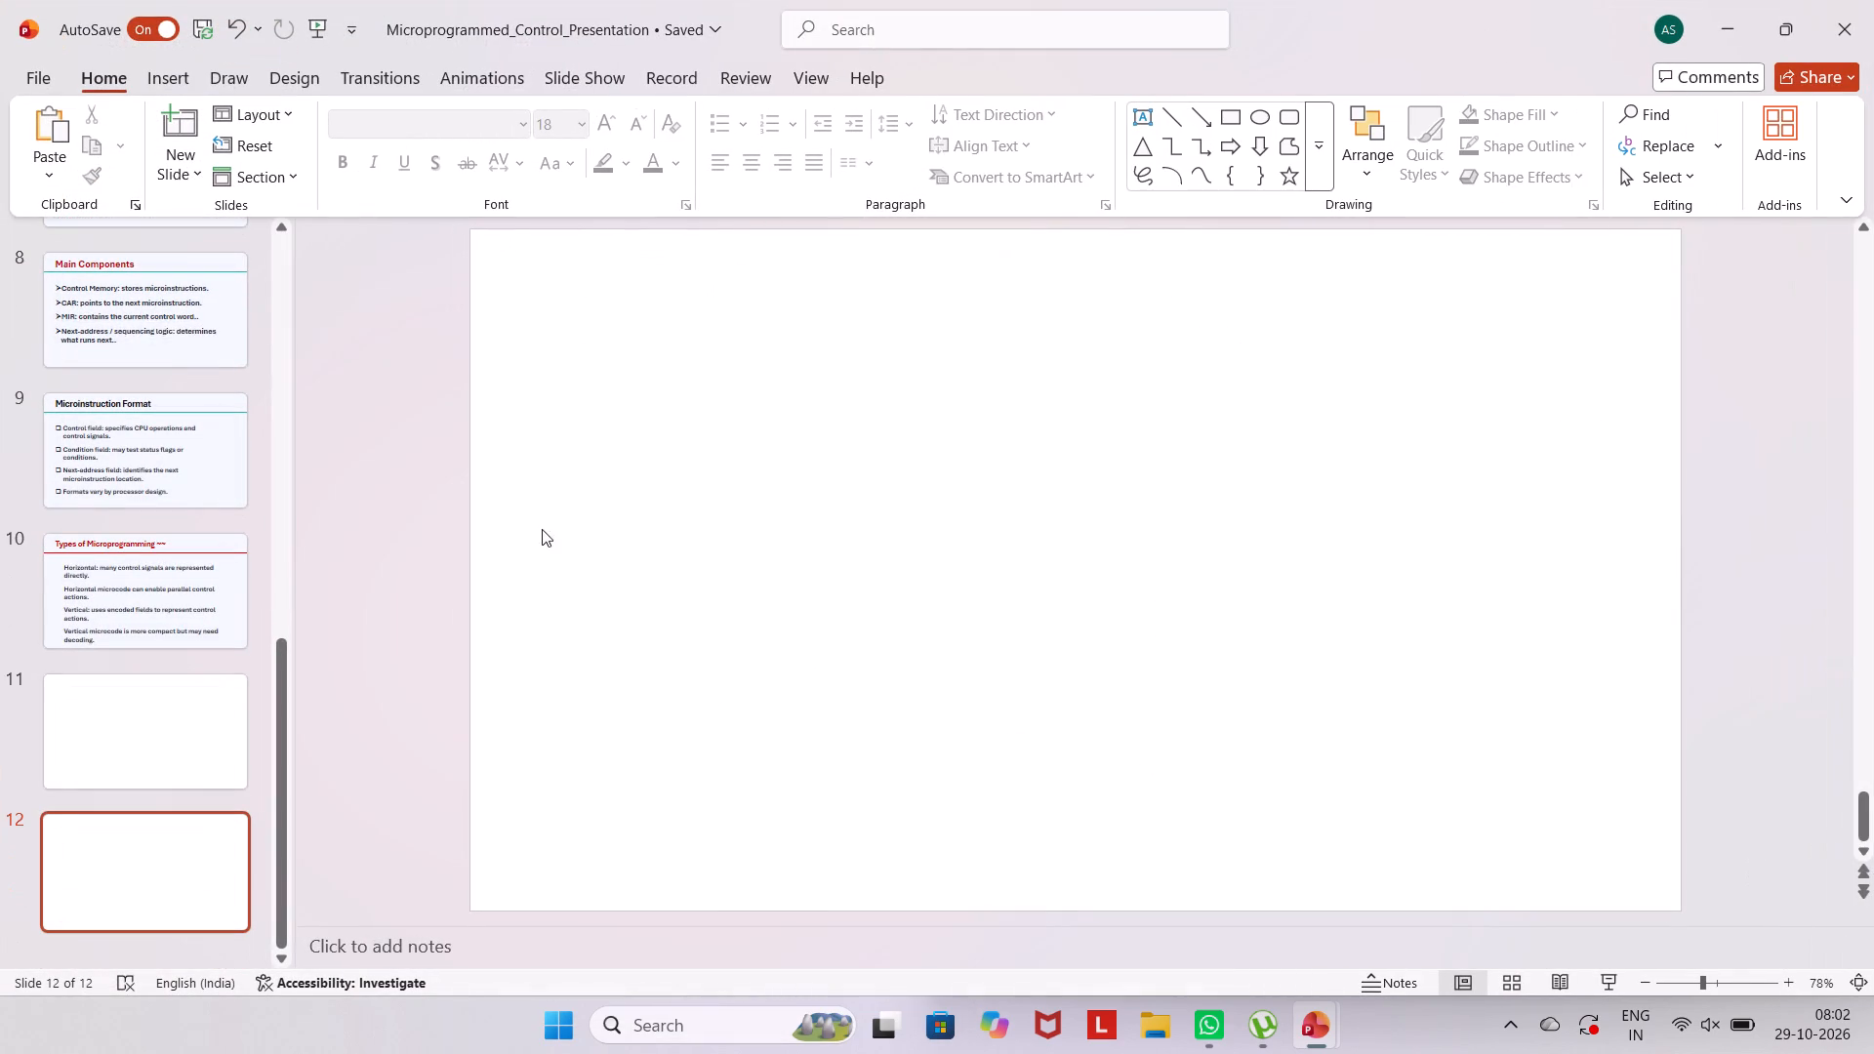
Start an empty text box in the upper part of blank slide 12.
left_click(752, 543)
double_click(793, 408)
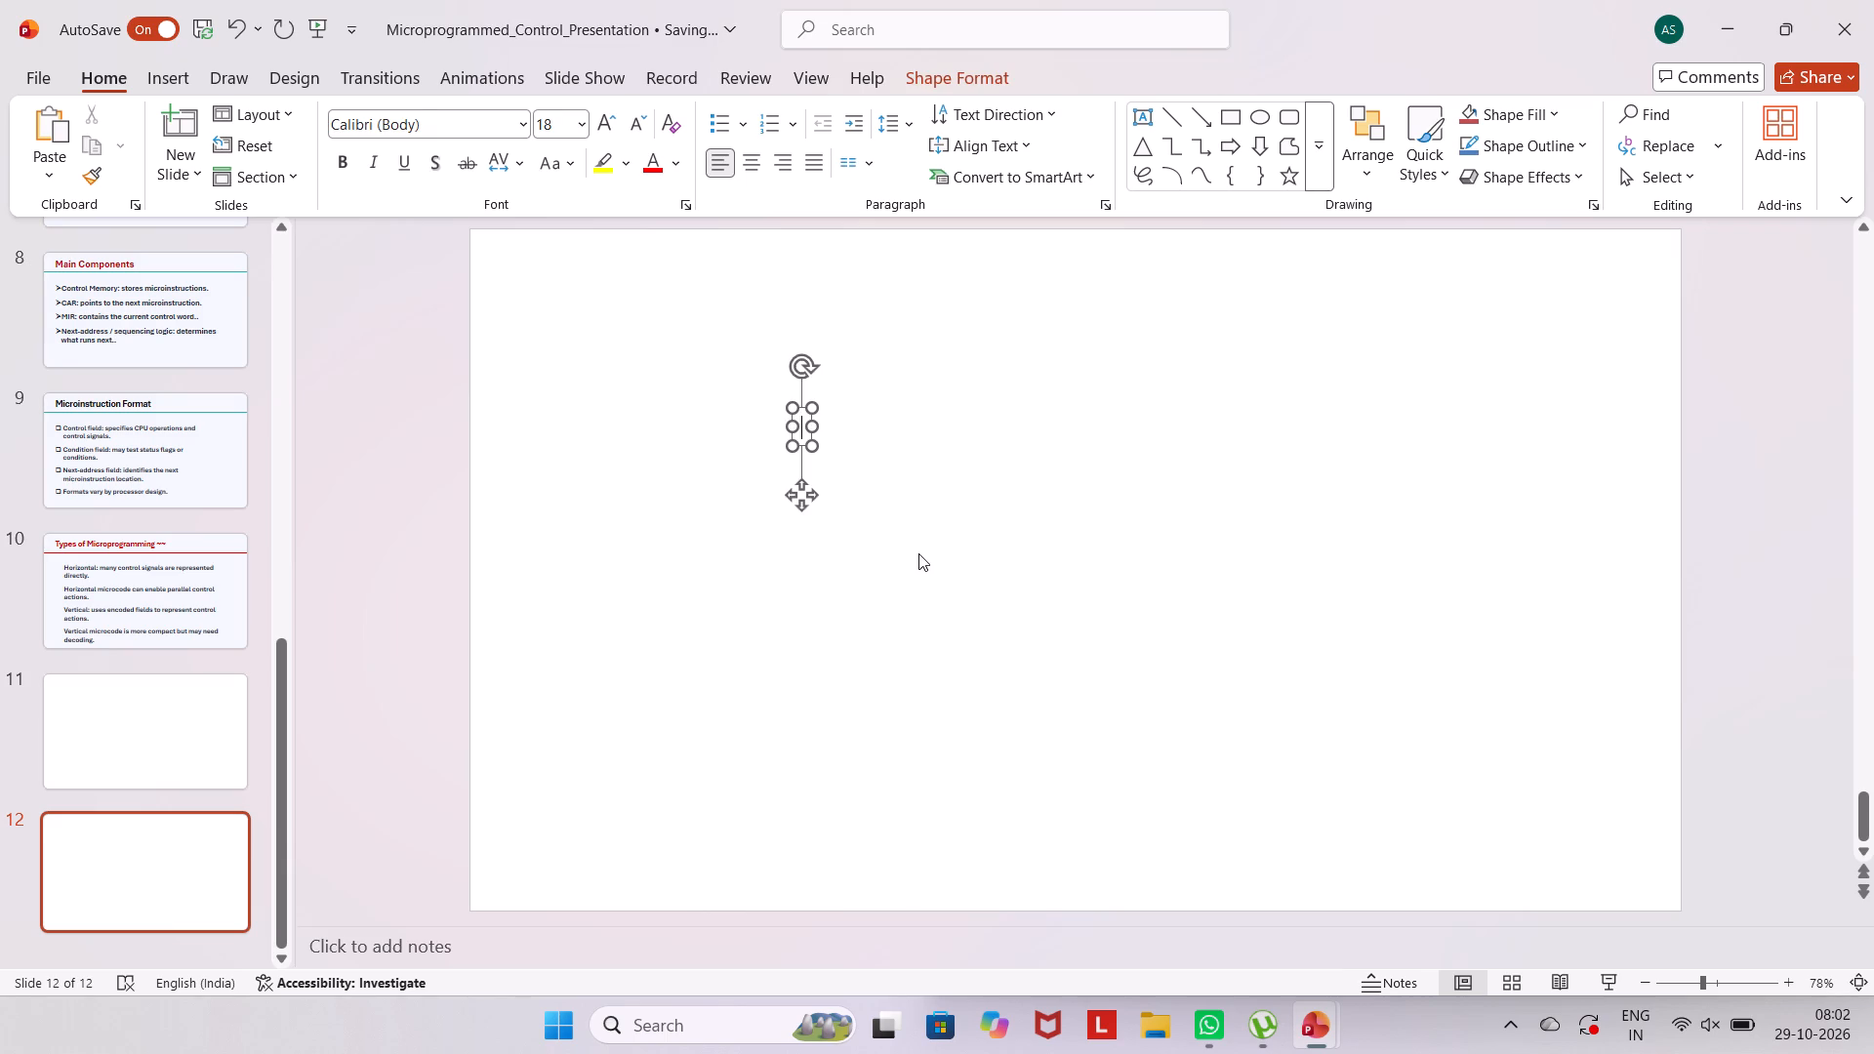
Apply the bright blue Office theme with the light grey side band to the presentation.
scroll(912, 527, "left", 1)
scroll(460, 135, "left", 1)
scroll(321, 172, "left", 3)
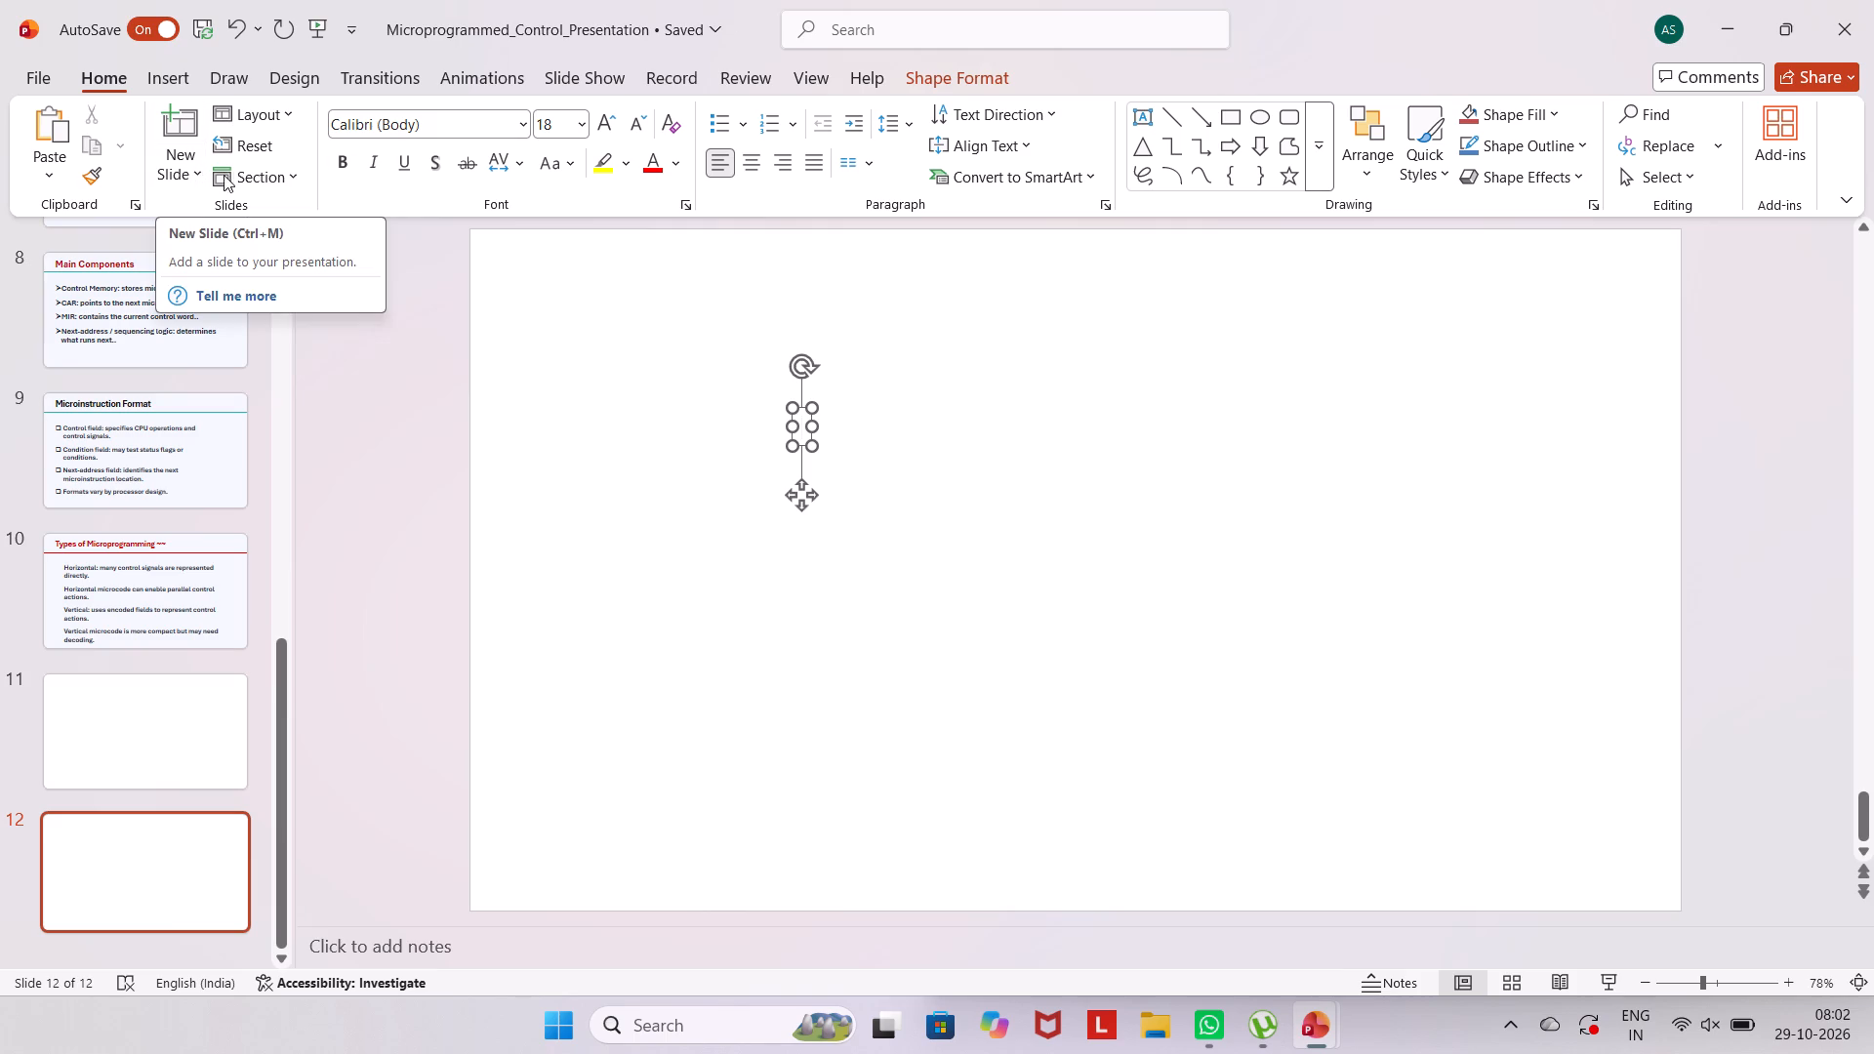
scroll(224, 175, "left", 1)
left_click(292, 82)
scroll(292, 82, "right", 1)
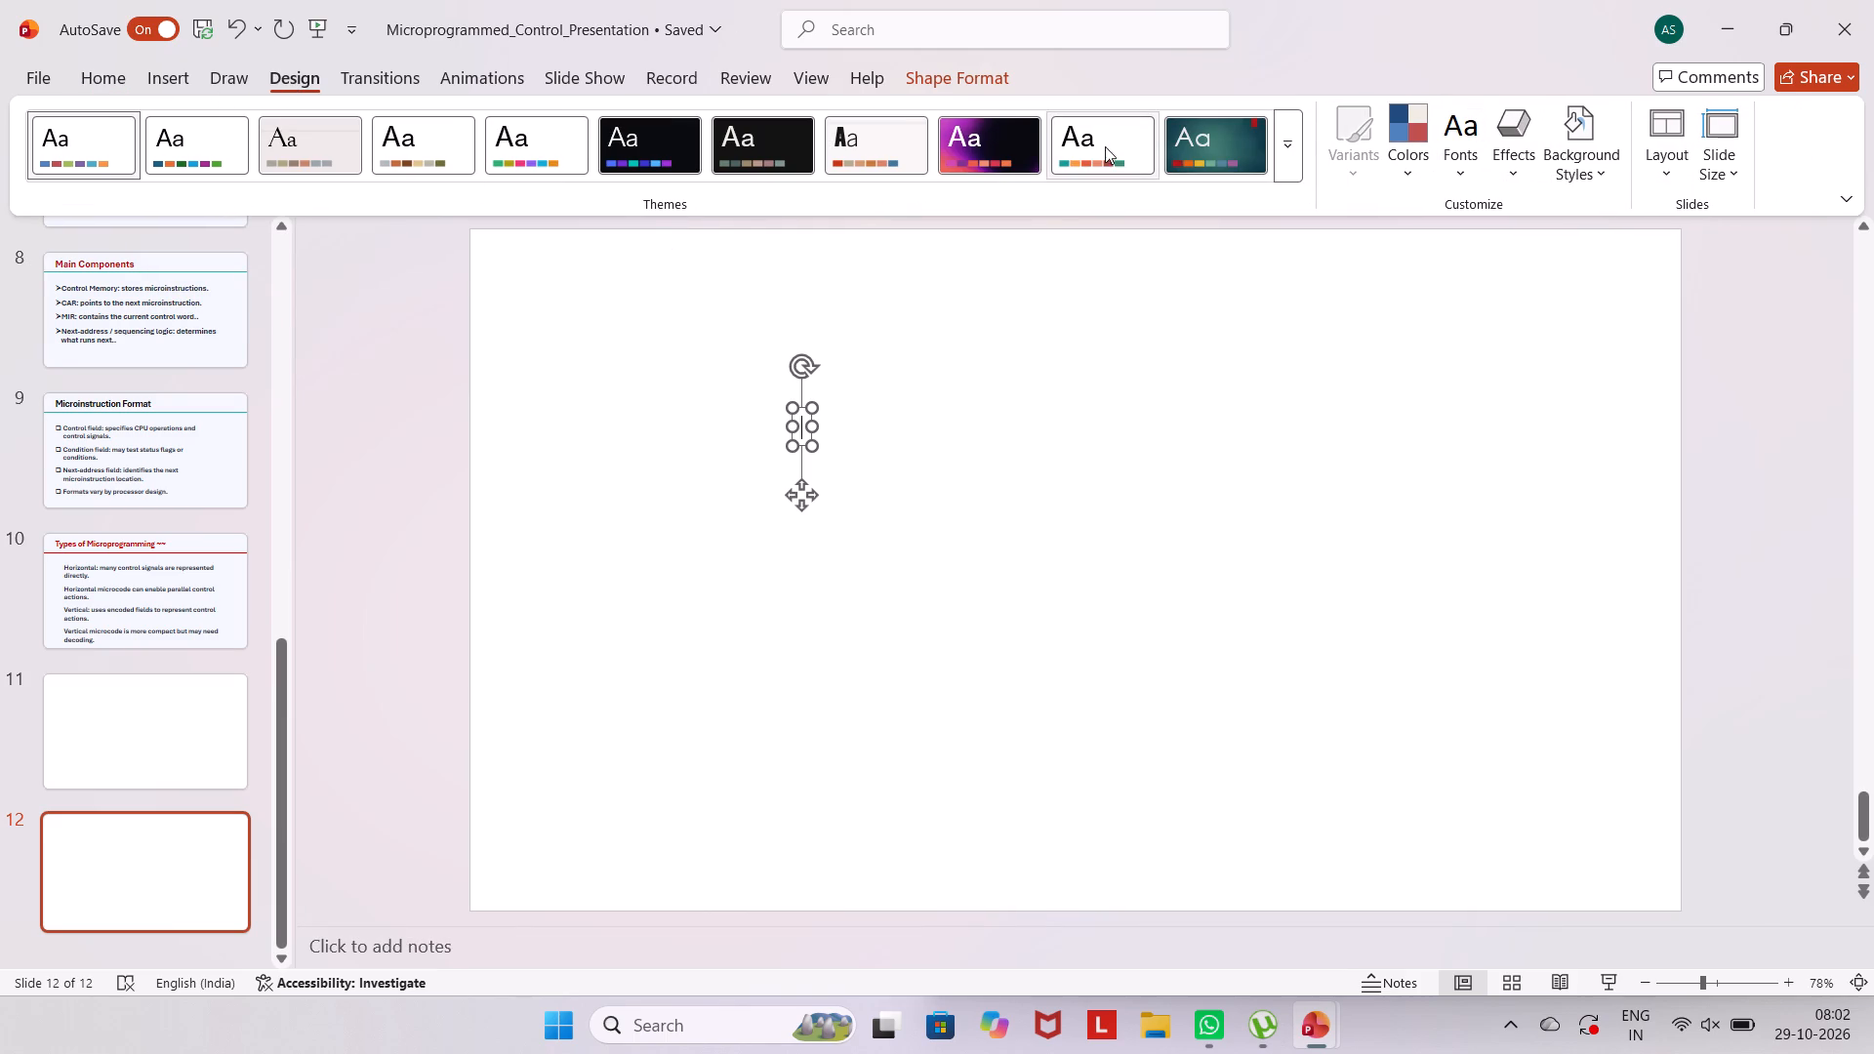
scroll(1105, 146, "right", 2)
left_click(1307, 163)
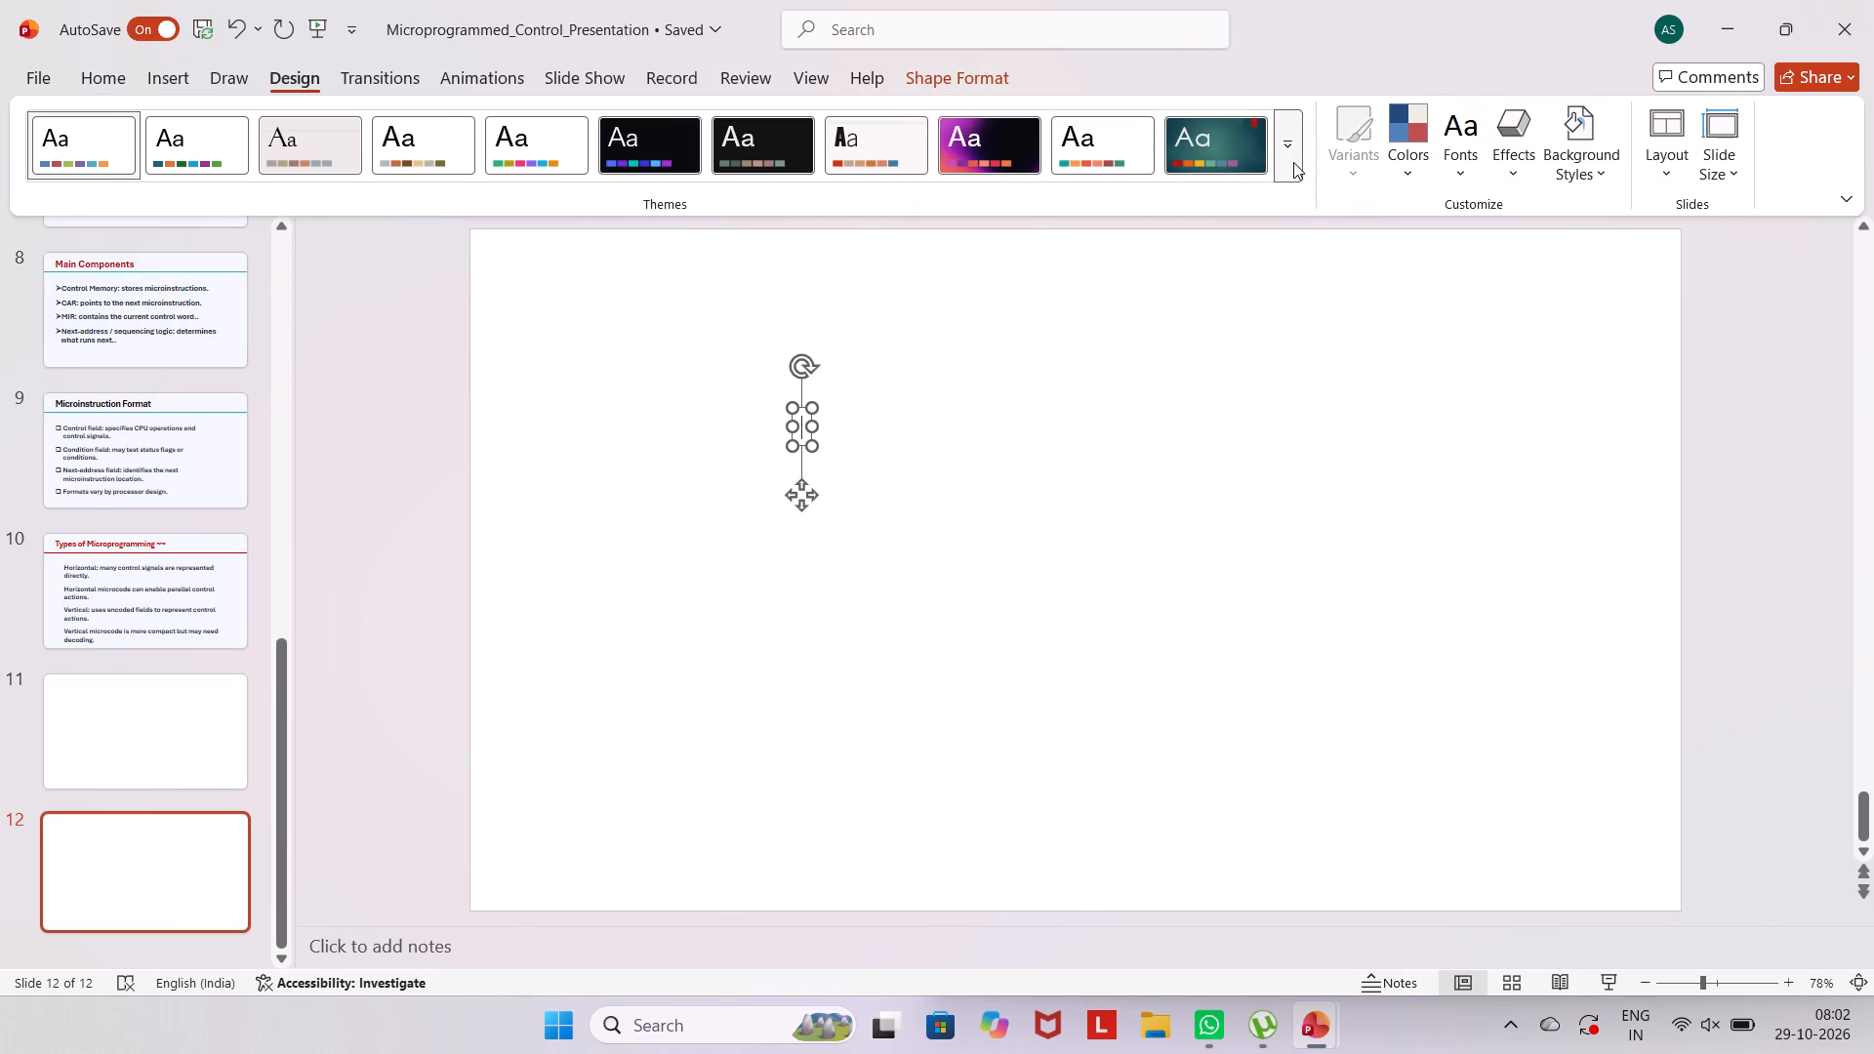
left_click(1293, 162)
scroll(1284, 167, "left", 1)
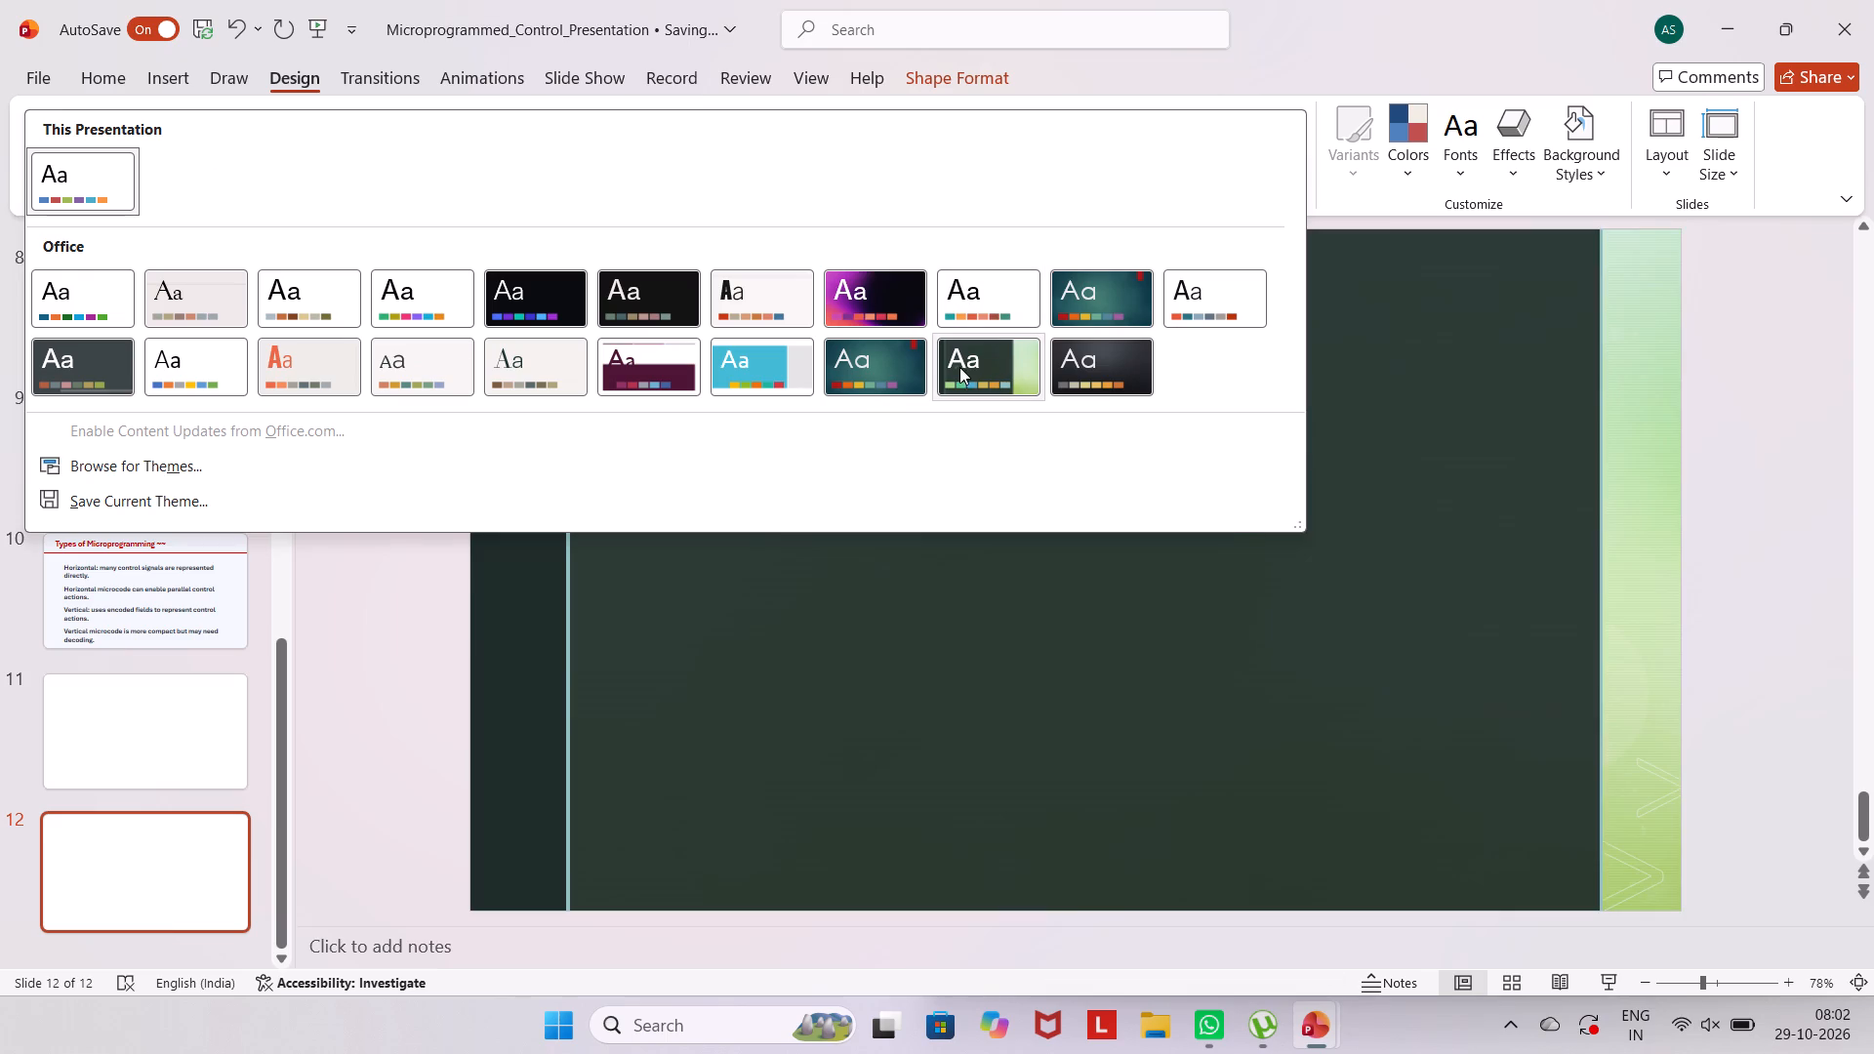
scroll(959, 367, "left", 1)
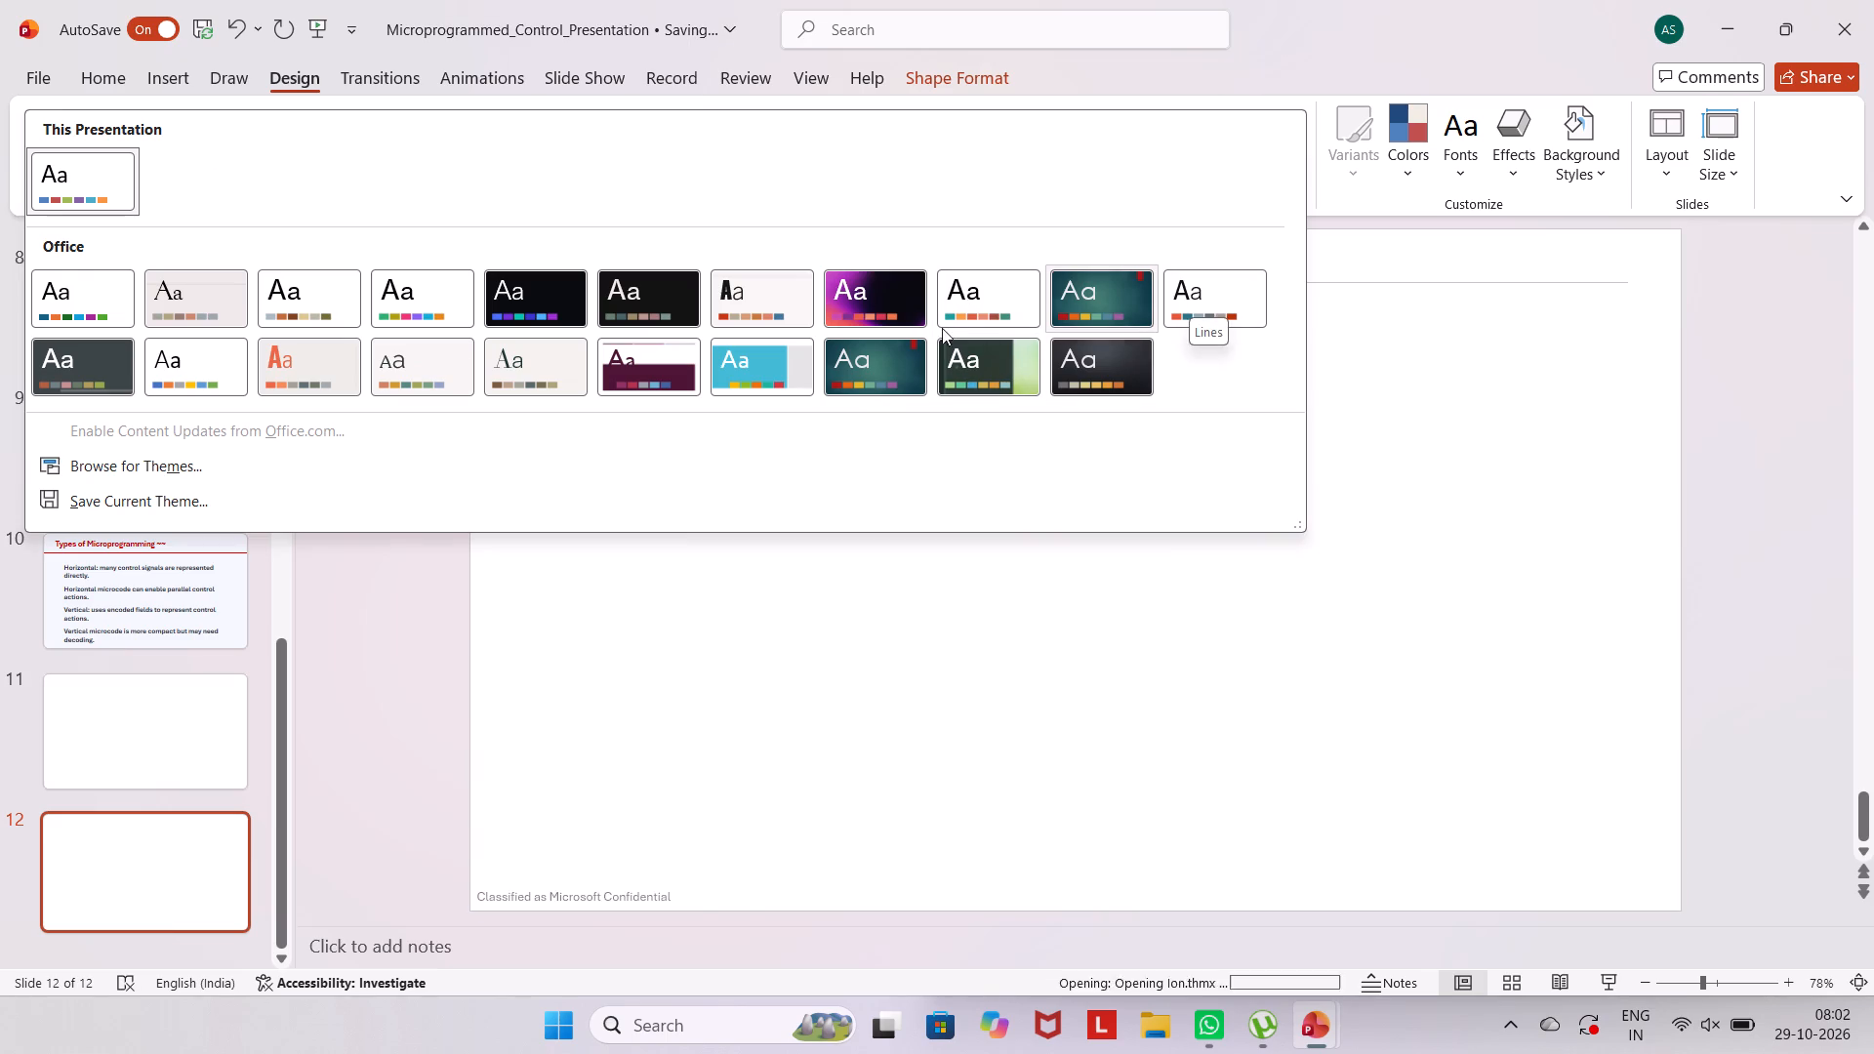
scroll(942, 328, "left", 1)
scroll(581, 359, "left", 1)
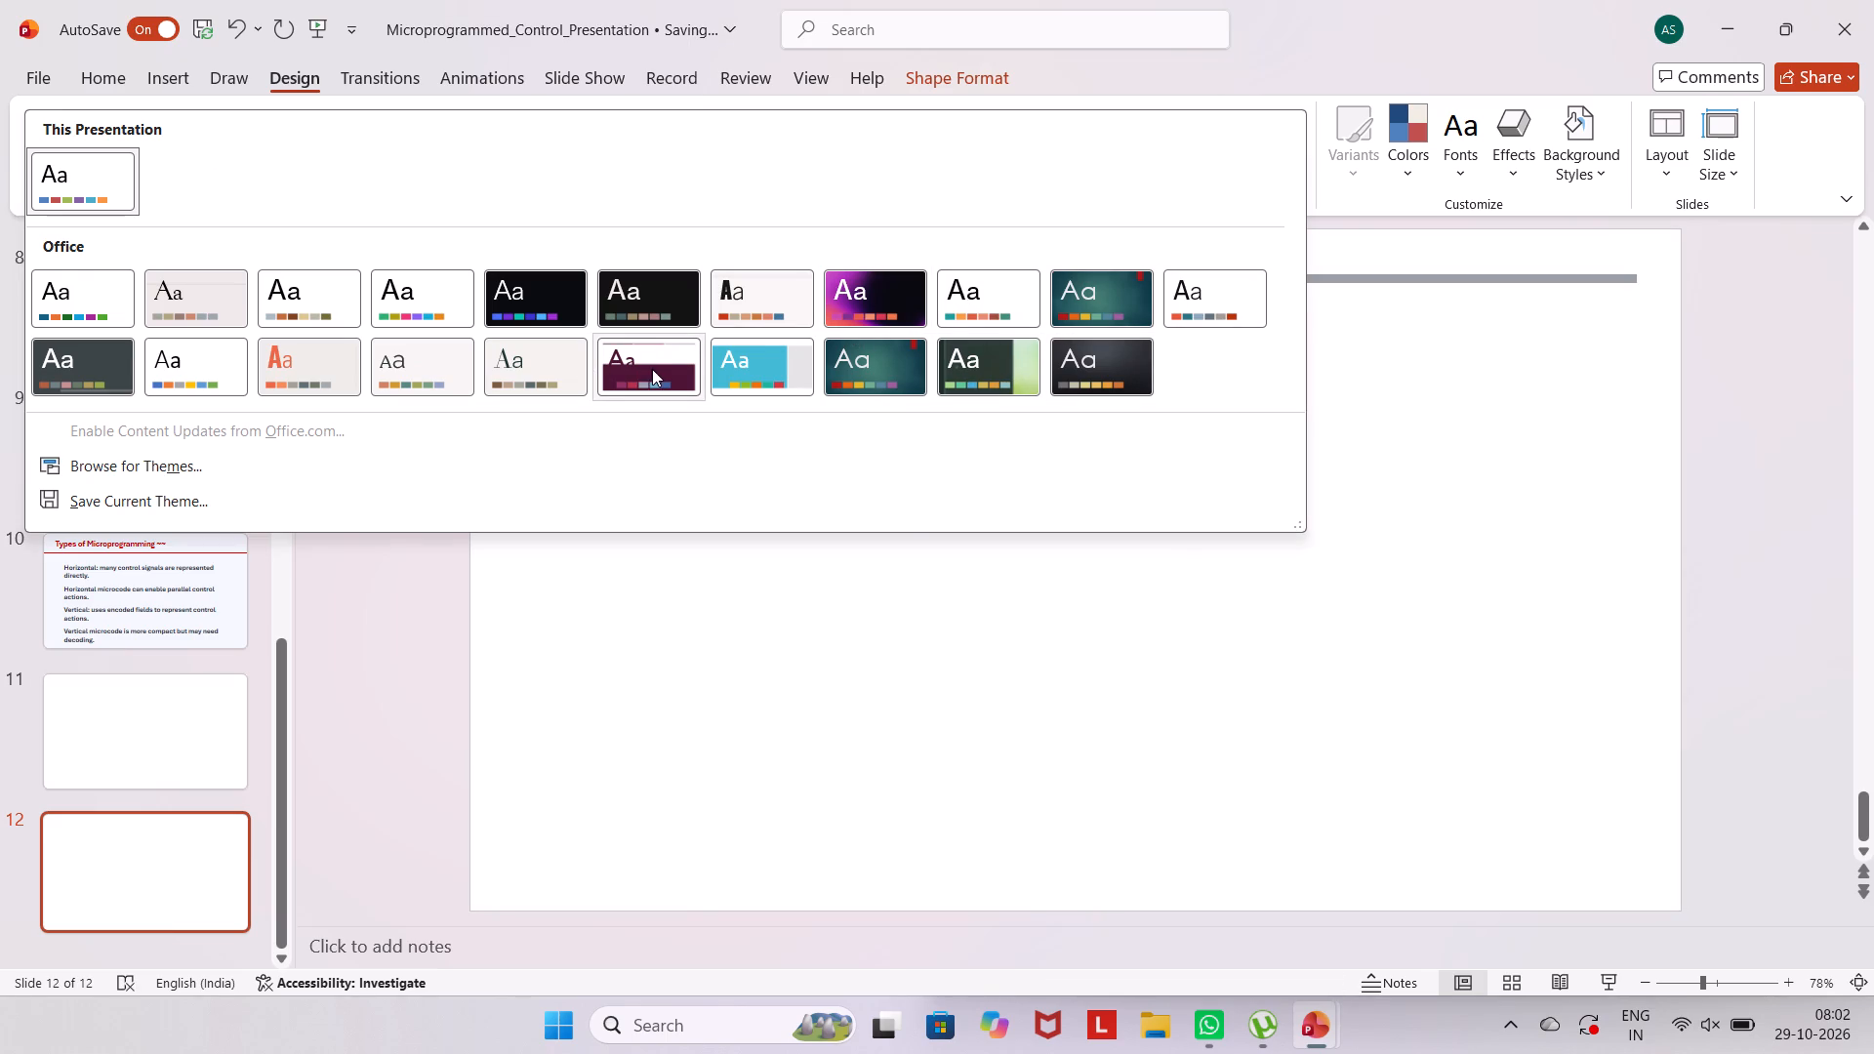
scroll(652, 369, "left", 2)
left_click(726, 369)
scroll(726, 369, "left", 1)
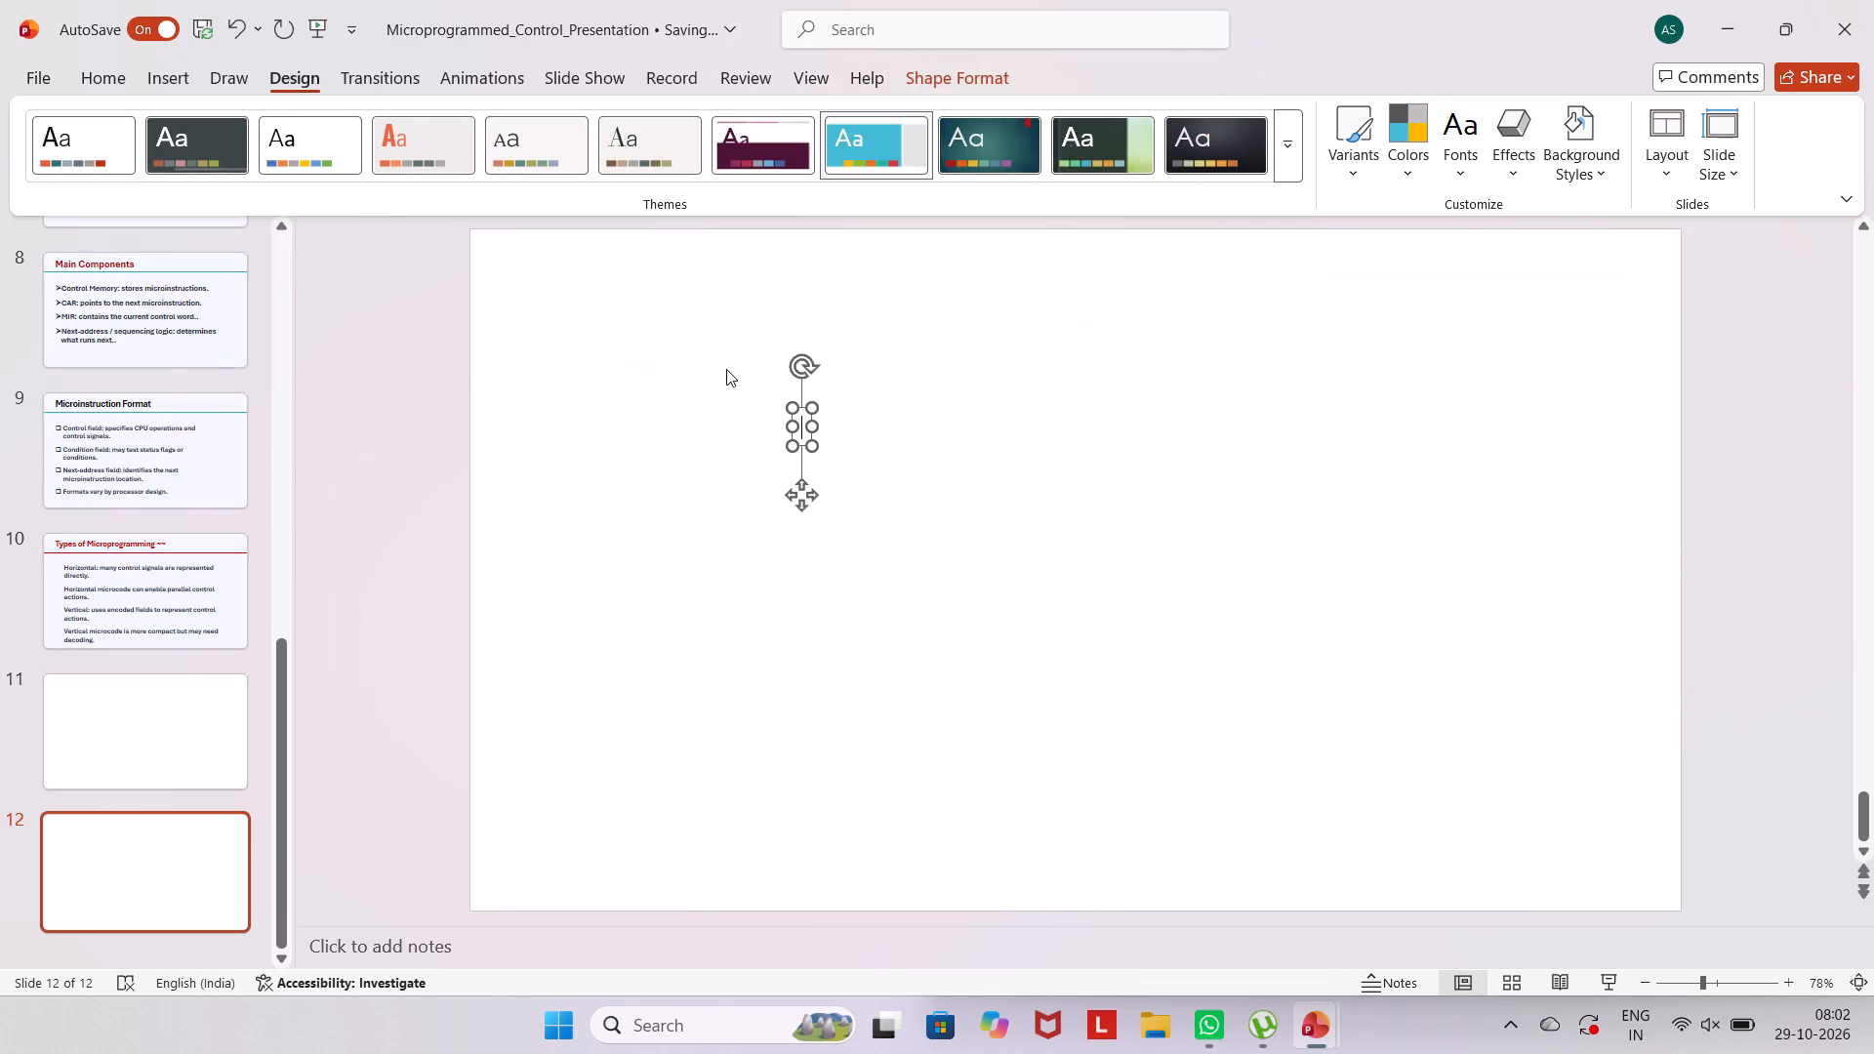
scroll(726, 369, "left", 1)
Preview the other available Office themes on blank slide 12 to compare their backgrounds.
scroll(1103, 153, "right", 1)
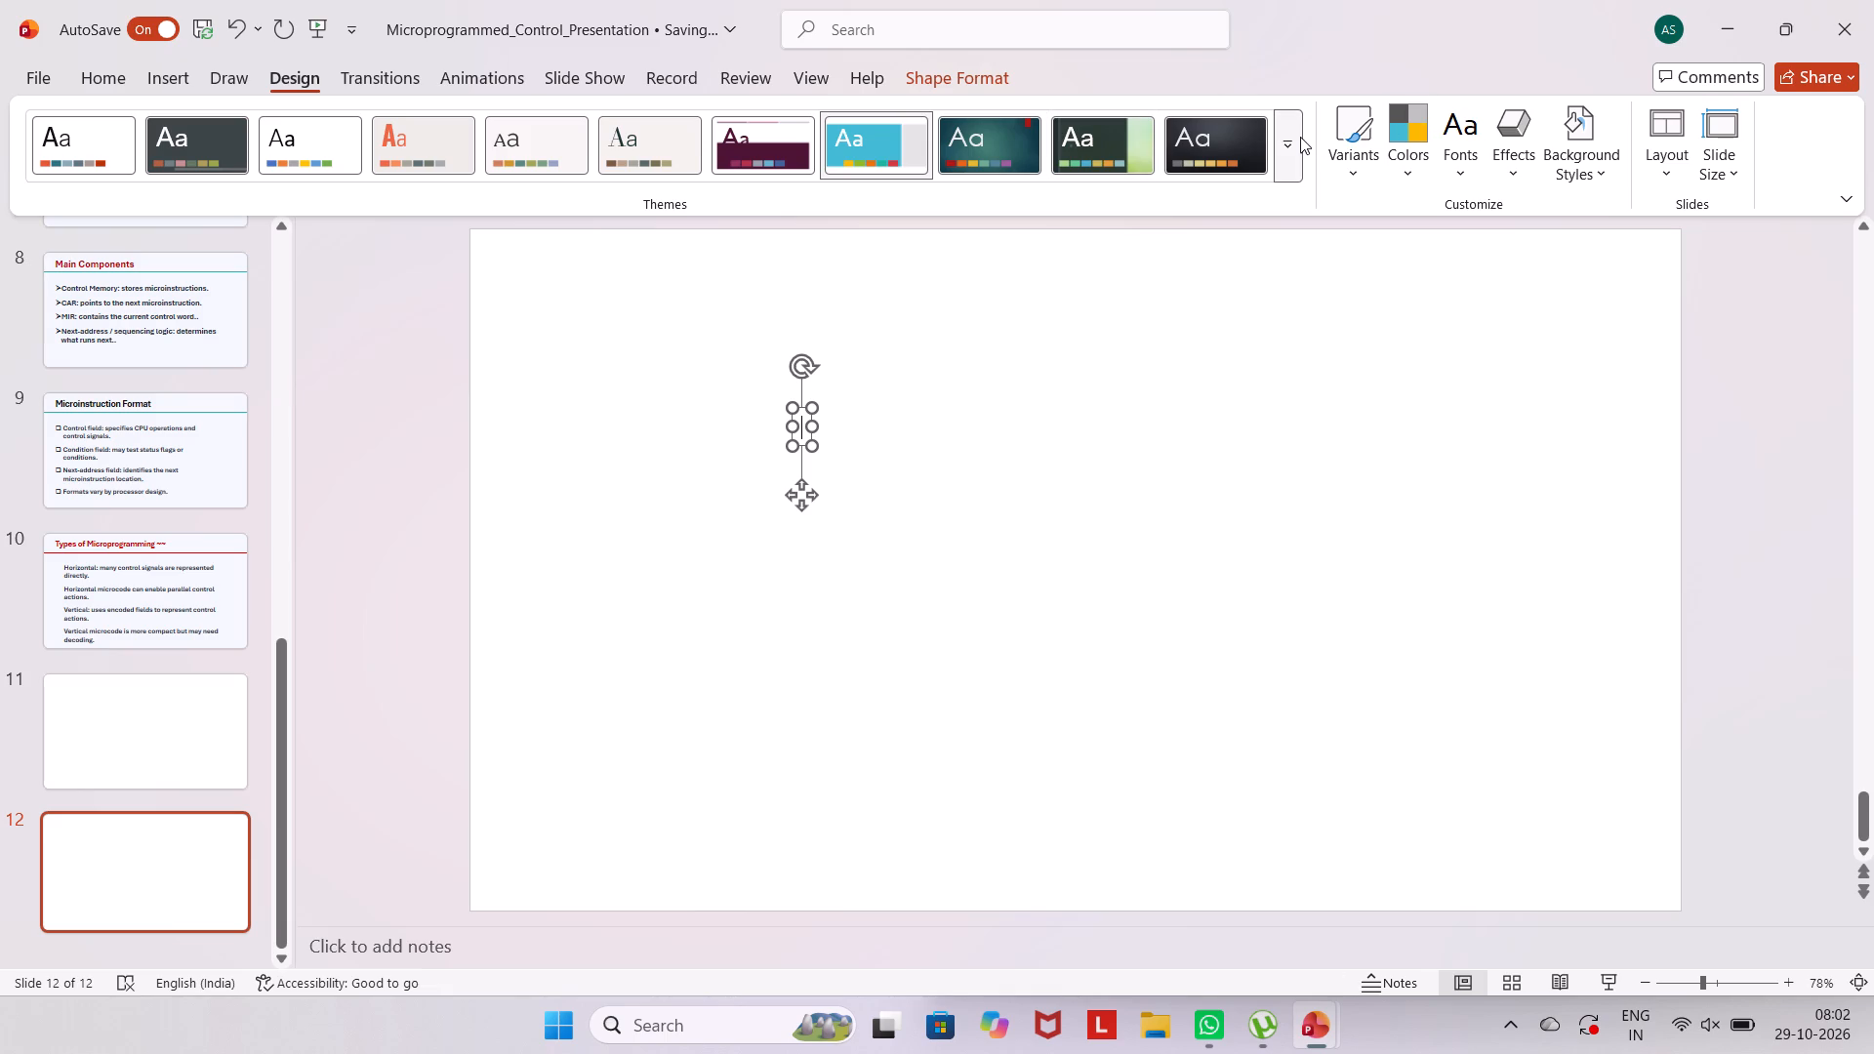
scroll(1300, 137, "right", 1)
left_click(1298, 139)
scroll(1266, 149, "left", 1)
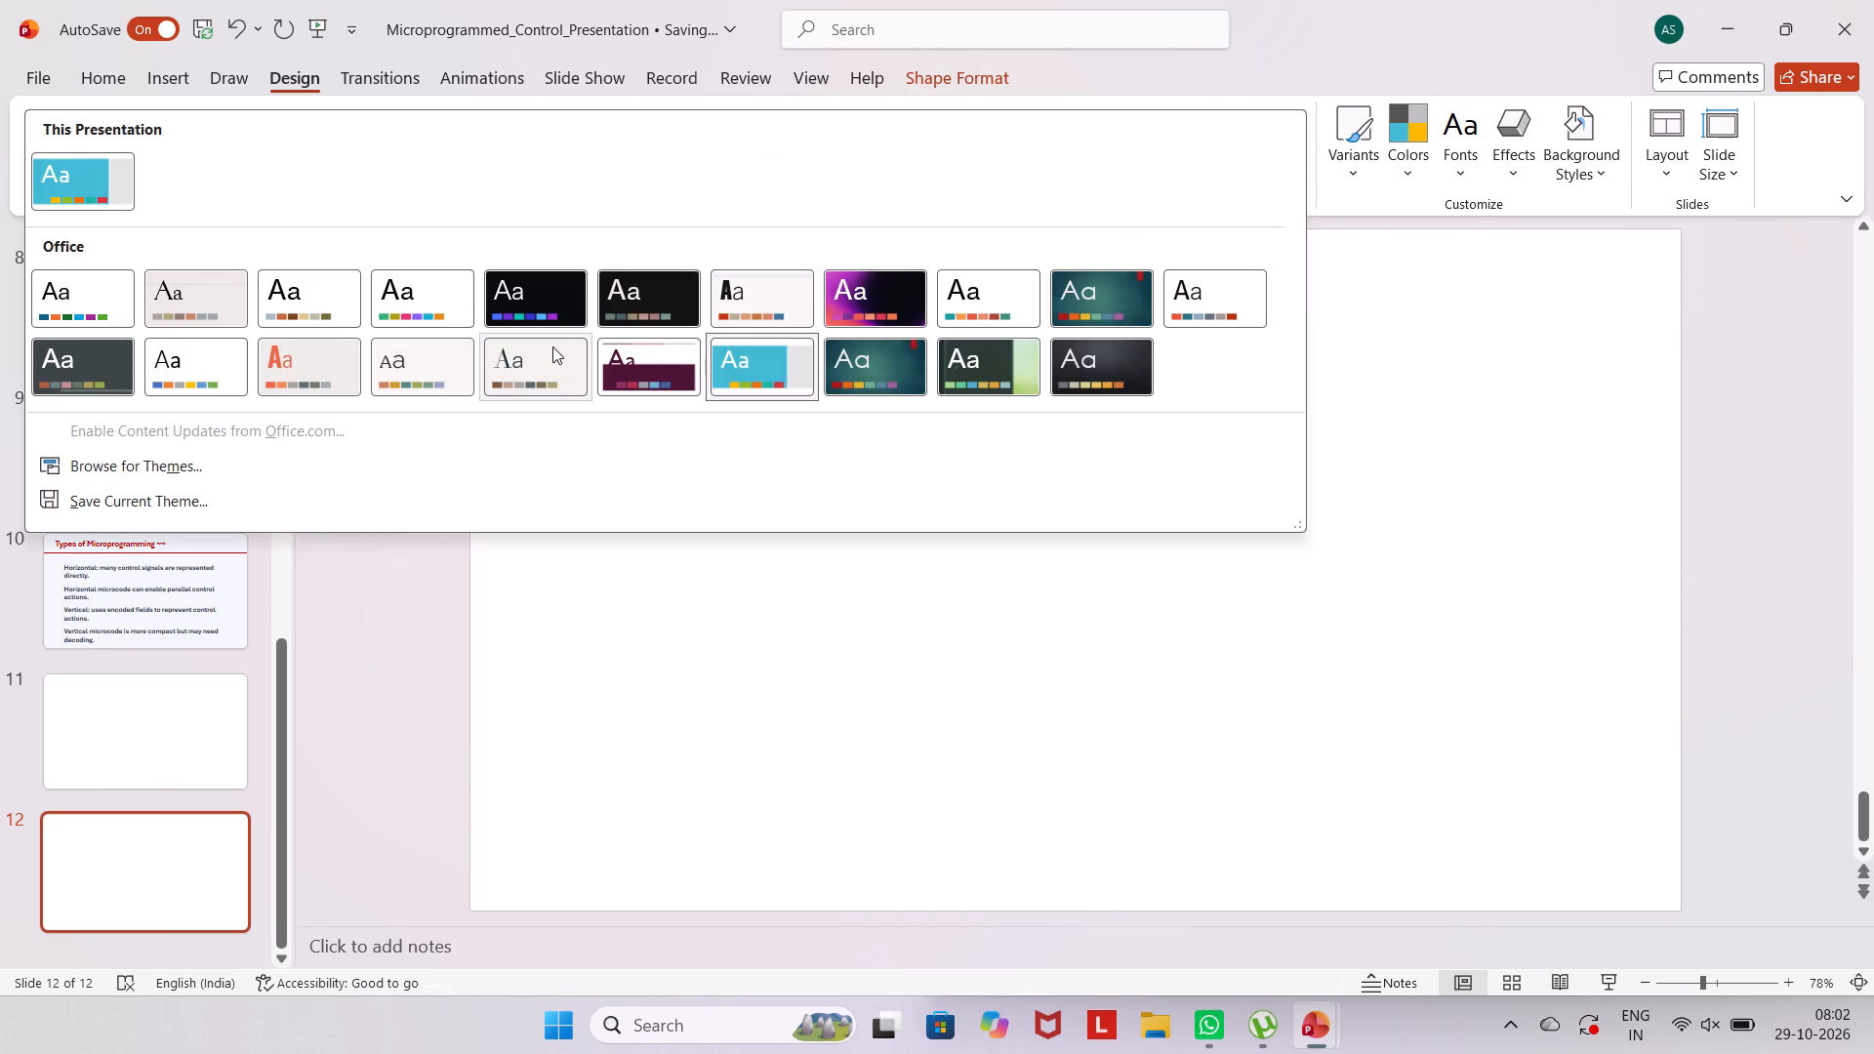
scroll(552, 346, "left", 1)
scroll(416, 313, "left", 1)
scroll(239, 358, "down", 1)
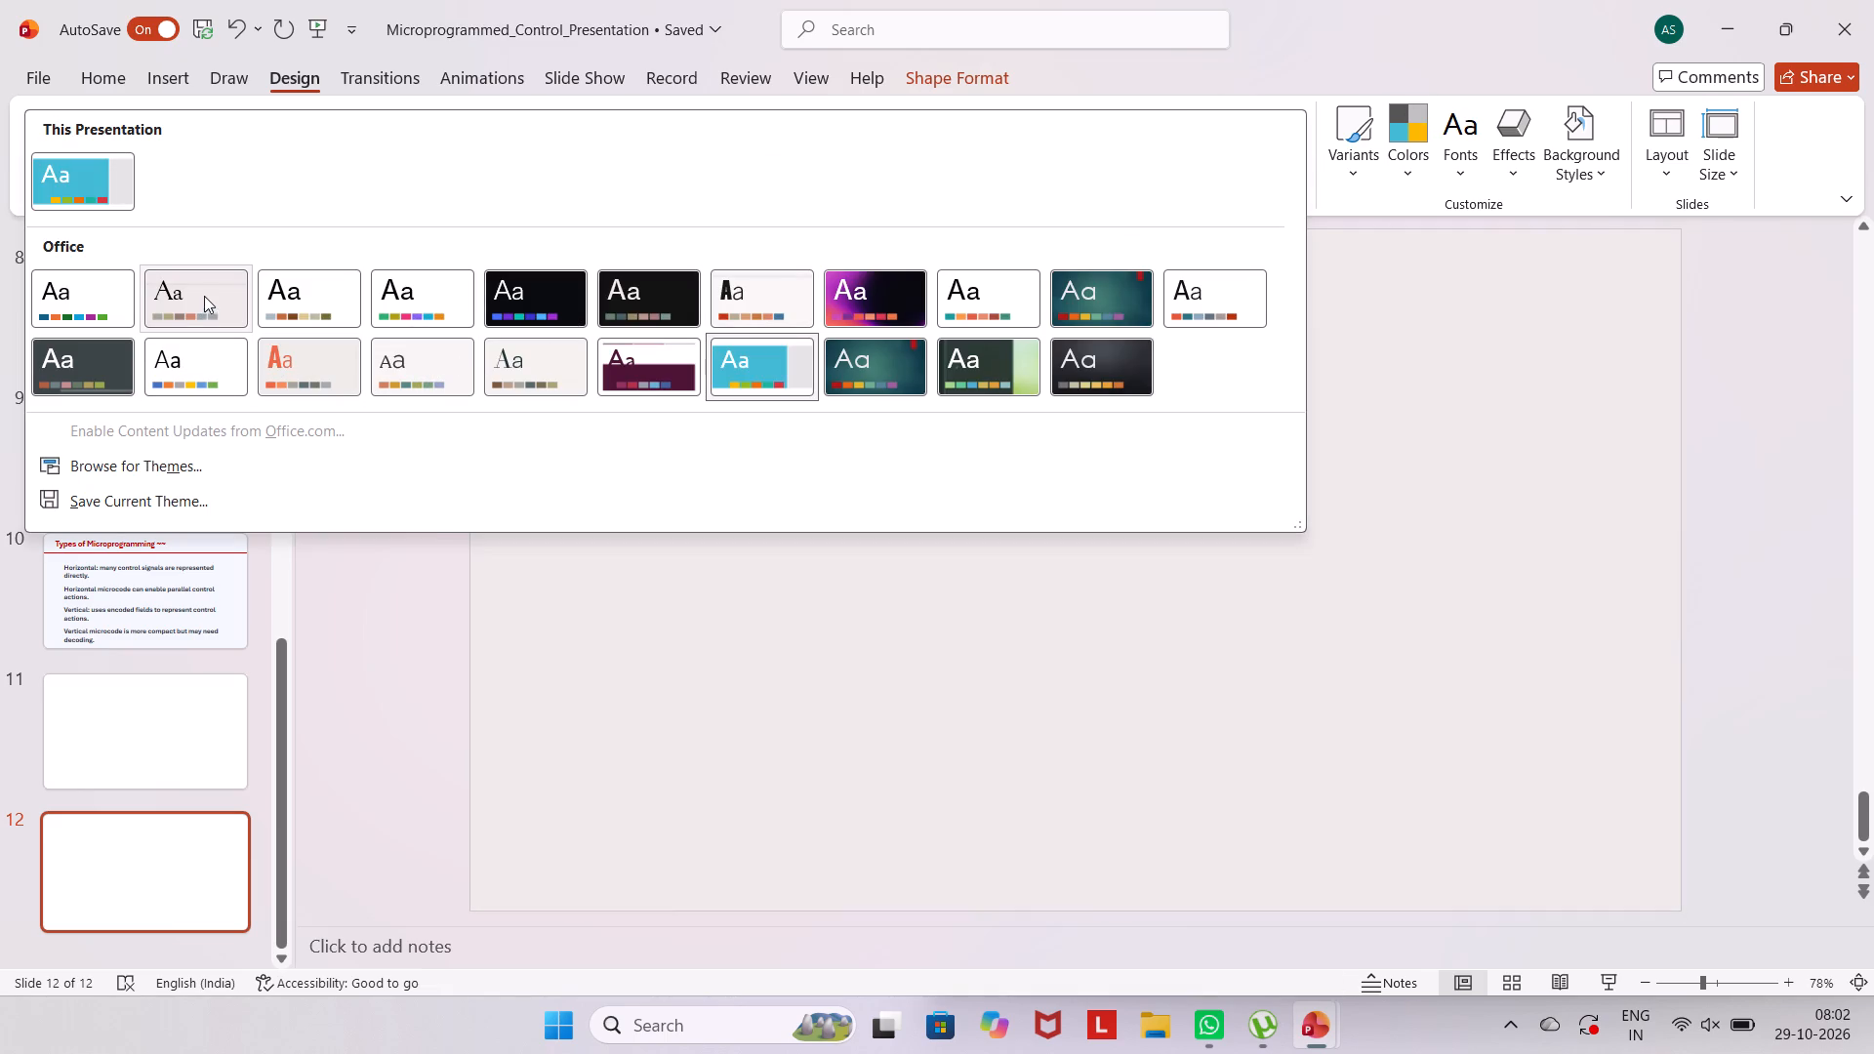
scroll(204, 296, "down", 1)
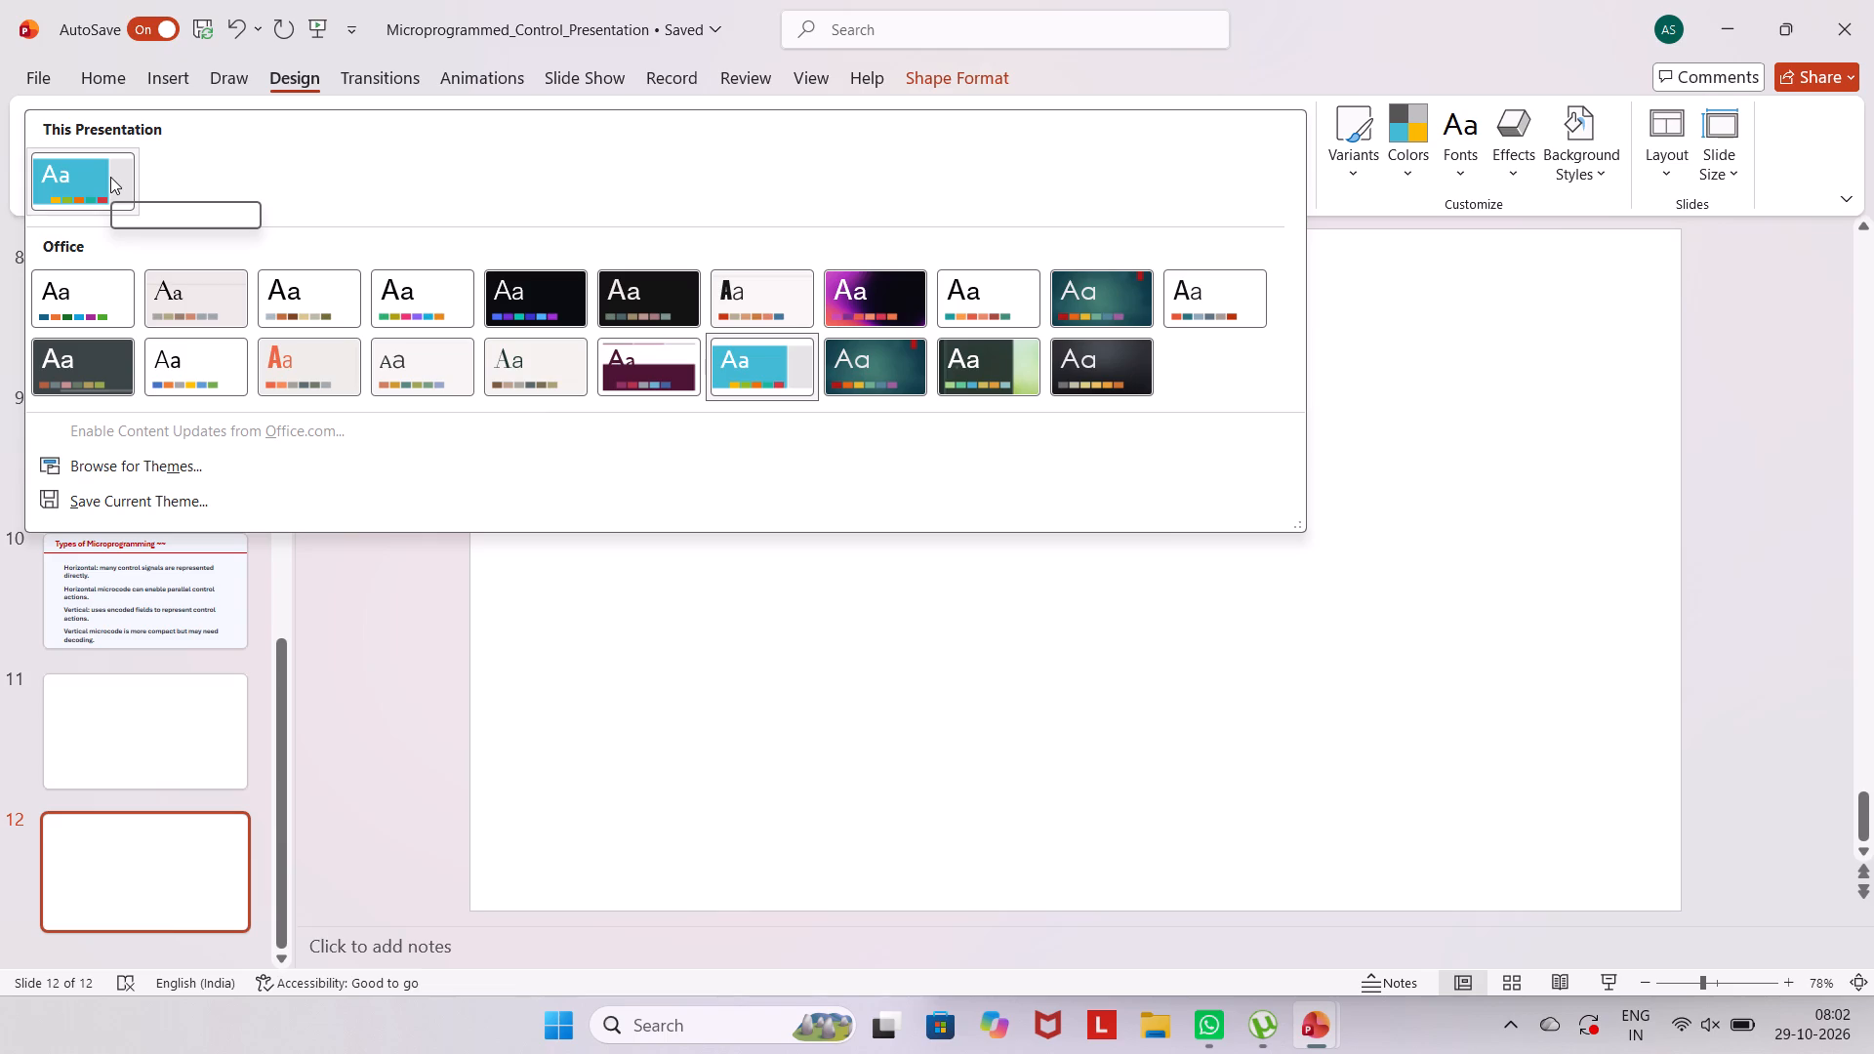
scroll(122, 211, "right", 1)
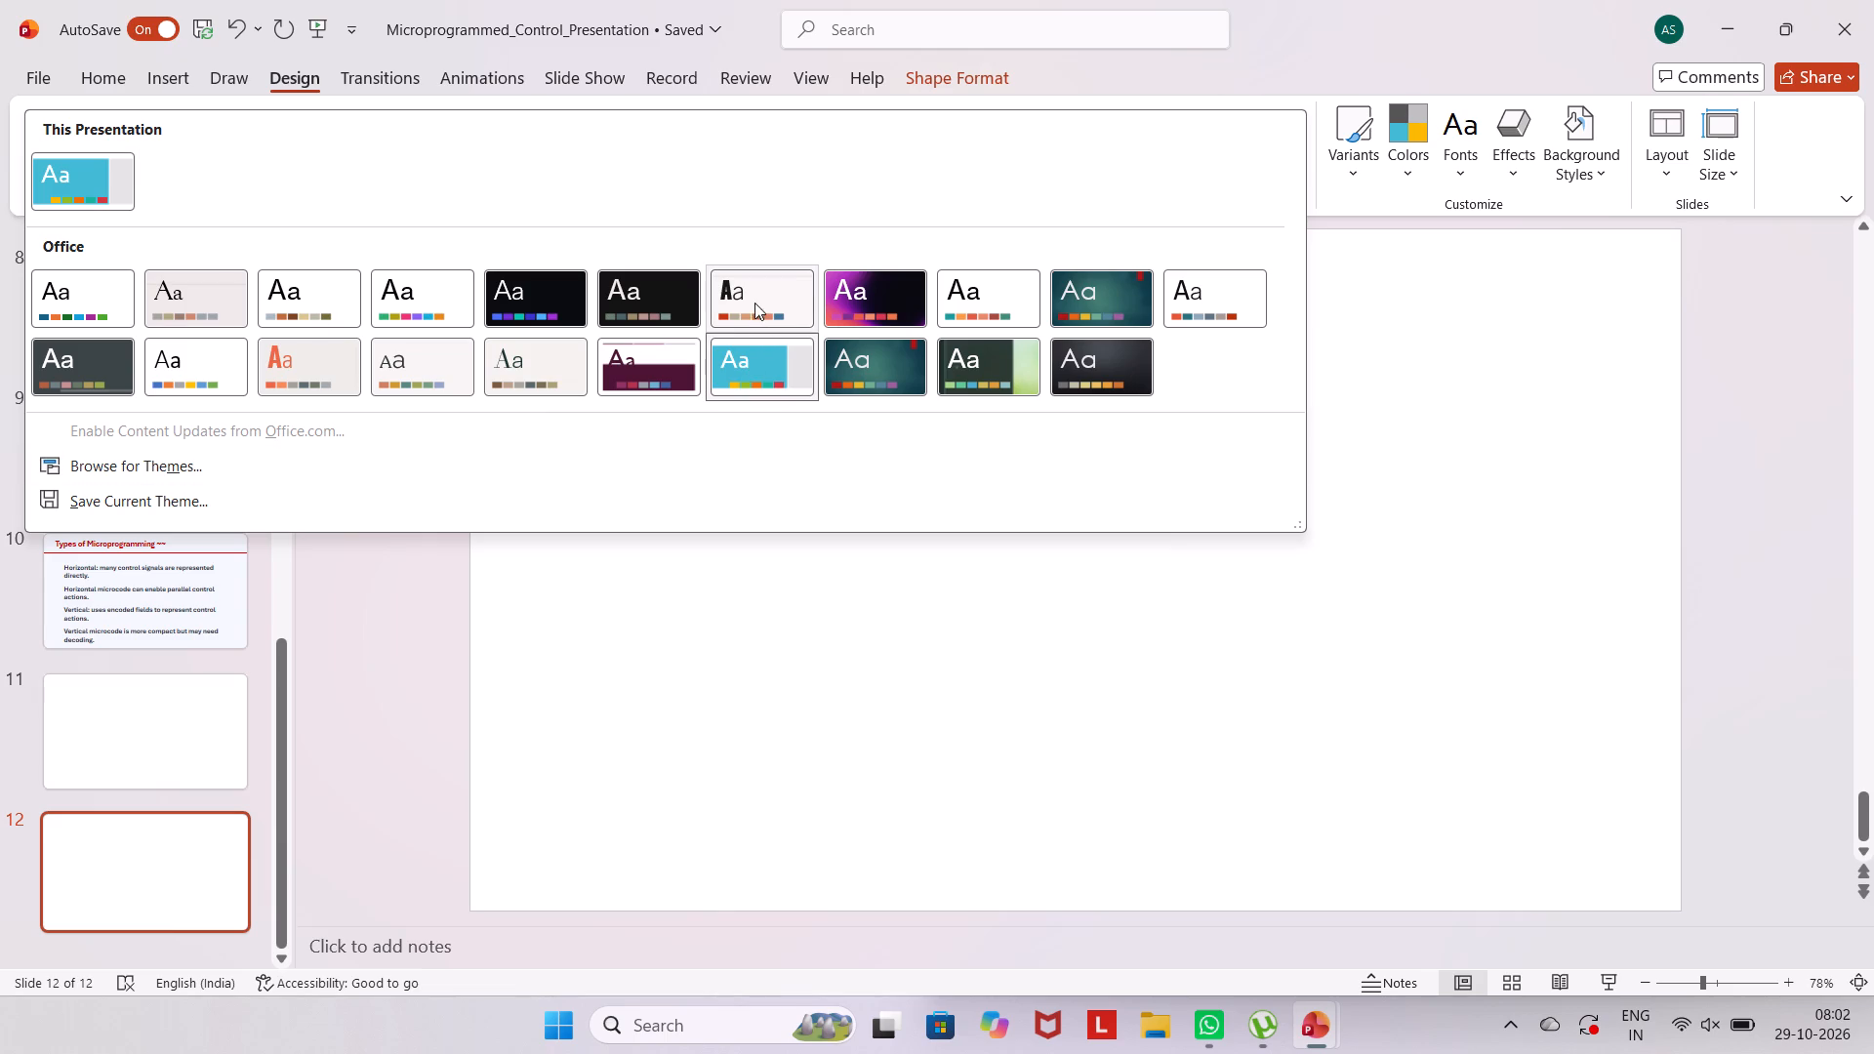
scroll(754, 303, "right", 1)
scroll(616, 370, "right", 1)
scroll(984, 308, "left", 2)
scroll(1193, 291, "left", 1)
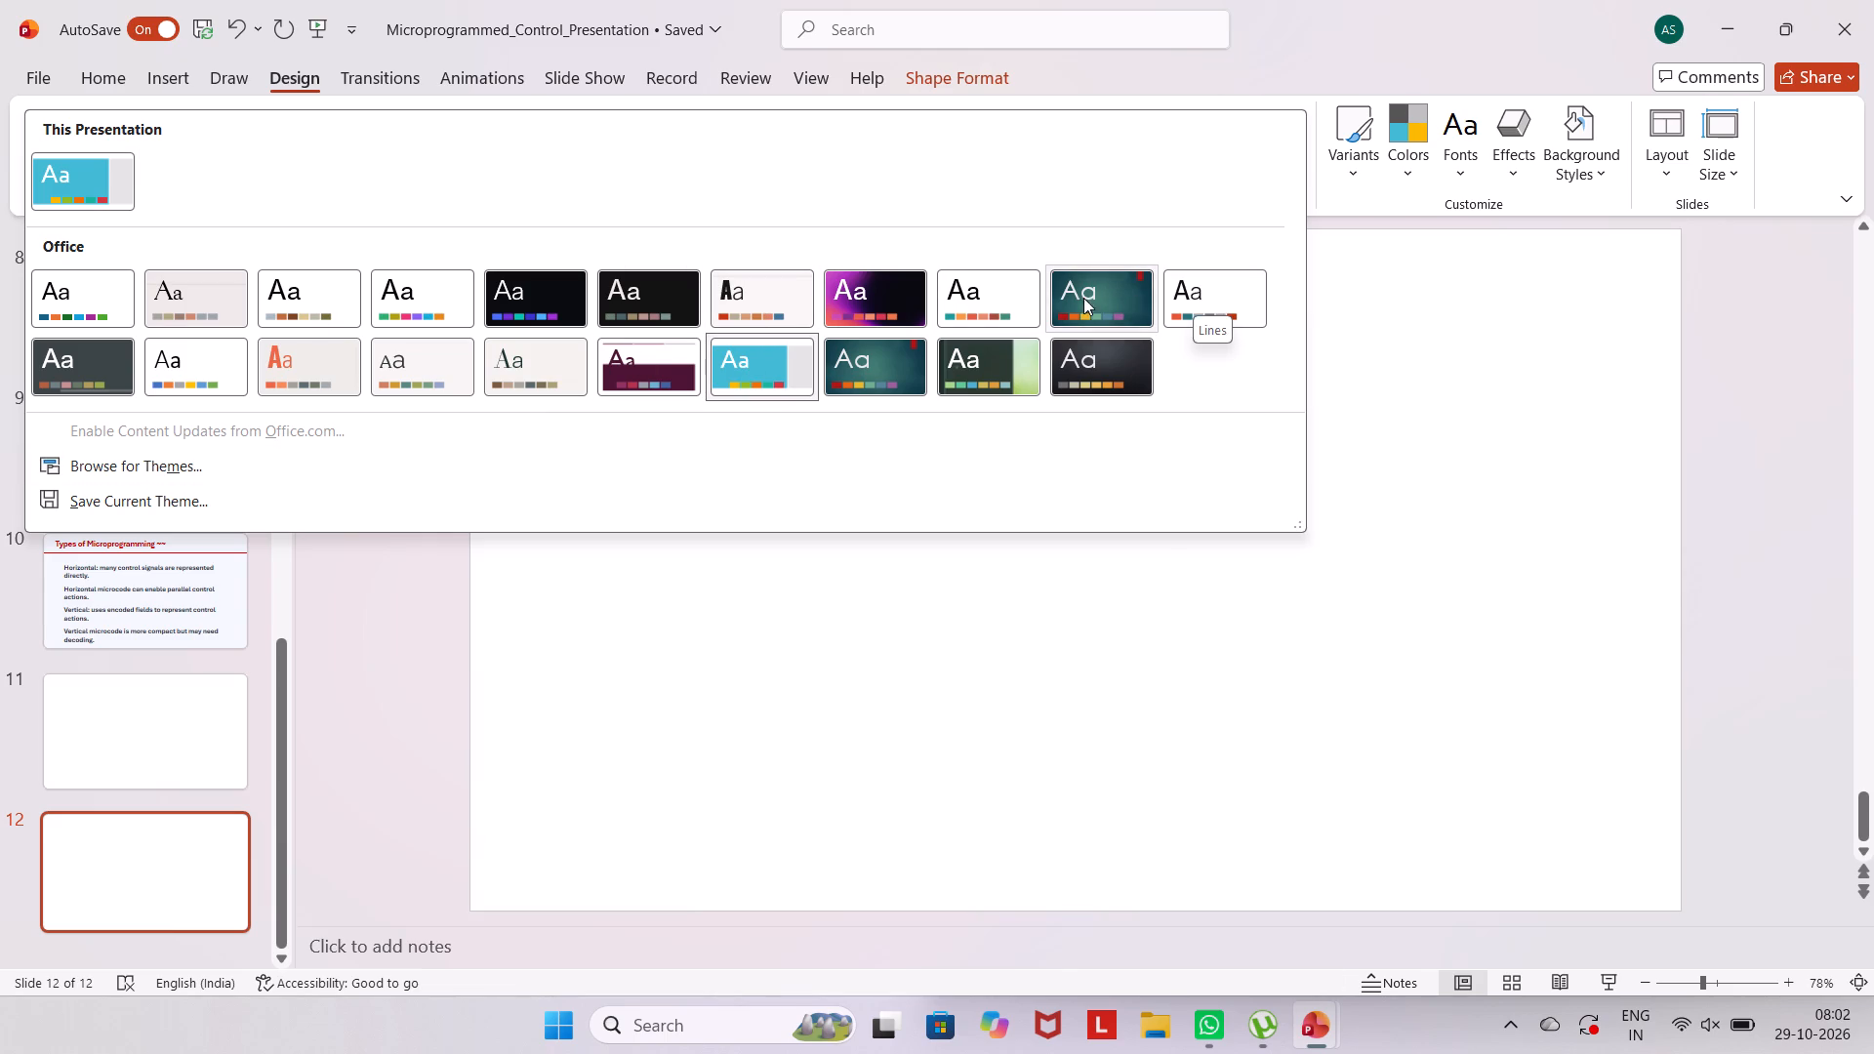
scroll(1083, 298, "left", 1)
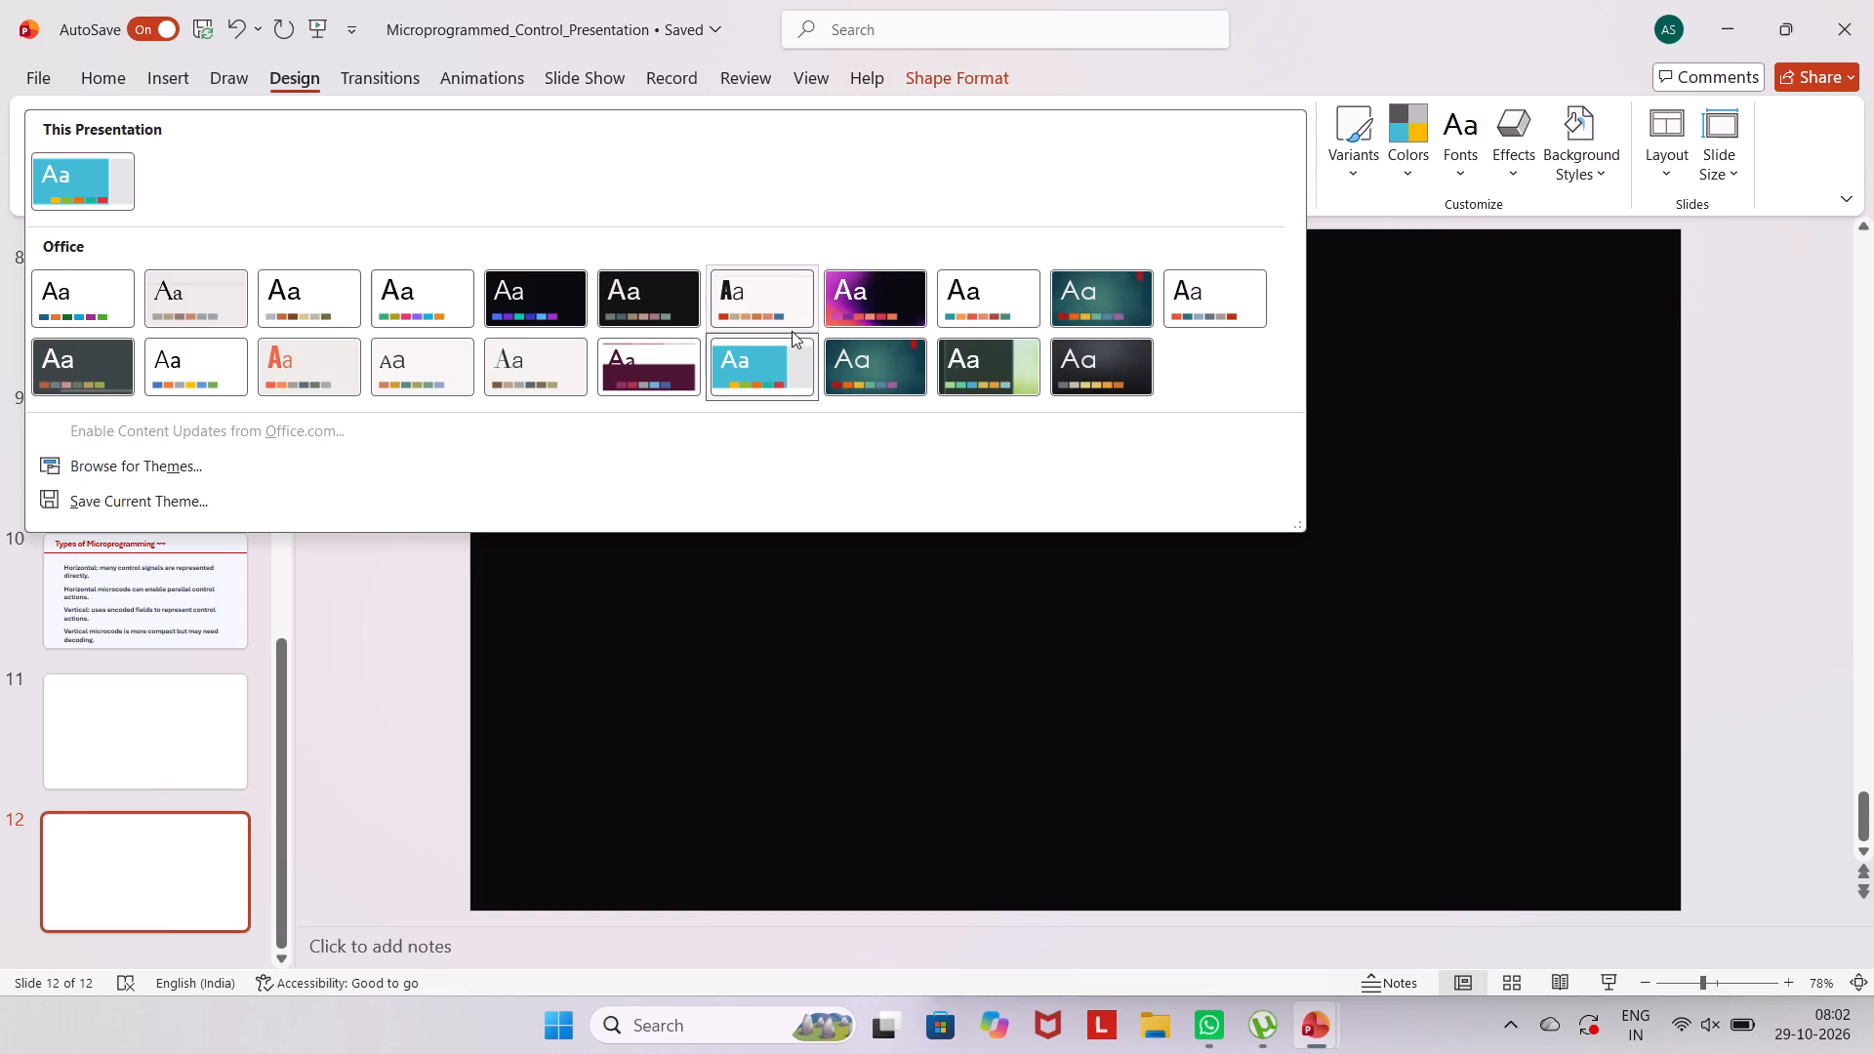
scroll(792, 331, "left", 1)
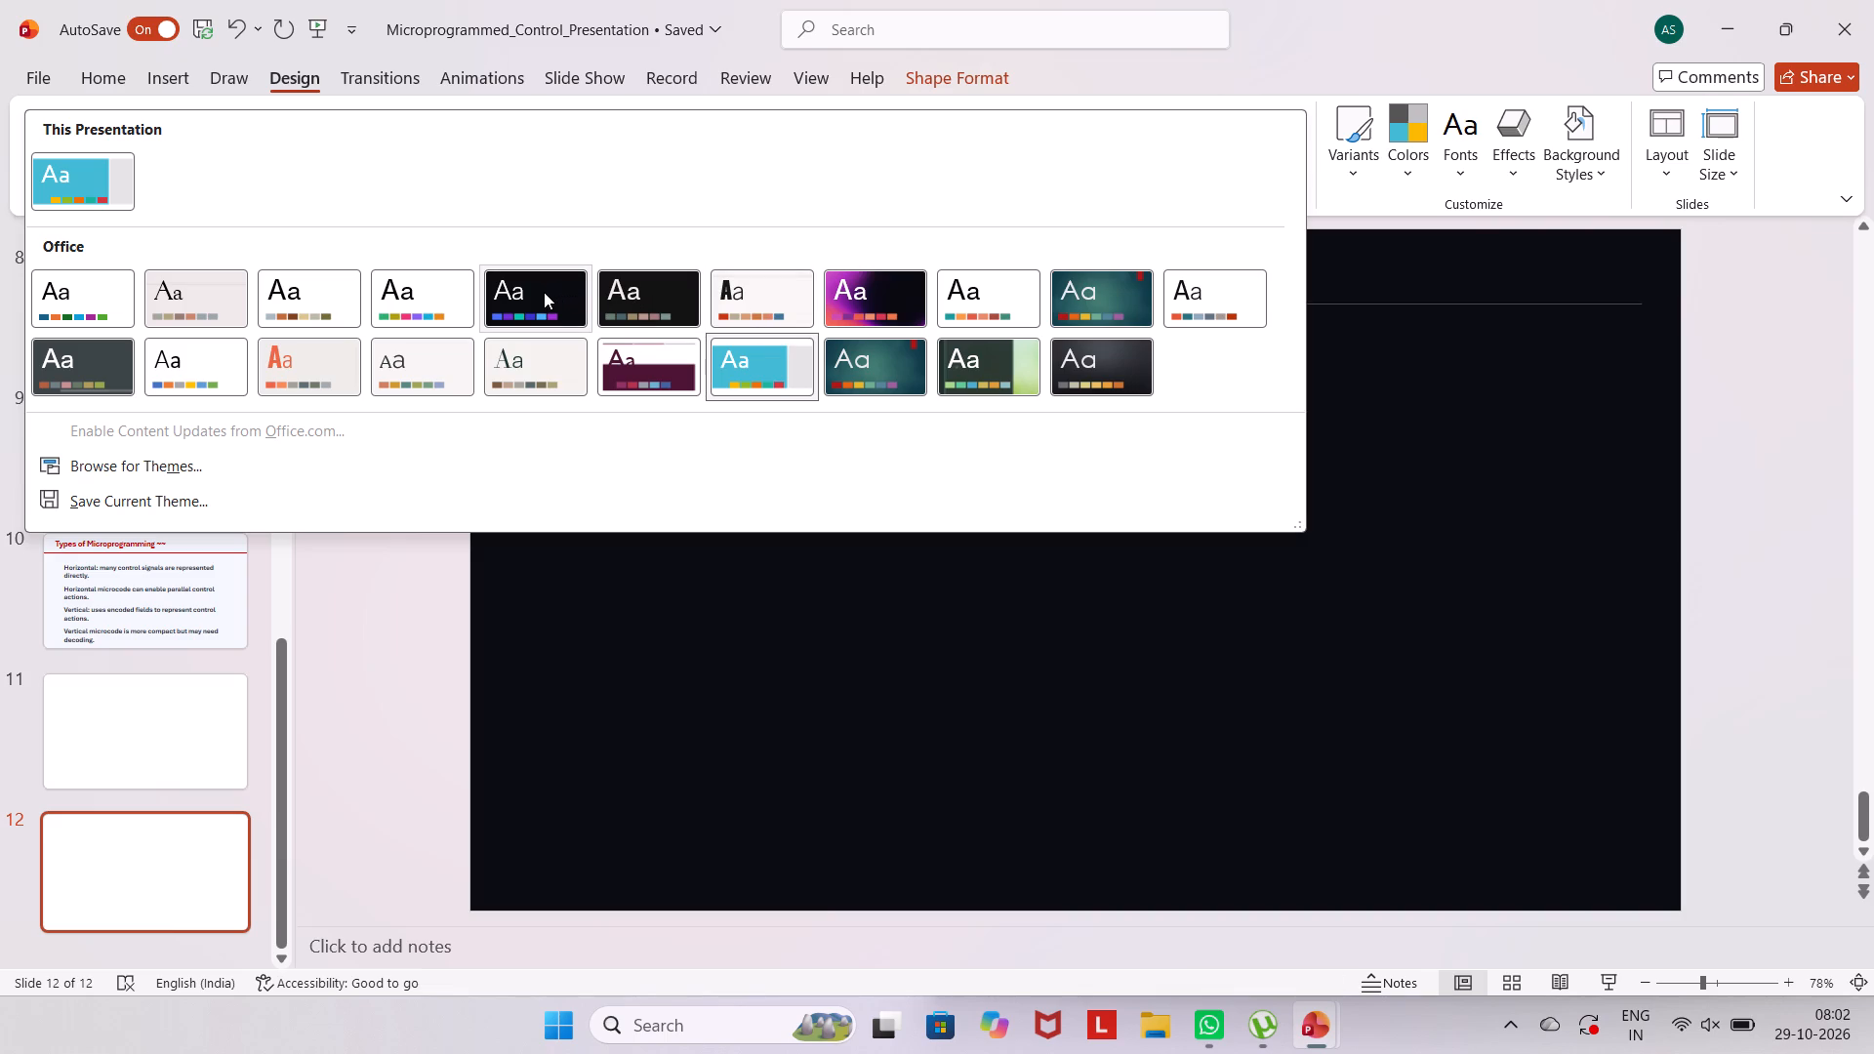
scroll(544, 292, "left", 1)
scroll(429, 307, "left", 1)
scroll(193, 342, "right", 2)
scroll(853, 377, "up", 1)
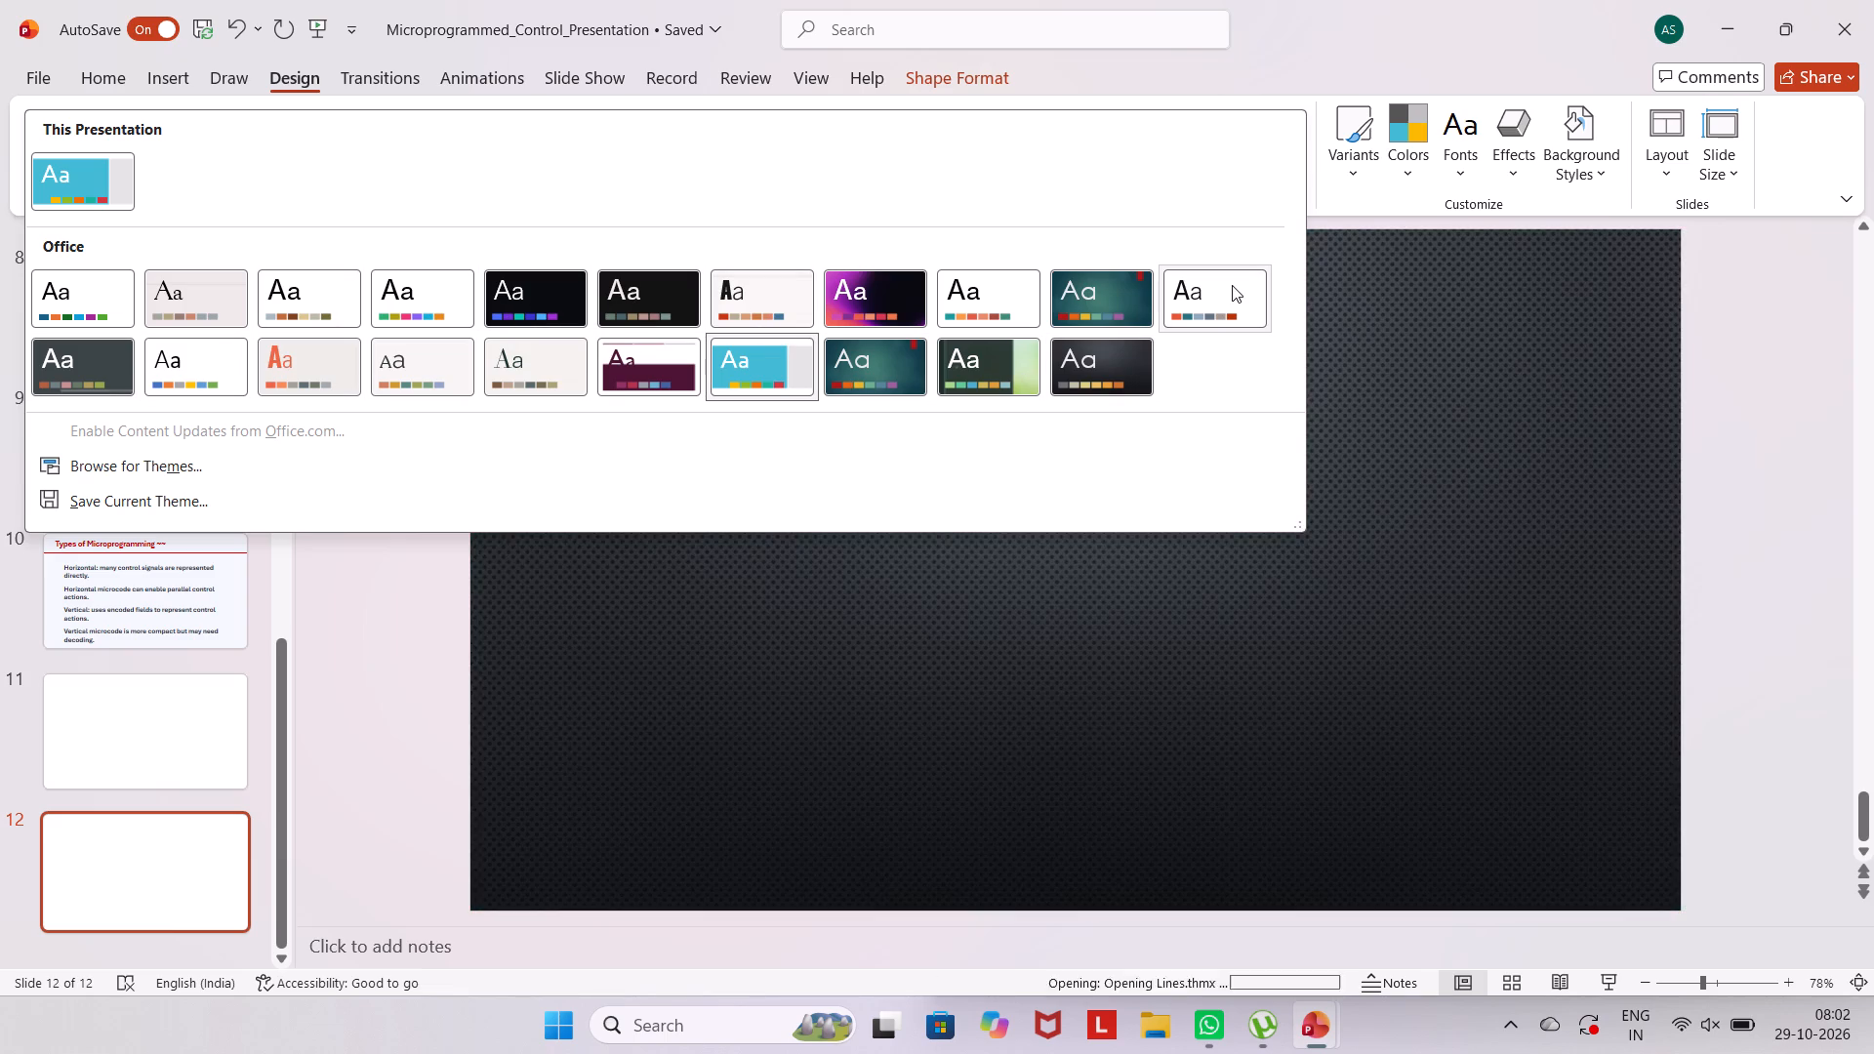
scroll(1232, 285, "up", 1)
scroll(1111, 365, "up", 1)
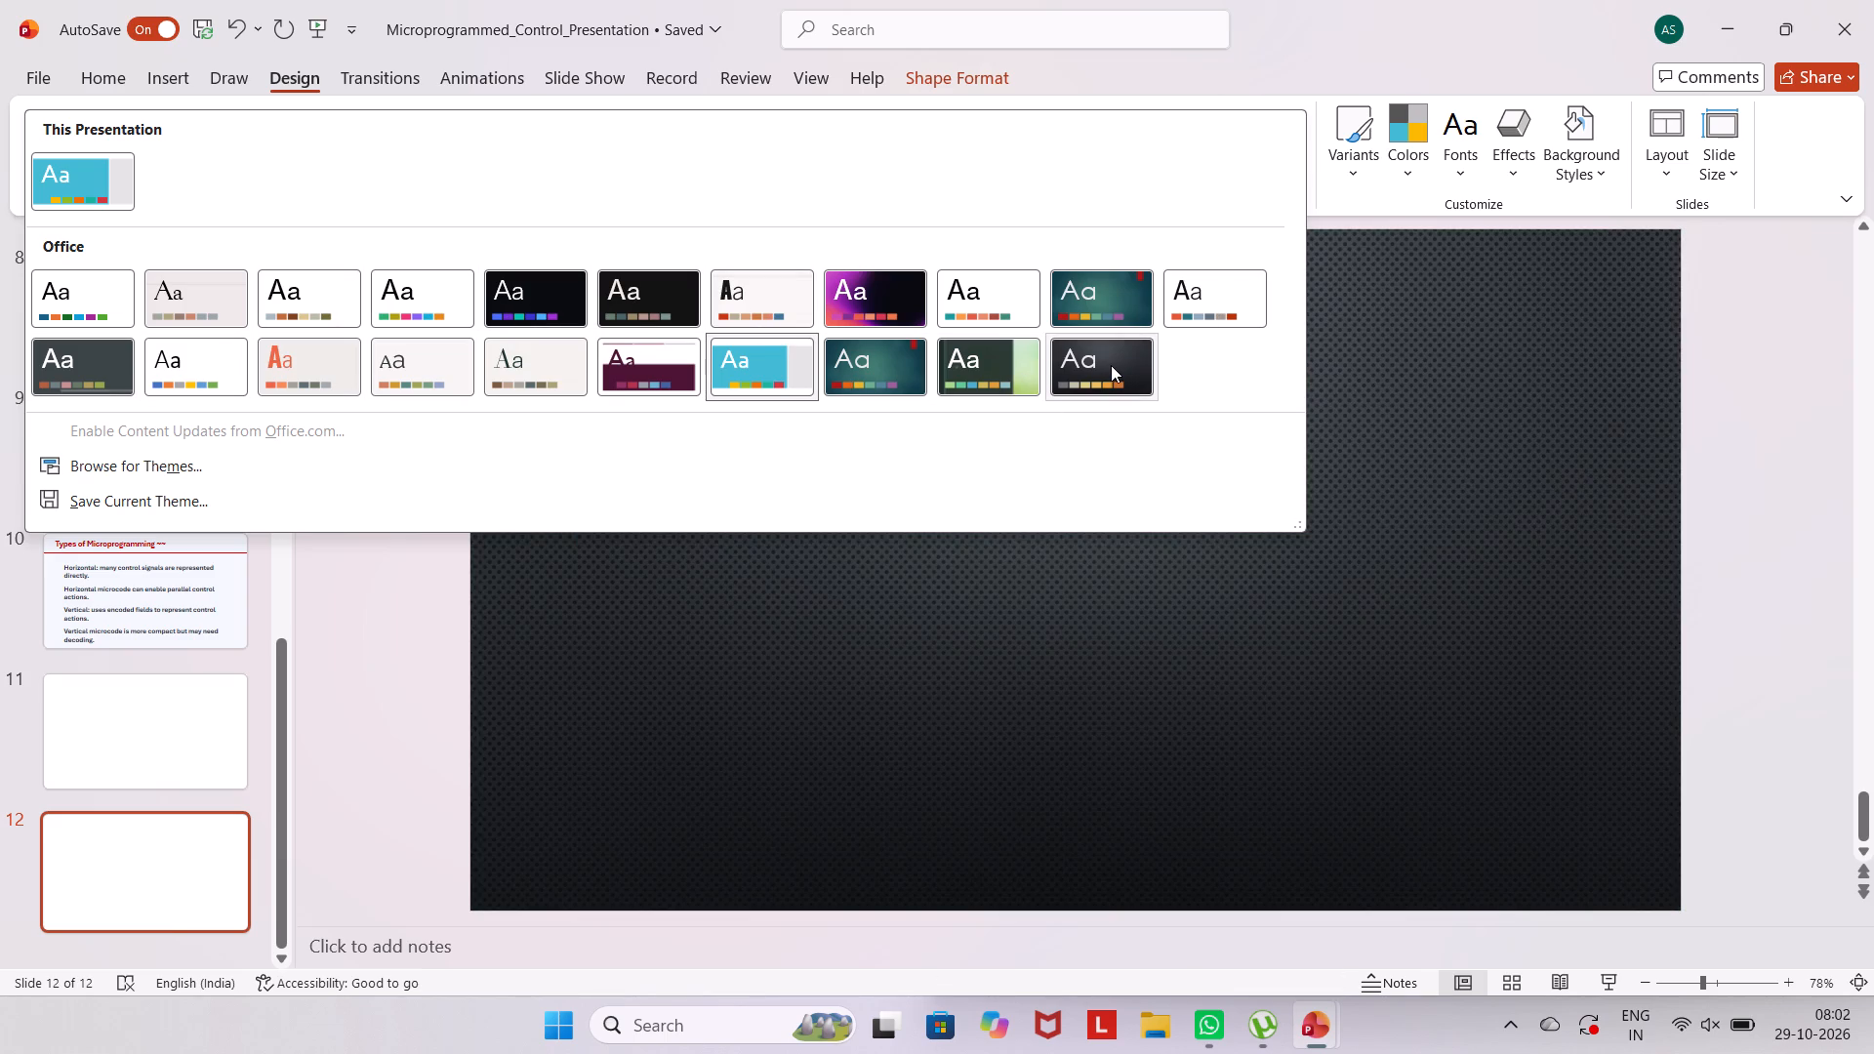
scroll(1111, 365, "up", 1)
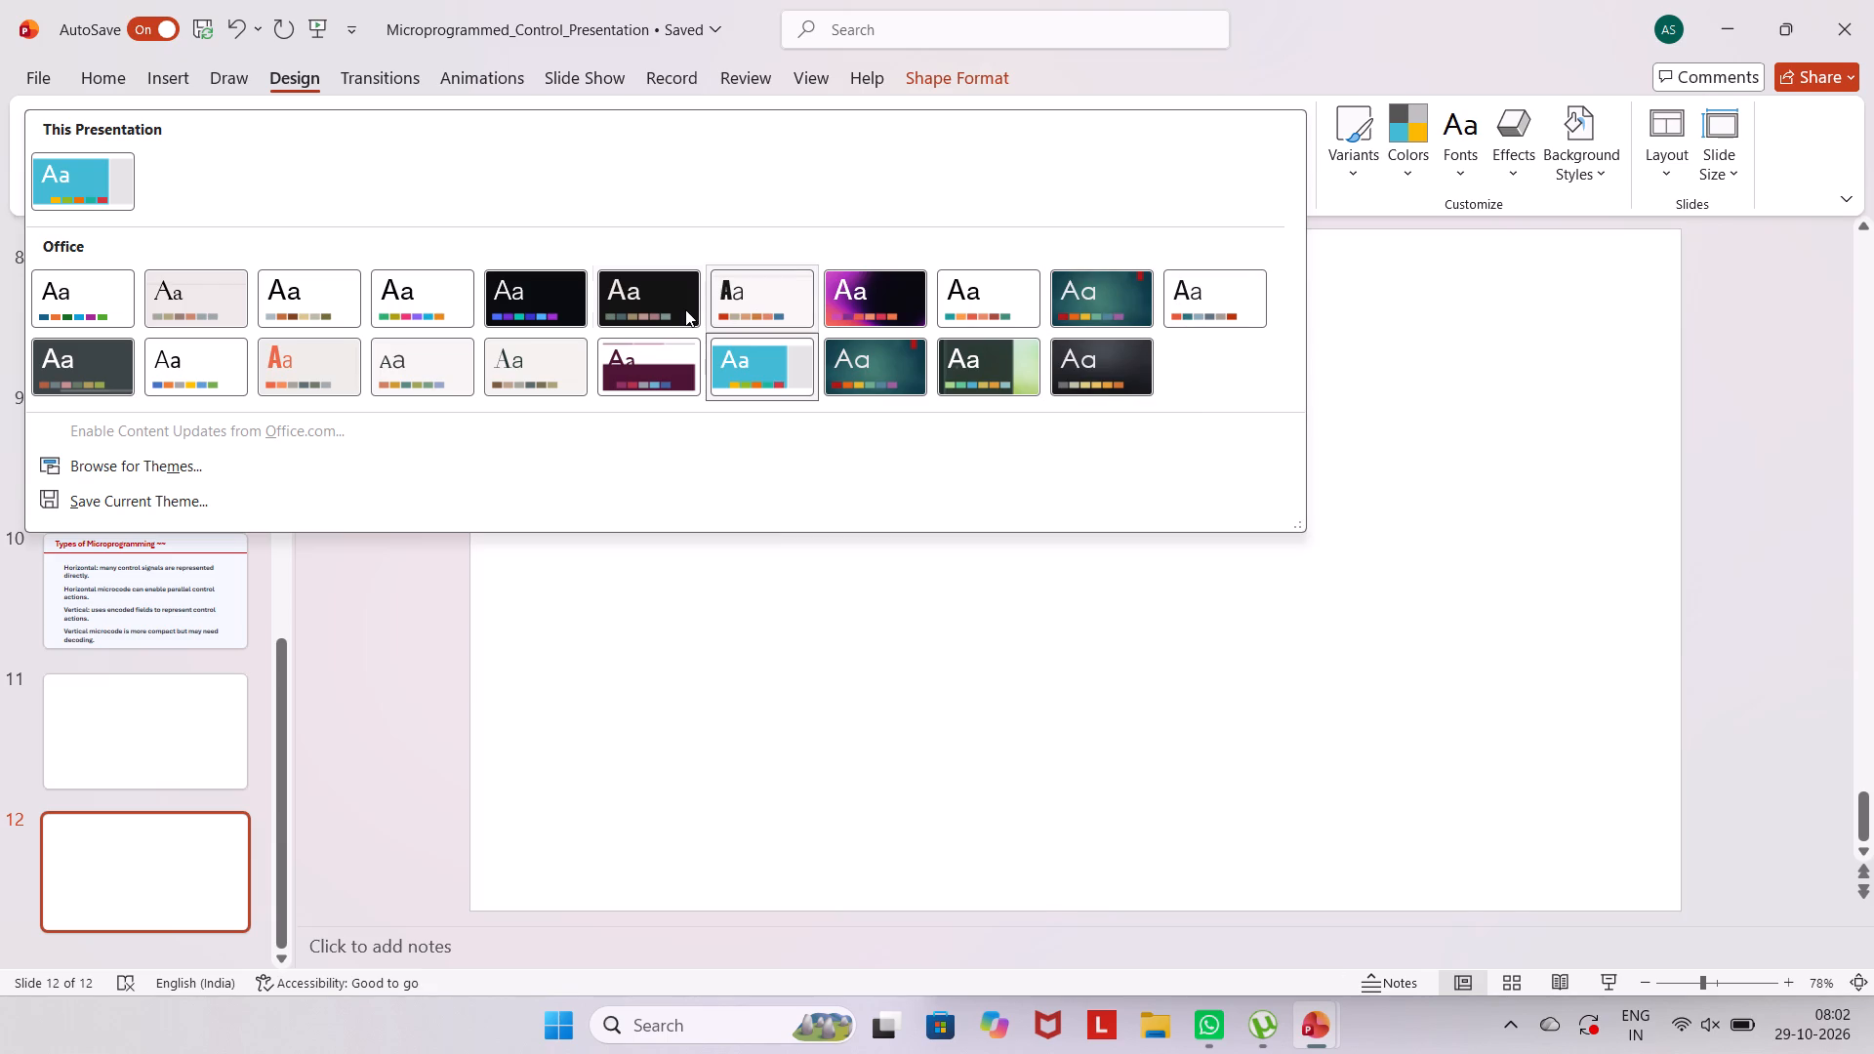
scroll(685, 309, "up", 1)
scroll(472, 361, "up", 1)
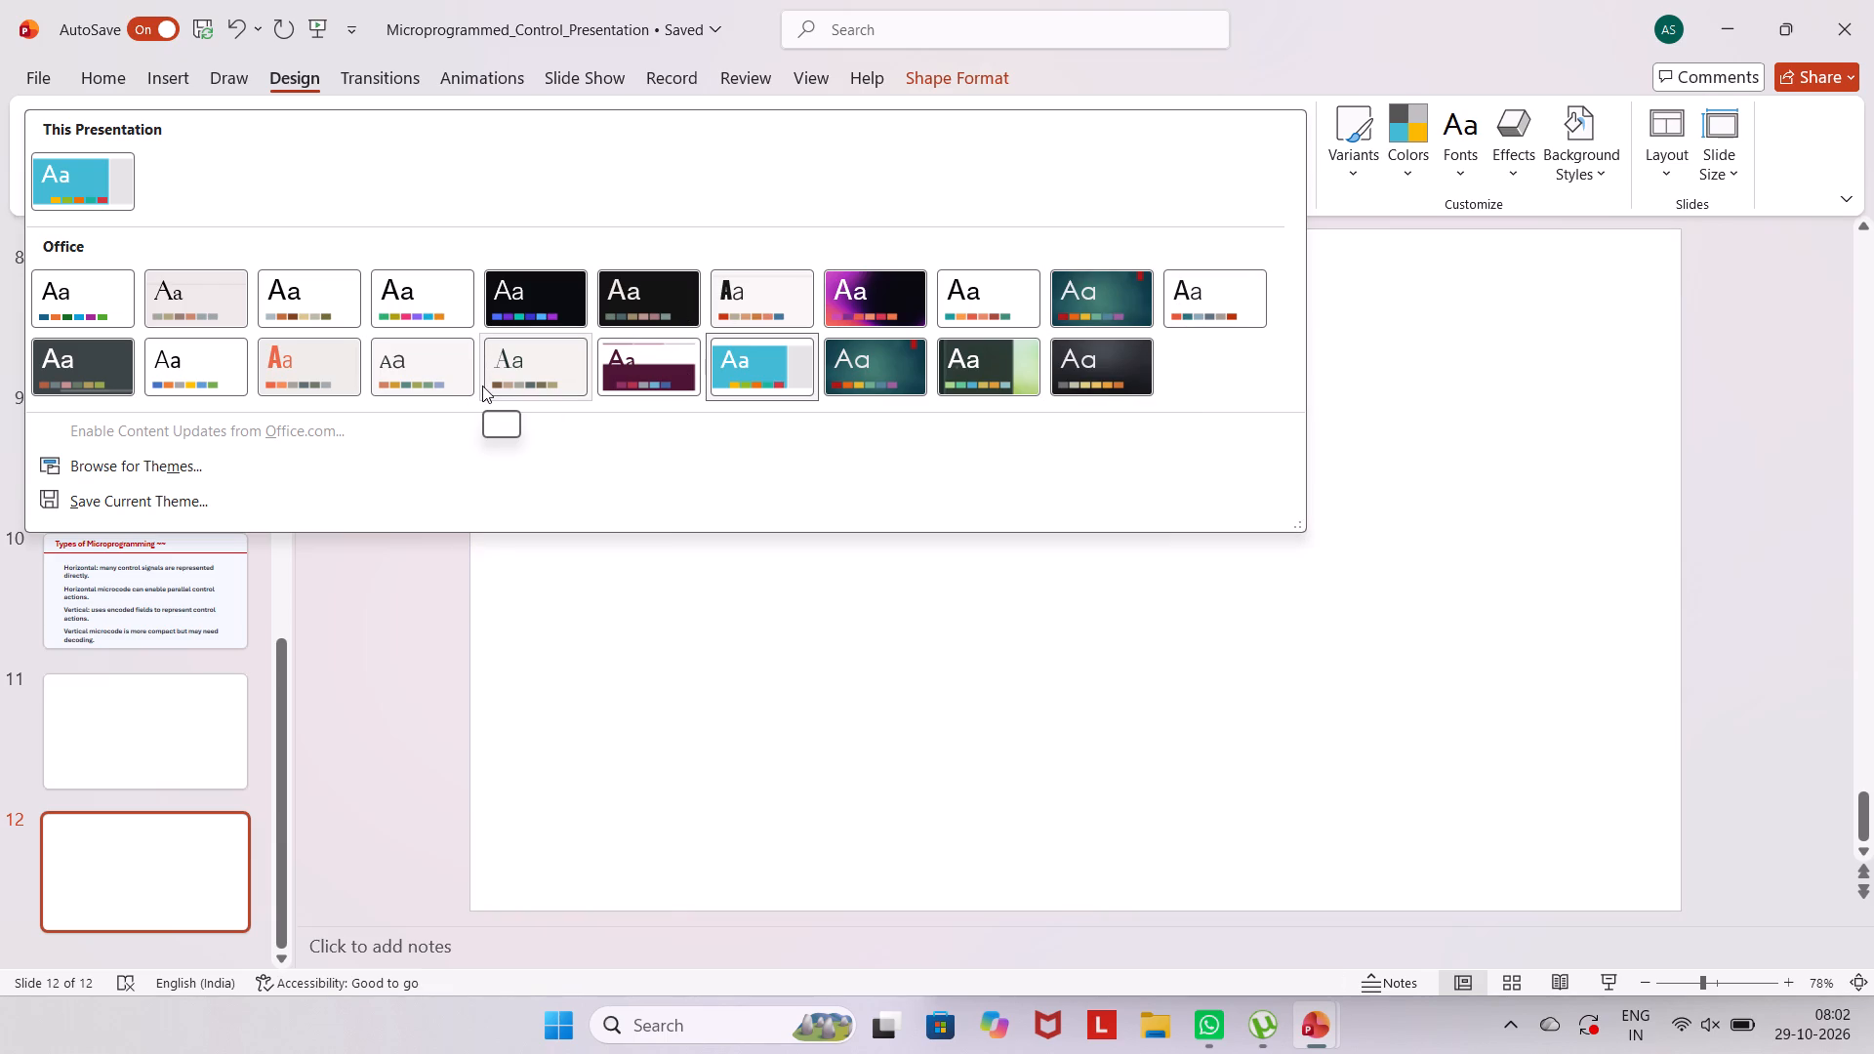
scroll(482, 385, "up", 2)
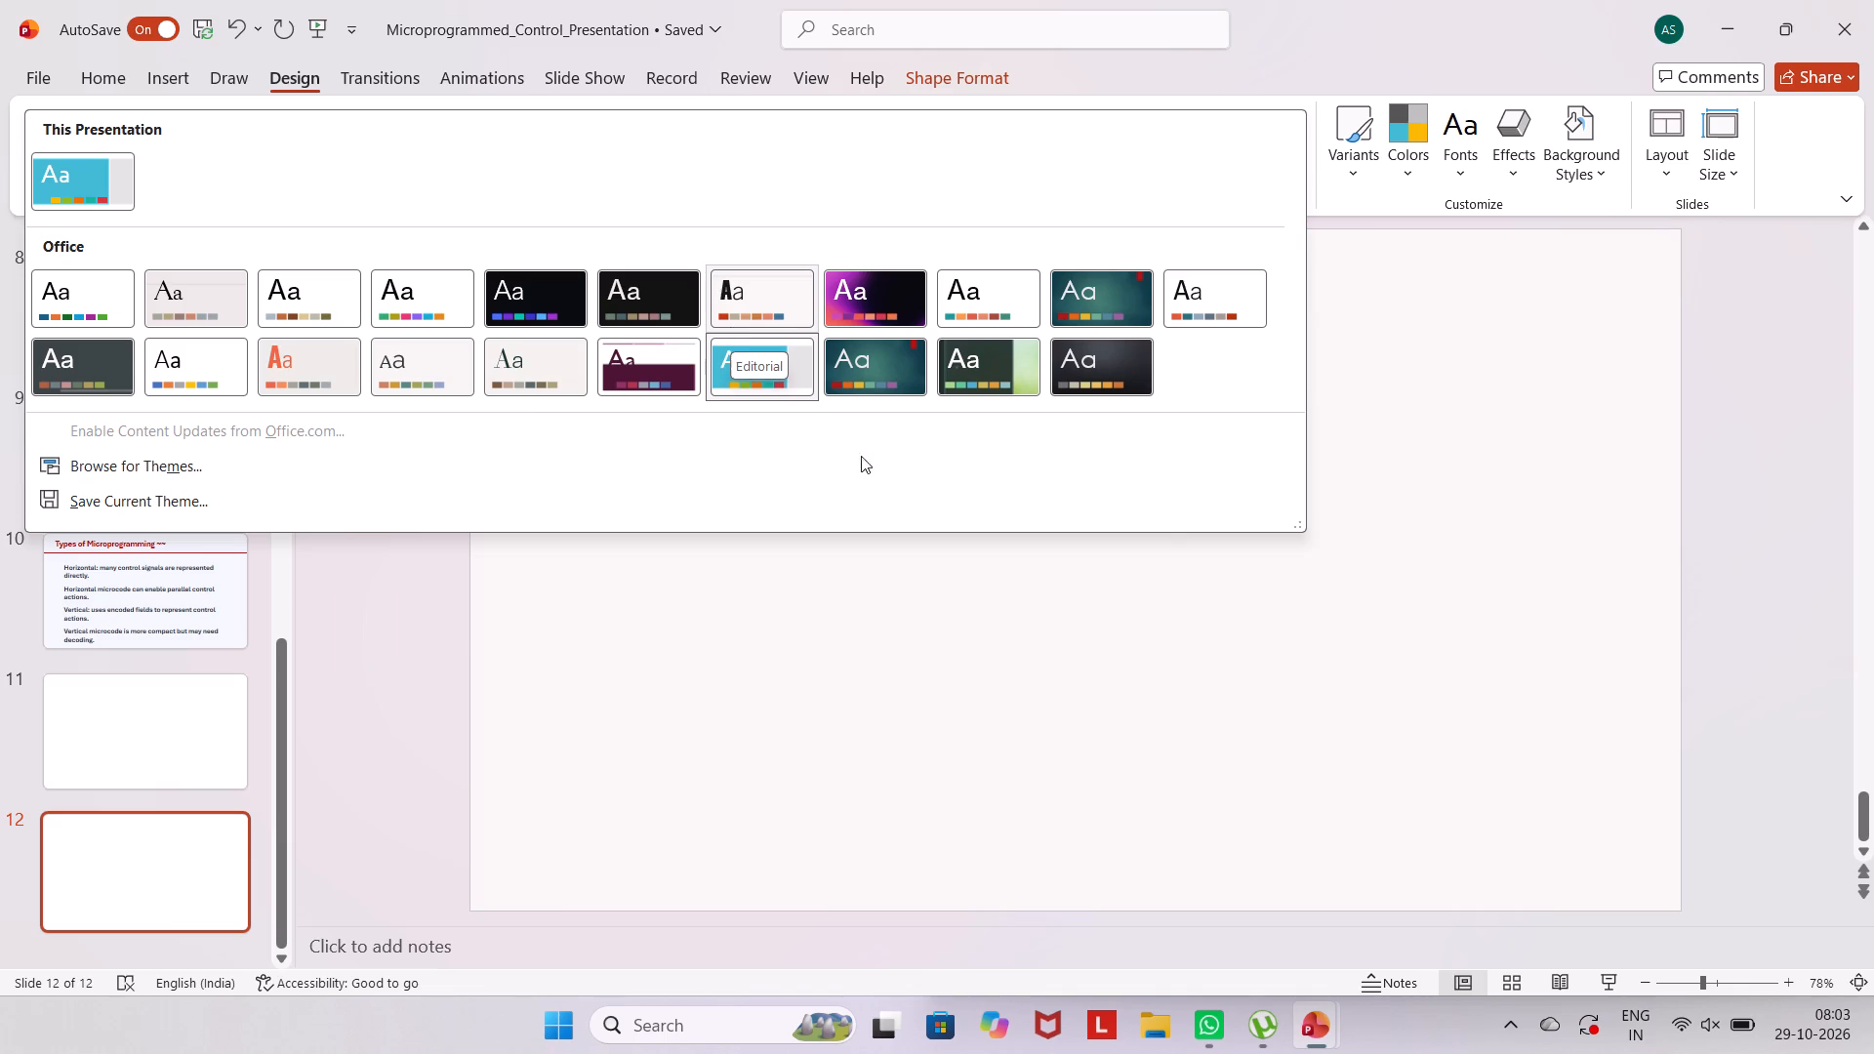
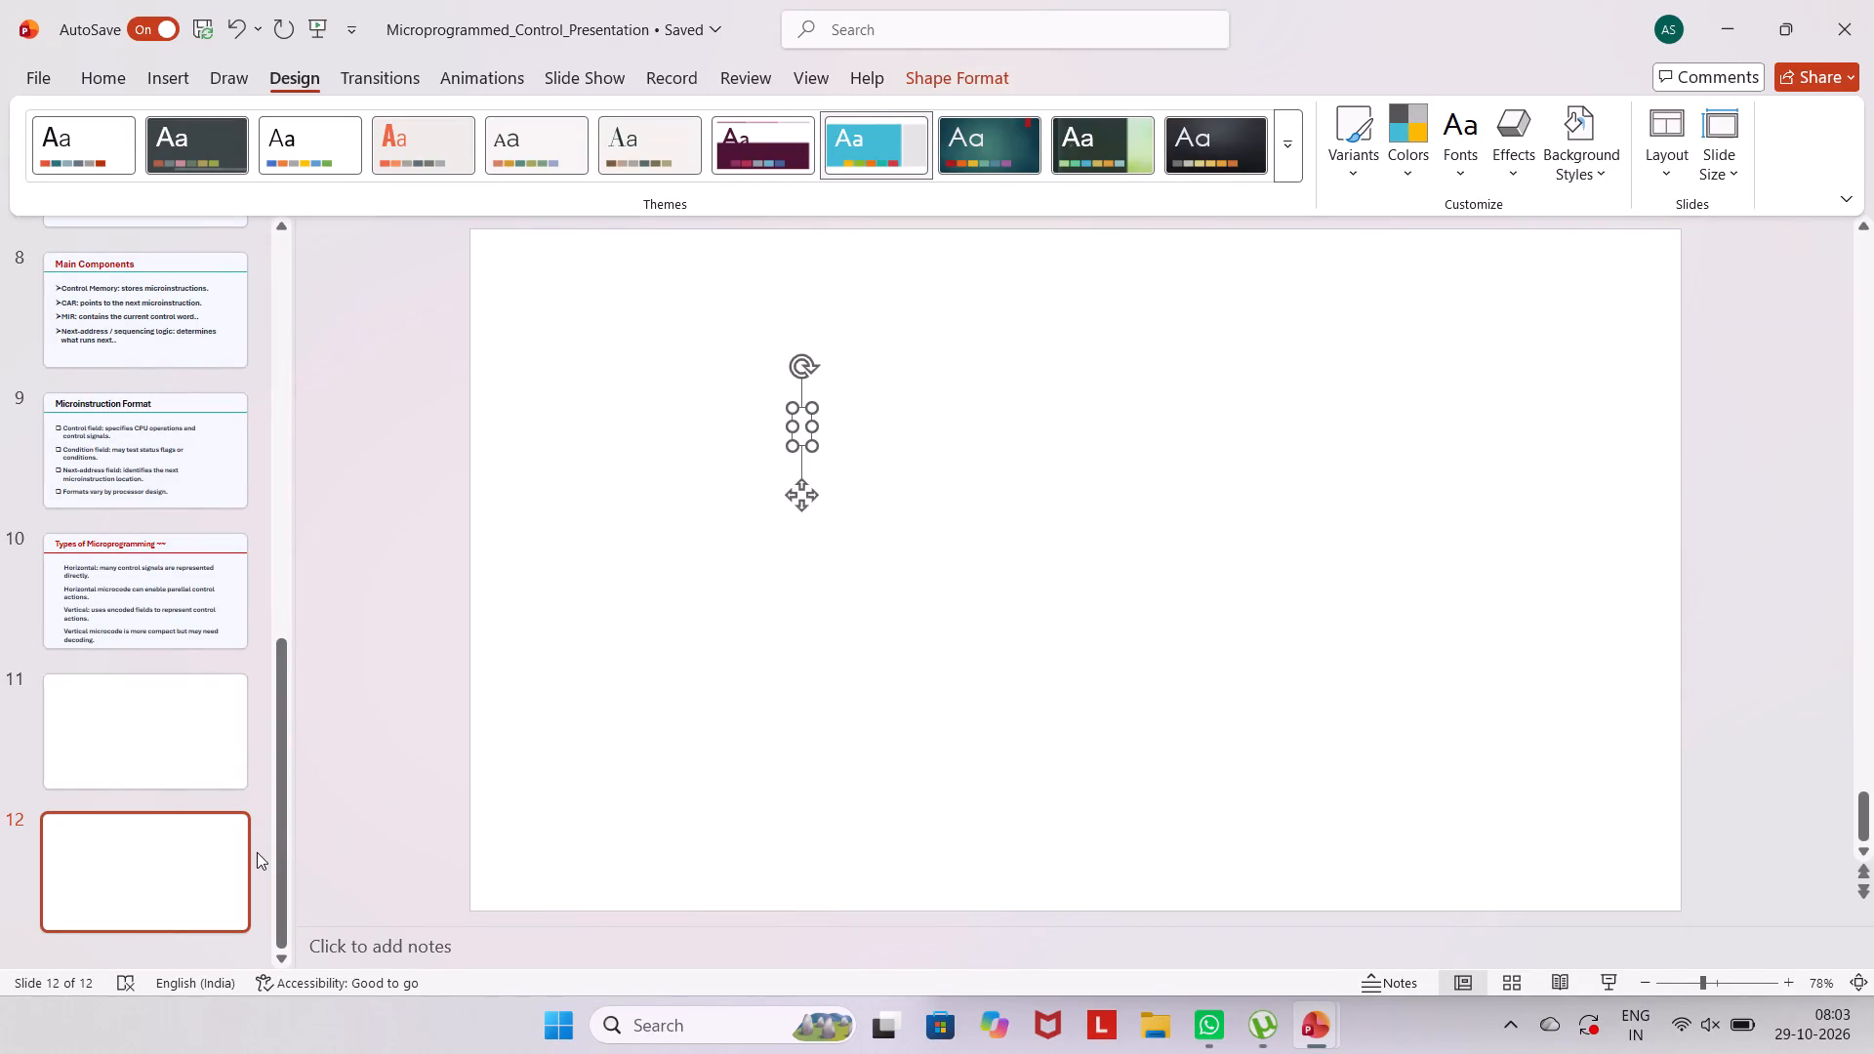
Remove the empty text box from slide 12, and cut the blank slide 12 from the presentation.
key("ctrl+x")
left_click(126, 918)
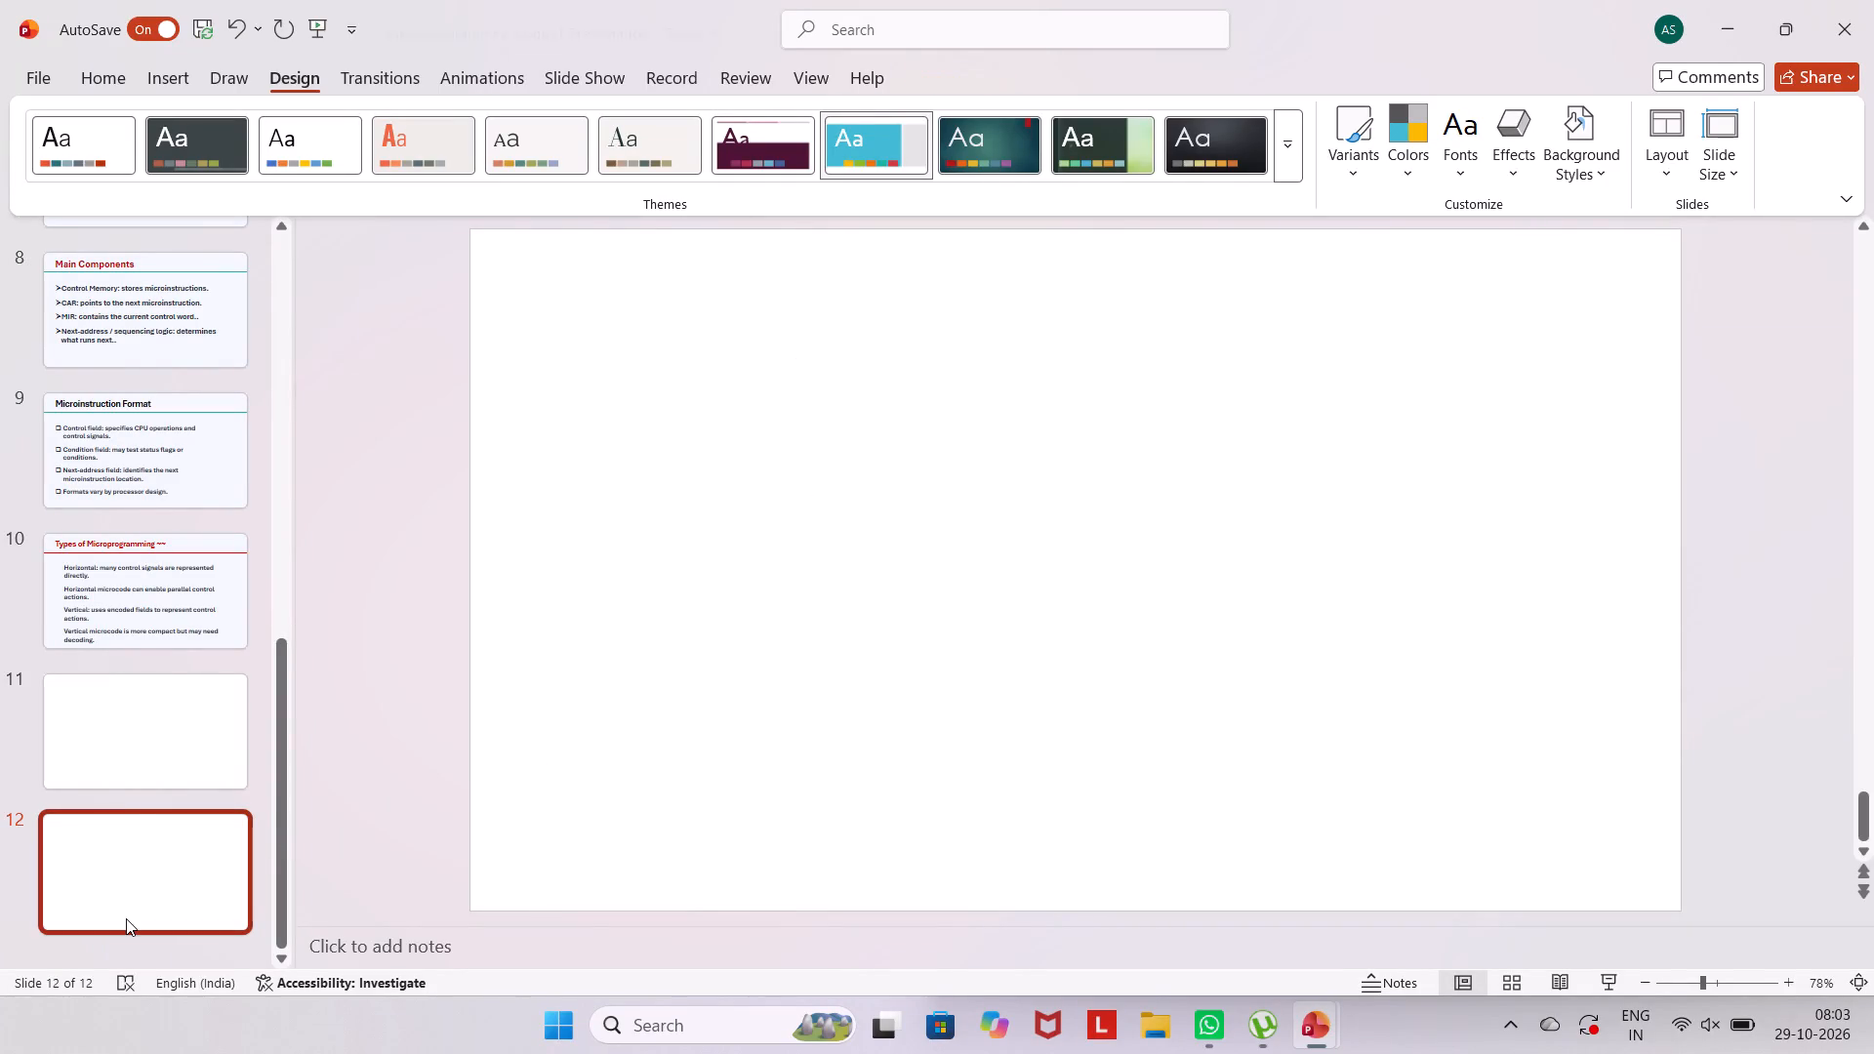
right_click(126, 918)
left_click(246, 341)
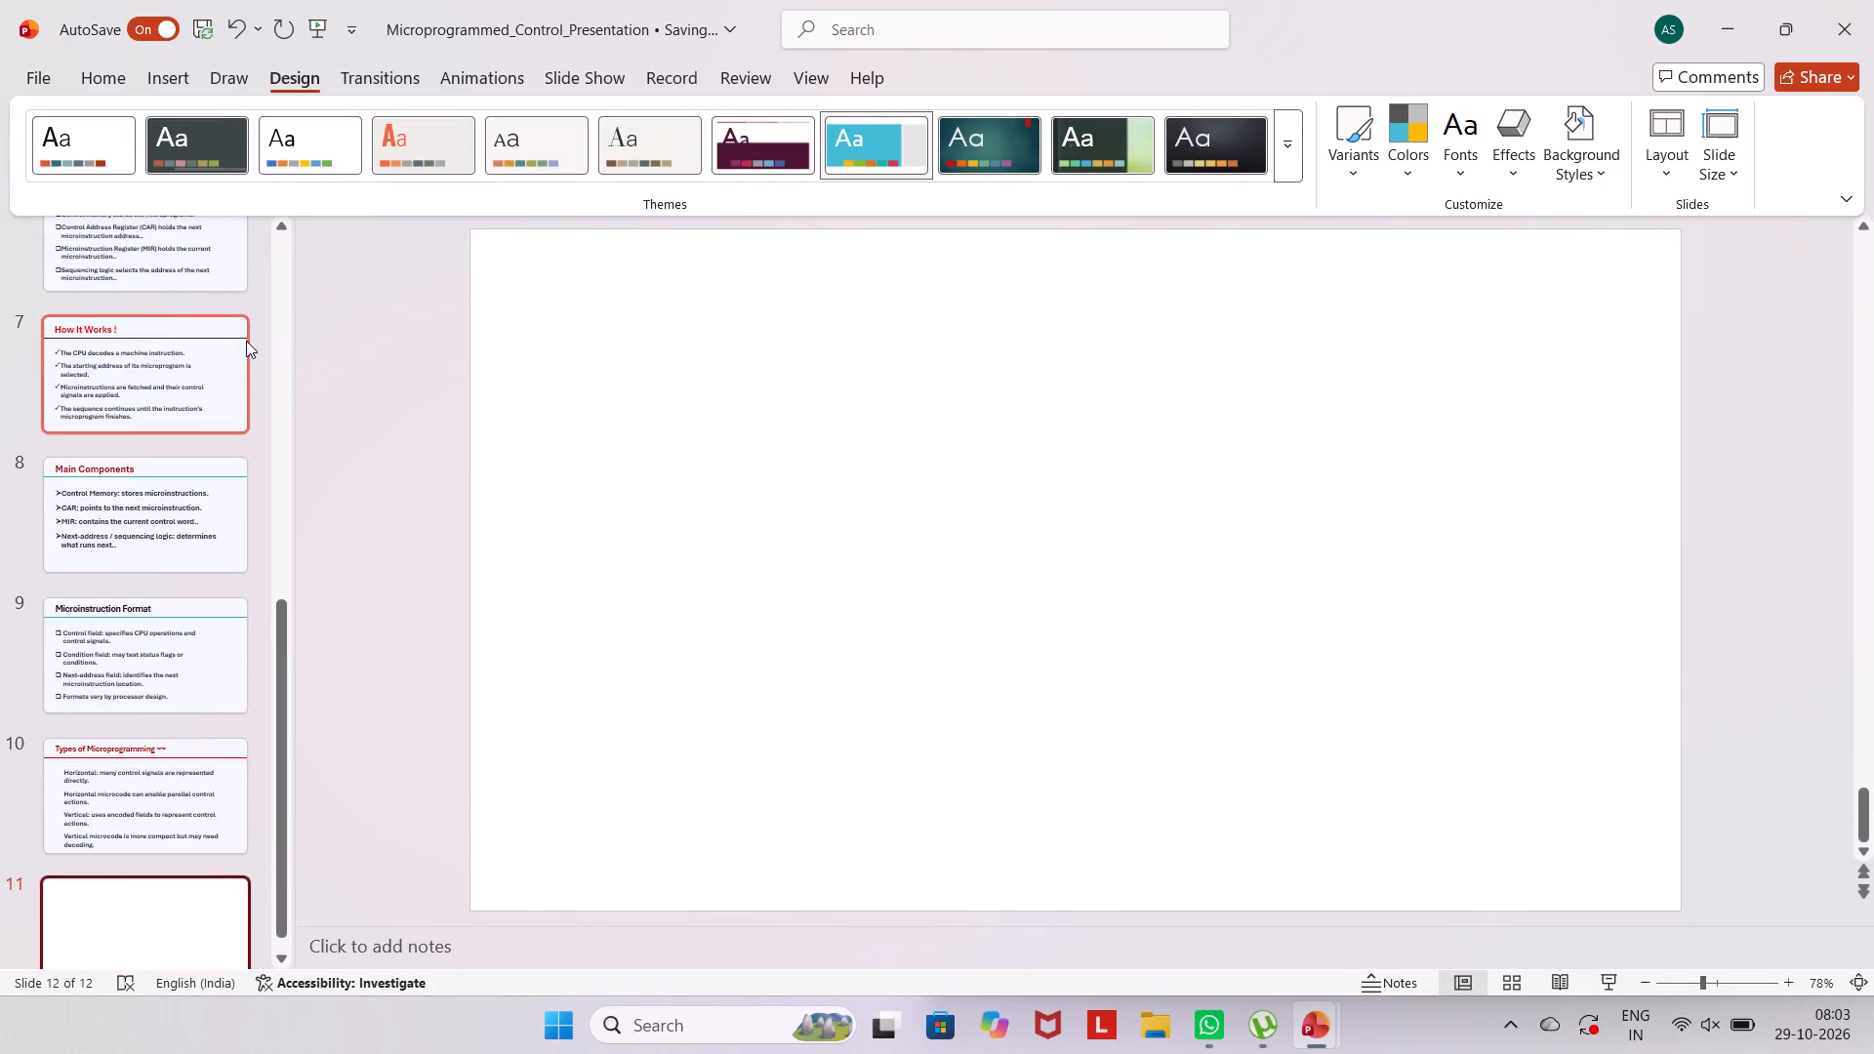
Insert a new blank slide 12 at the end of the presentation, after slide 11.
left_click(170, 82)
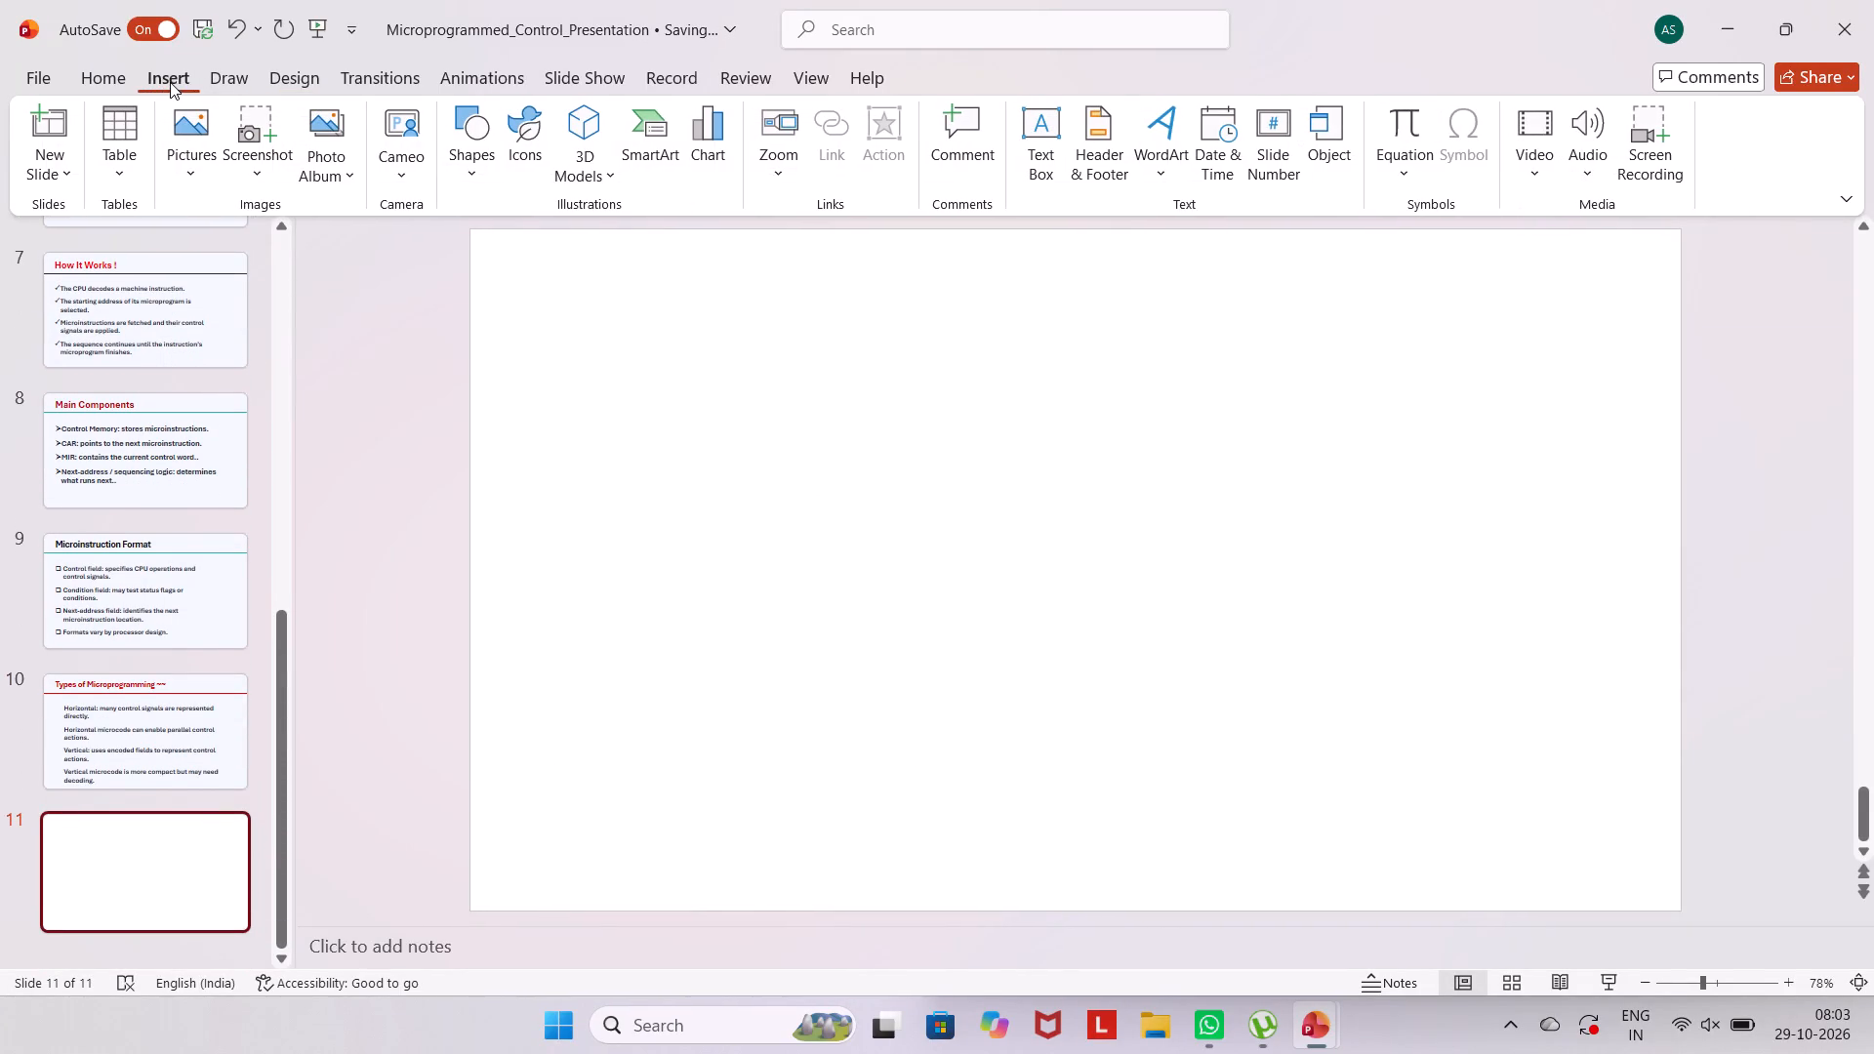
left_click(48, 123)
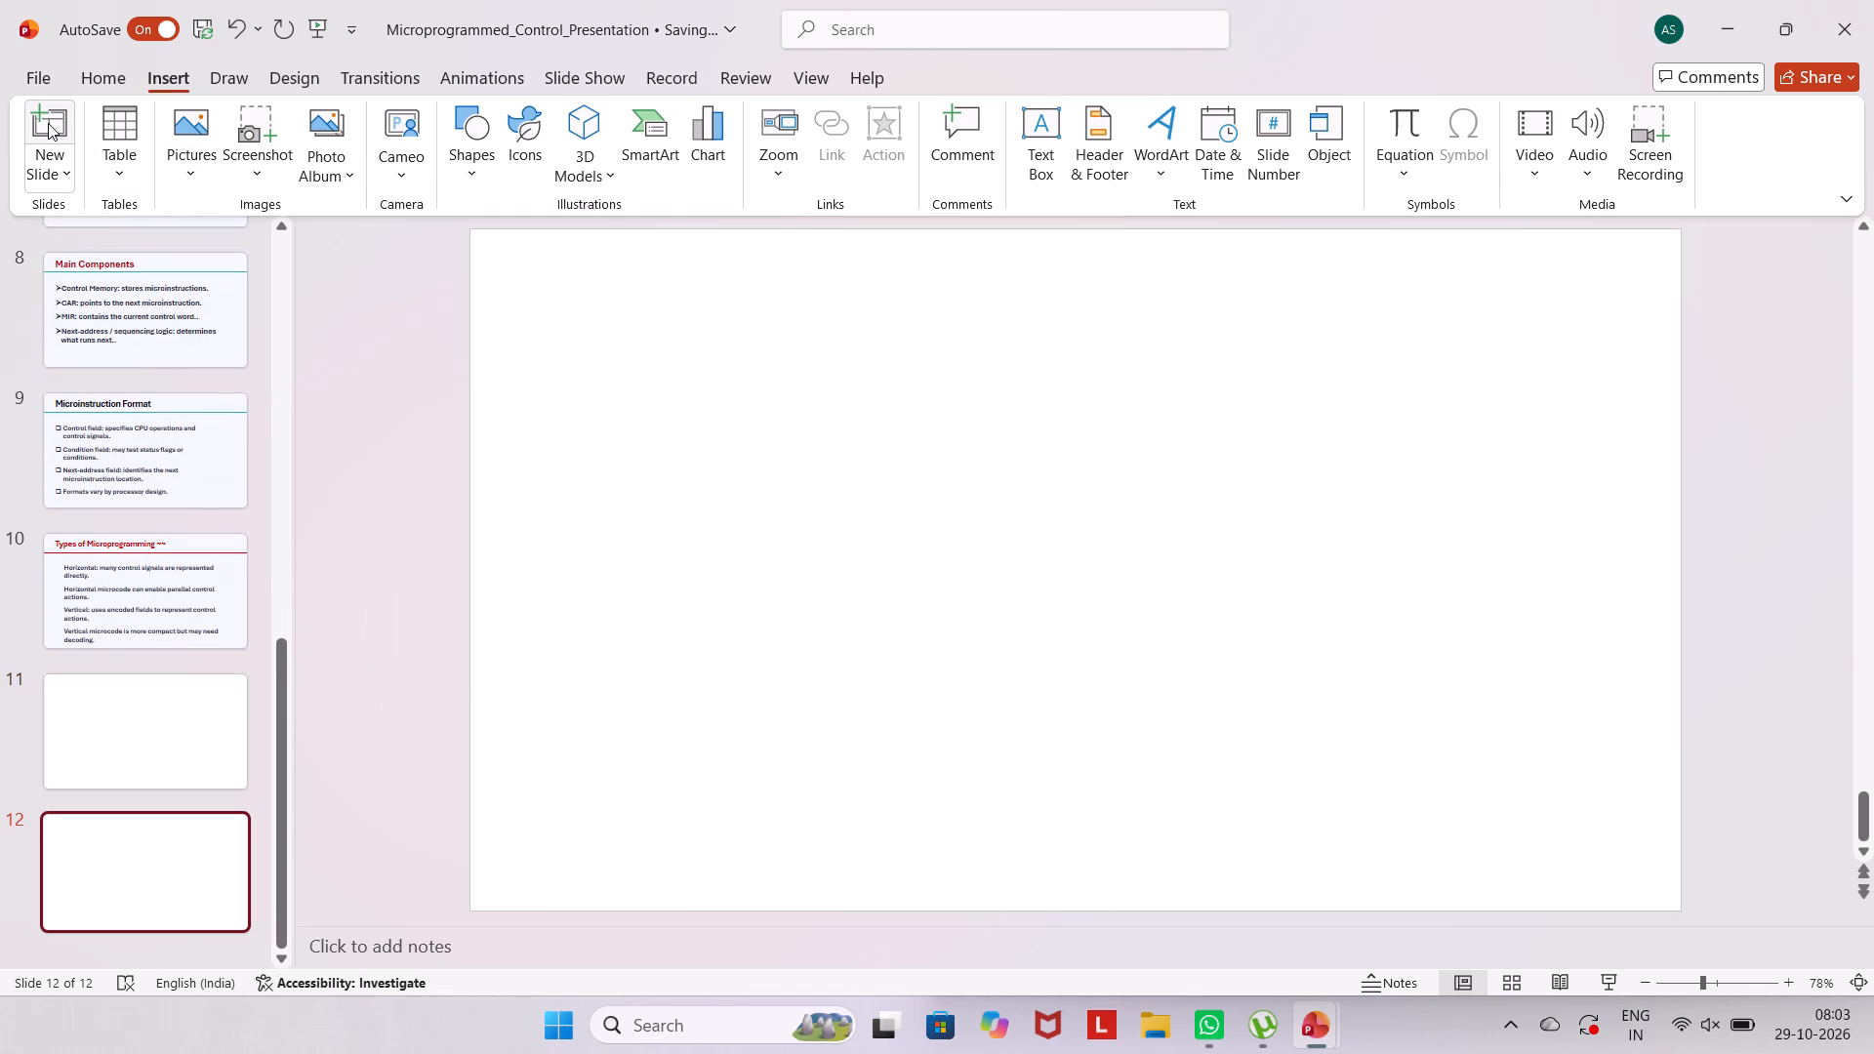
left_click(118, 866)
left_click(1074, 594)
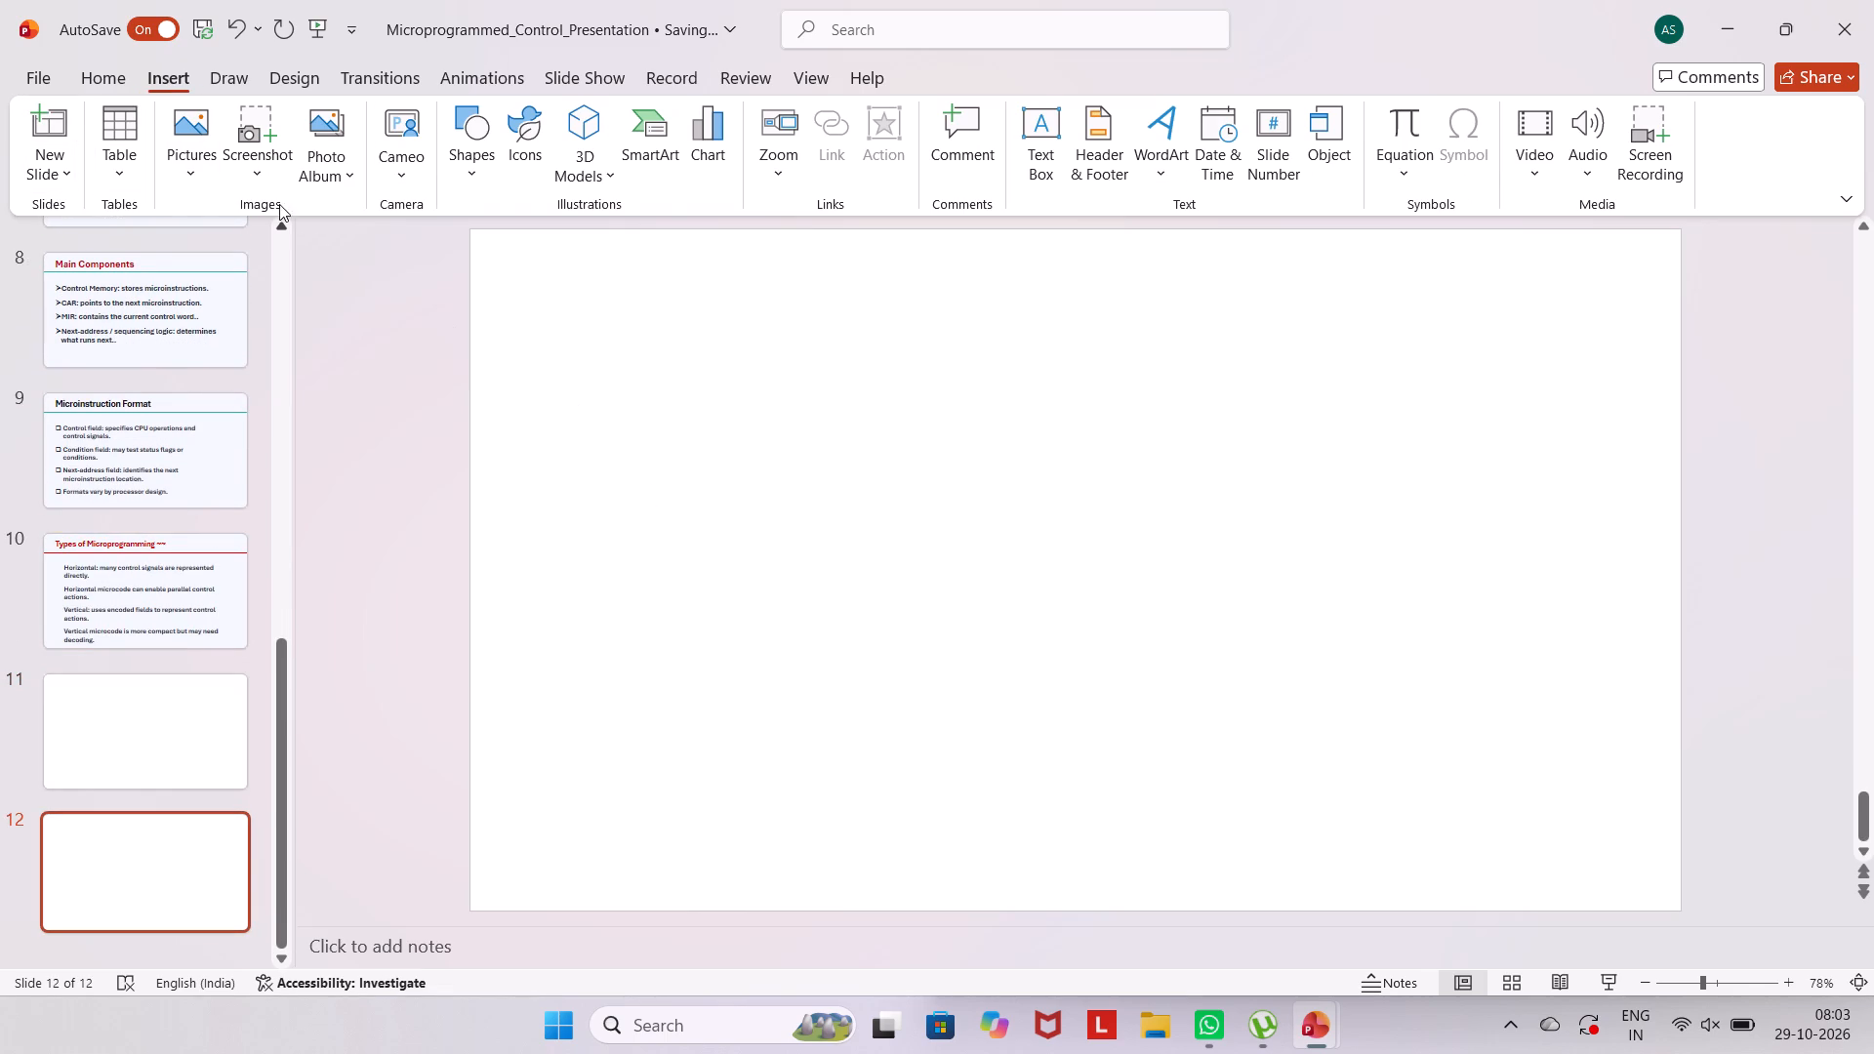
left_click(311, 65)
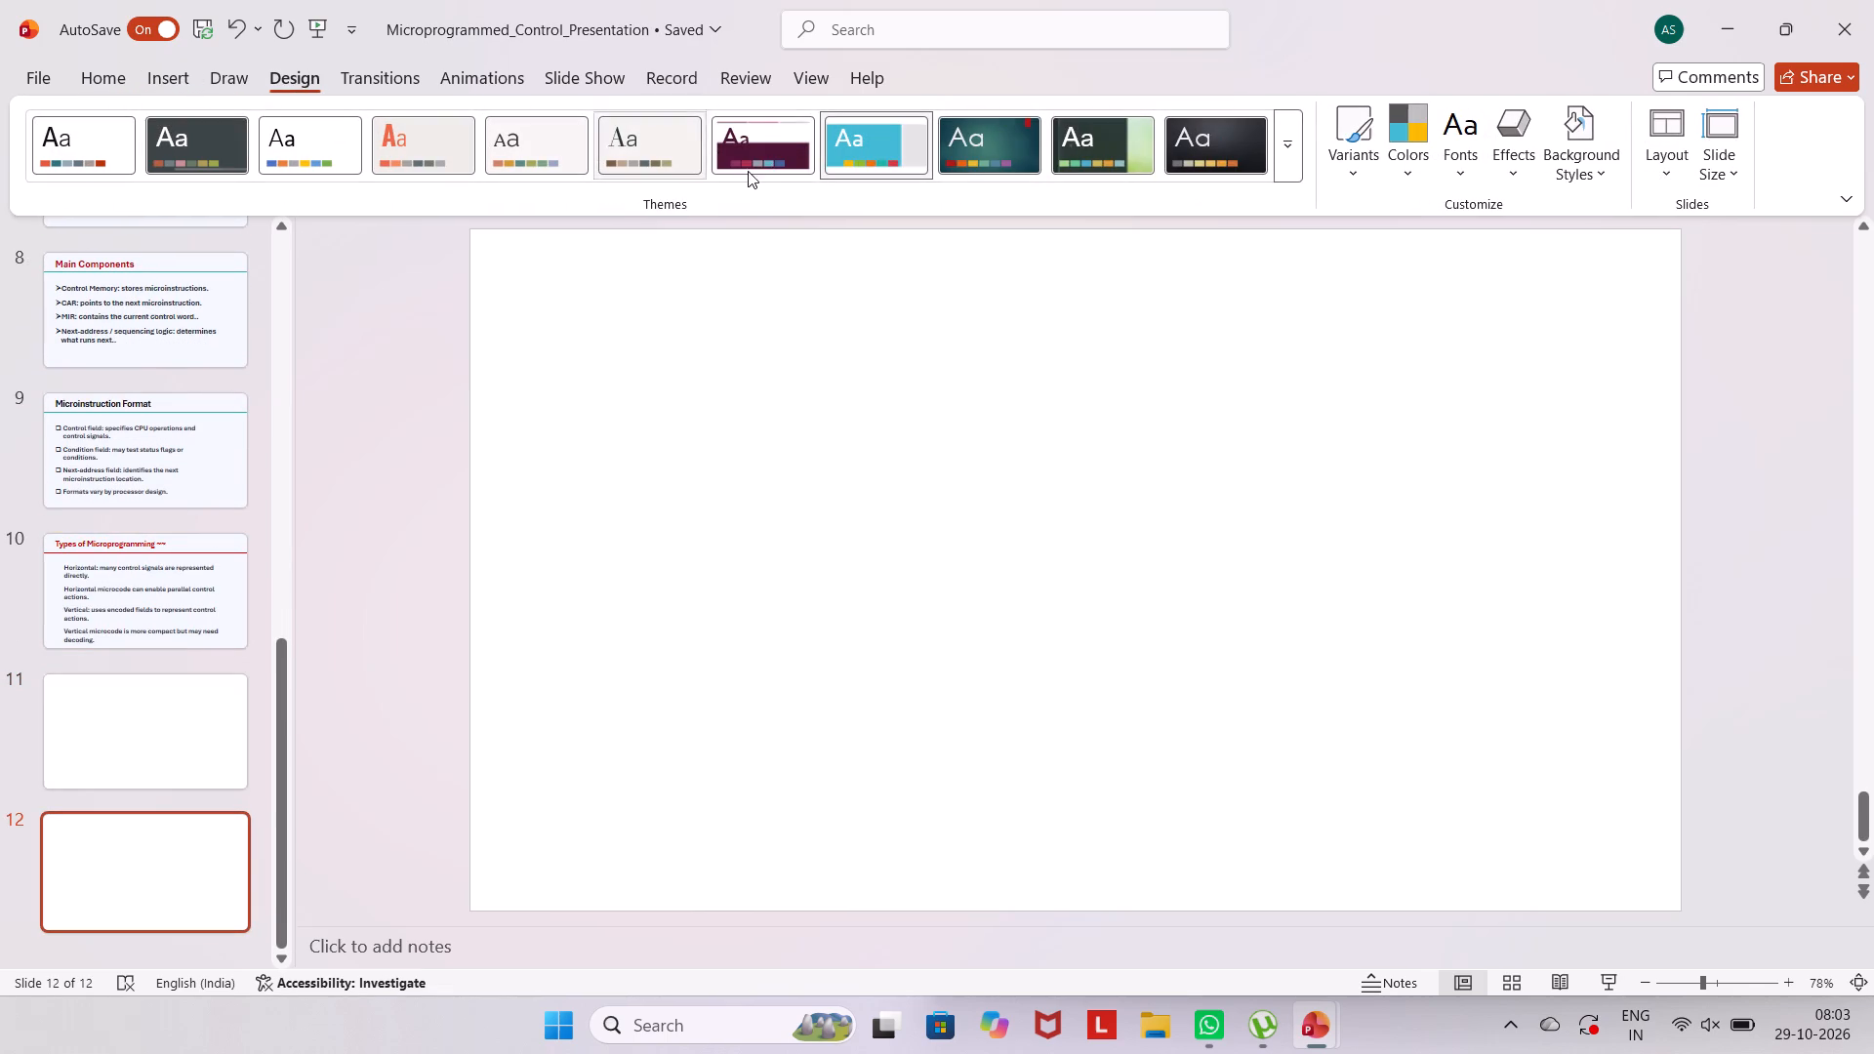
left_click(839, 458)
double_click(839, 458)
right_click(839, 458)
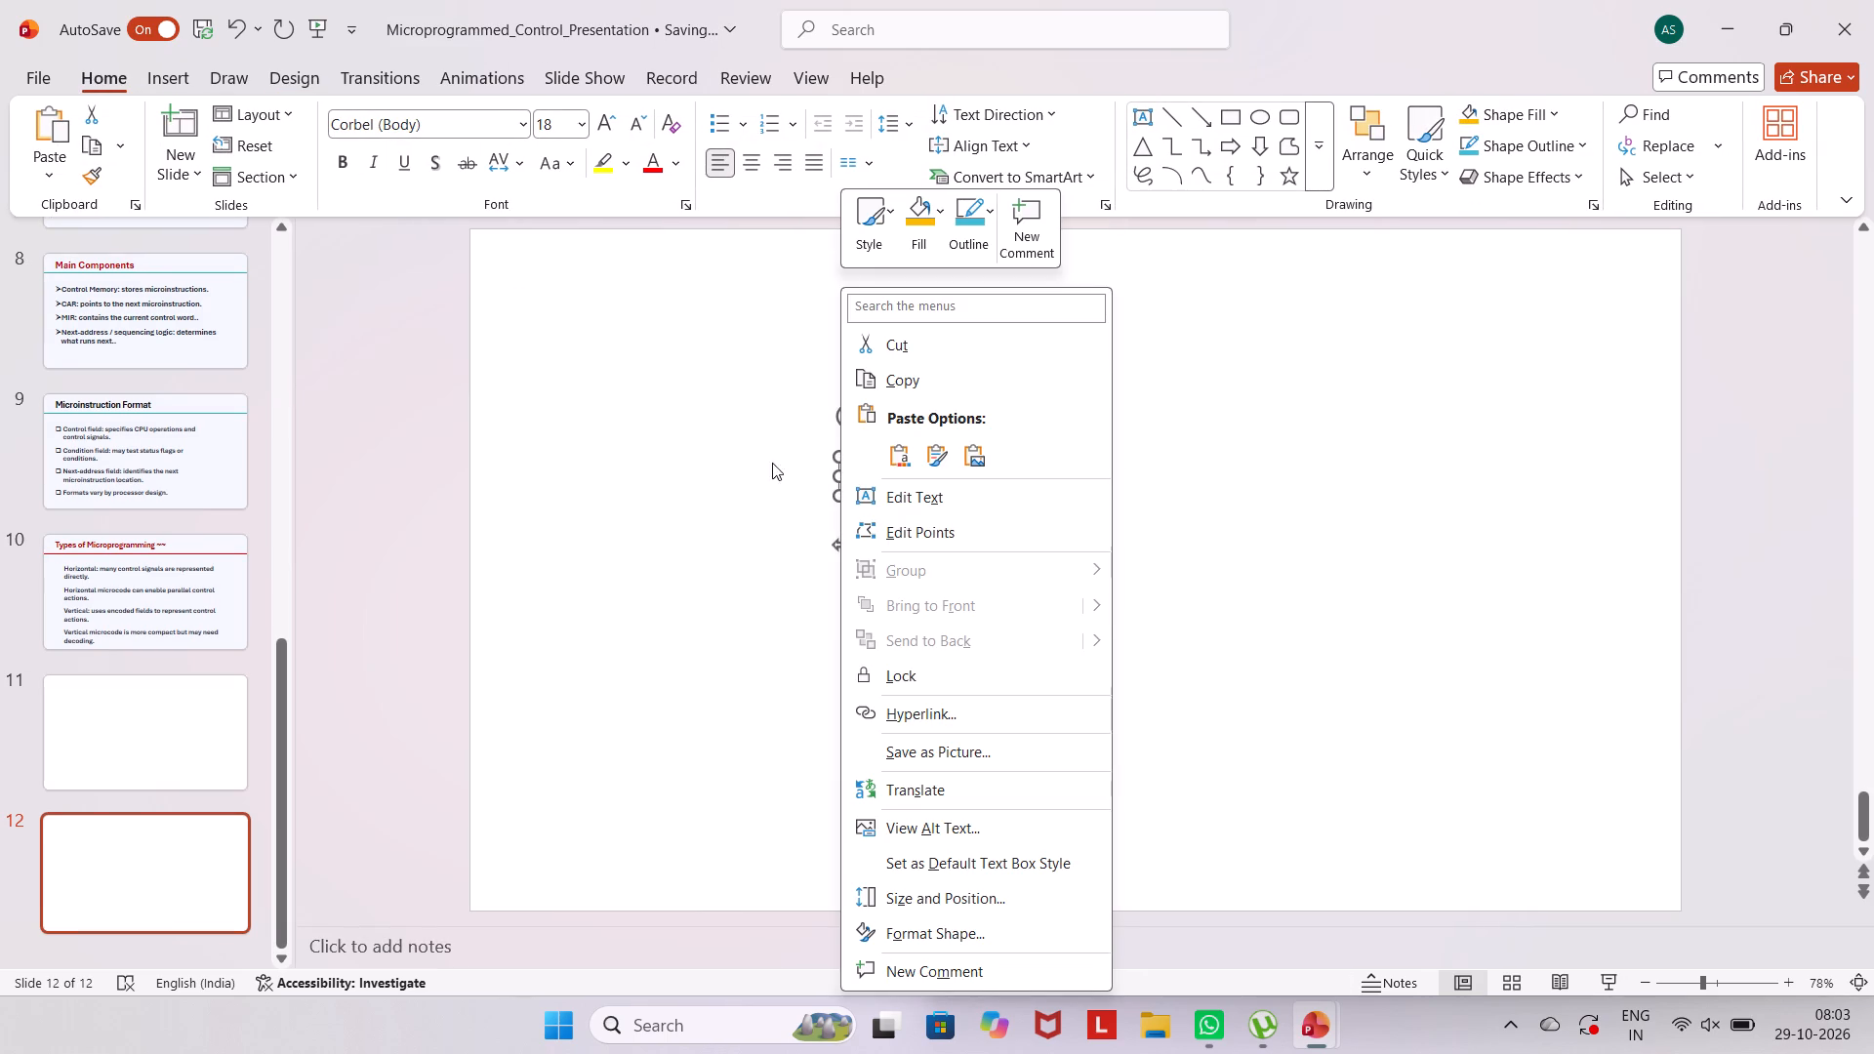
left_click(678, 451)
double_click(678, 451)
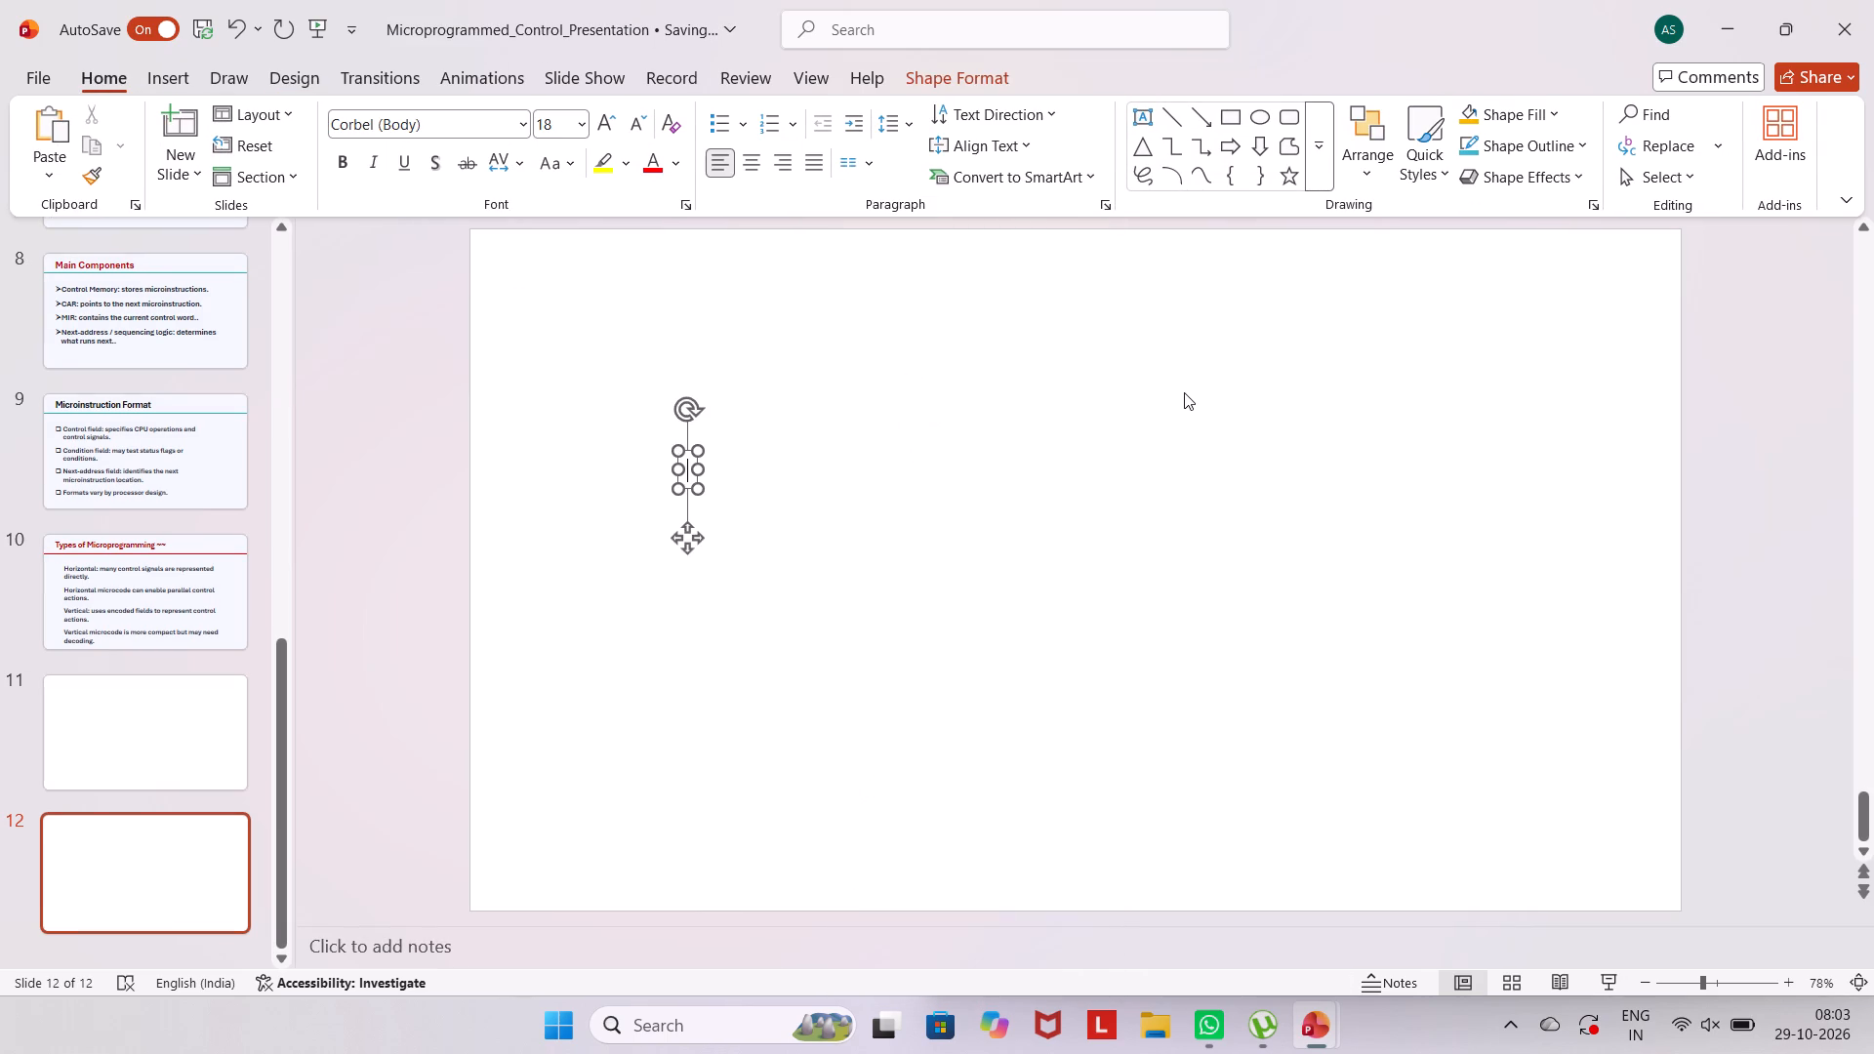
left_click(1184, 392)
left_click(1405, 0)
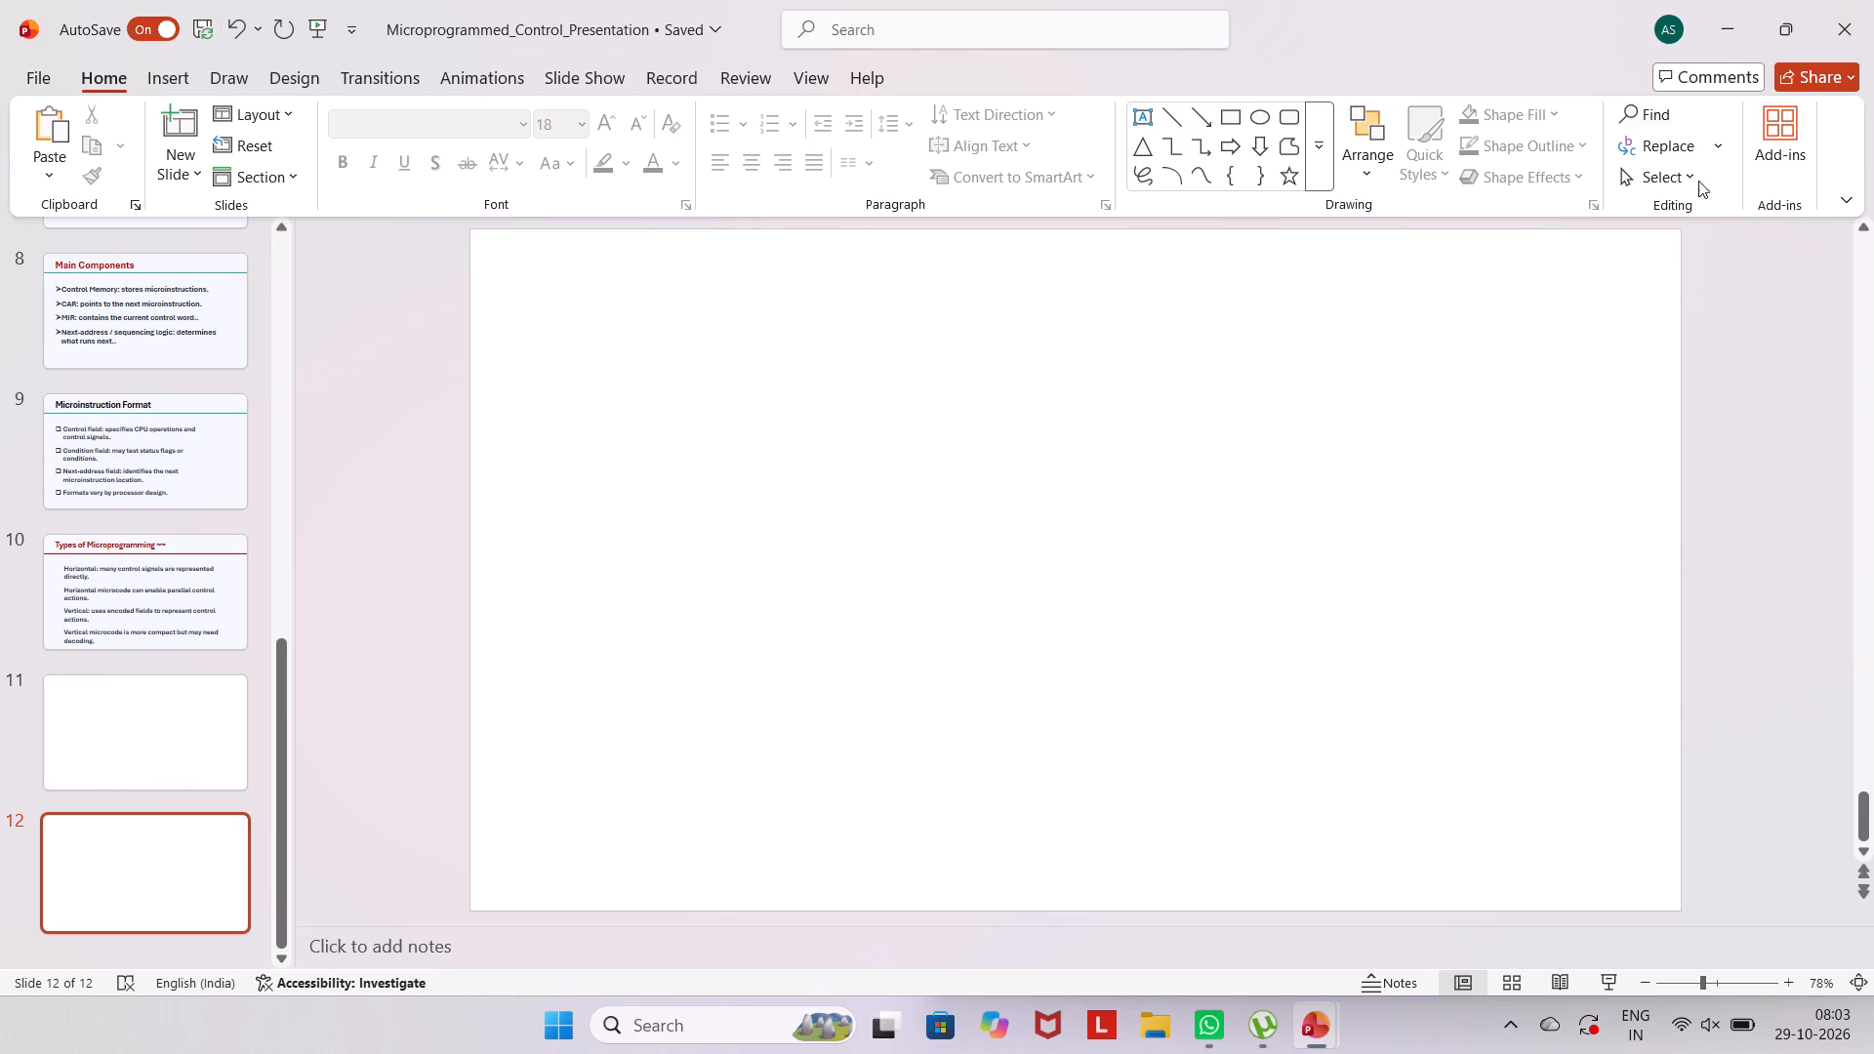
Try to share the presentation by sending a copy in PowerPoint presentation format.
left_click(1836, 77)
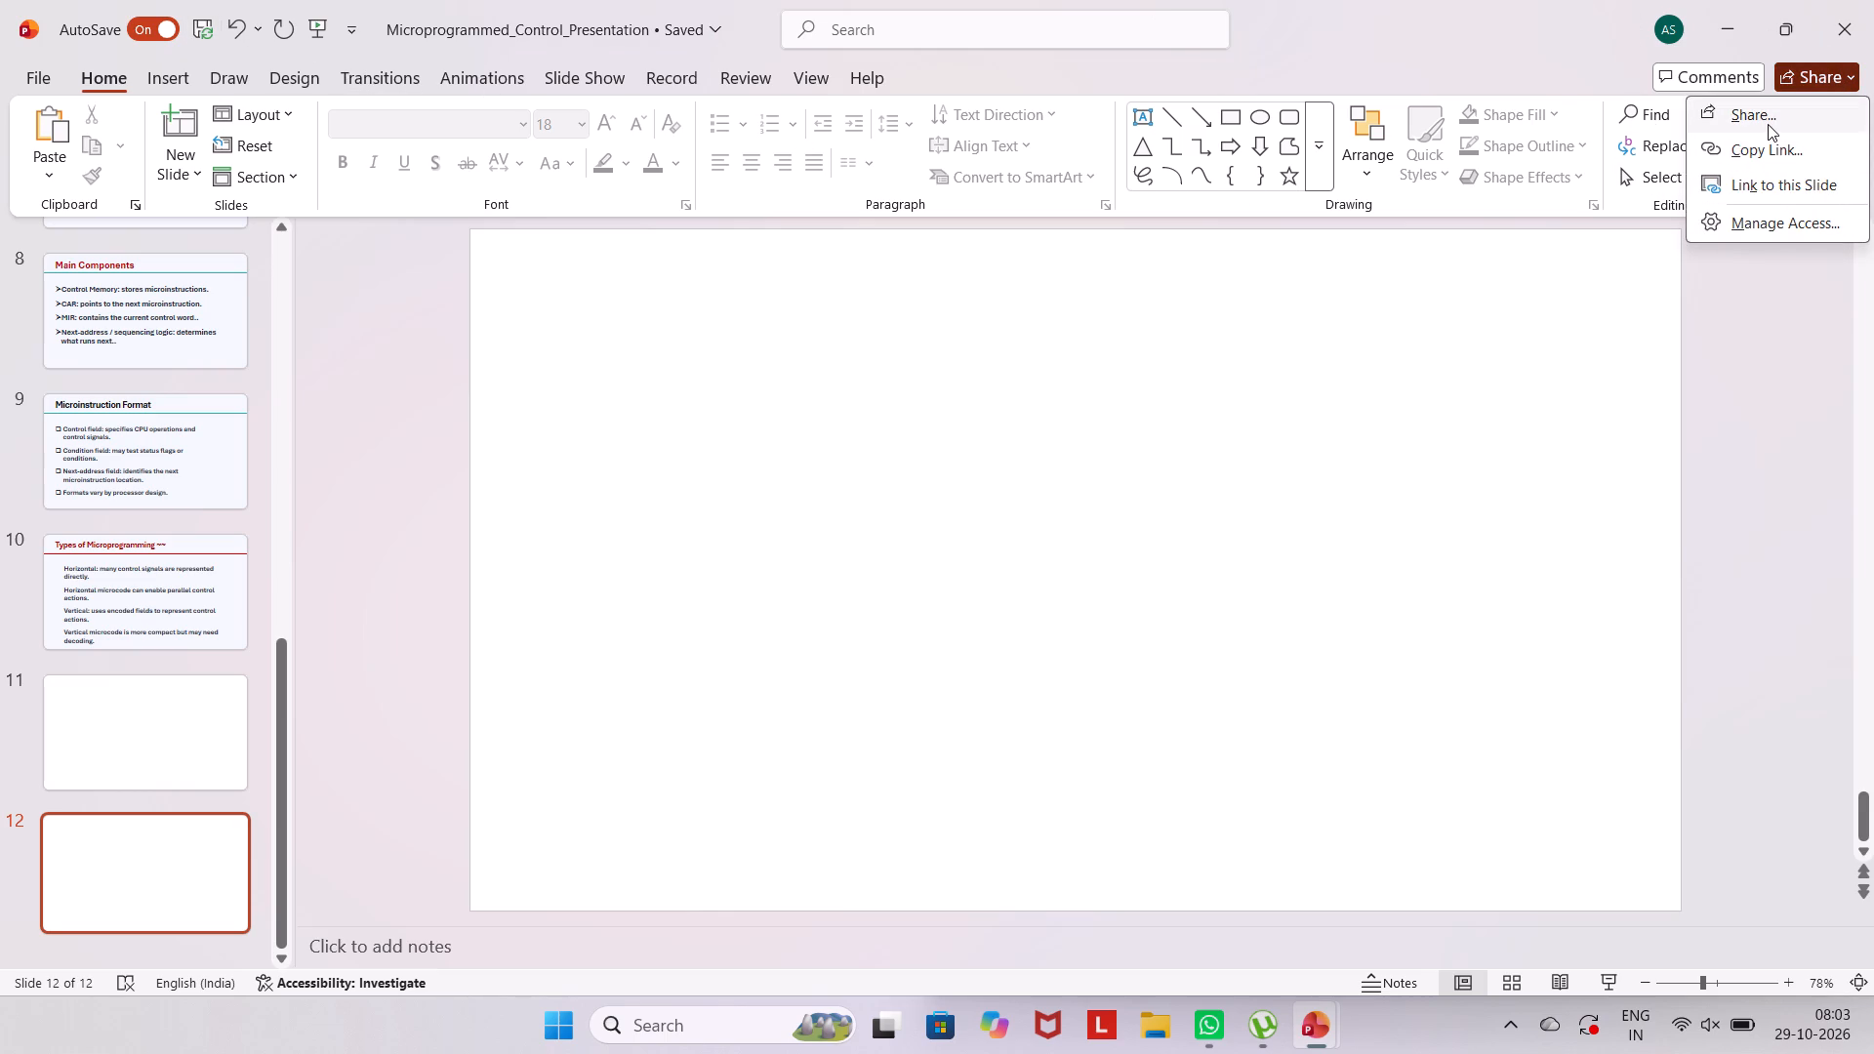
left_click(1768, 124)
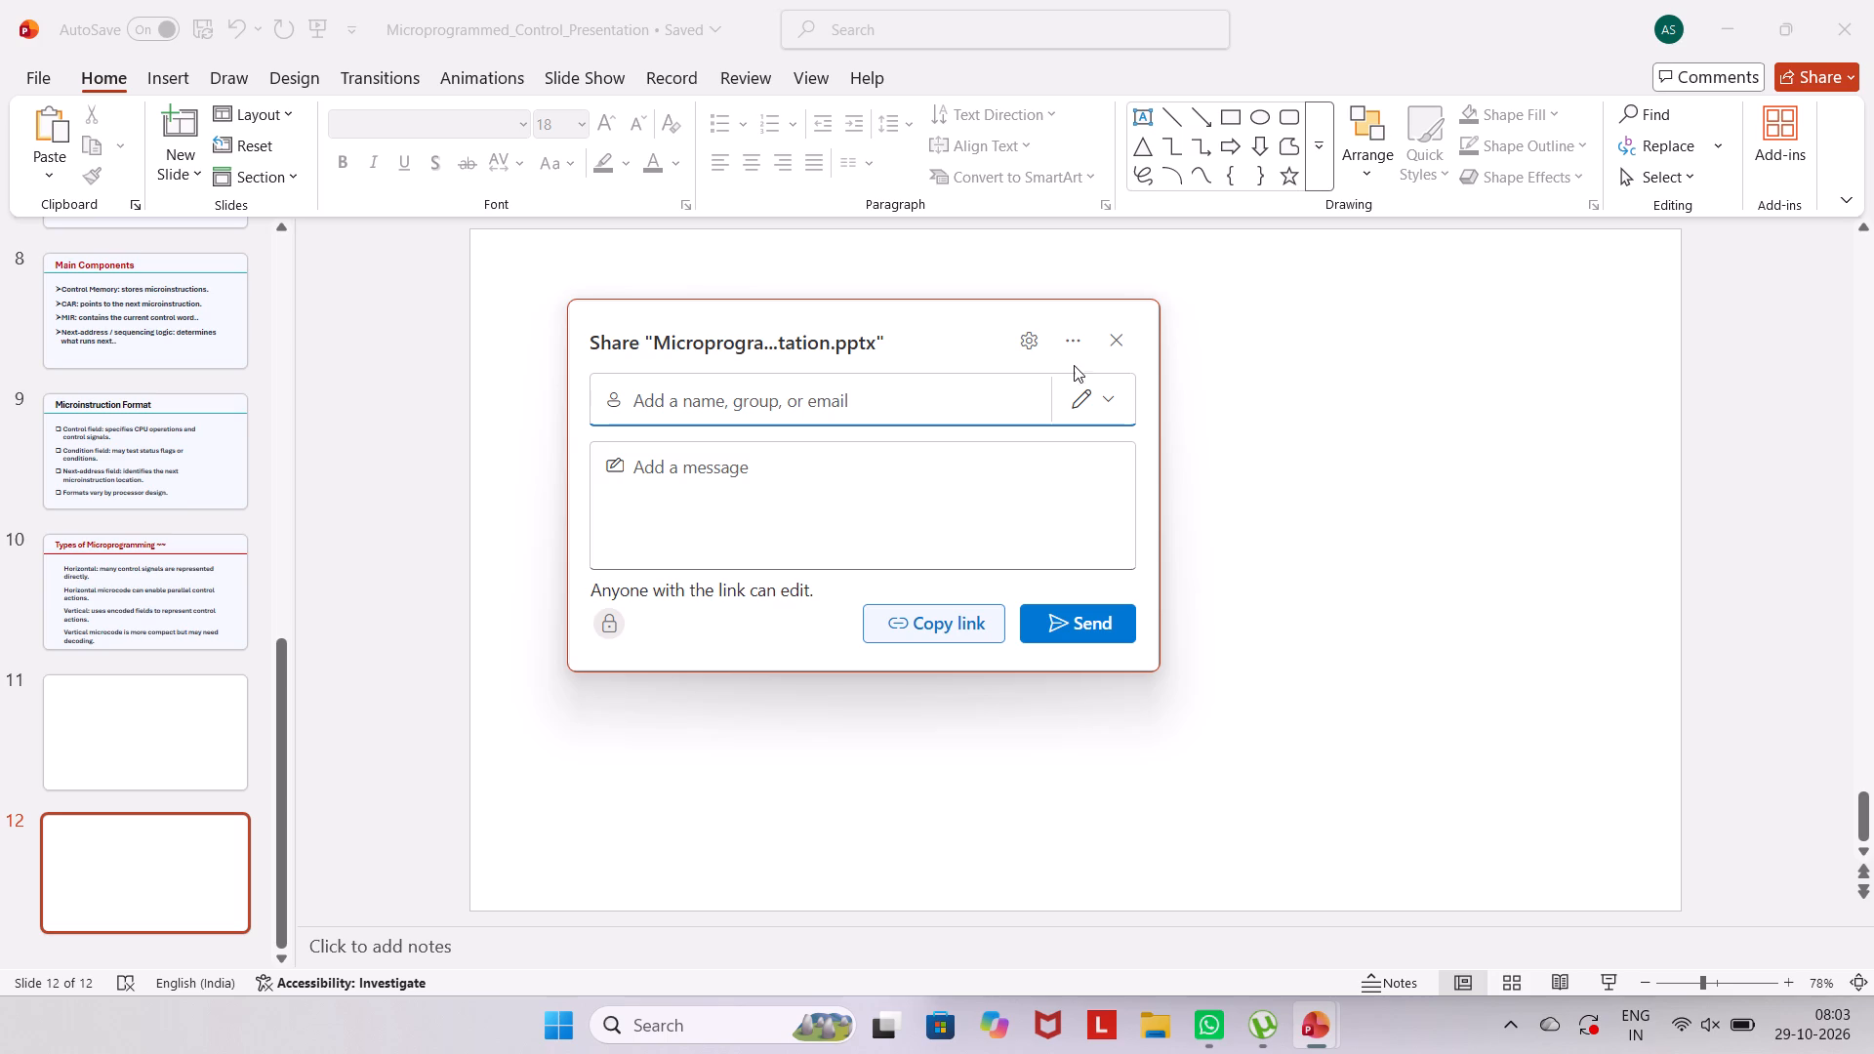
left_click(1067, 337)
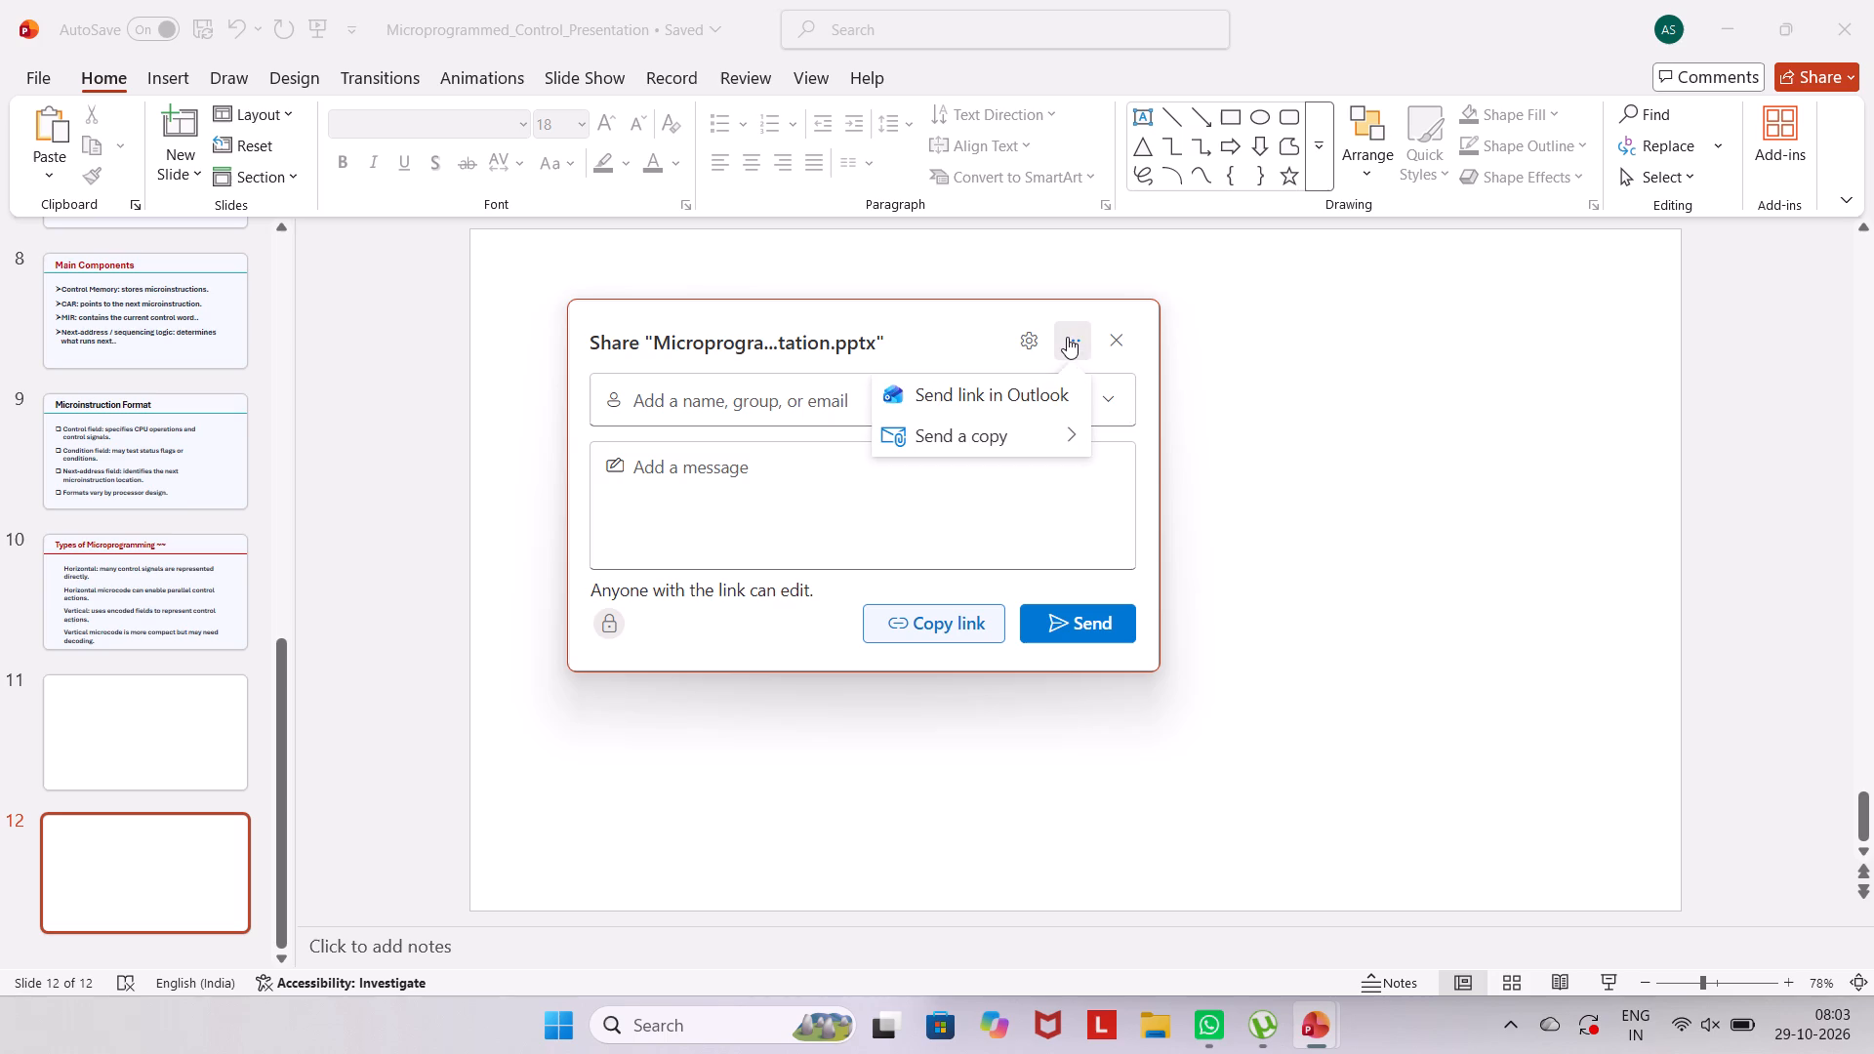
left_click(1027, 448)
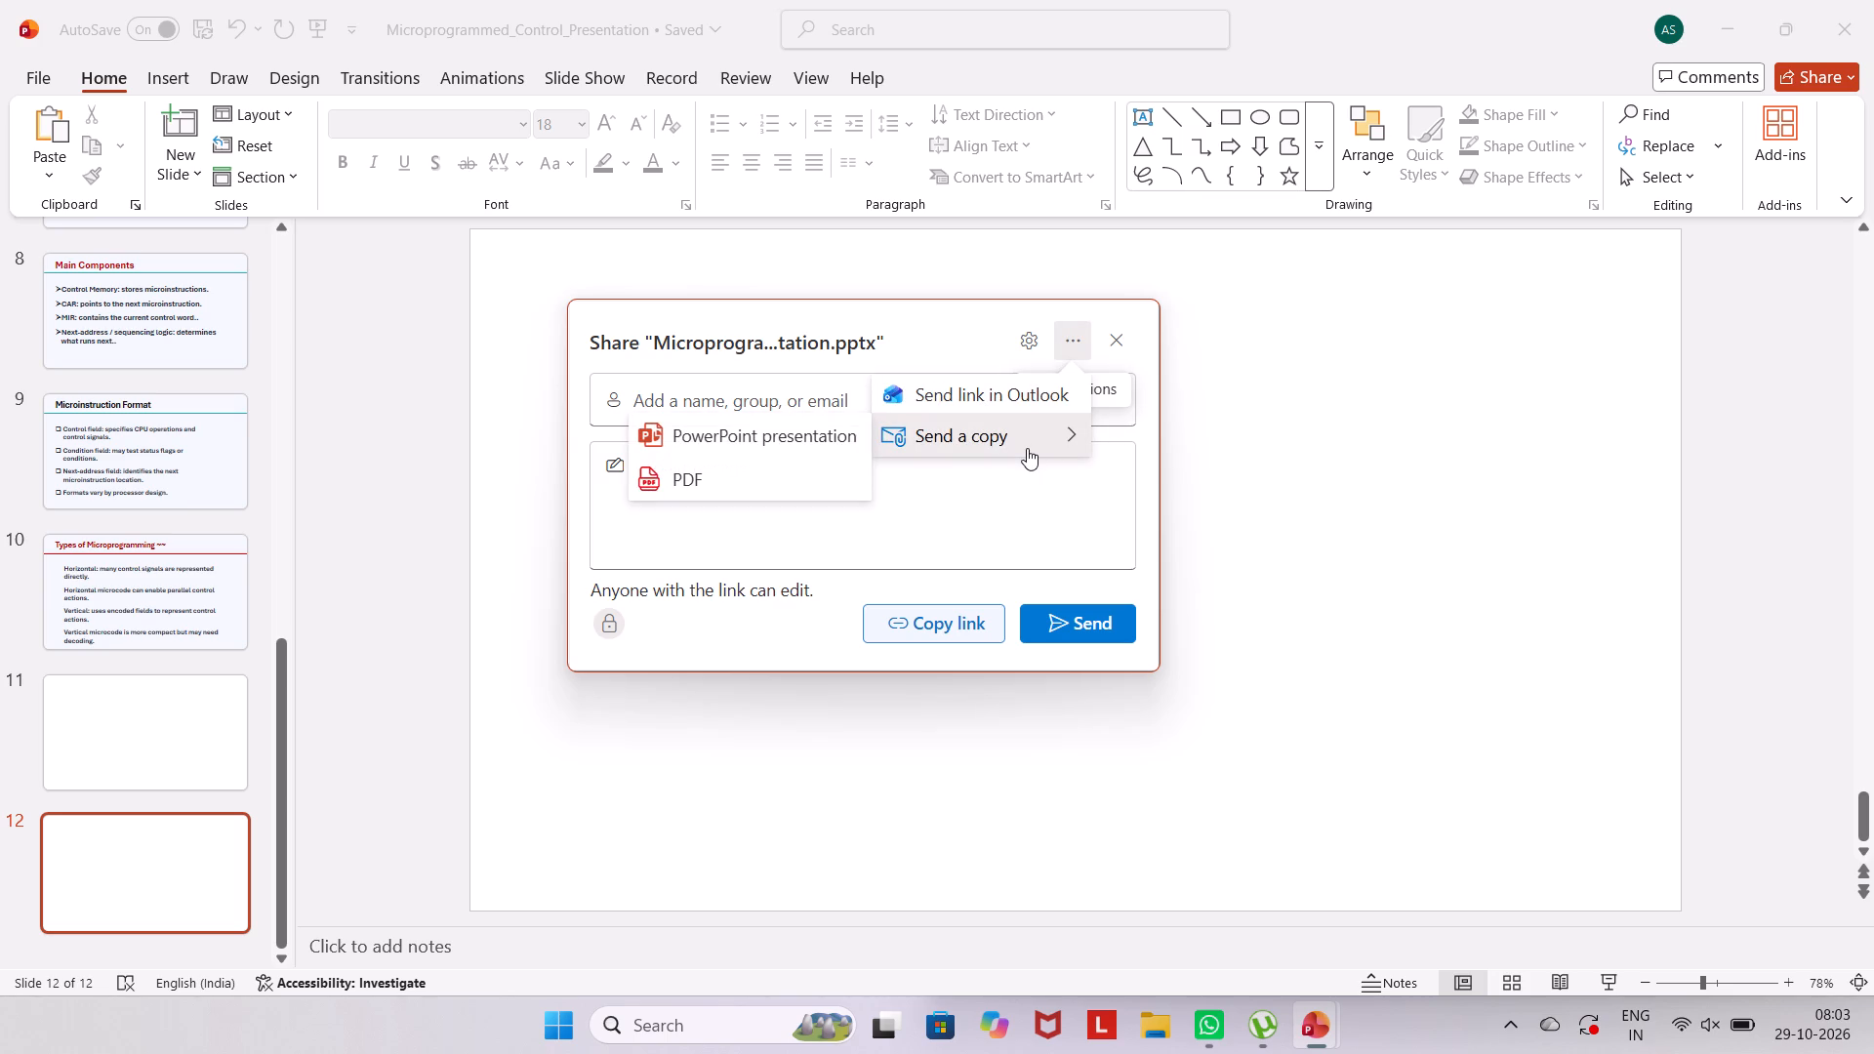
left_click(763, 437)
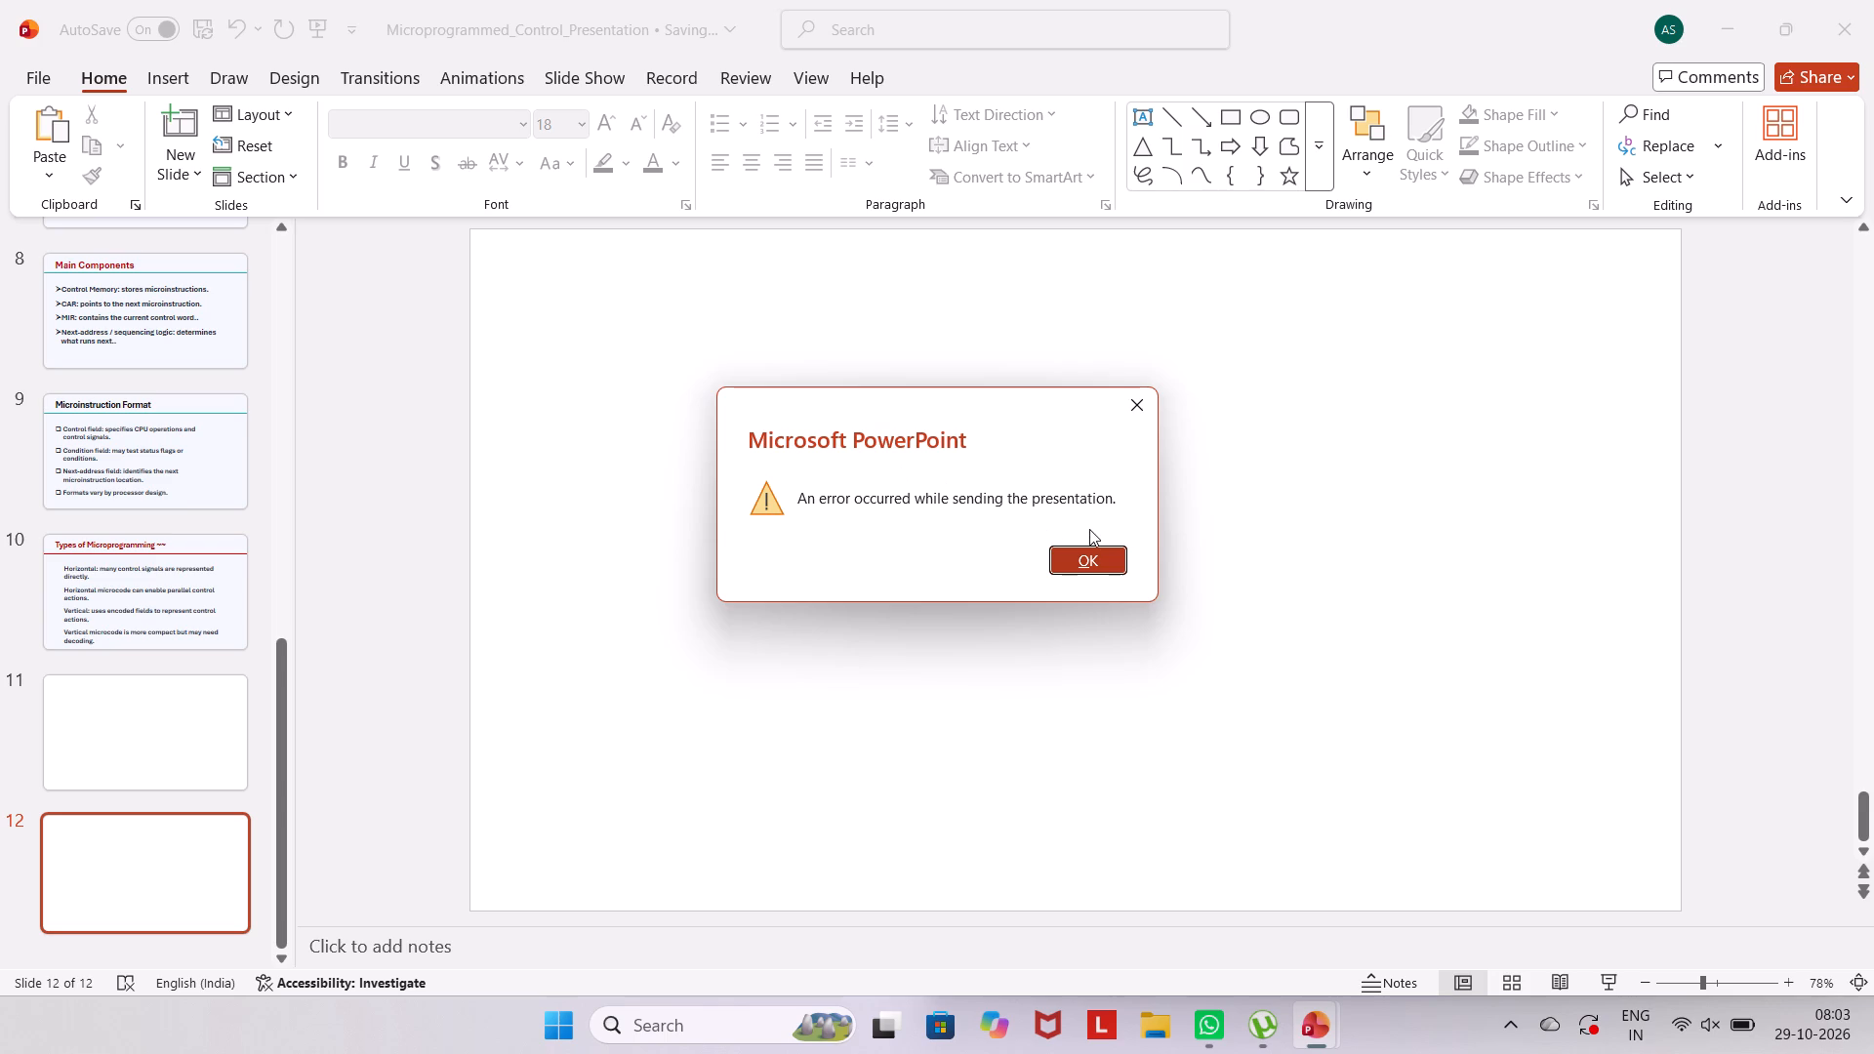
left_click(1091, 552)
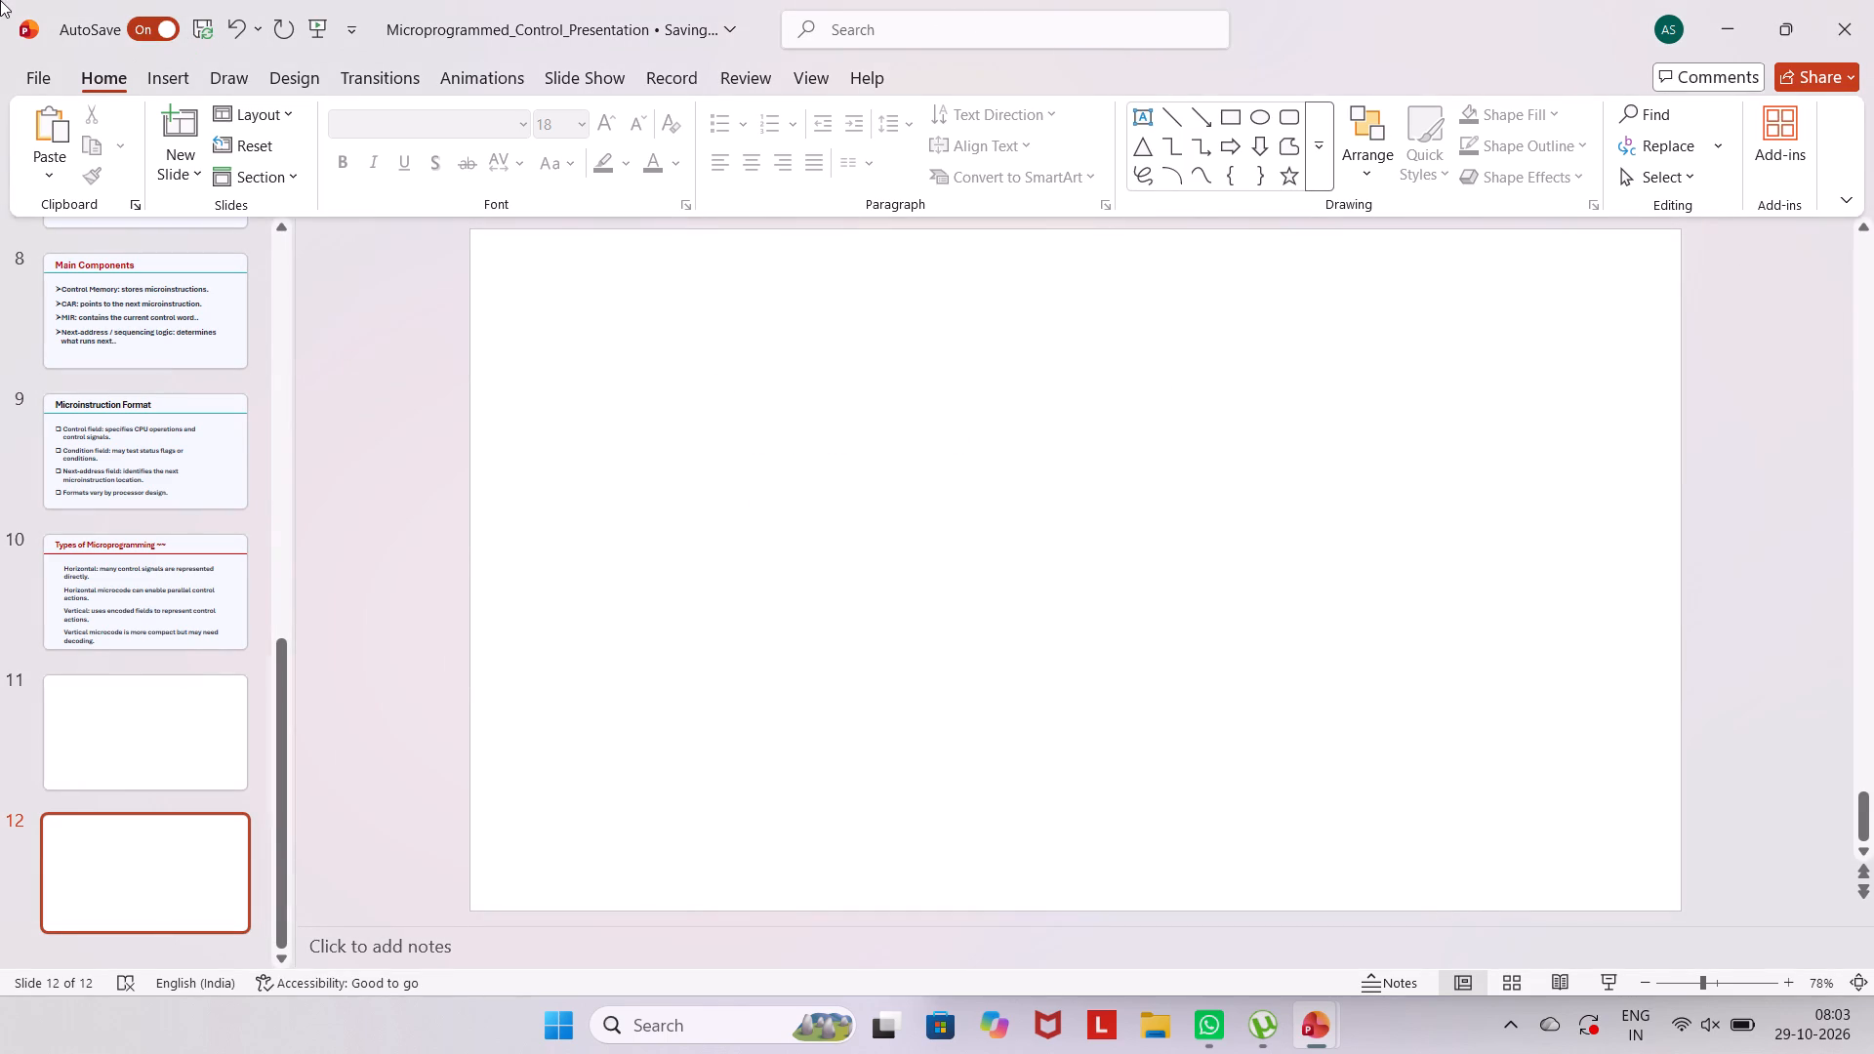
Check the sharing options for the OneDrive copy of Microprogrammed_Control_Presentation among the recent files, and close the sharing window.
left_click(46, 82)
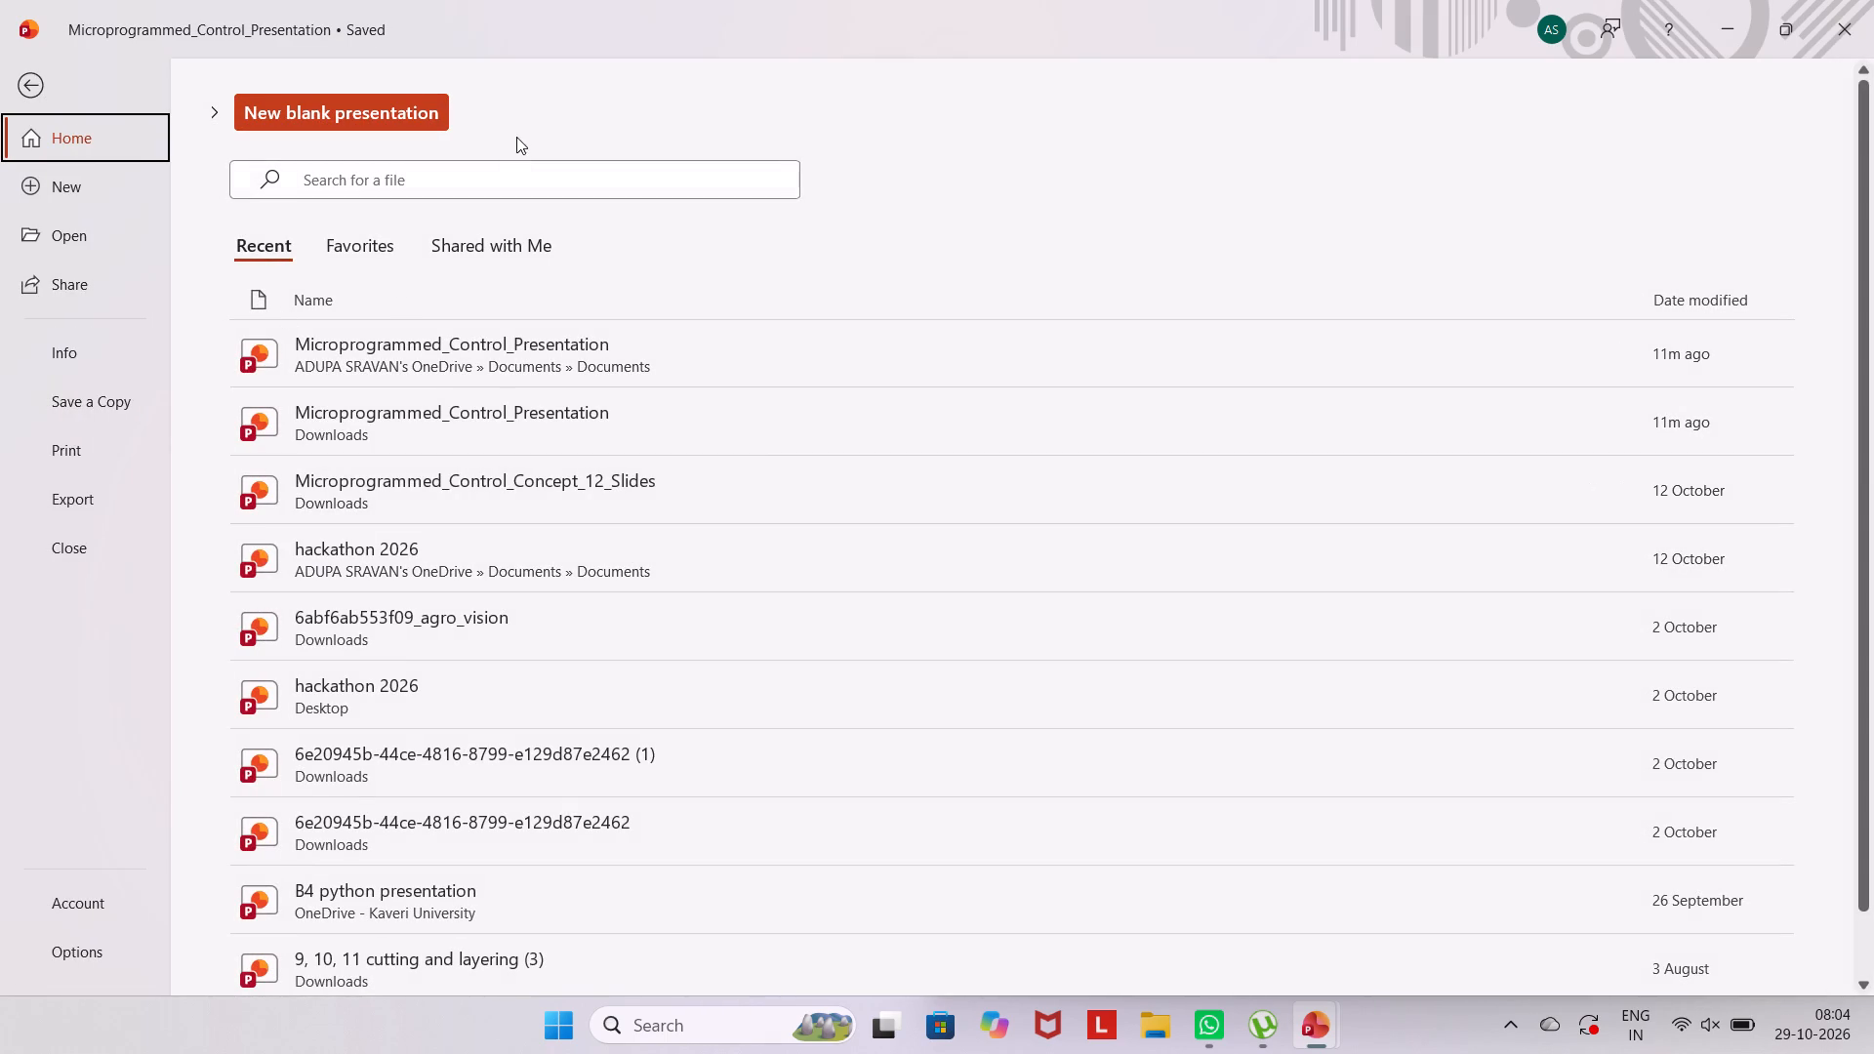
right_click(440, 364)
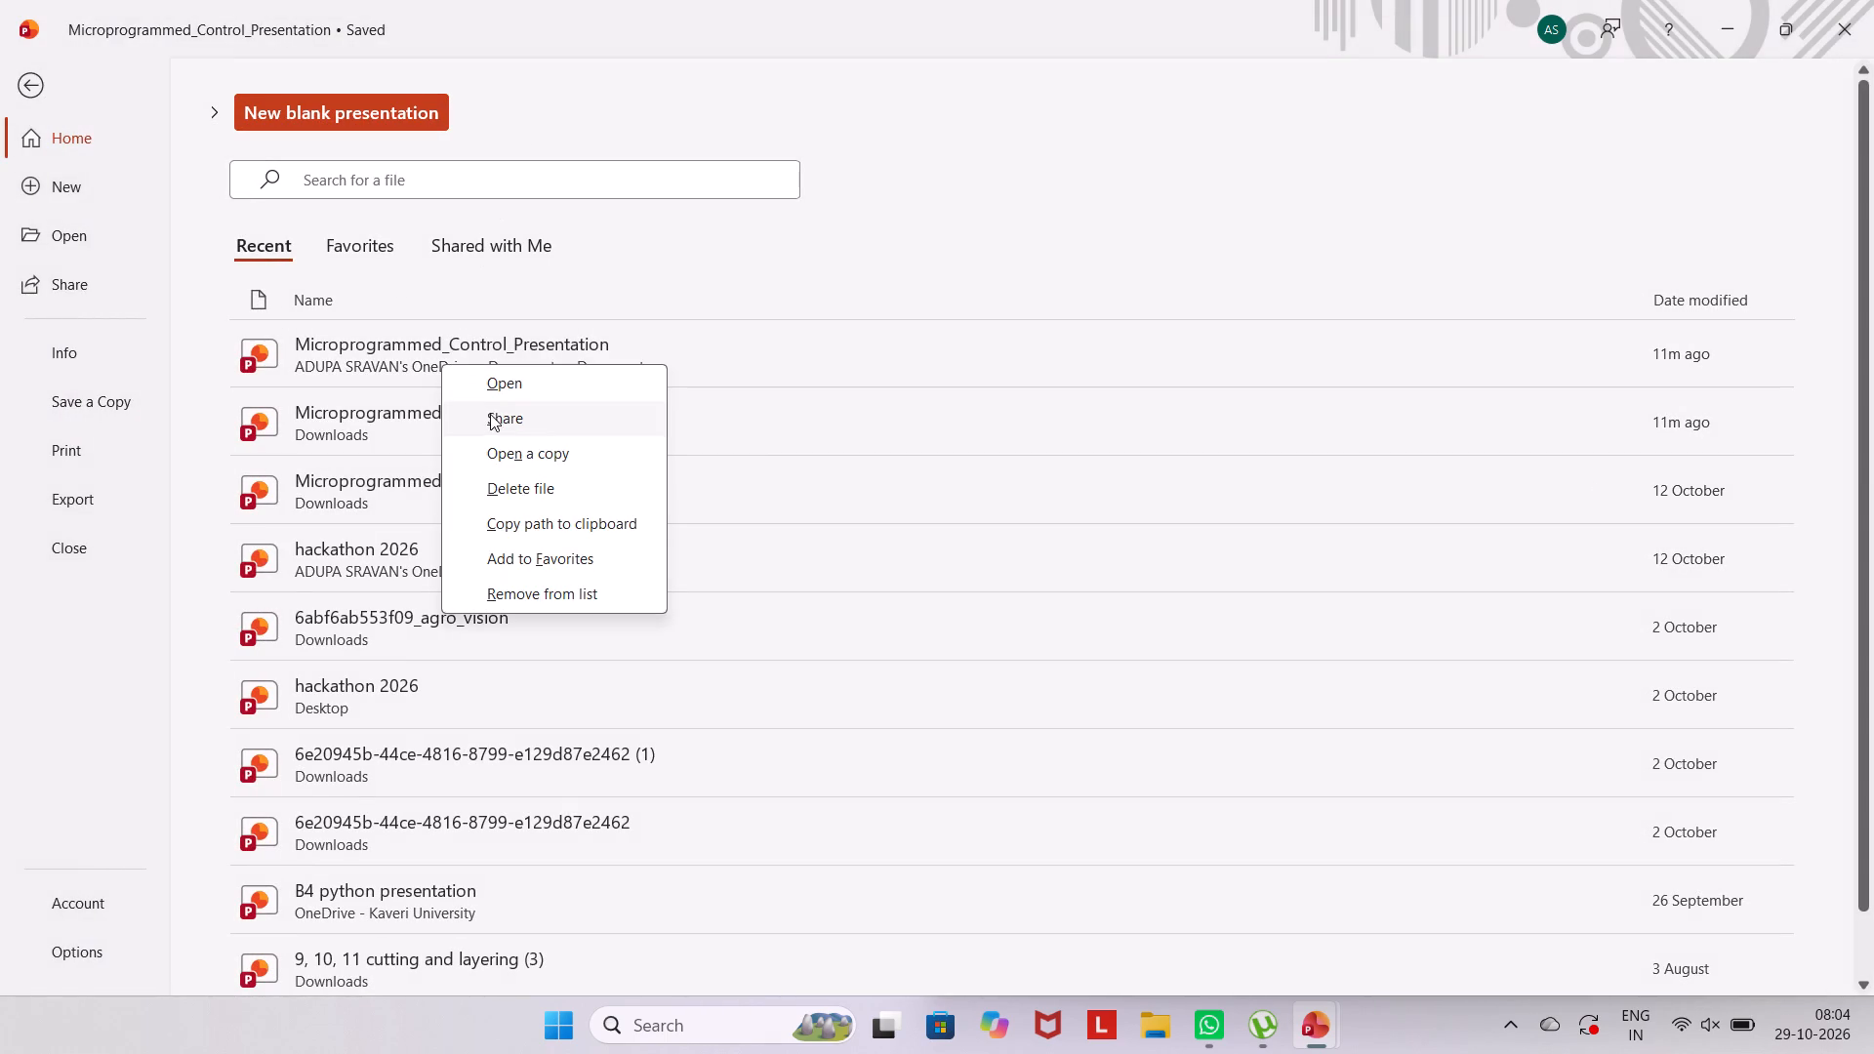
left_click(490, 426)
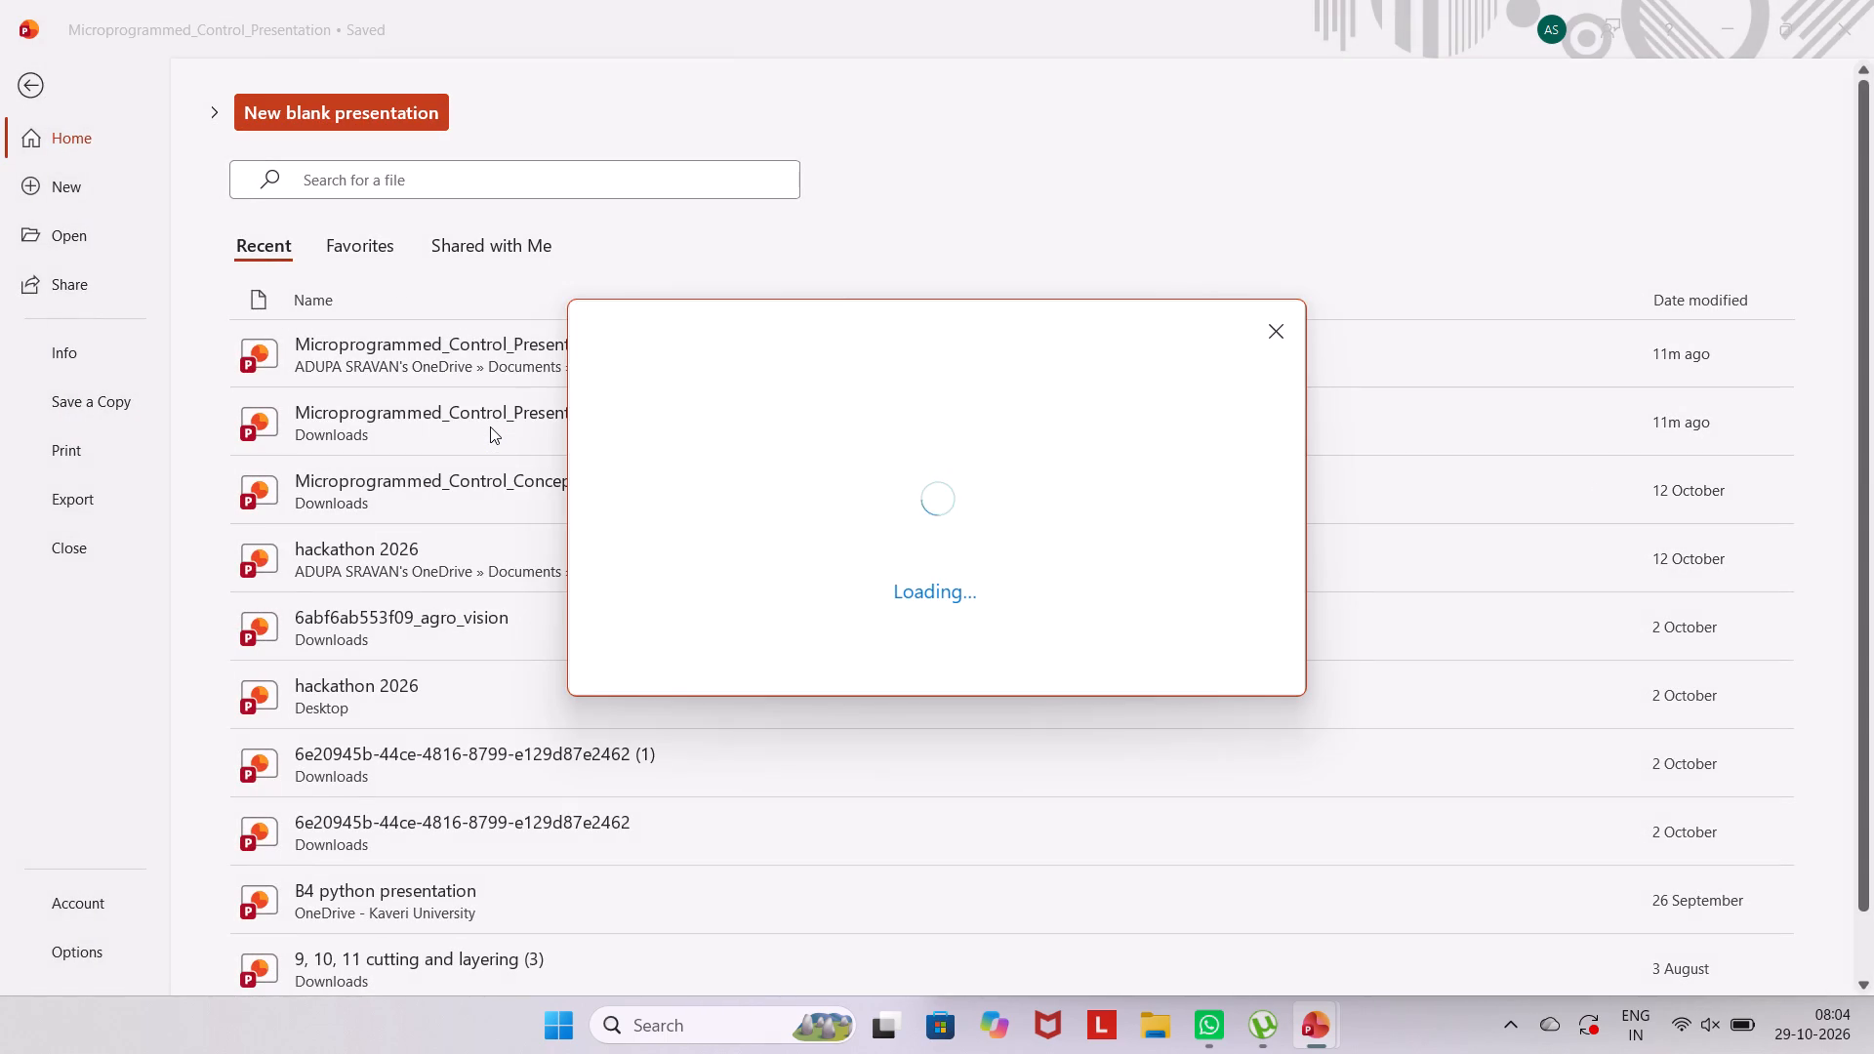
left_click(1065, 333)
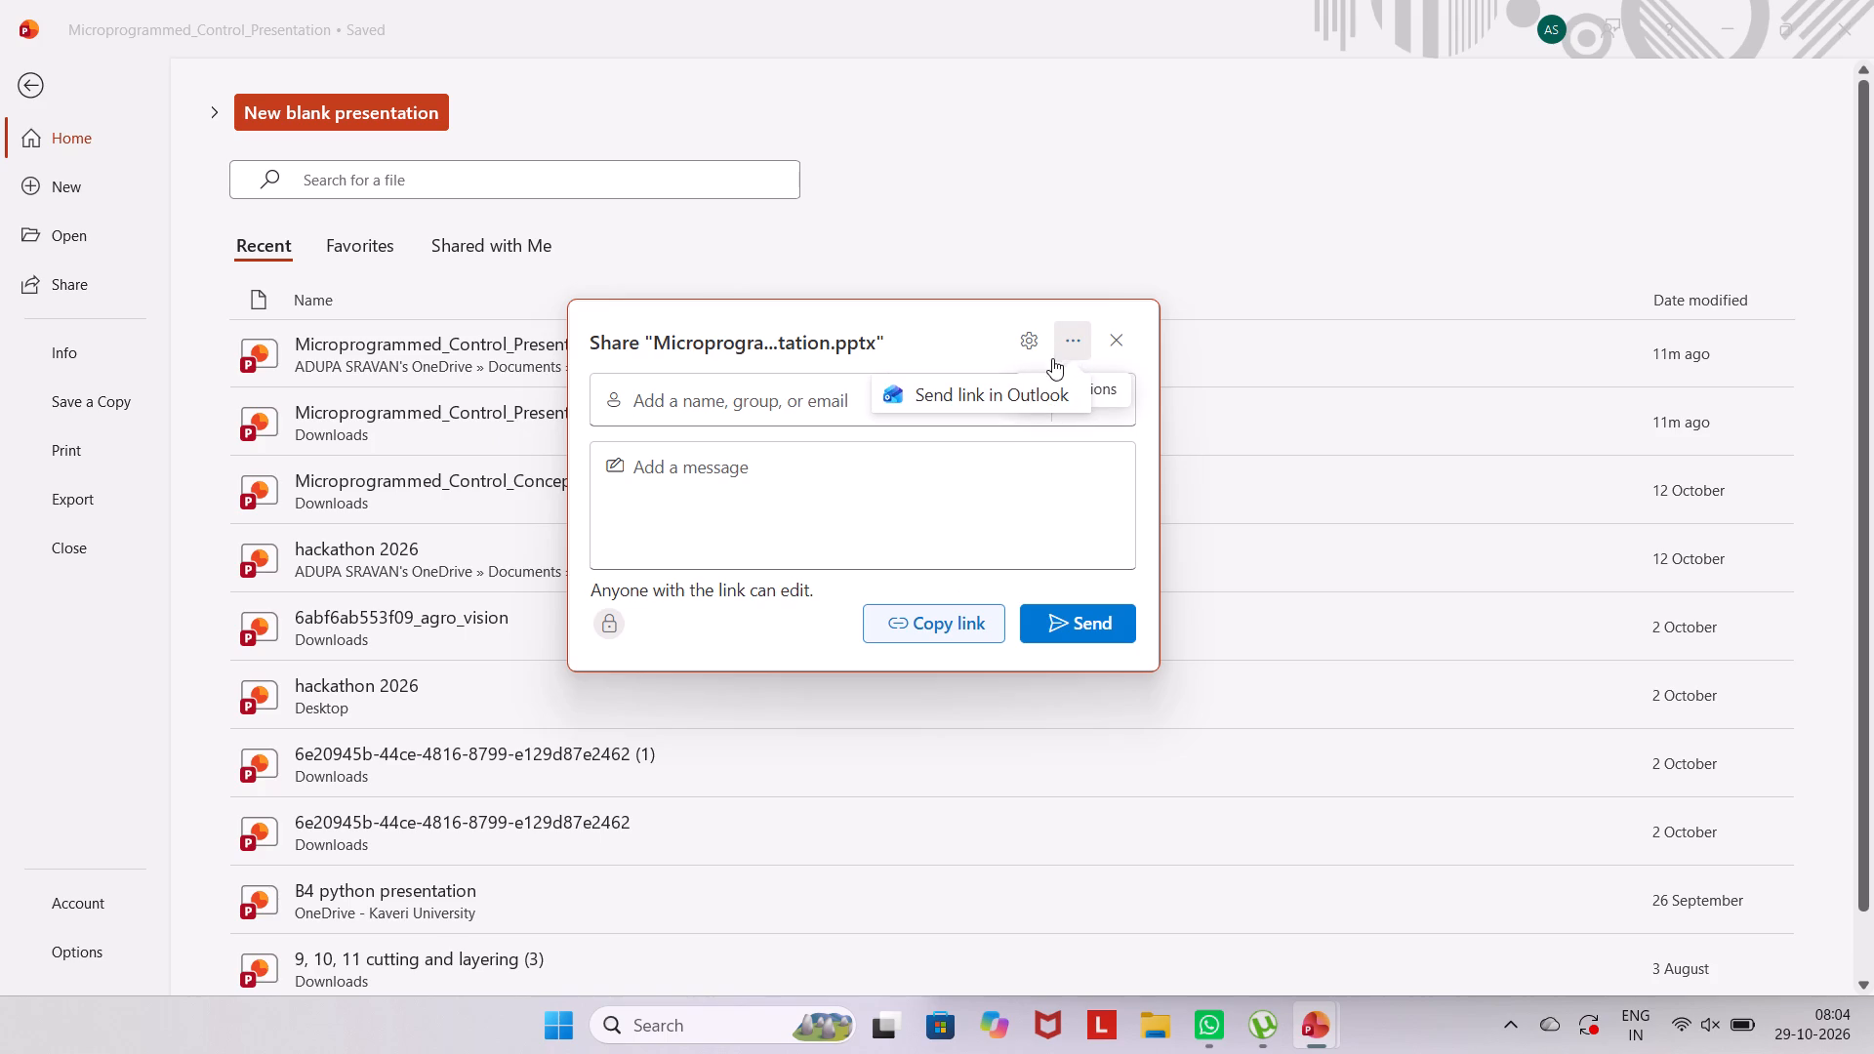
left_click(1111, 333)
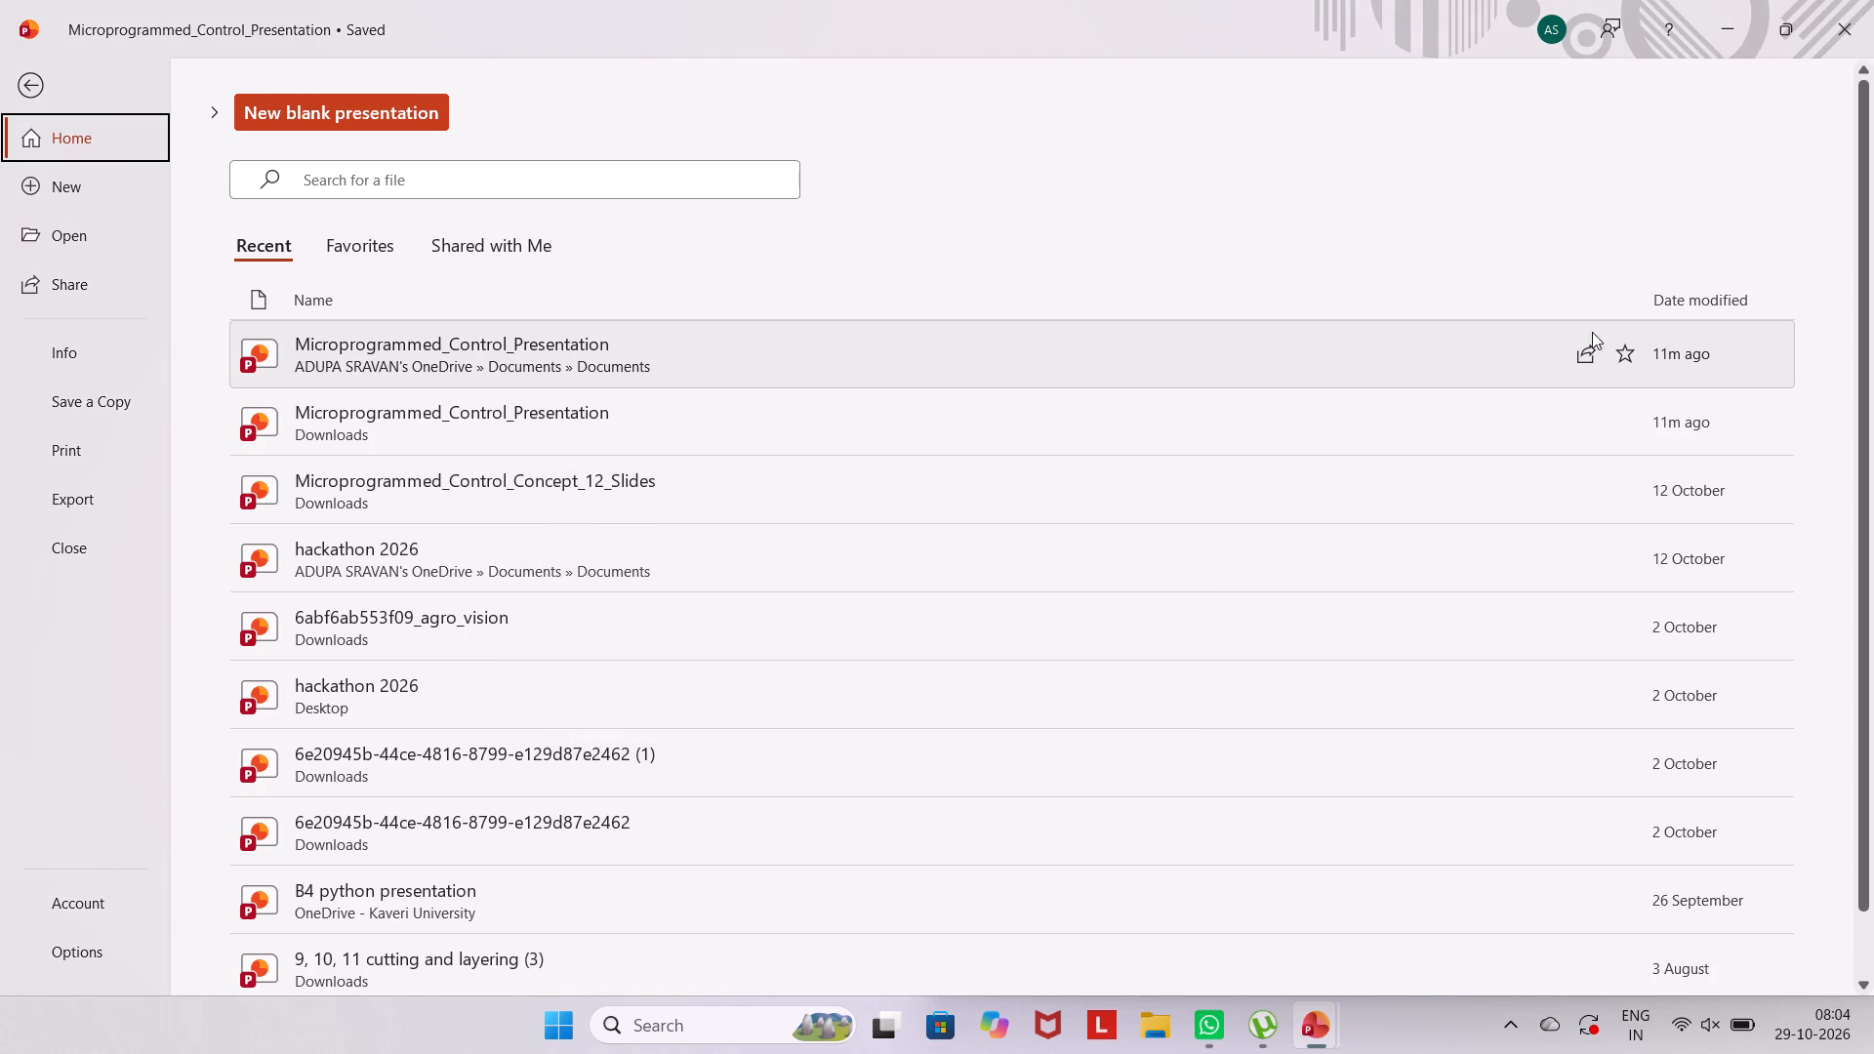
left_click(1581, 350)
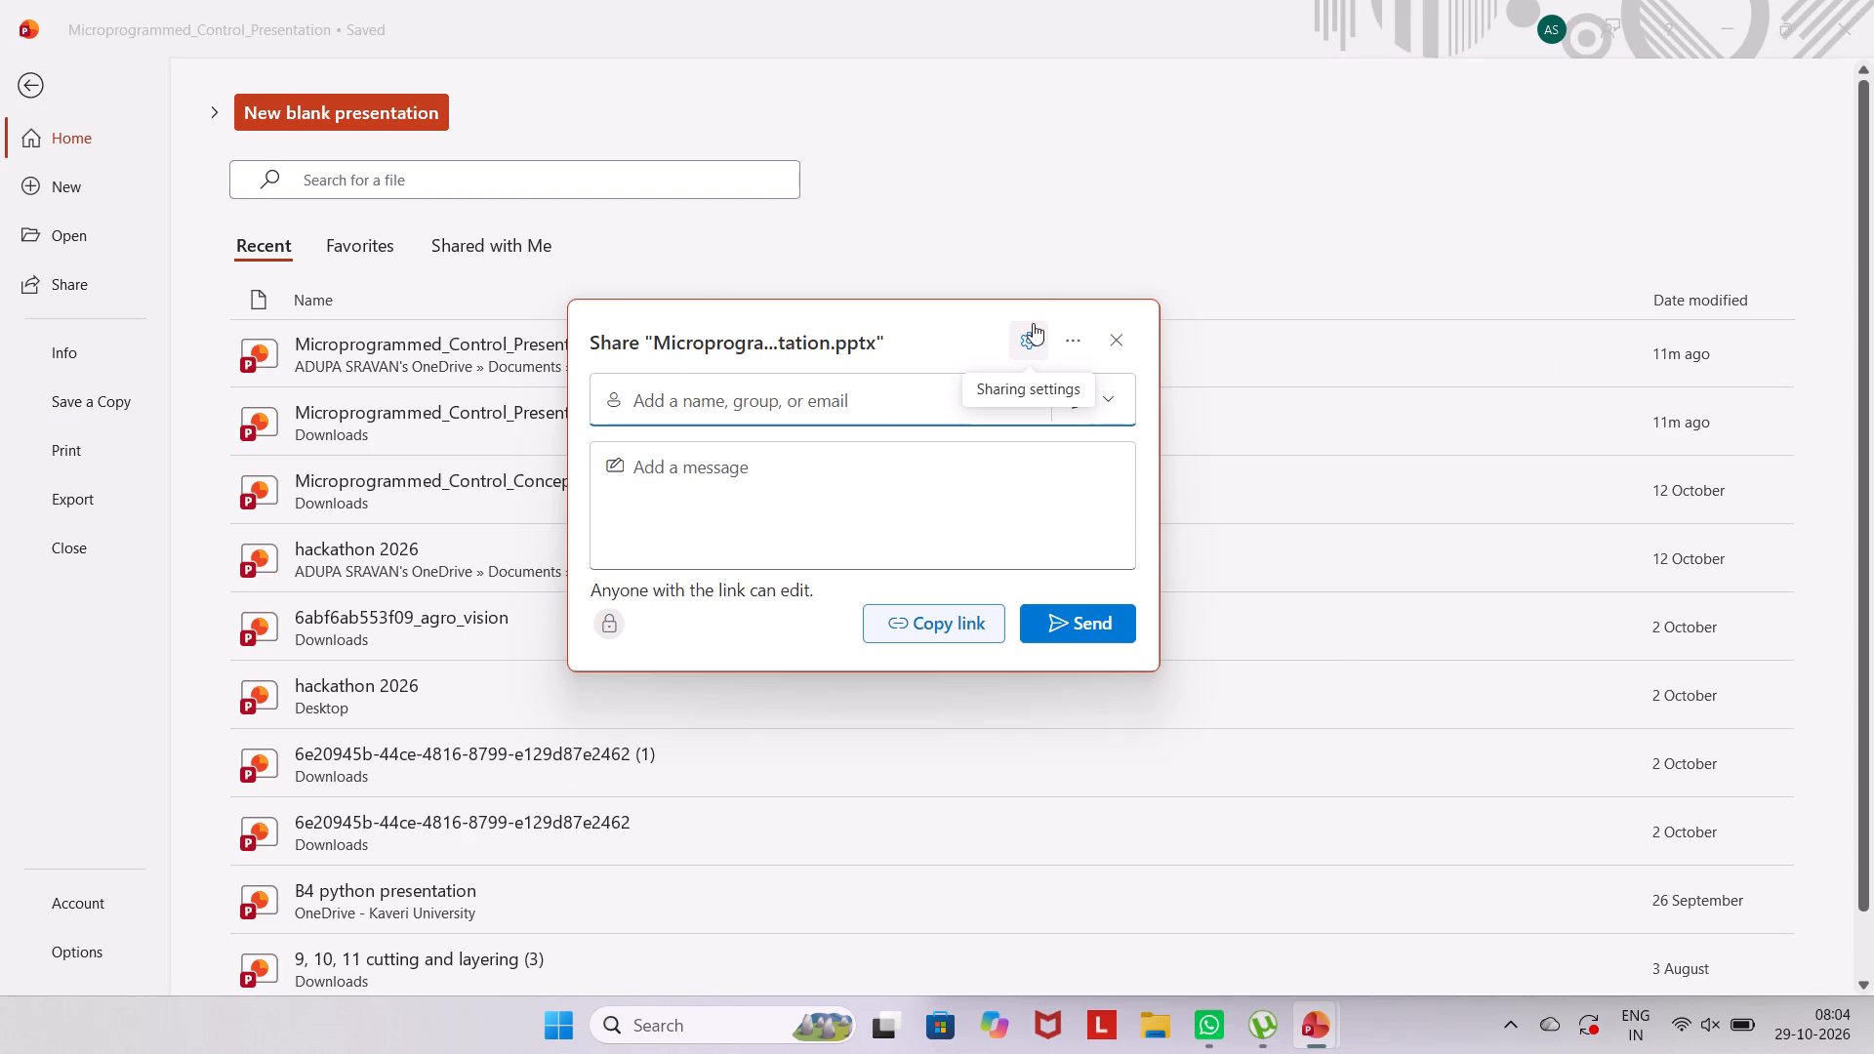
left_click(106, 406)
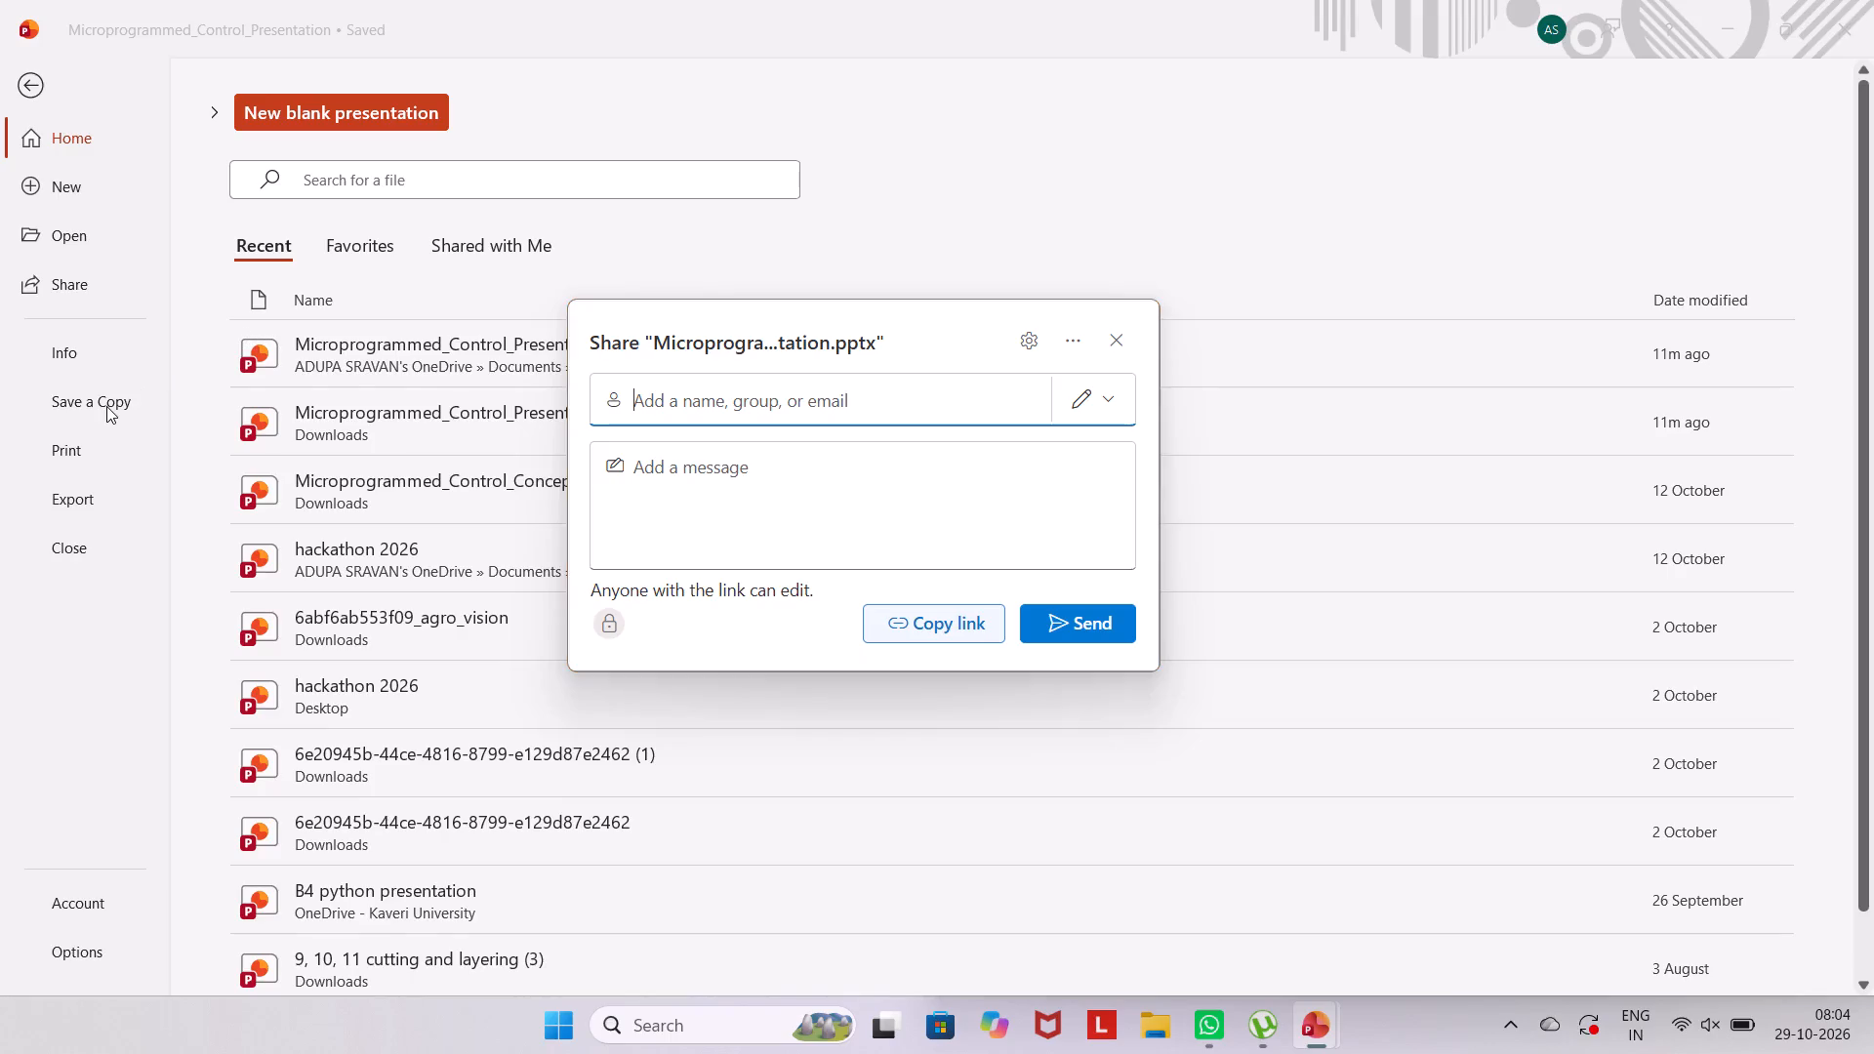
left_click(1112, 342)
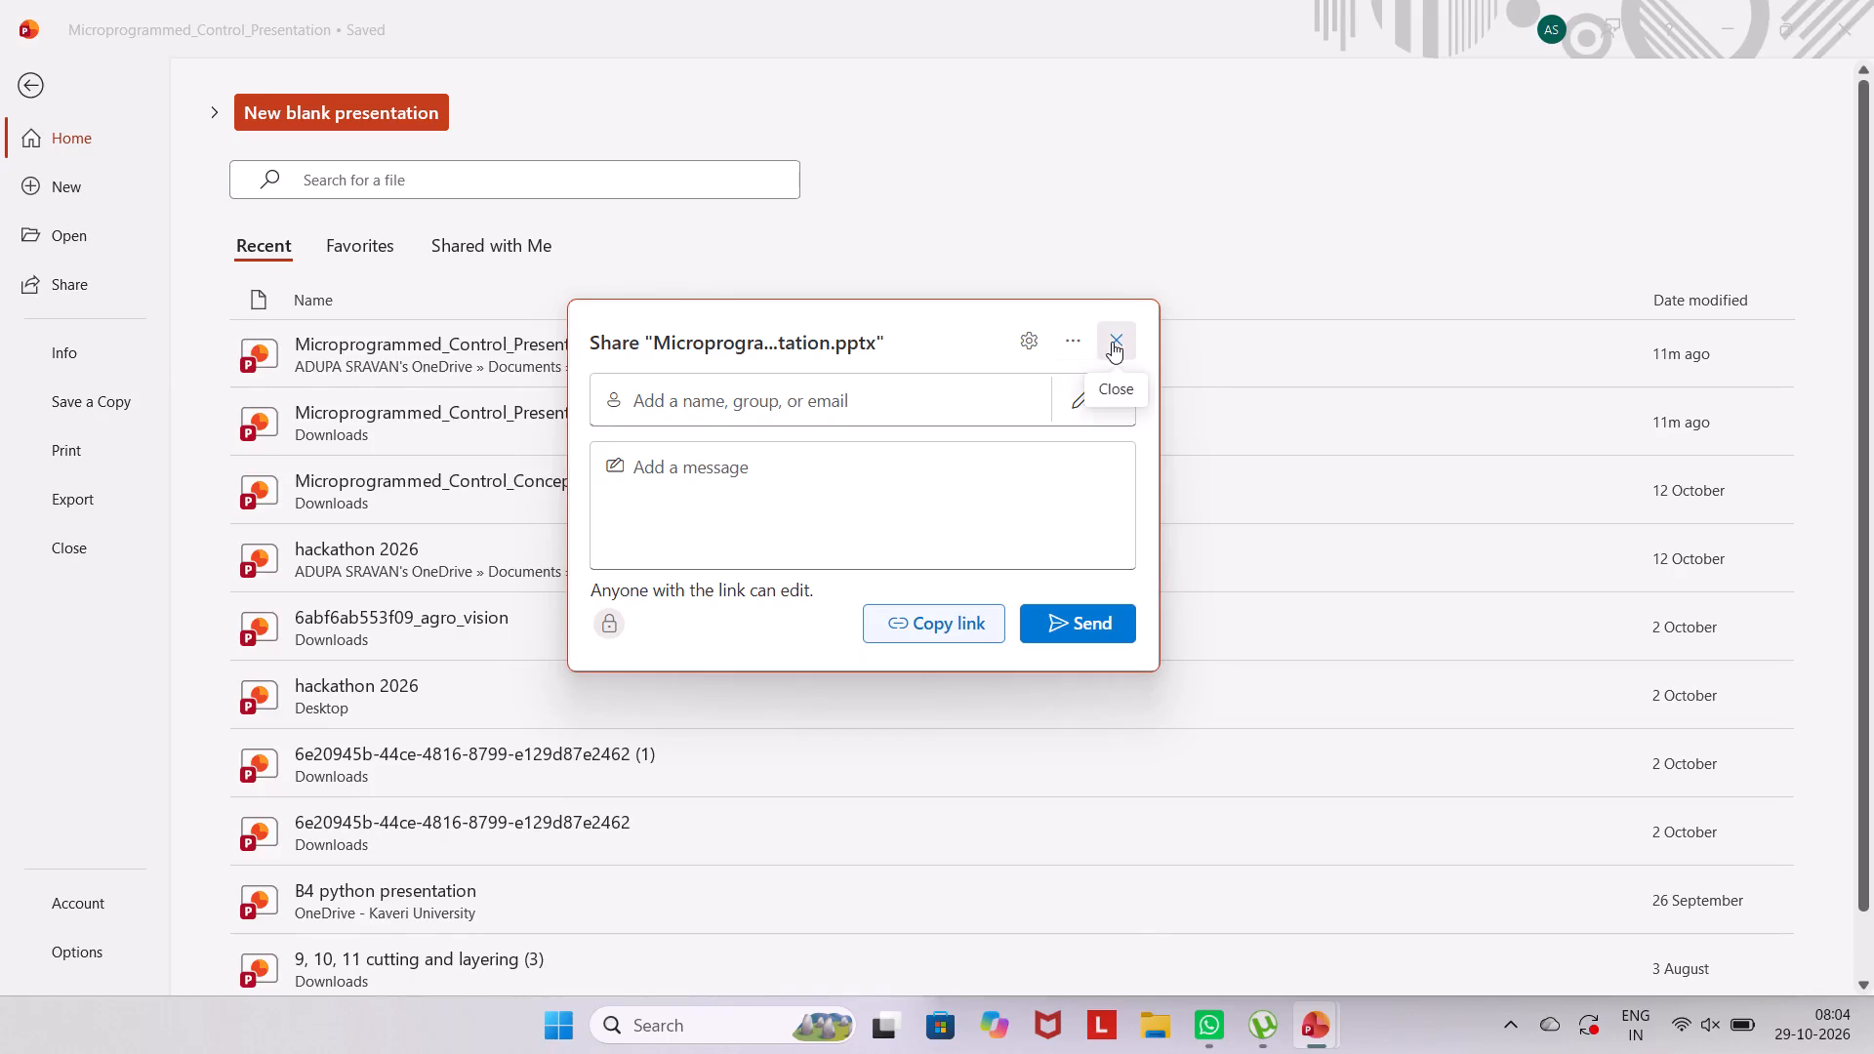
Review the sharing permission choices and link settings for Microprogrammed_Control_Presentation, starting from the save-a-copy options.
left_click(80, 406)
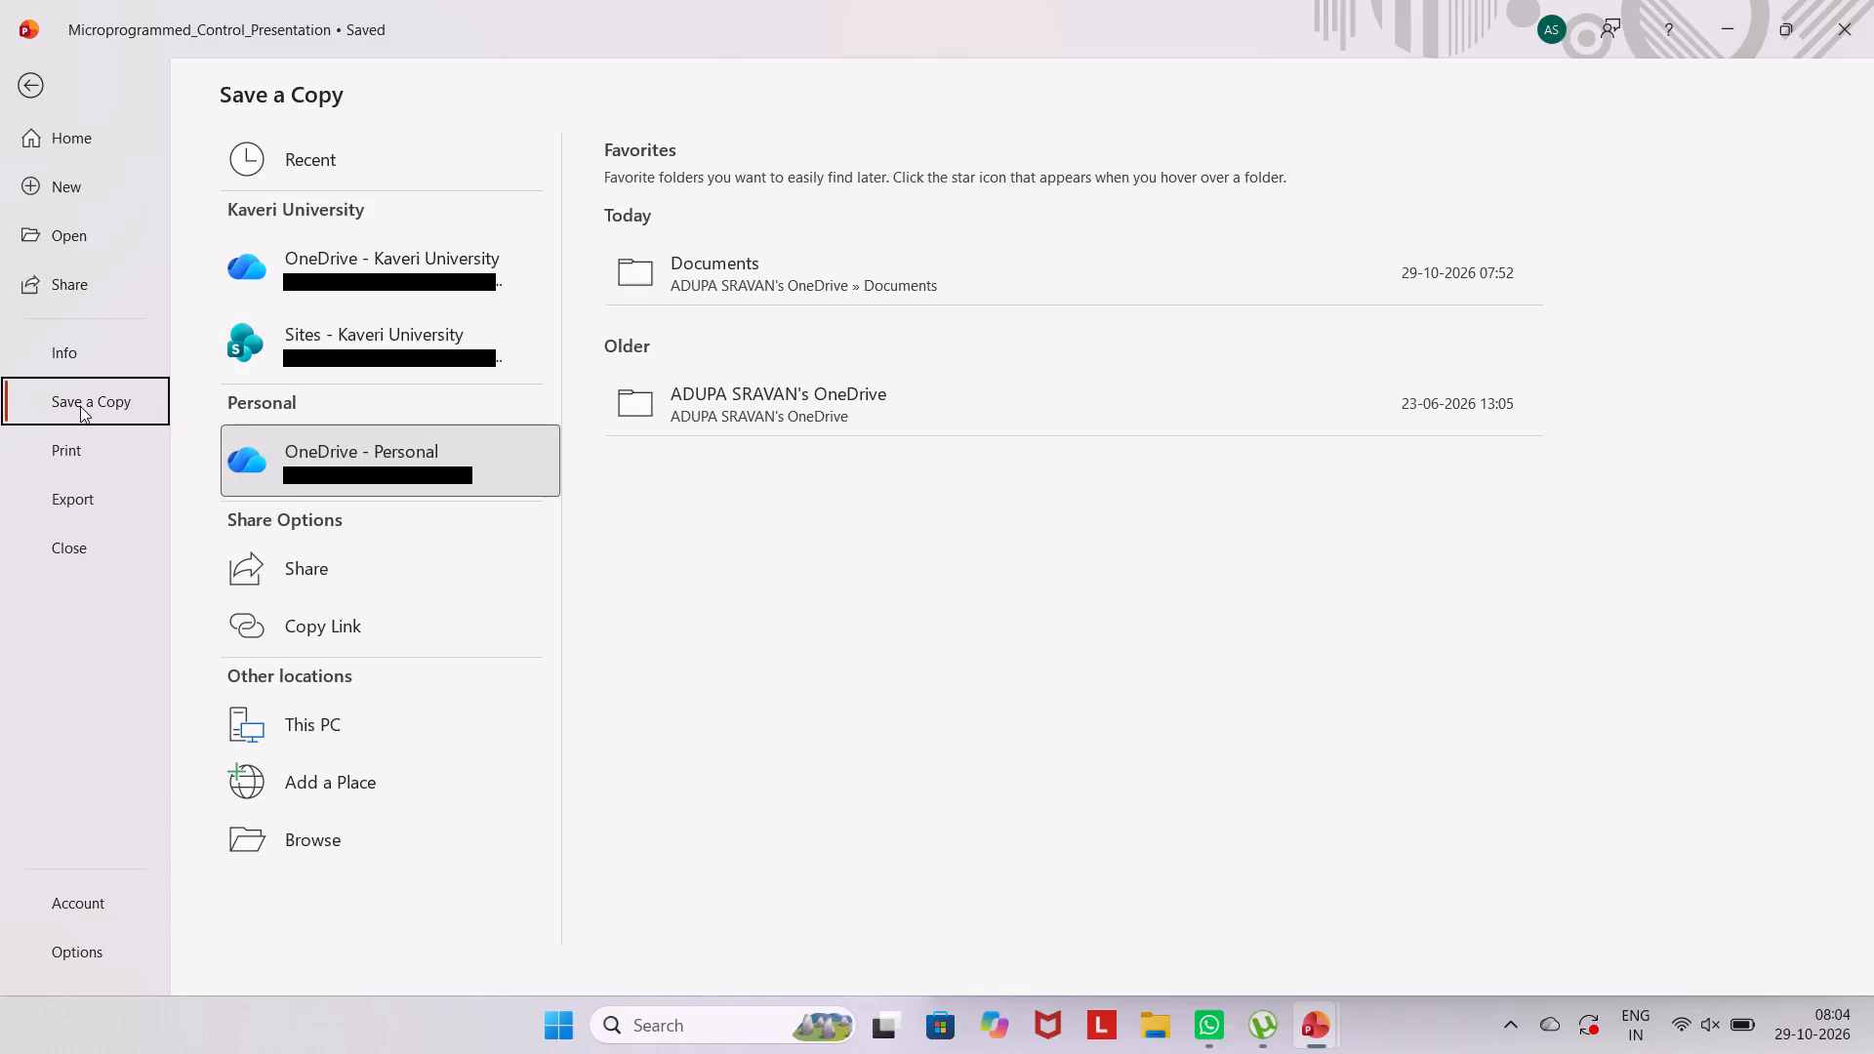
left_click(265, 552)
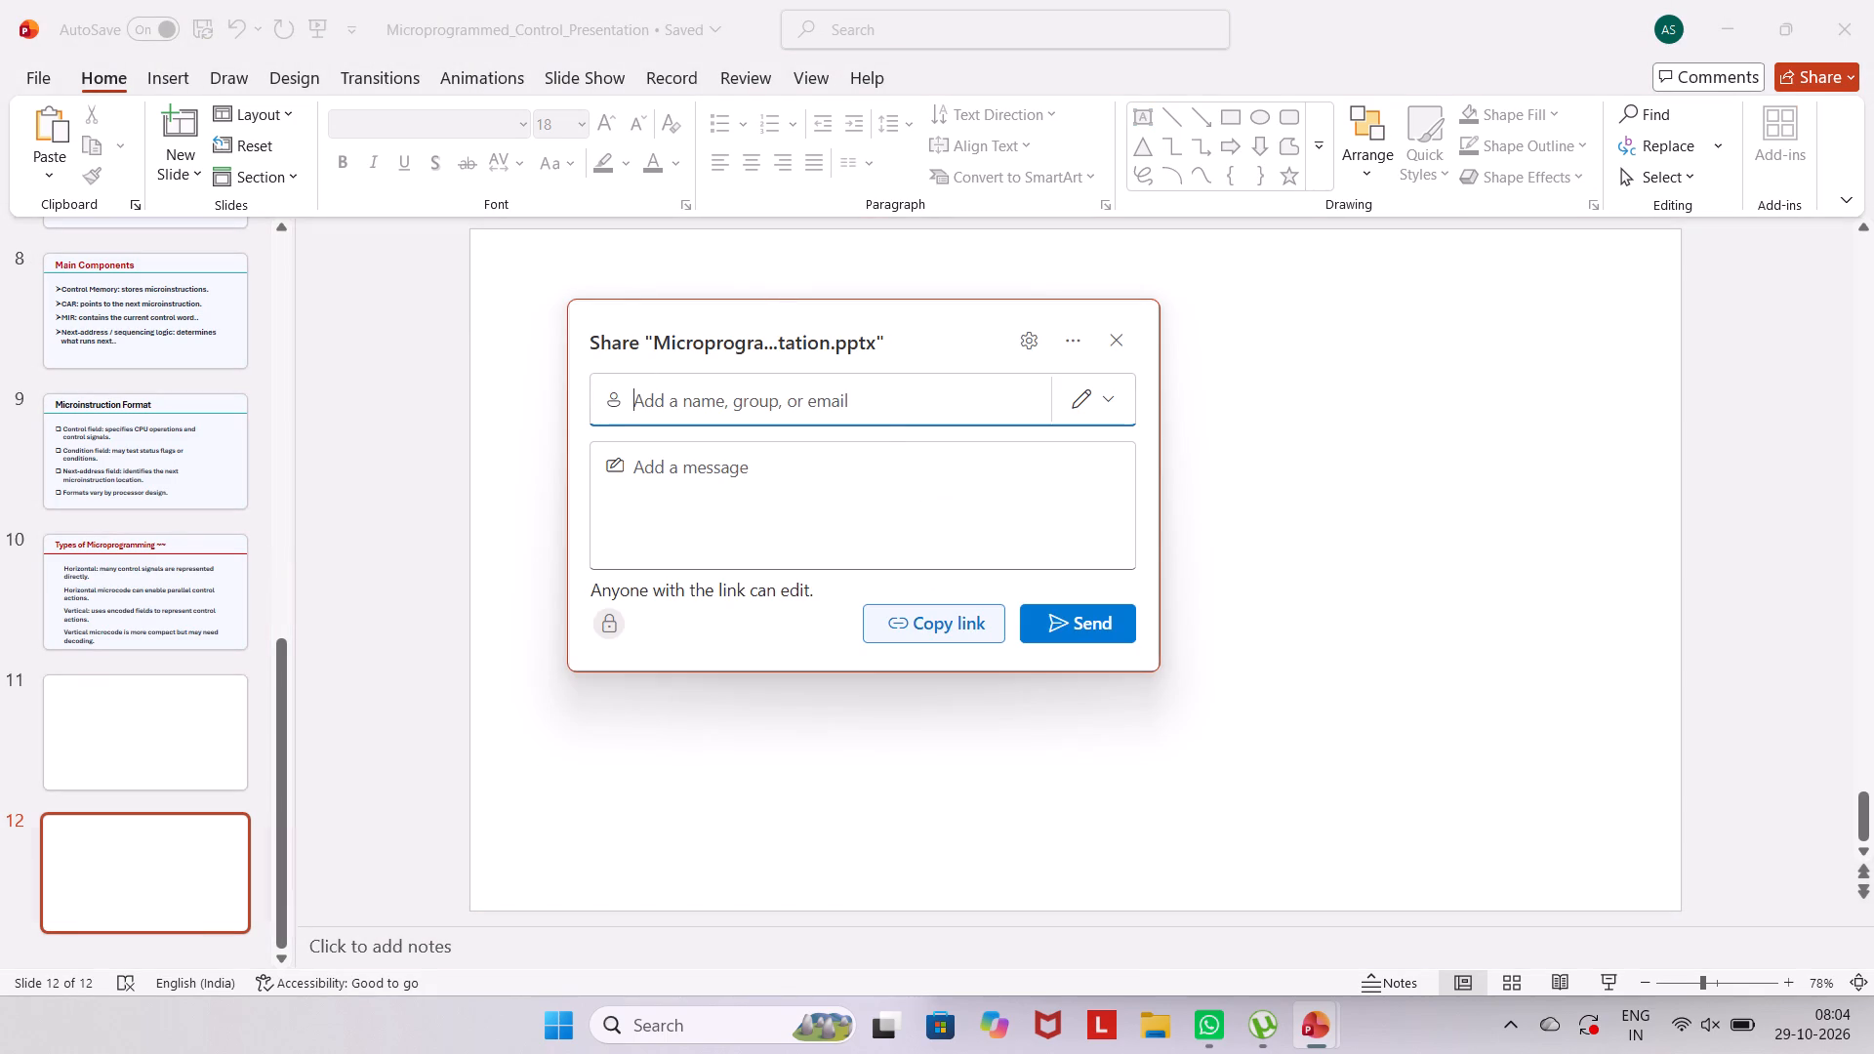
scroll(824, 348, "right", 1)
left_click(1119, 400)
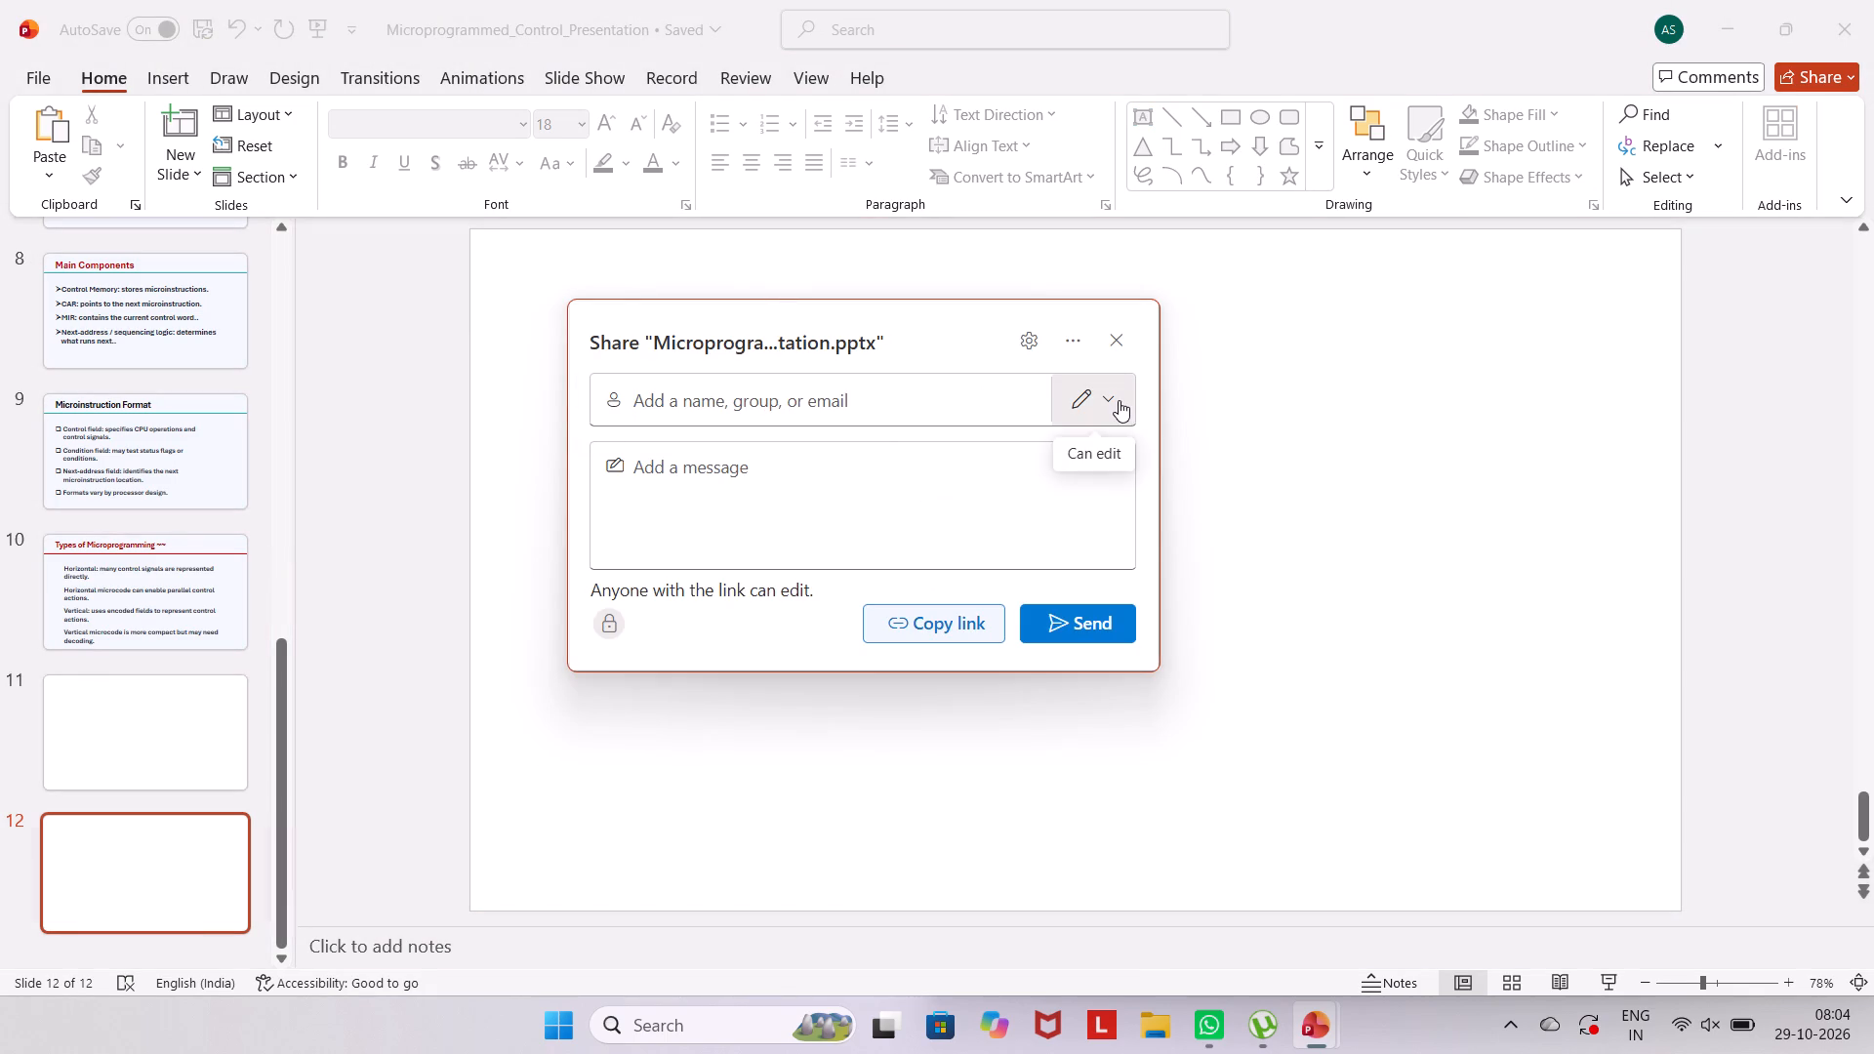
double_click(730, 350)
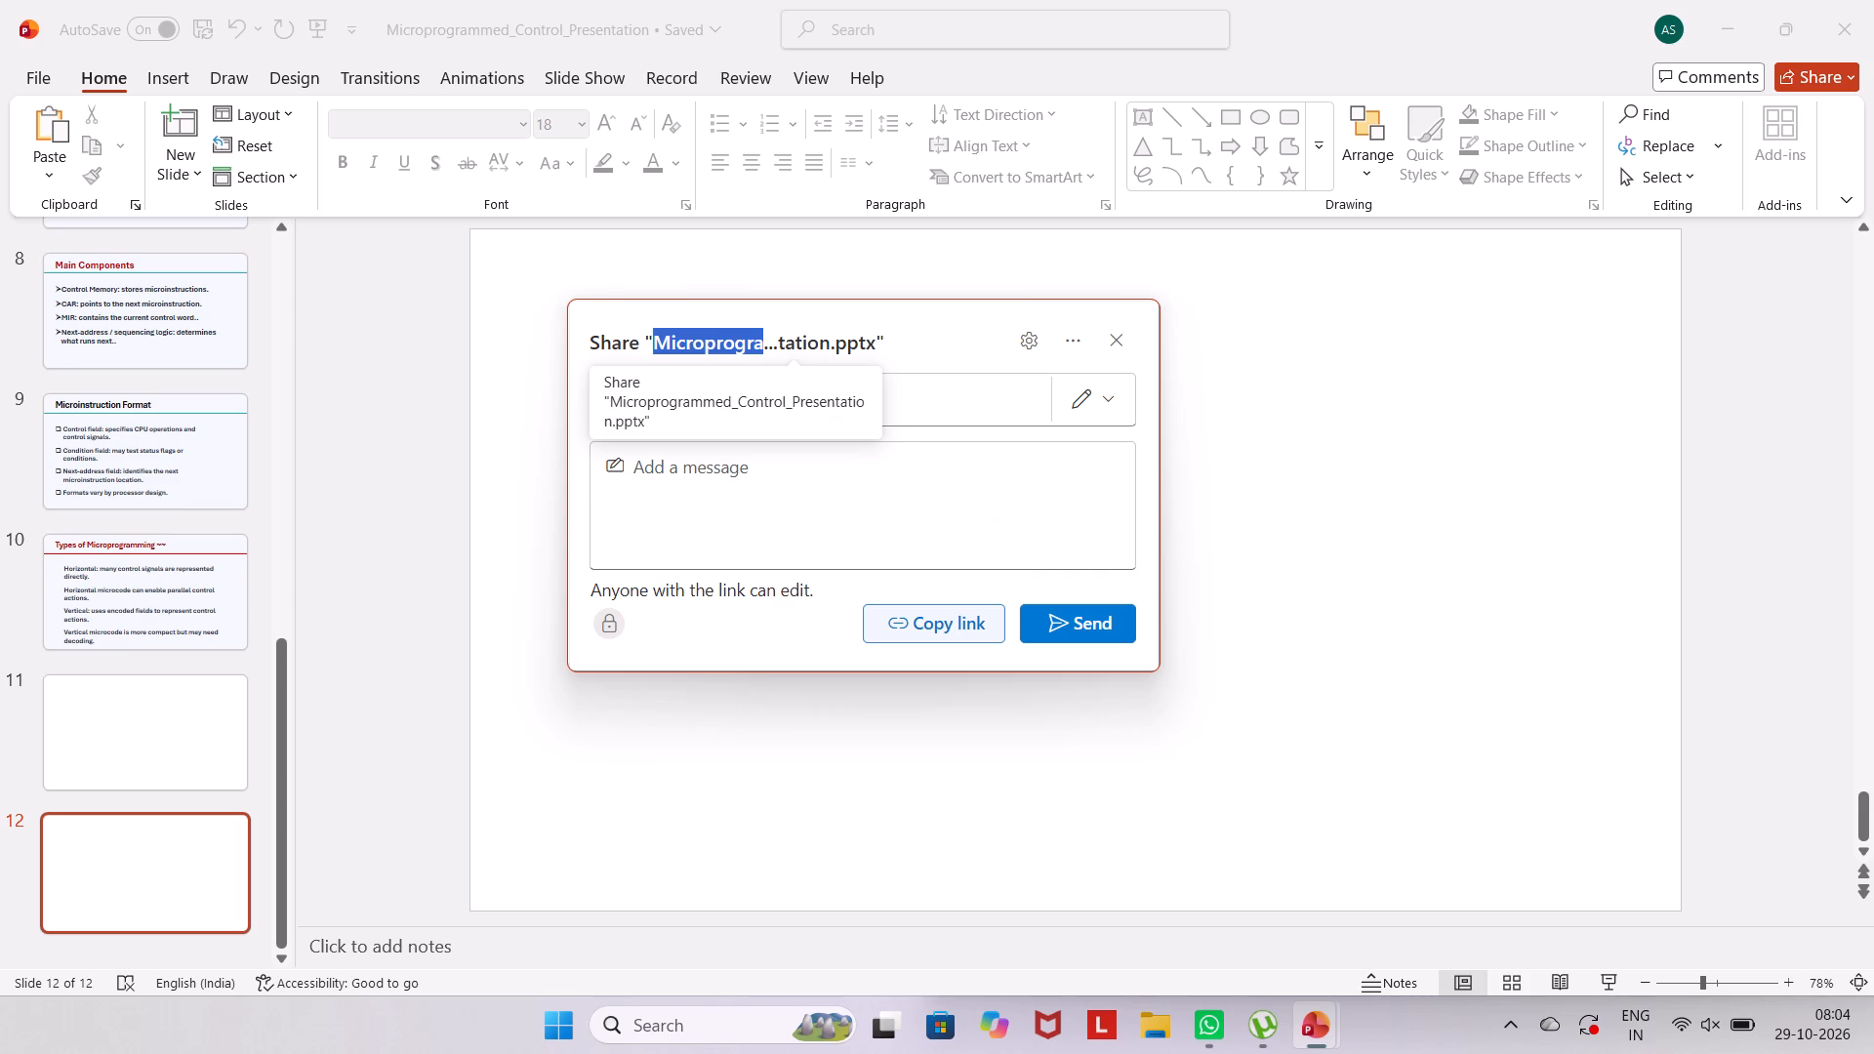
left_click(860, 358)
triple_click(858, 338)
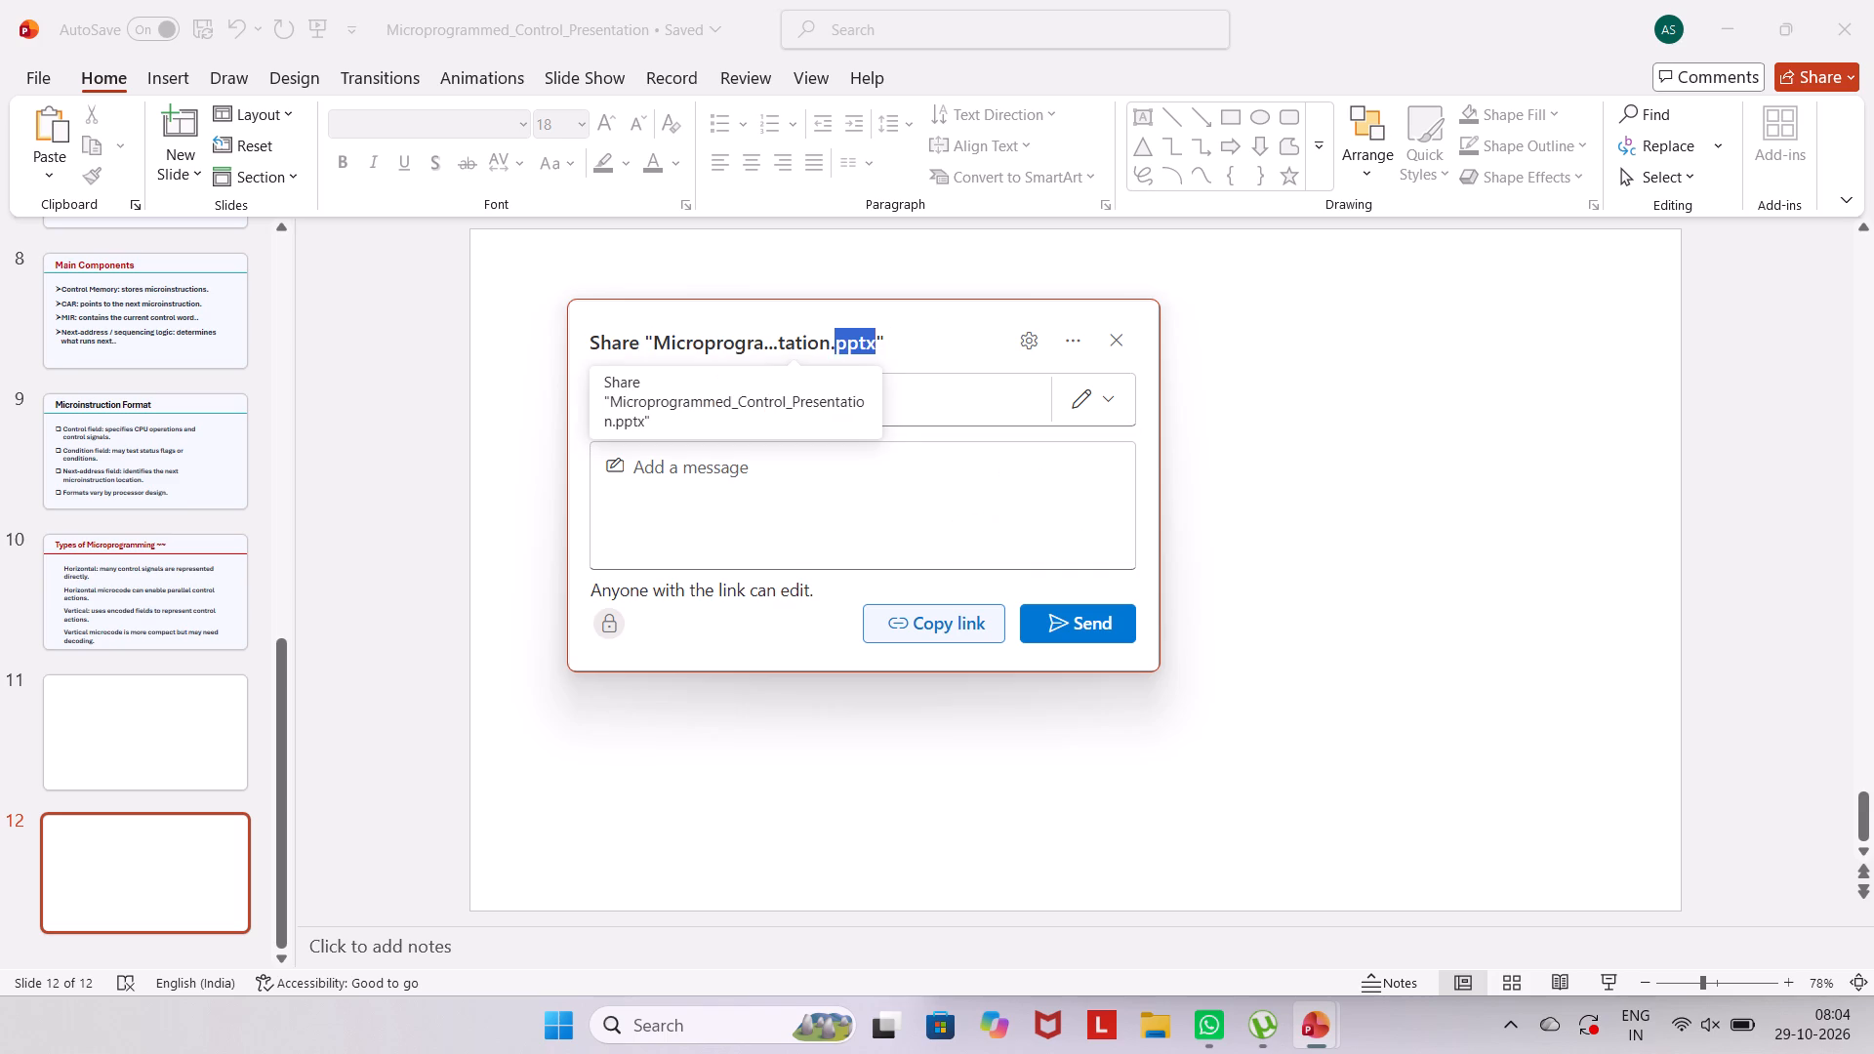
left_click(630, 426)
left_click(1035, 338)
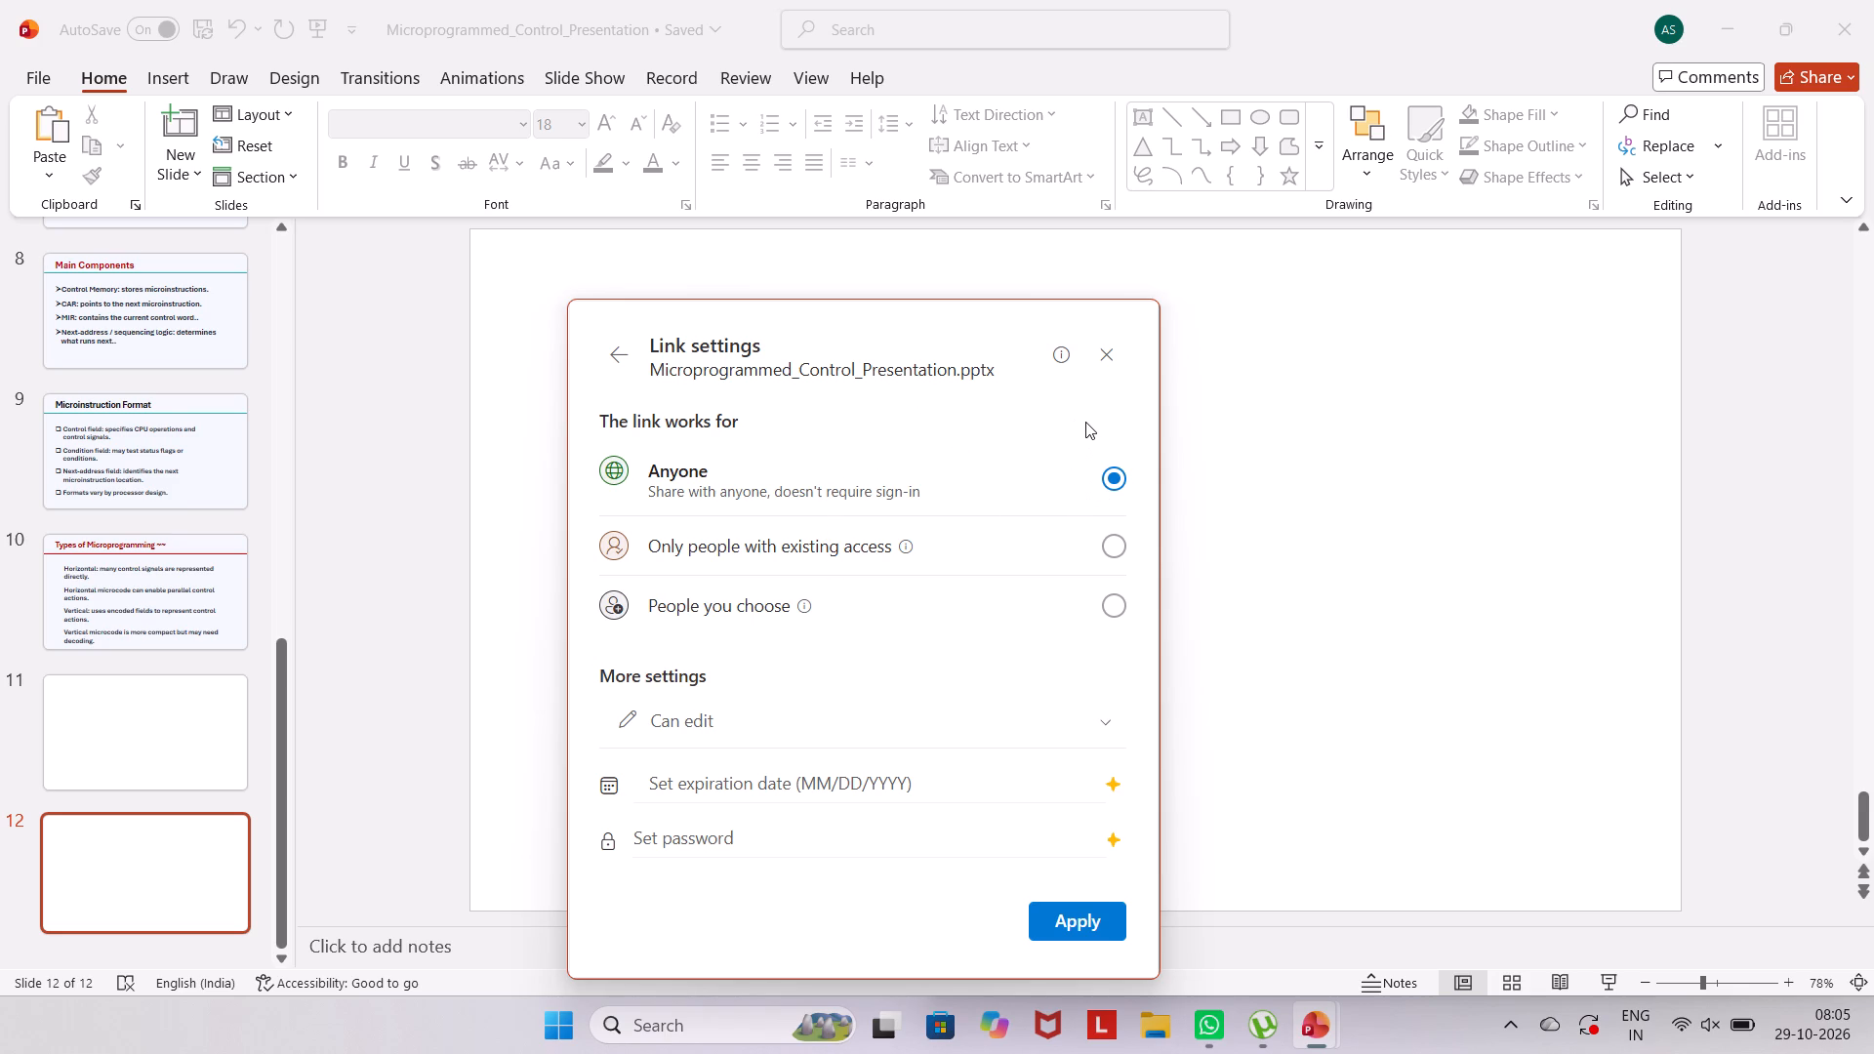
left_click(1107, 354)
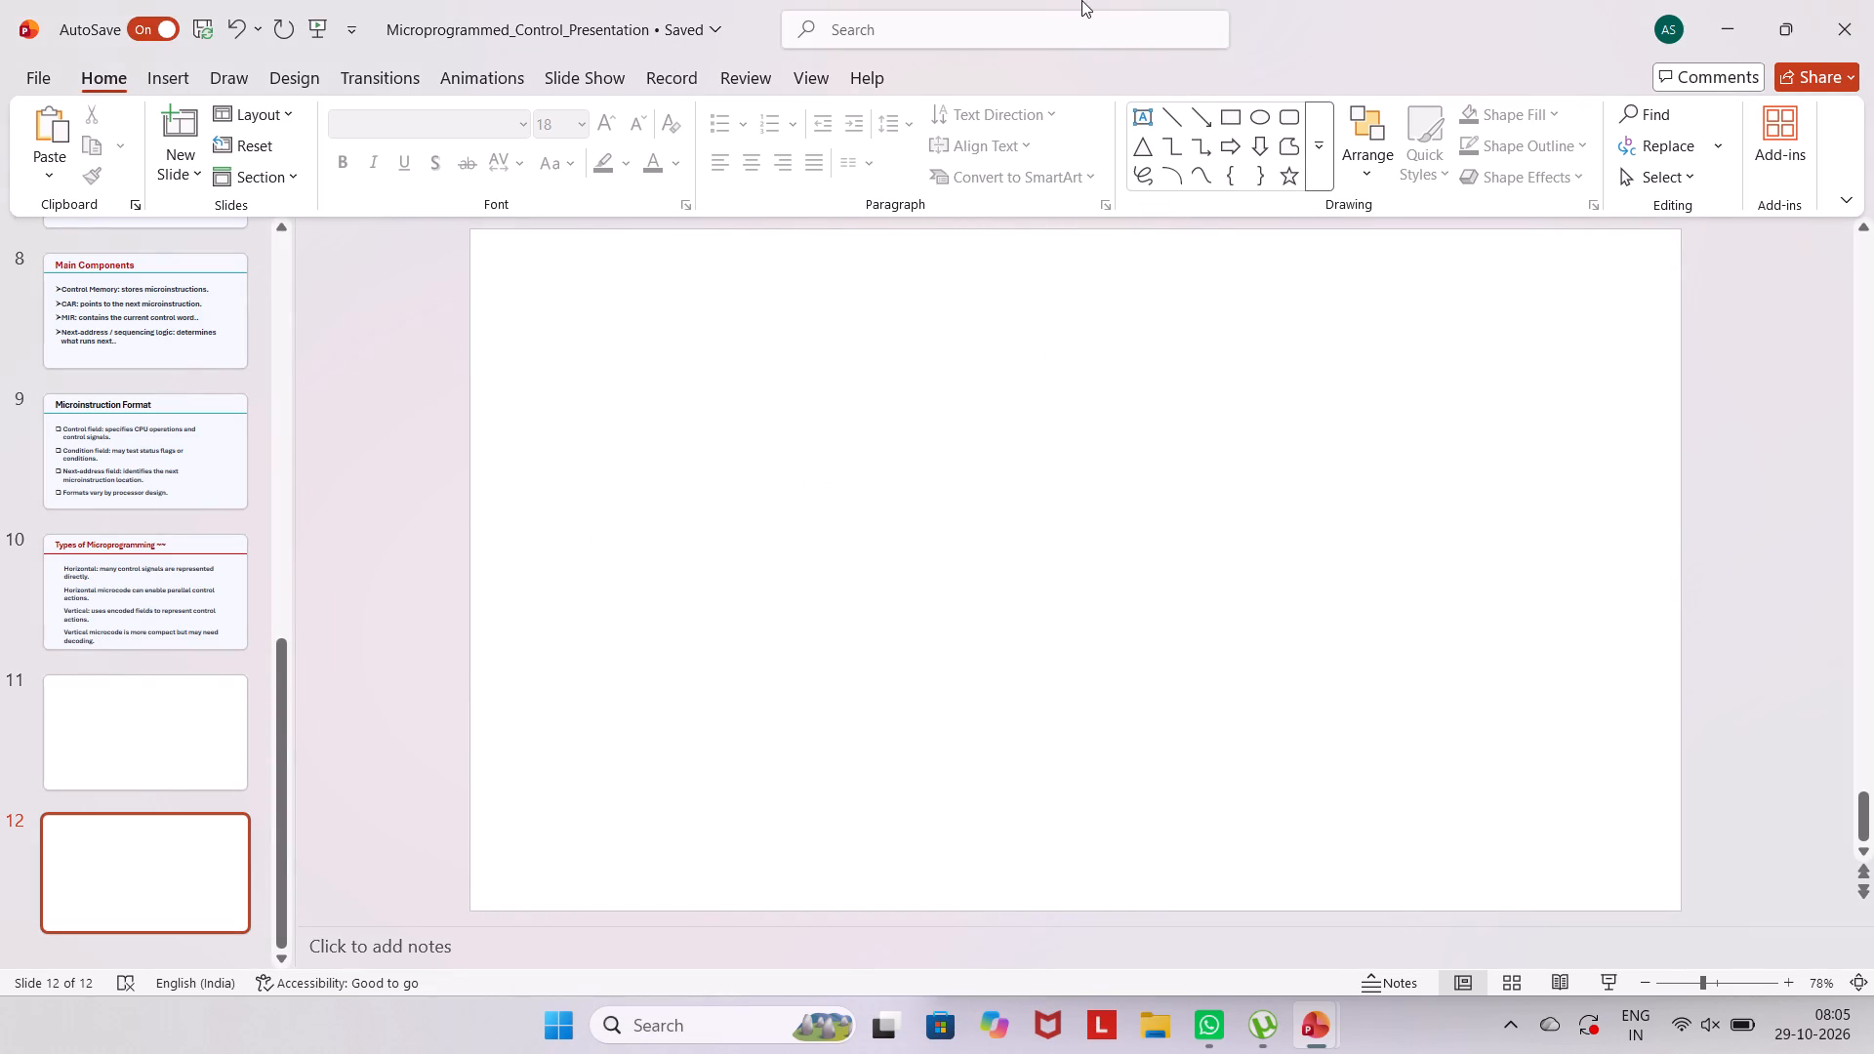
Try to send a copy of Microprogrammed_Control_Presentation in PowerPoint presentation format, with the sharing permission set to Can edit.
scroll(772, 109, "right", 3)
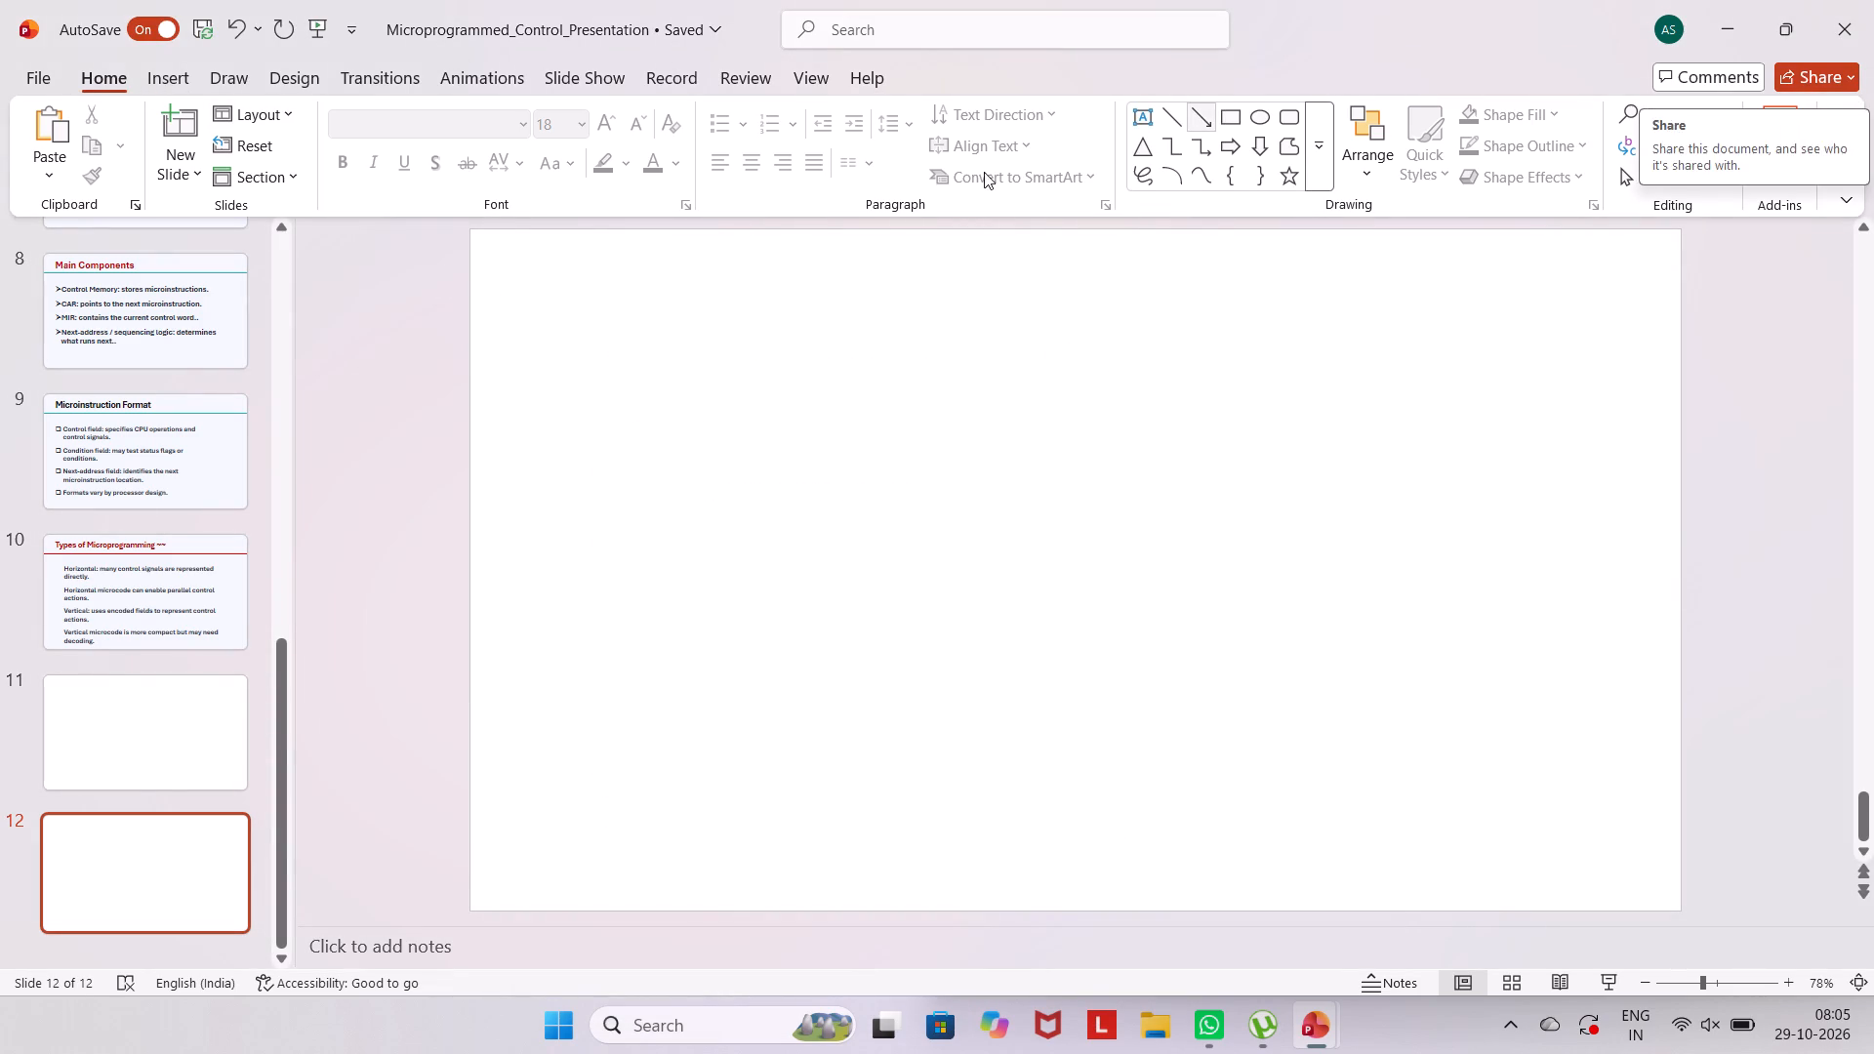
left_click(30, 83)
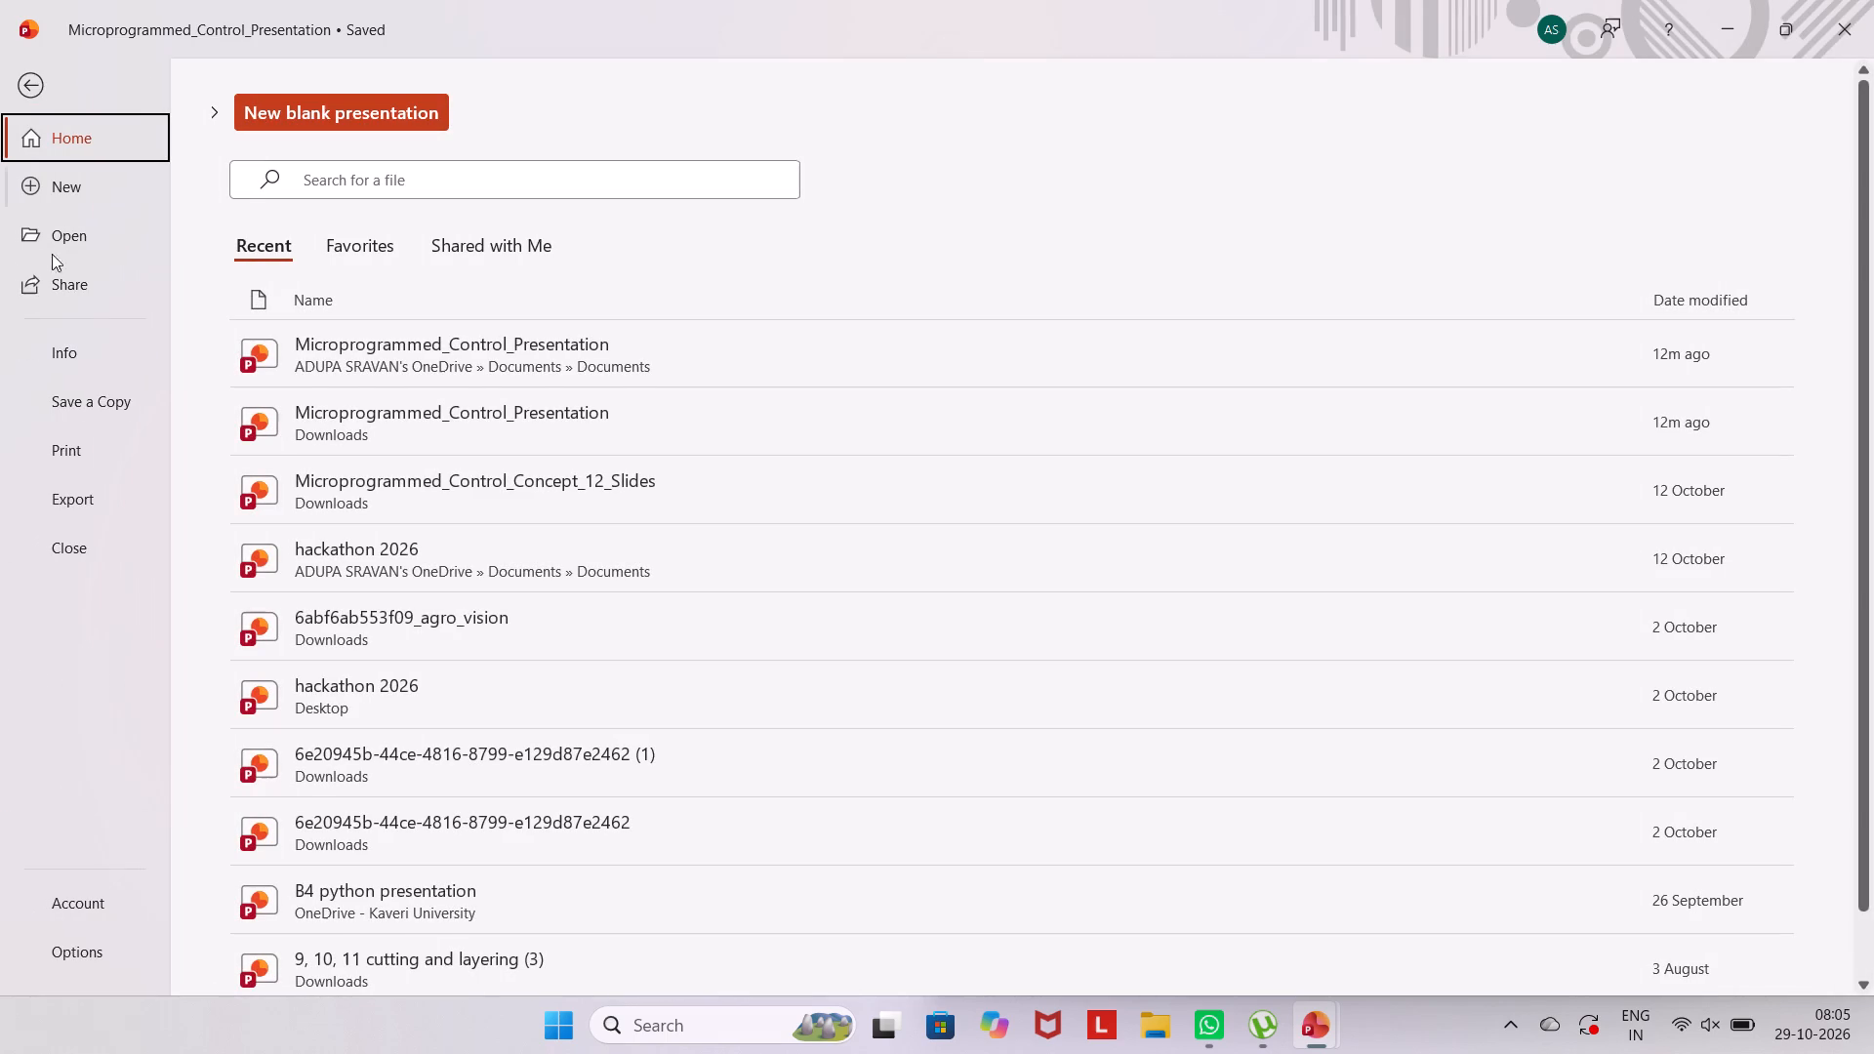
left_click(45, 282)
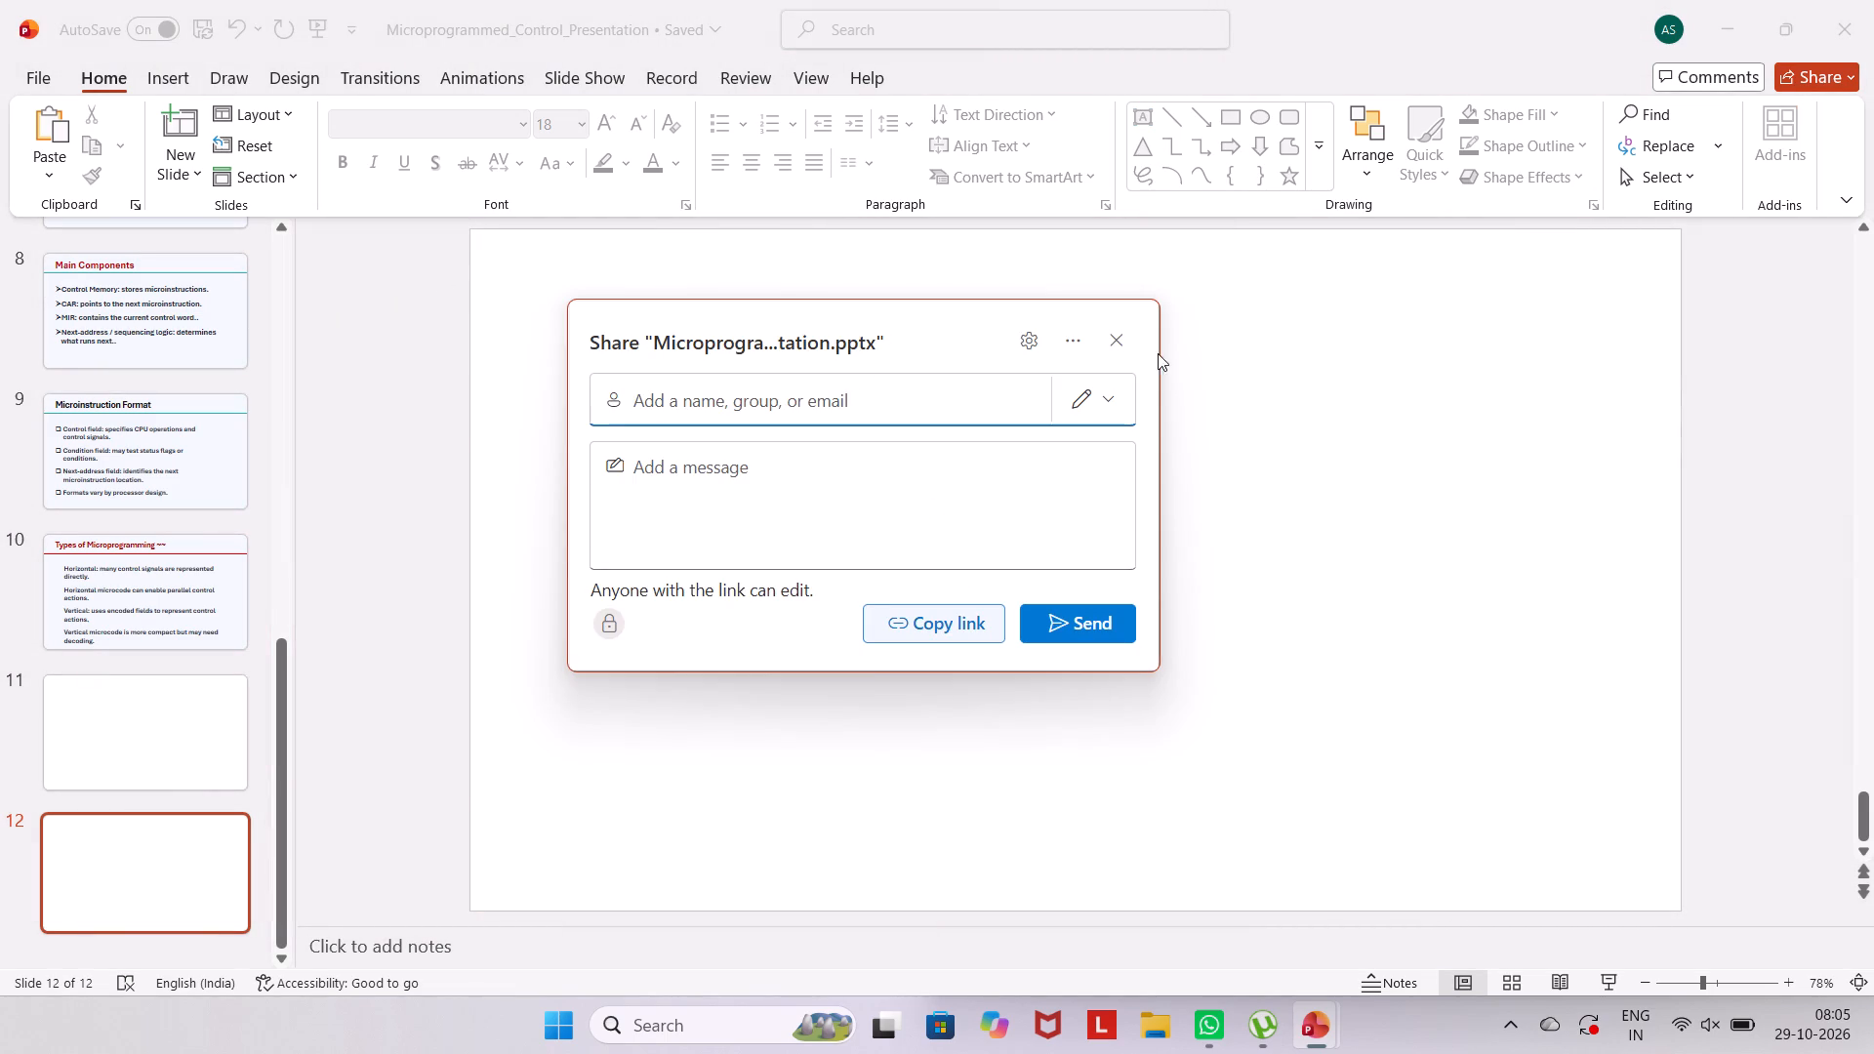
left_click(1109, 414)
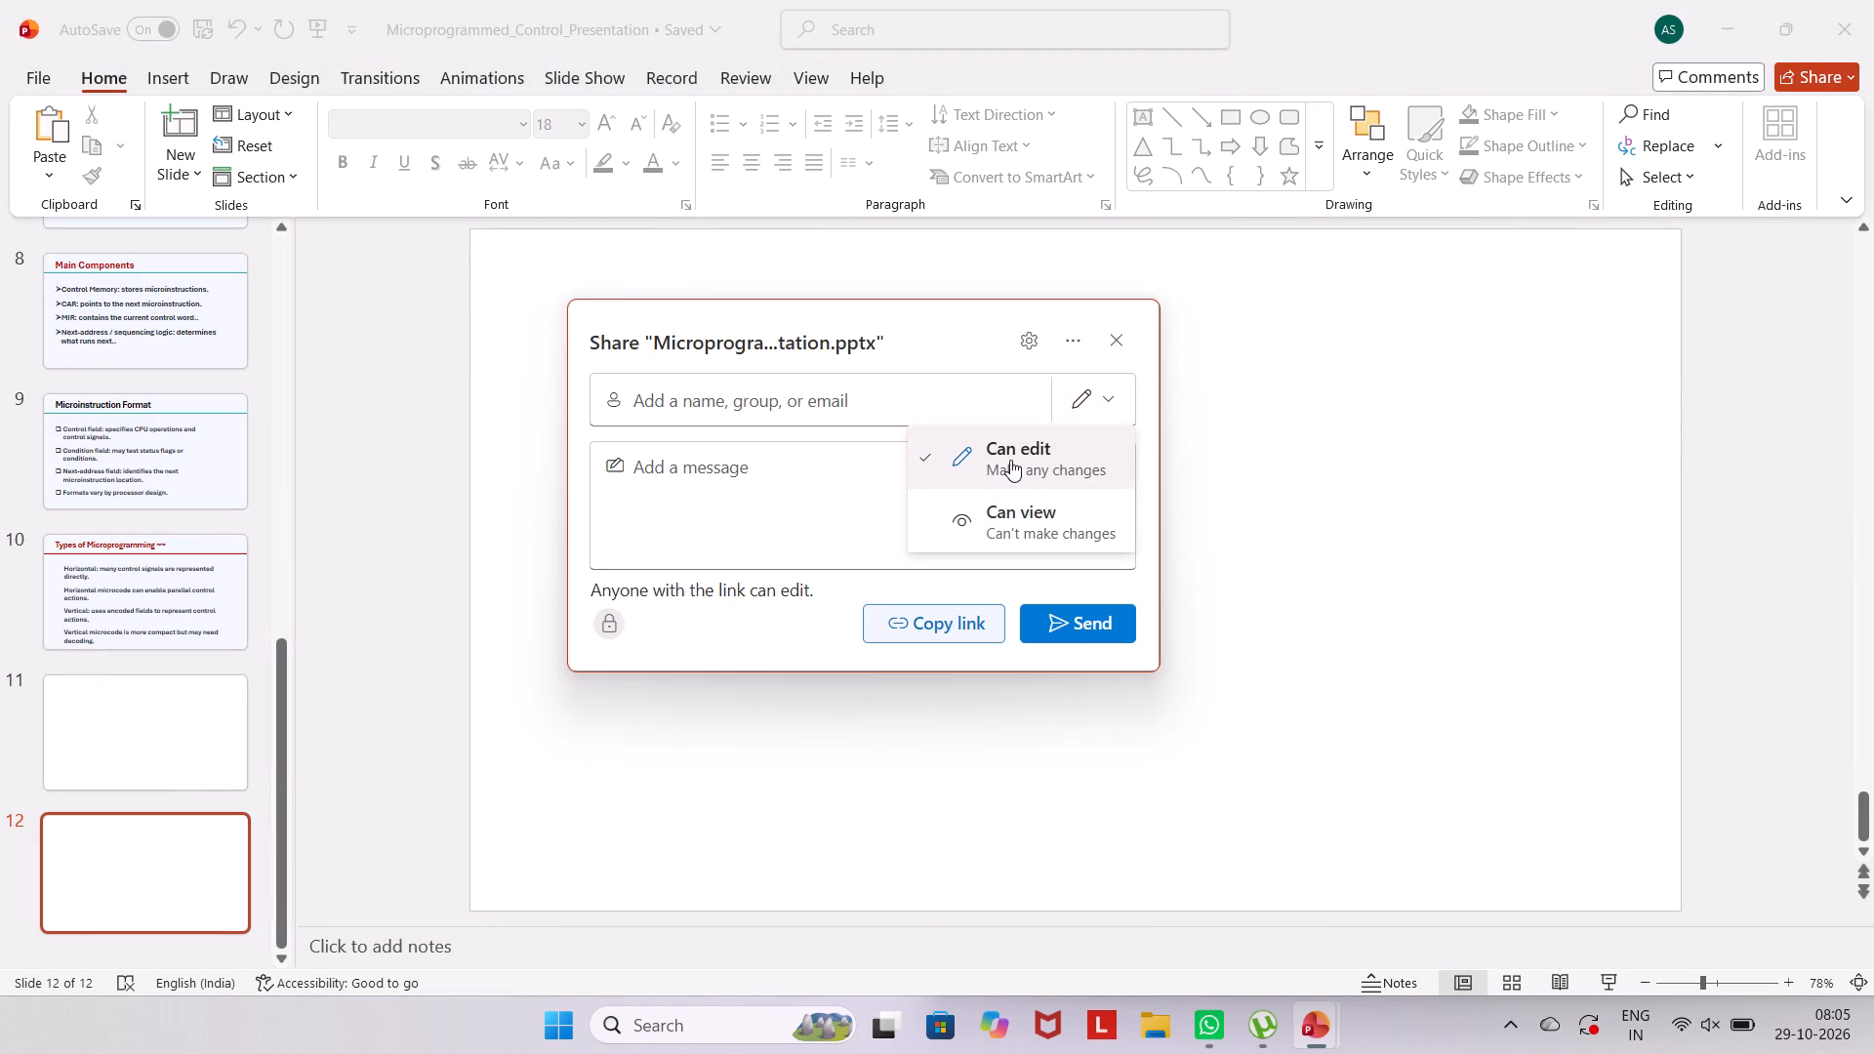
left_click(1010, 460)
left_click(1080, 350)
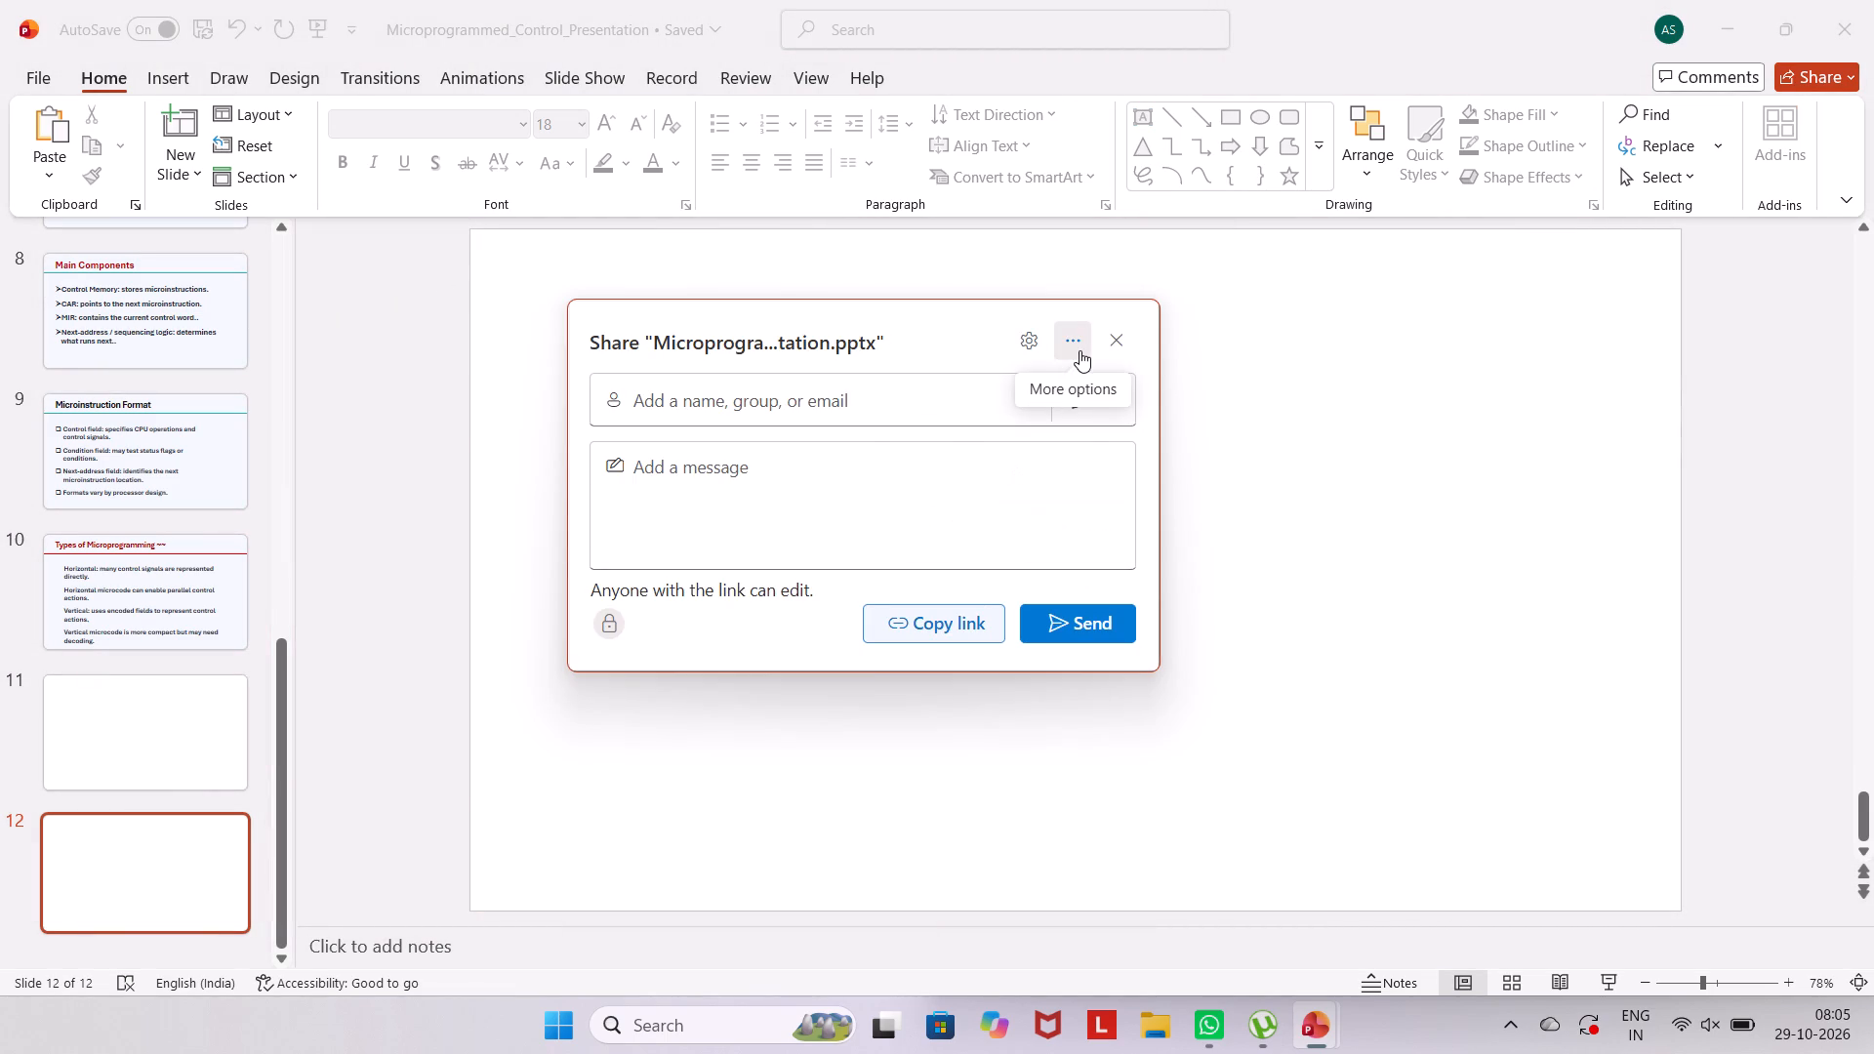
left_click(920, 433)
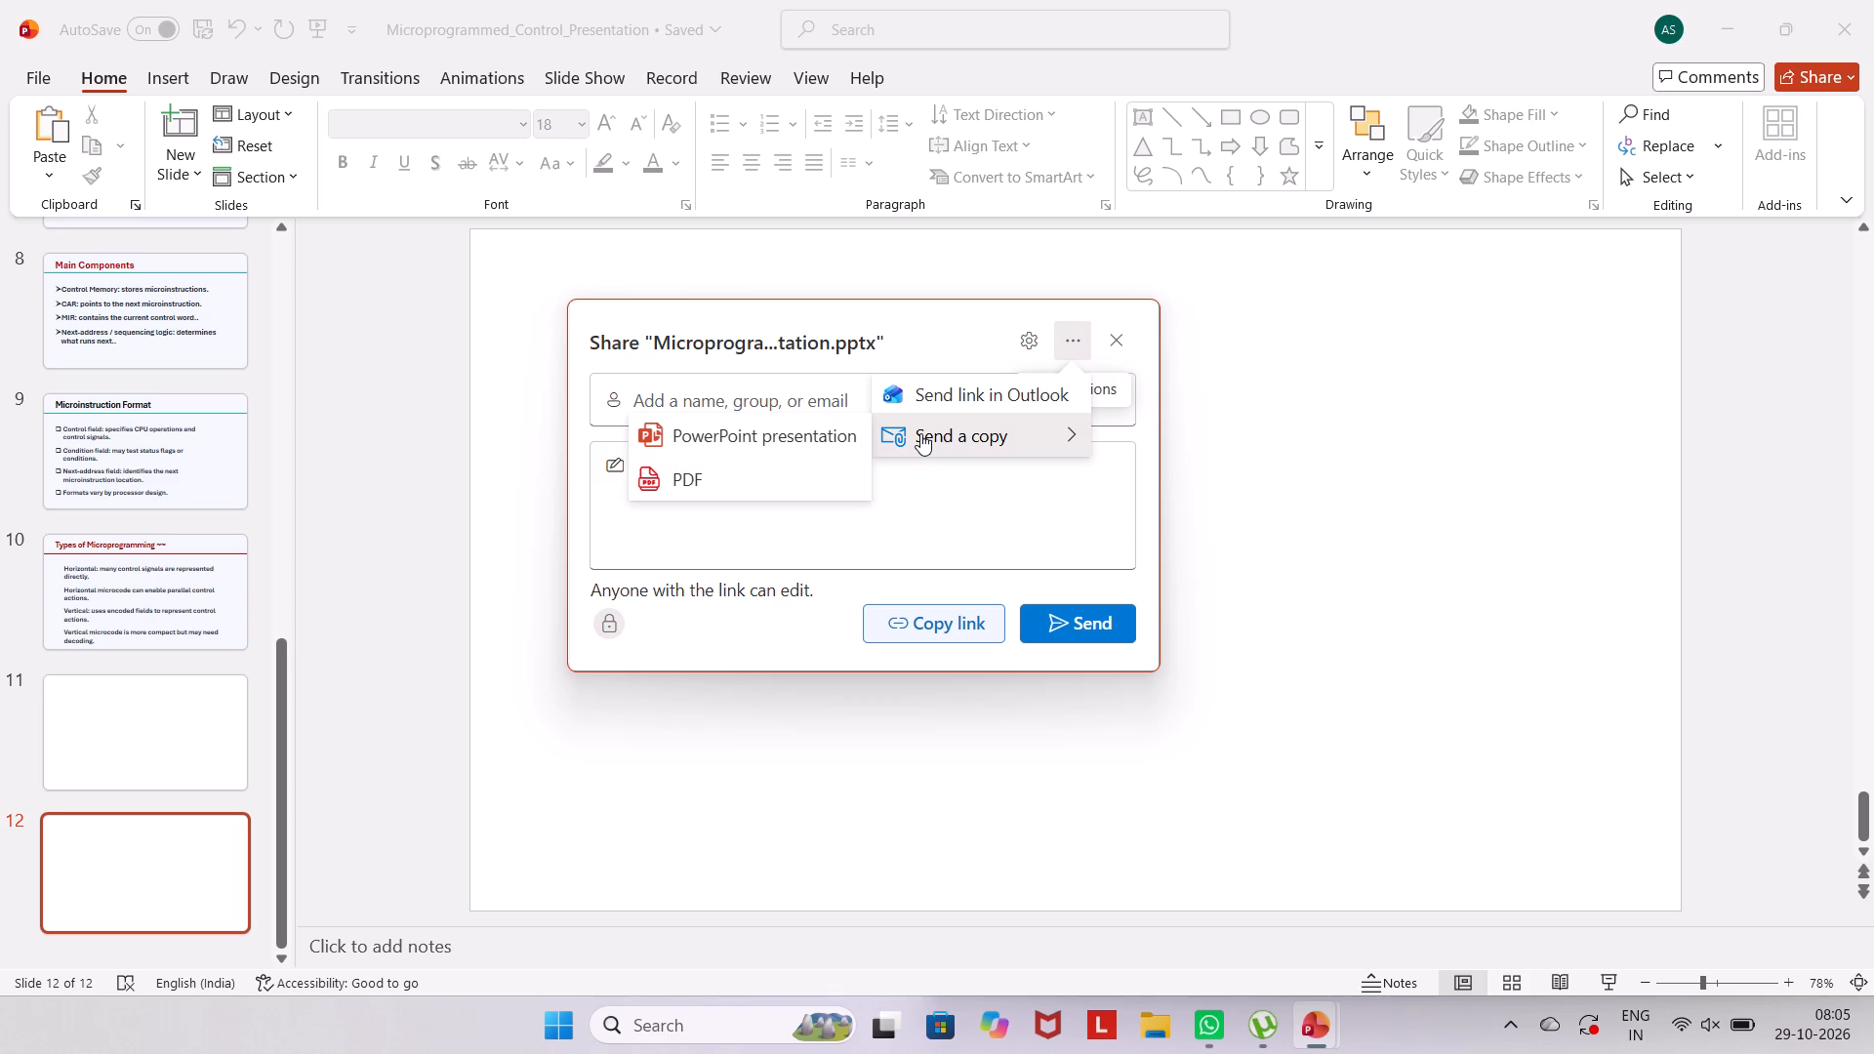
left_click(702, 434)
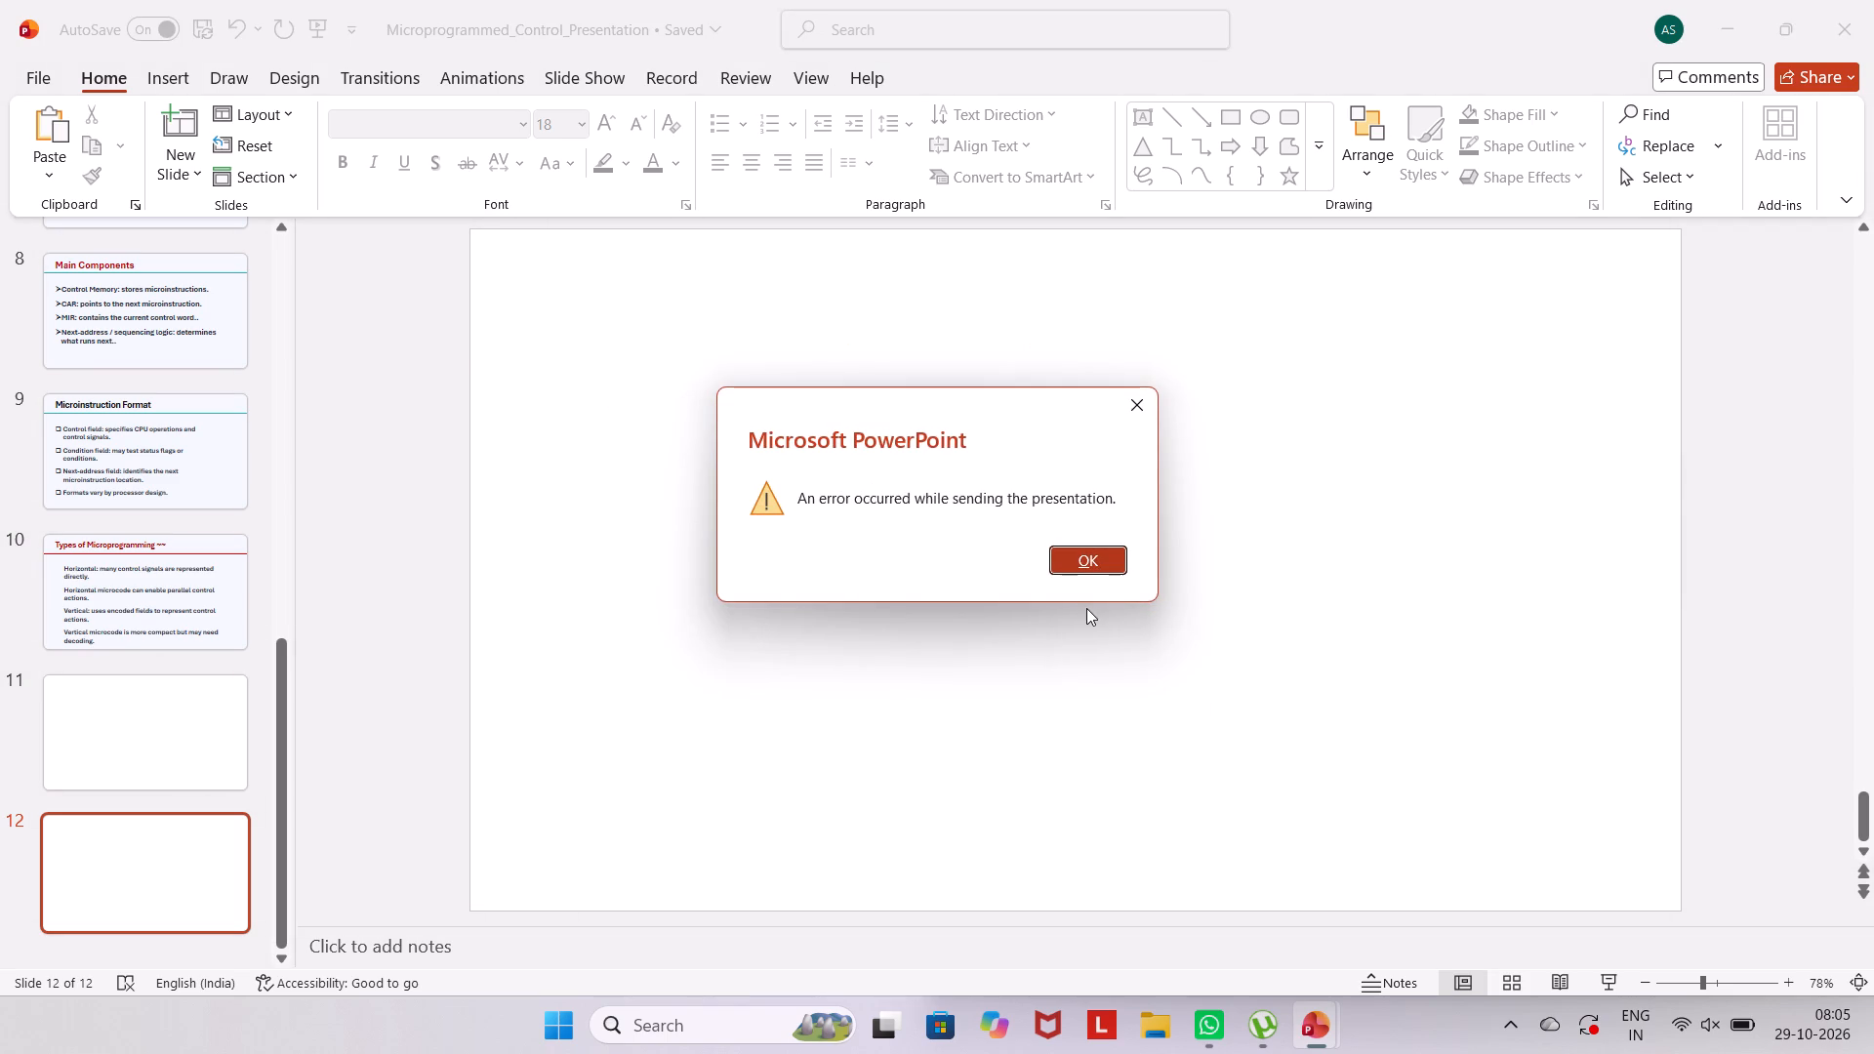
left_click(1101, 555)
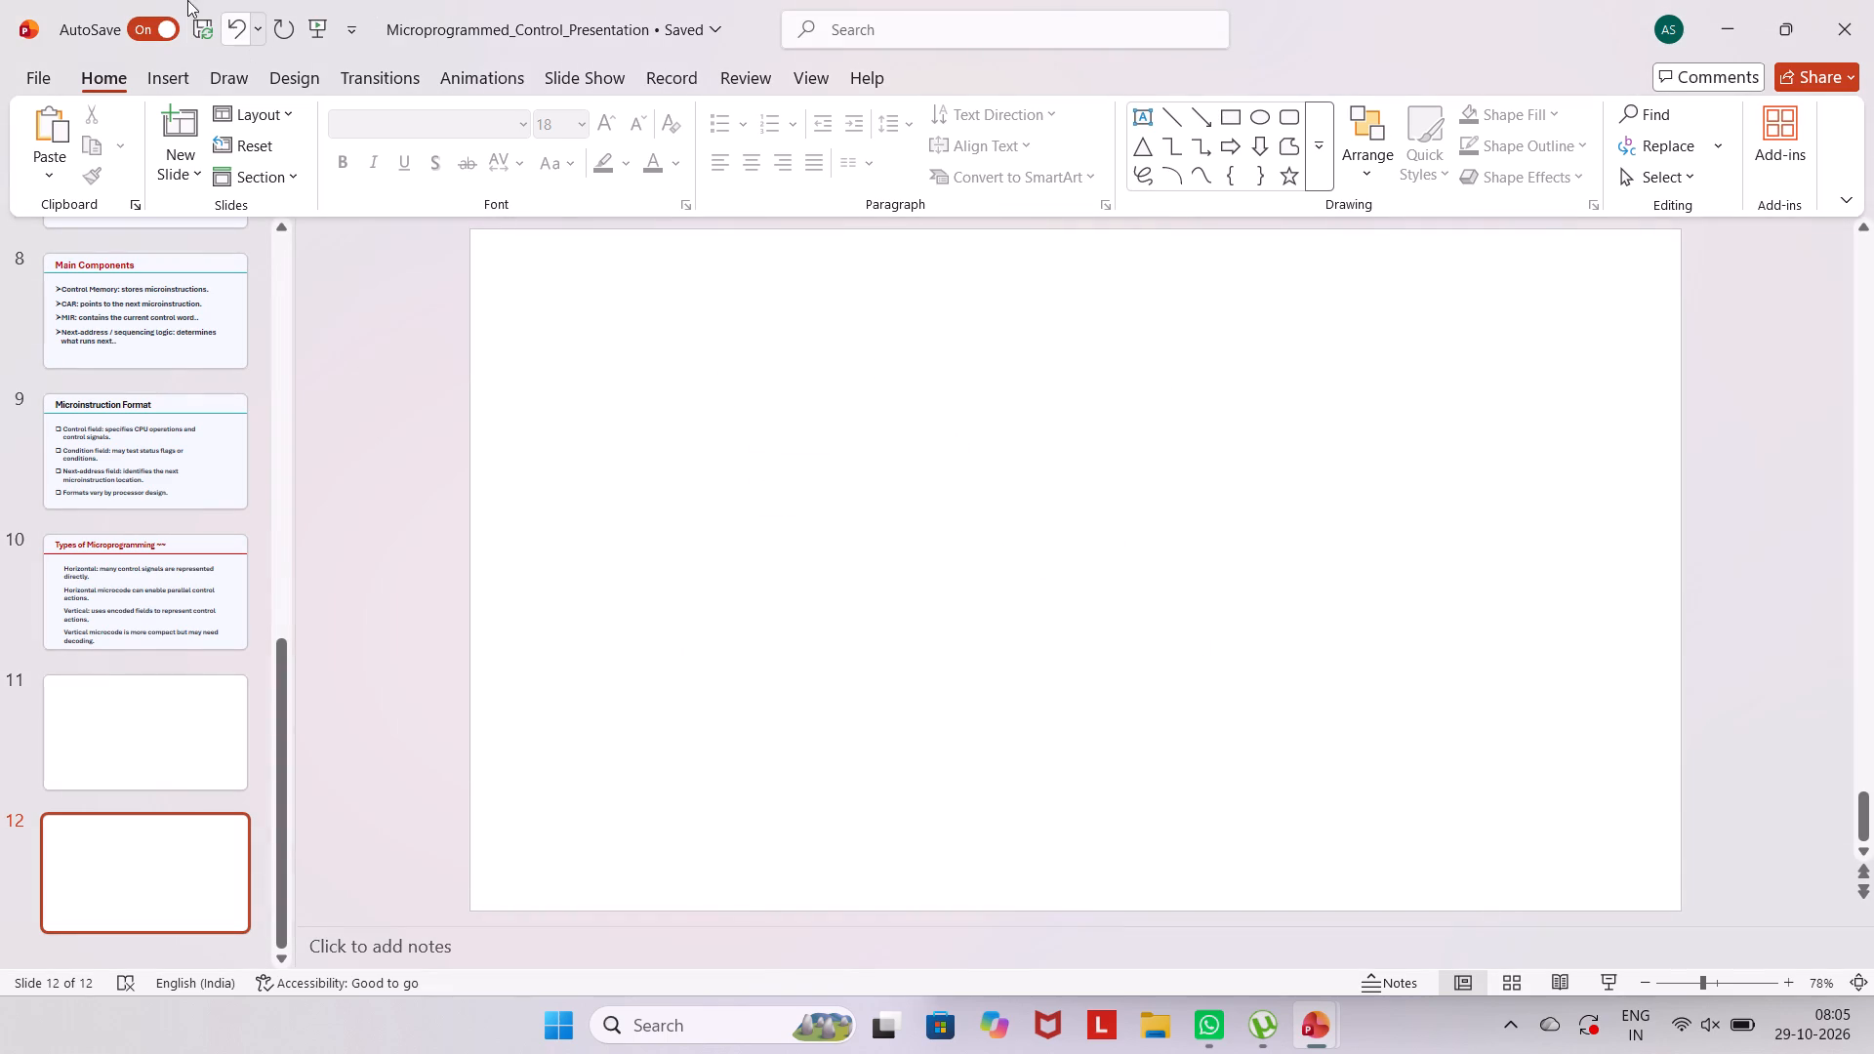
Add the Print Preview and Print command to the quick-access commands.
left_click(257, 23)
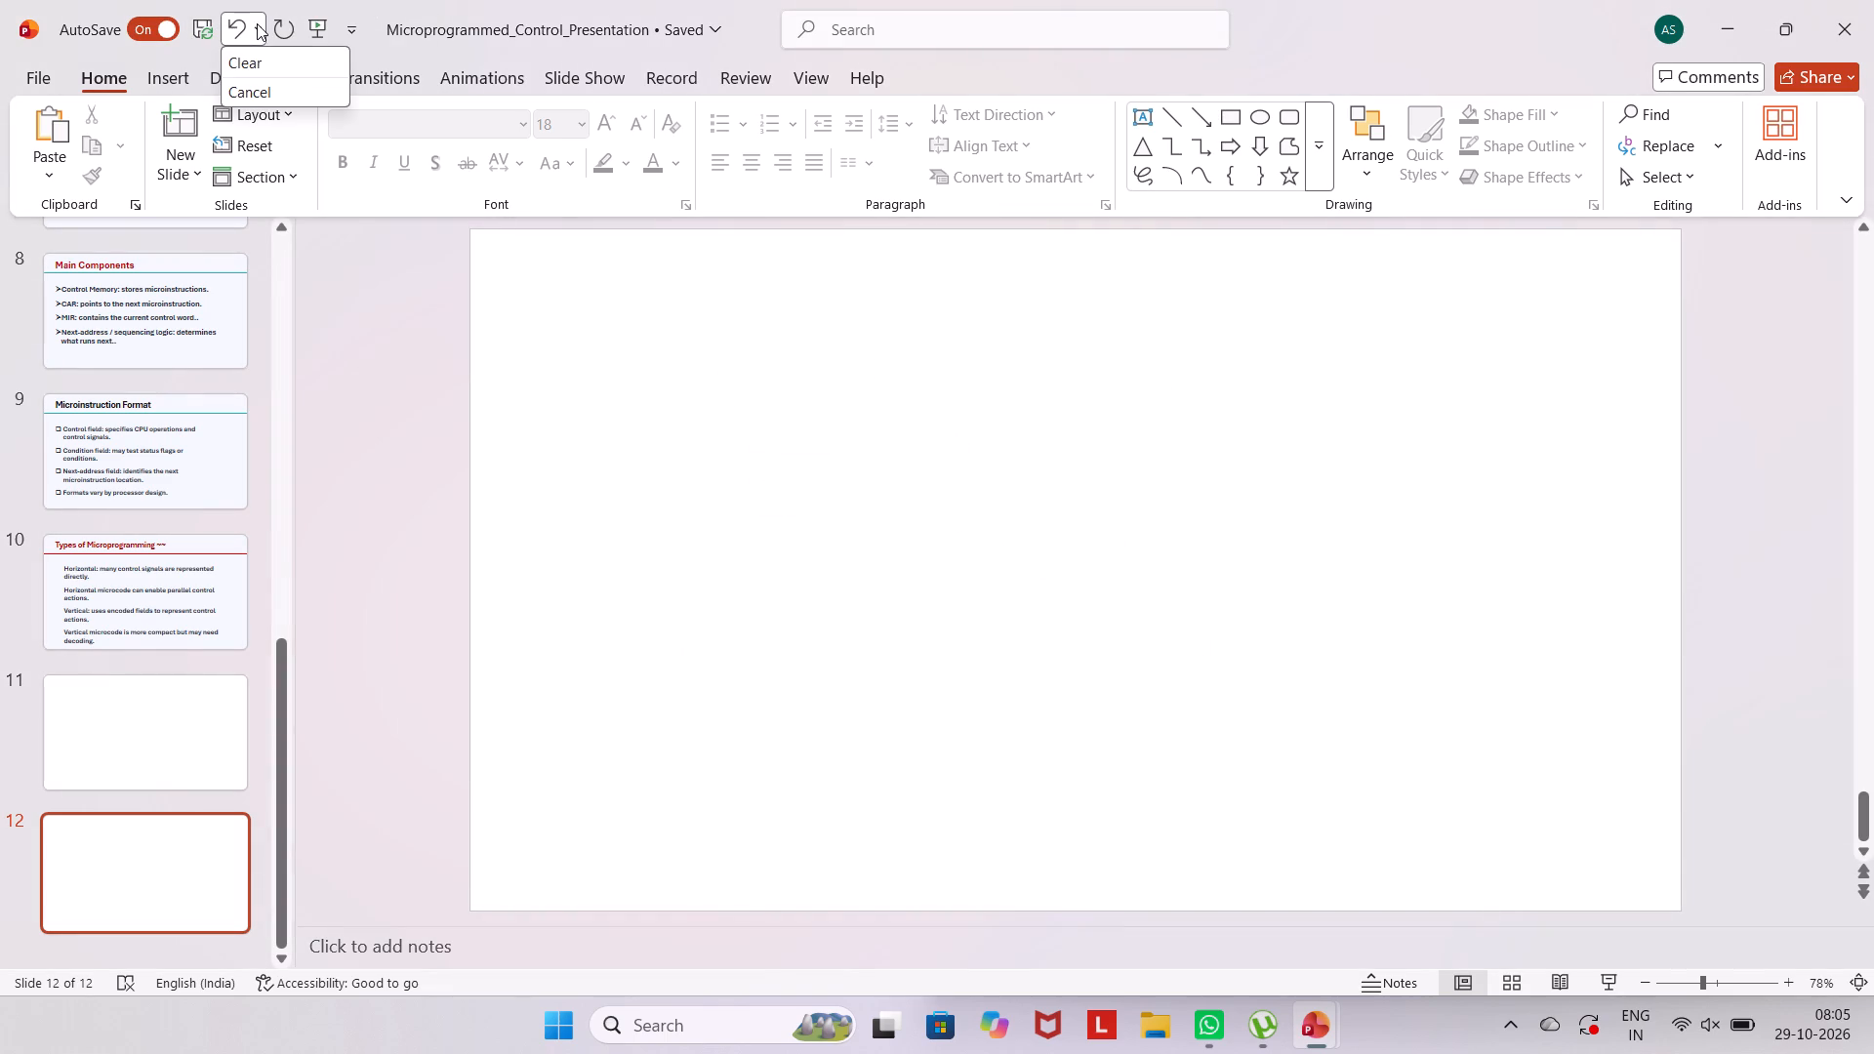
left_click(351, 29)
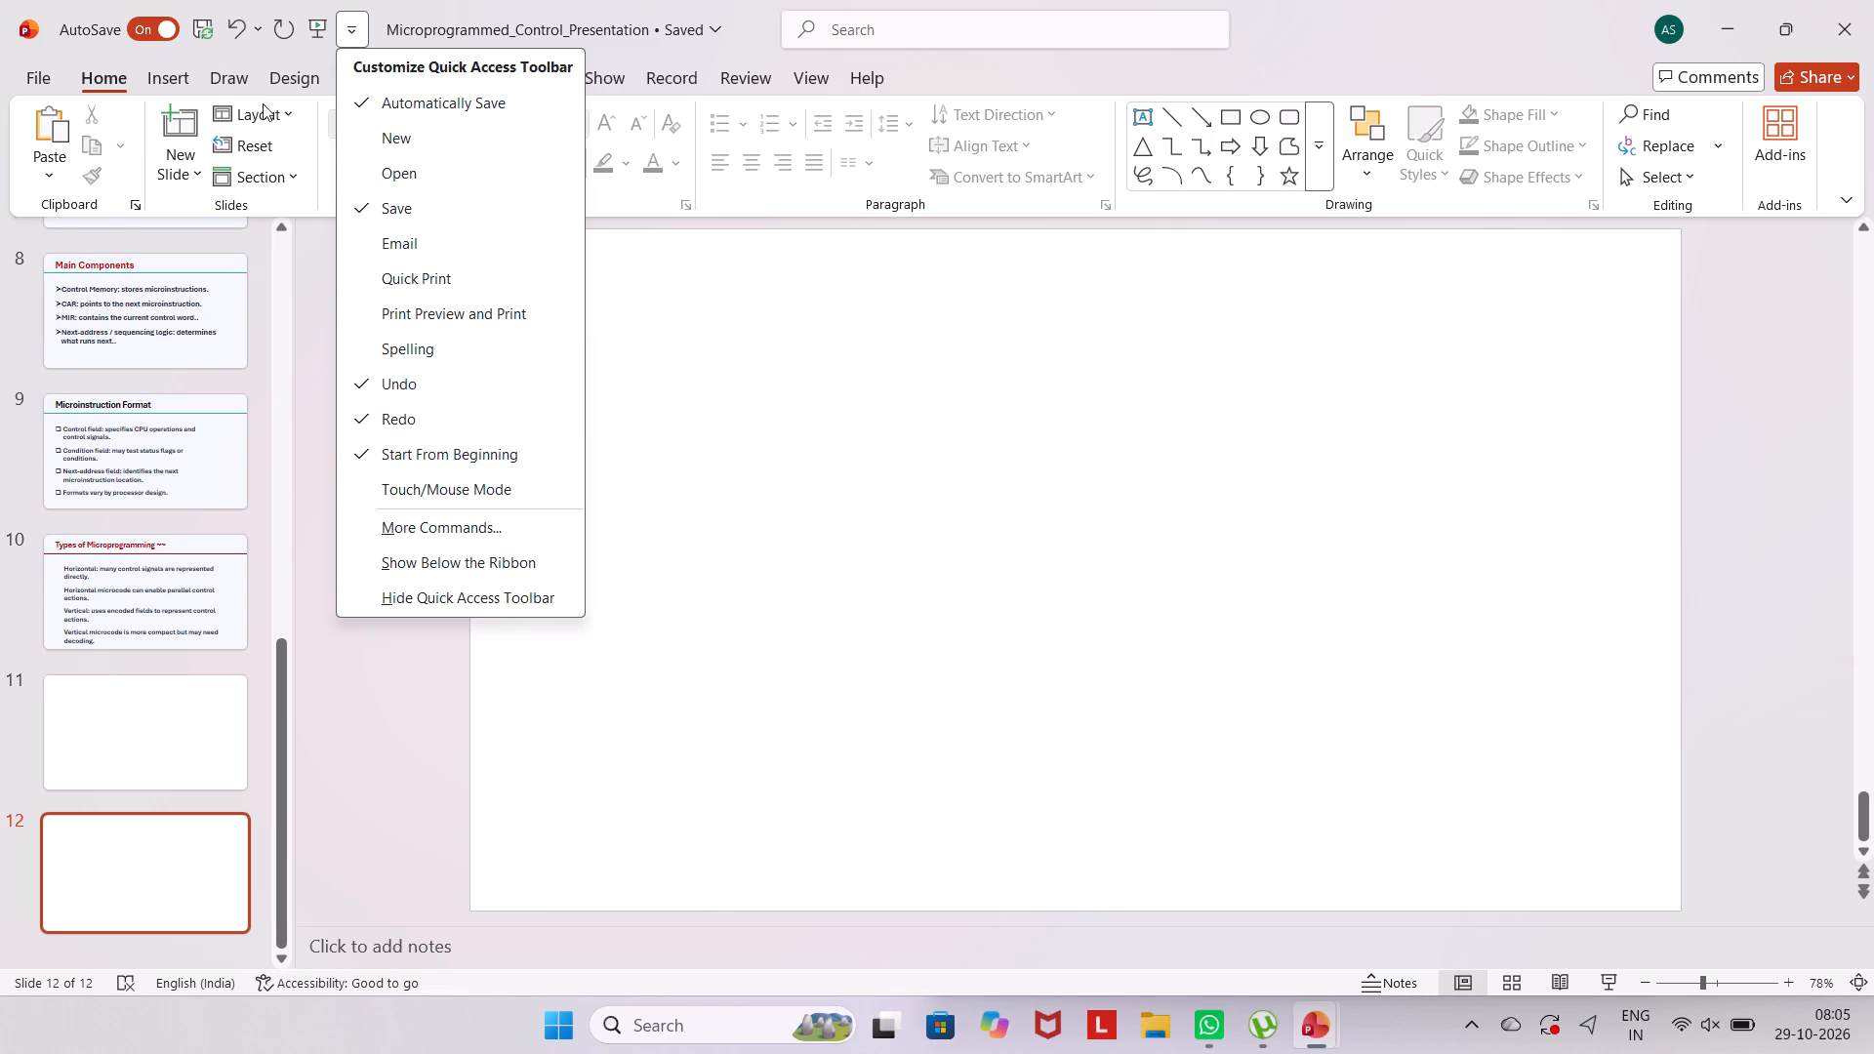
left_click(389, 310)
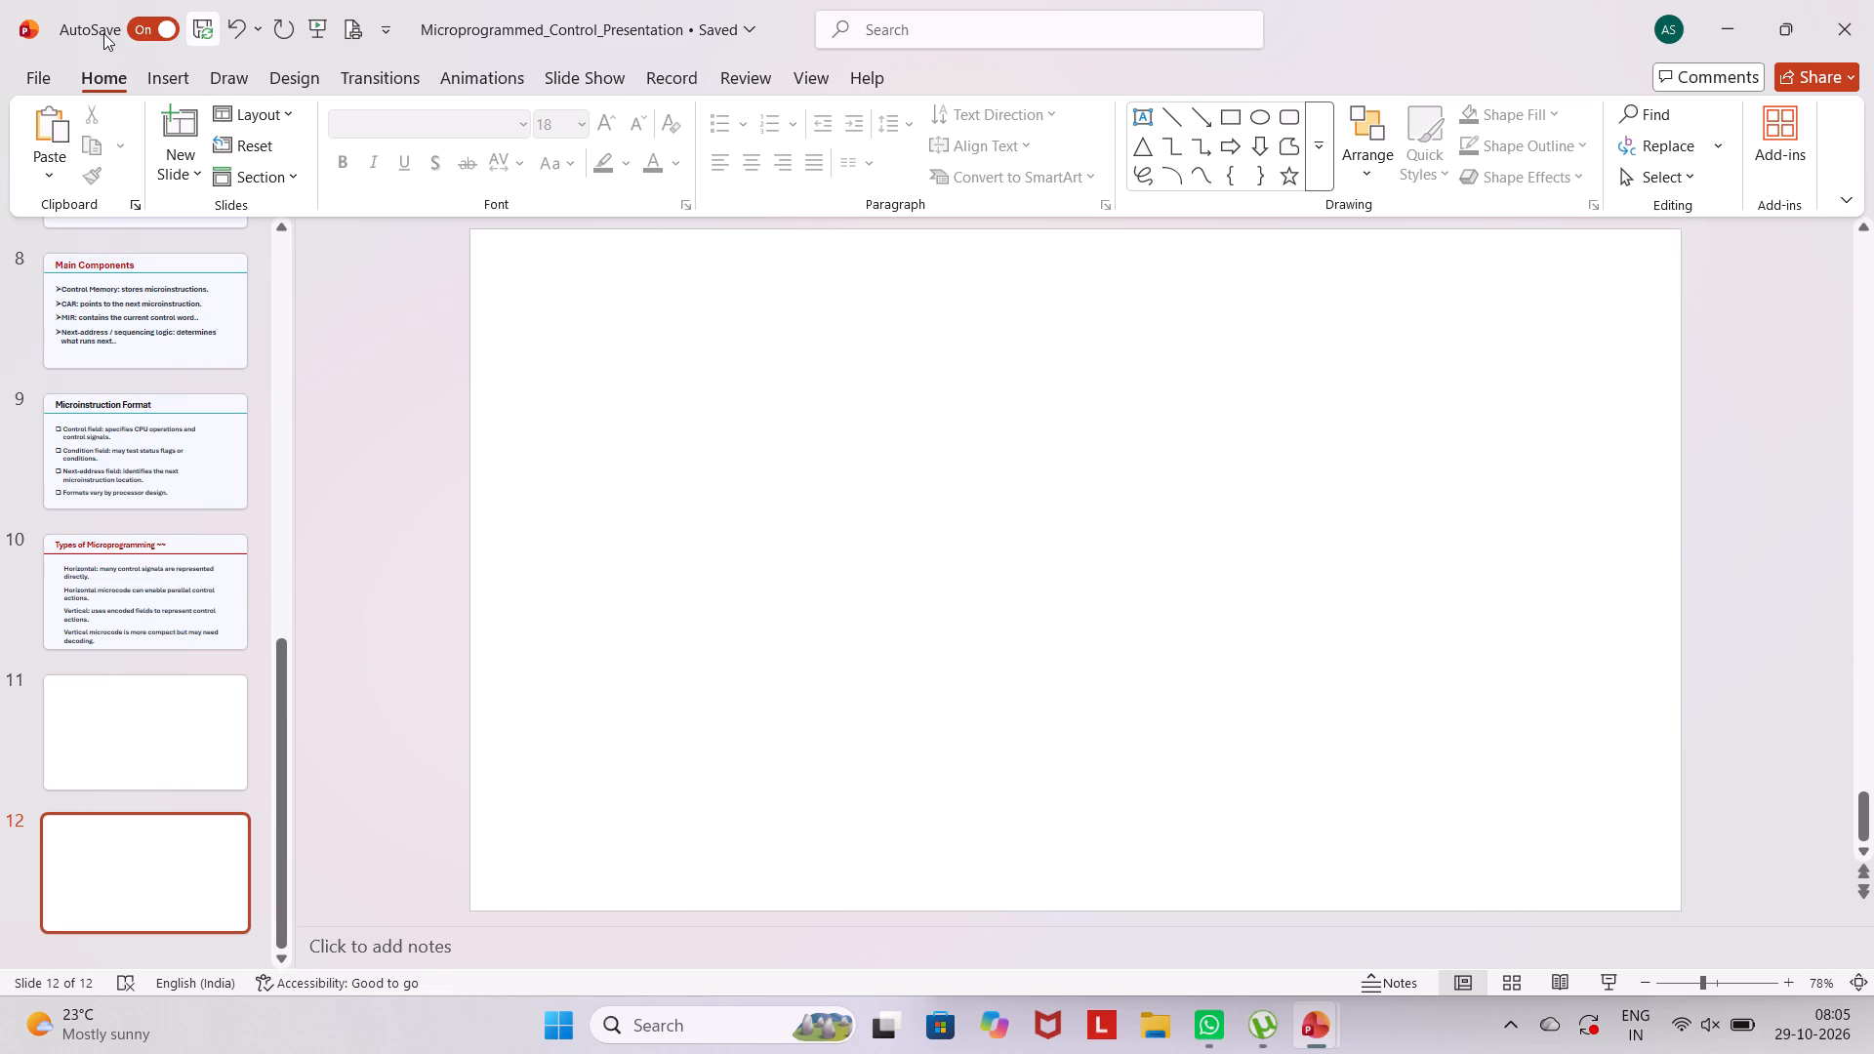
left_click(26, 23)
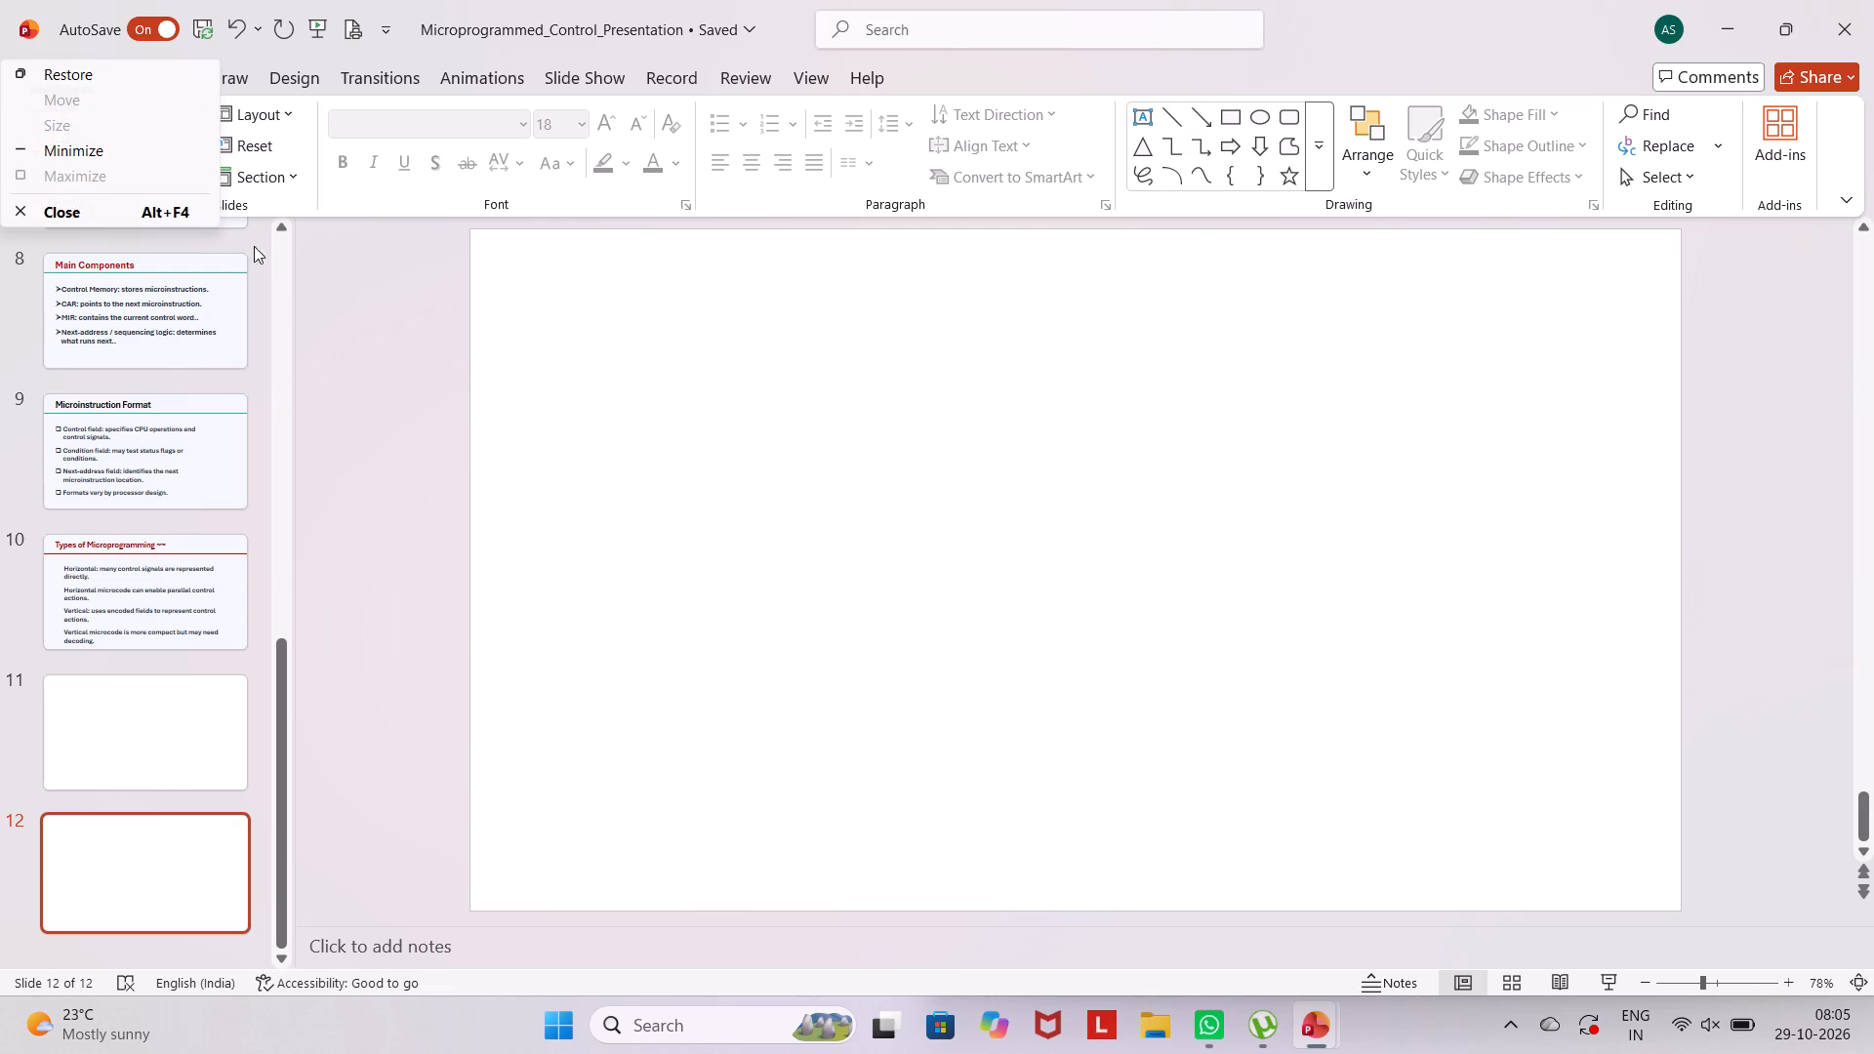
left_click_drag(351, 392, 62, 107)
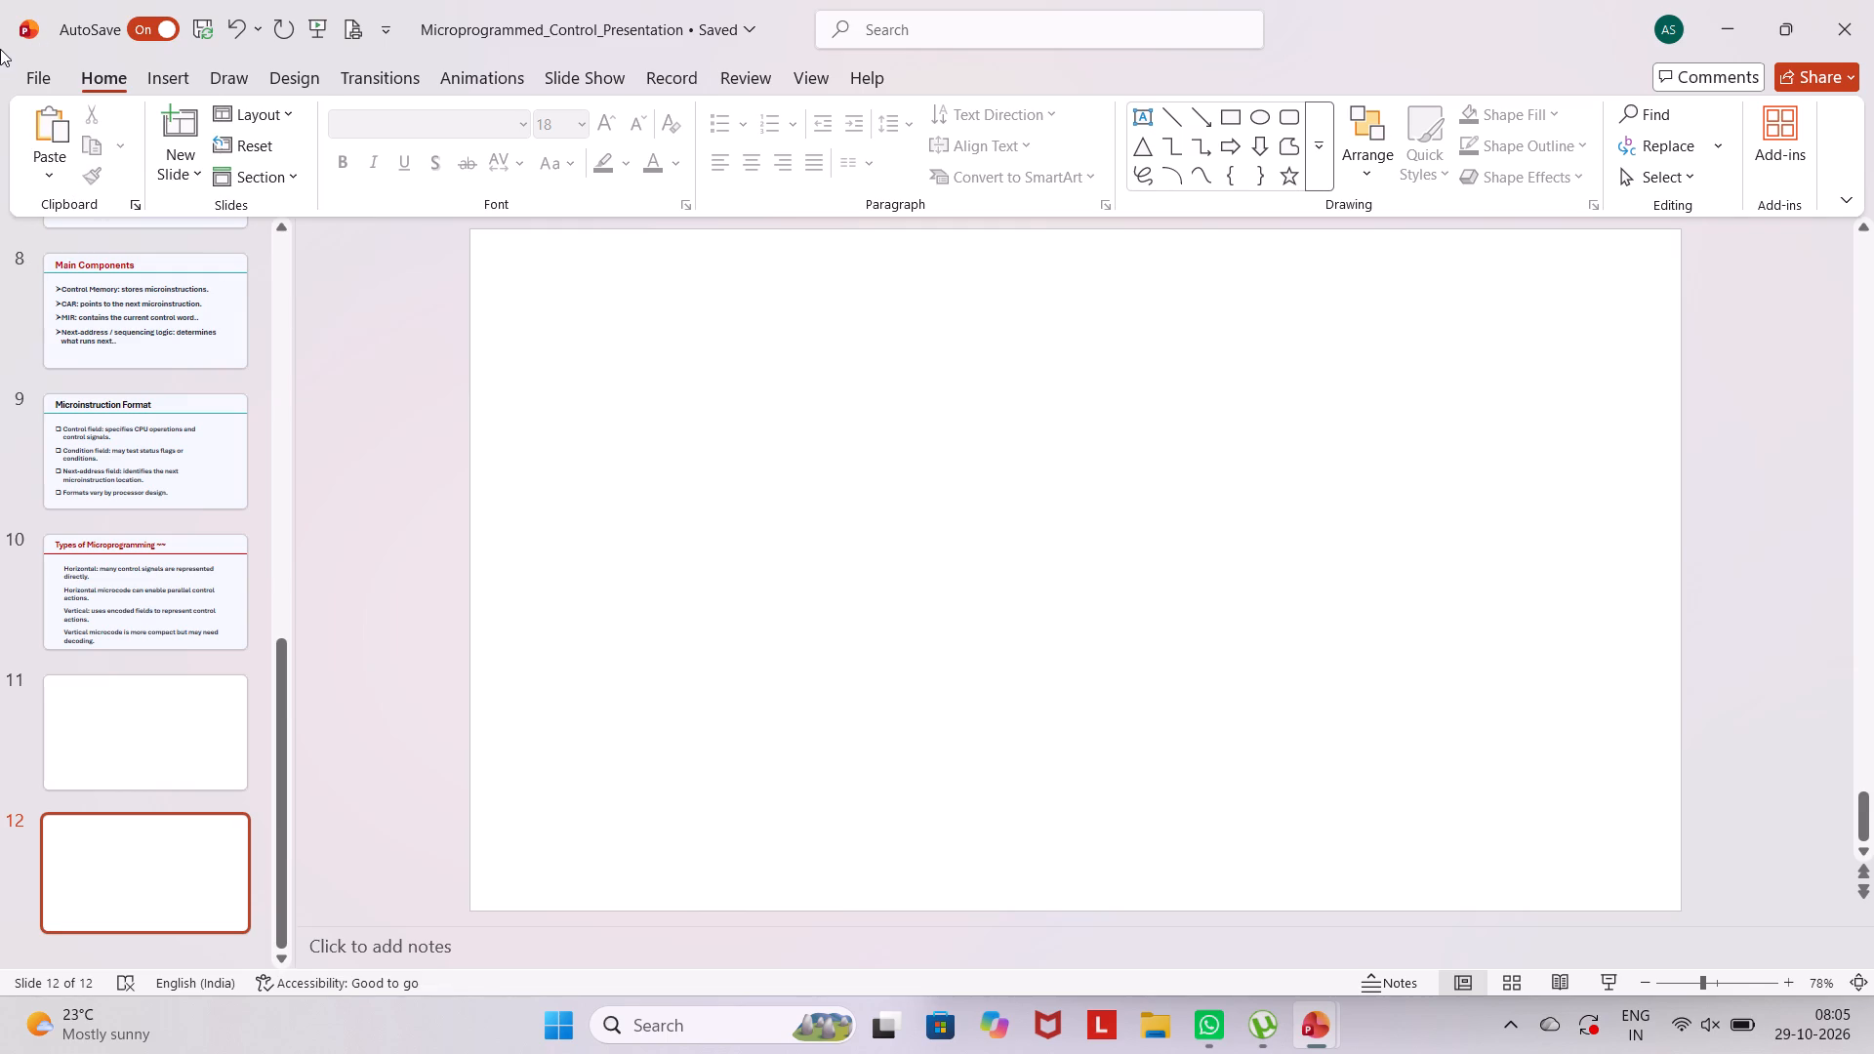
Open a copy of the OneDrive version of Microprogrammed_Control_Presentation from the recent files.
left_click(35, 68)
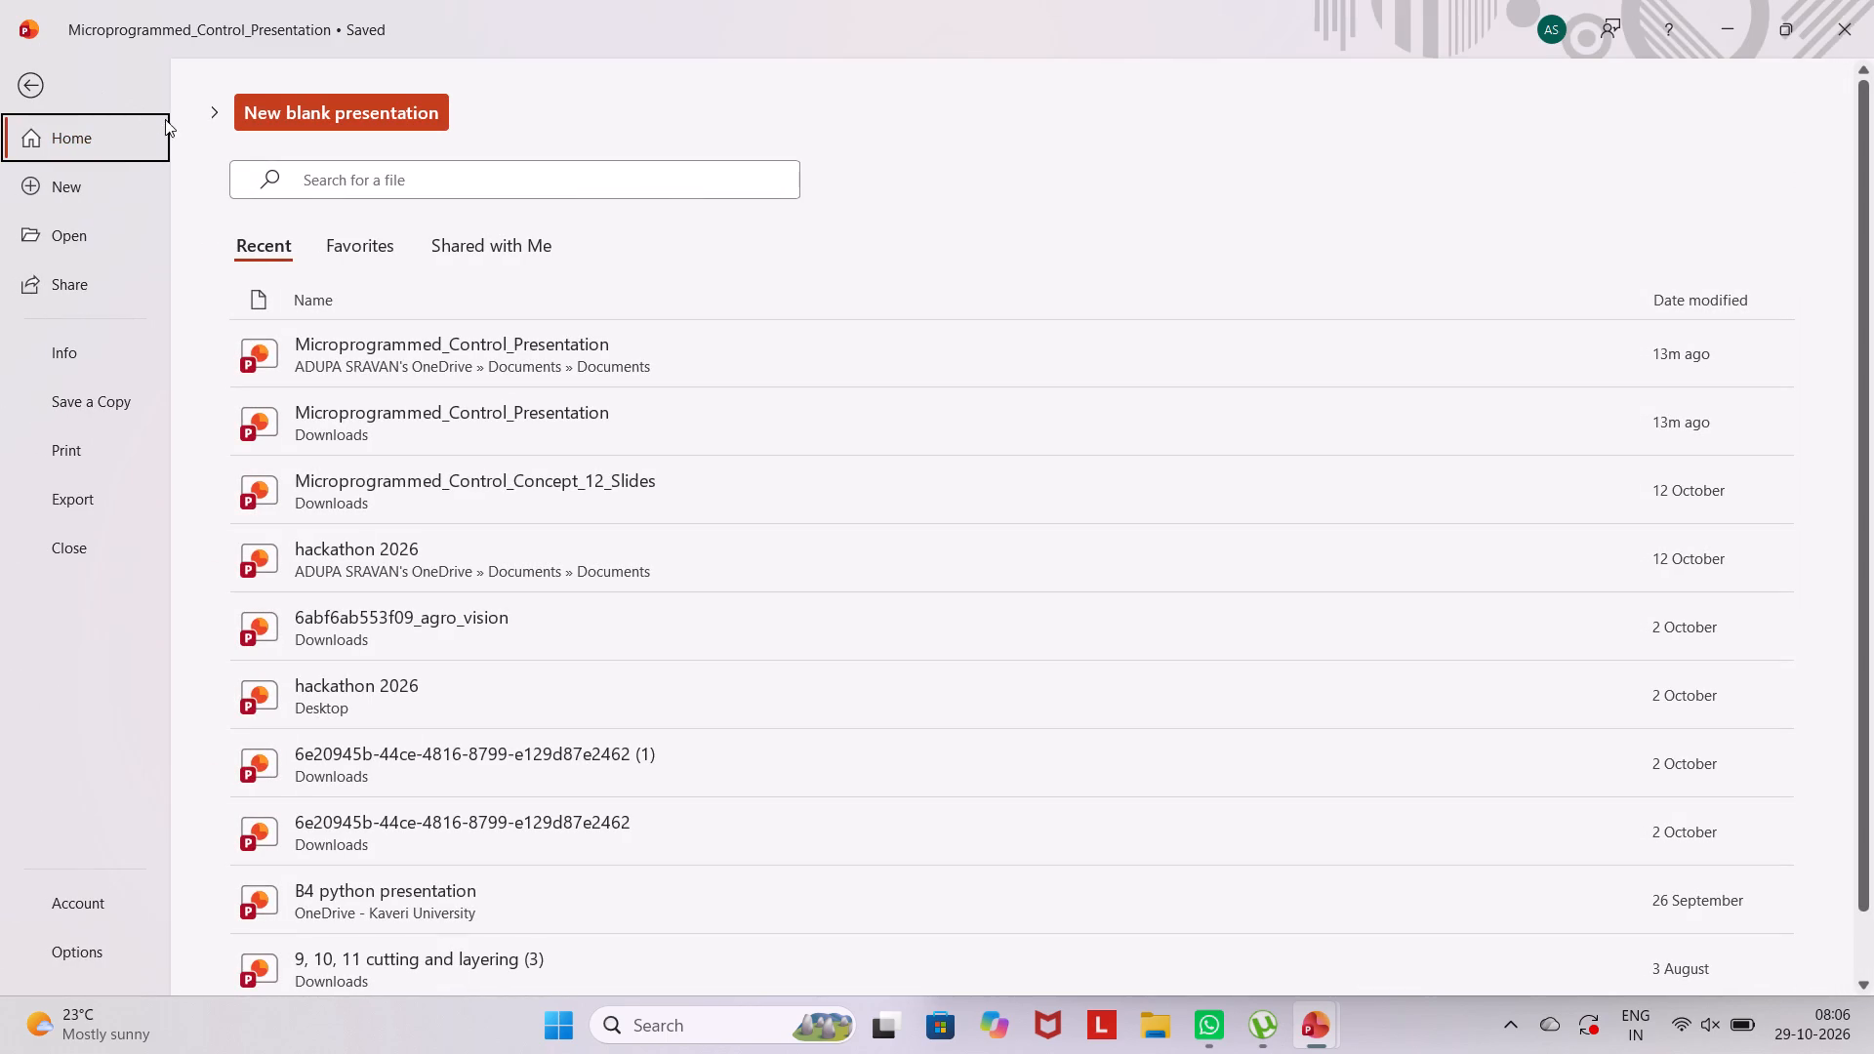
right_click(351, 361)
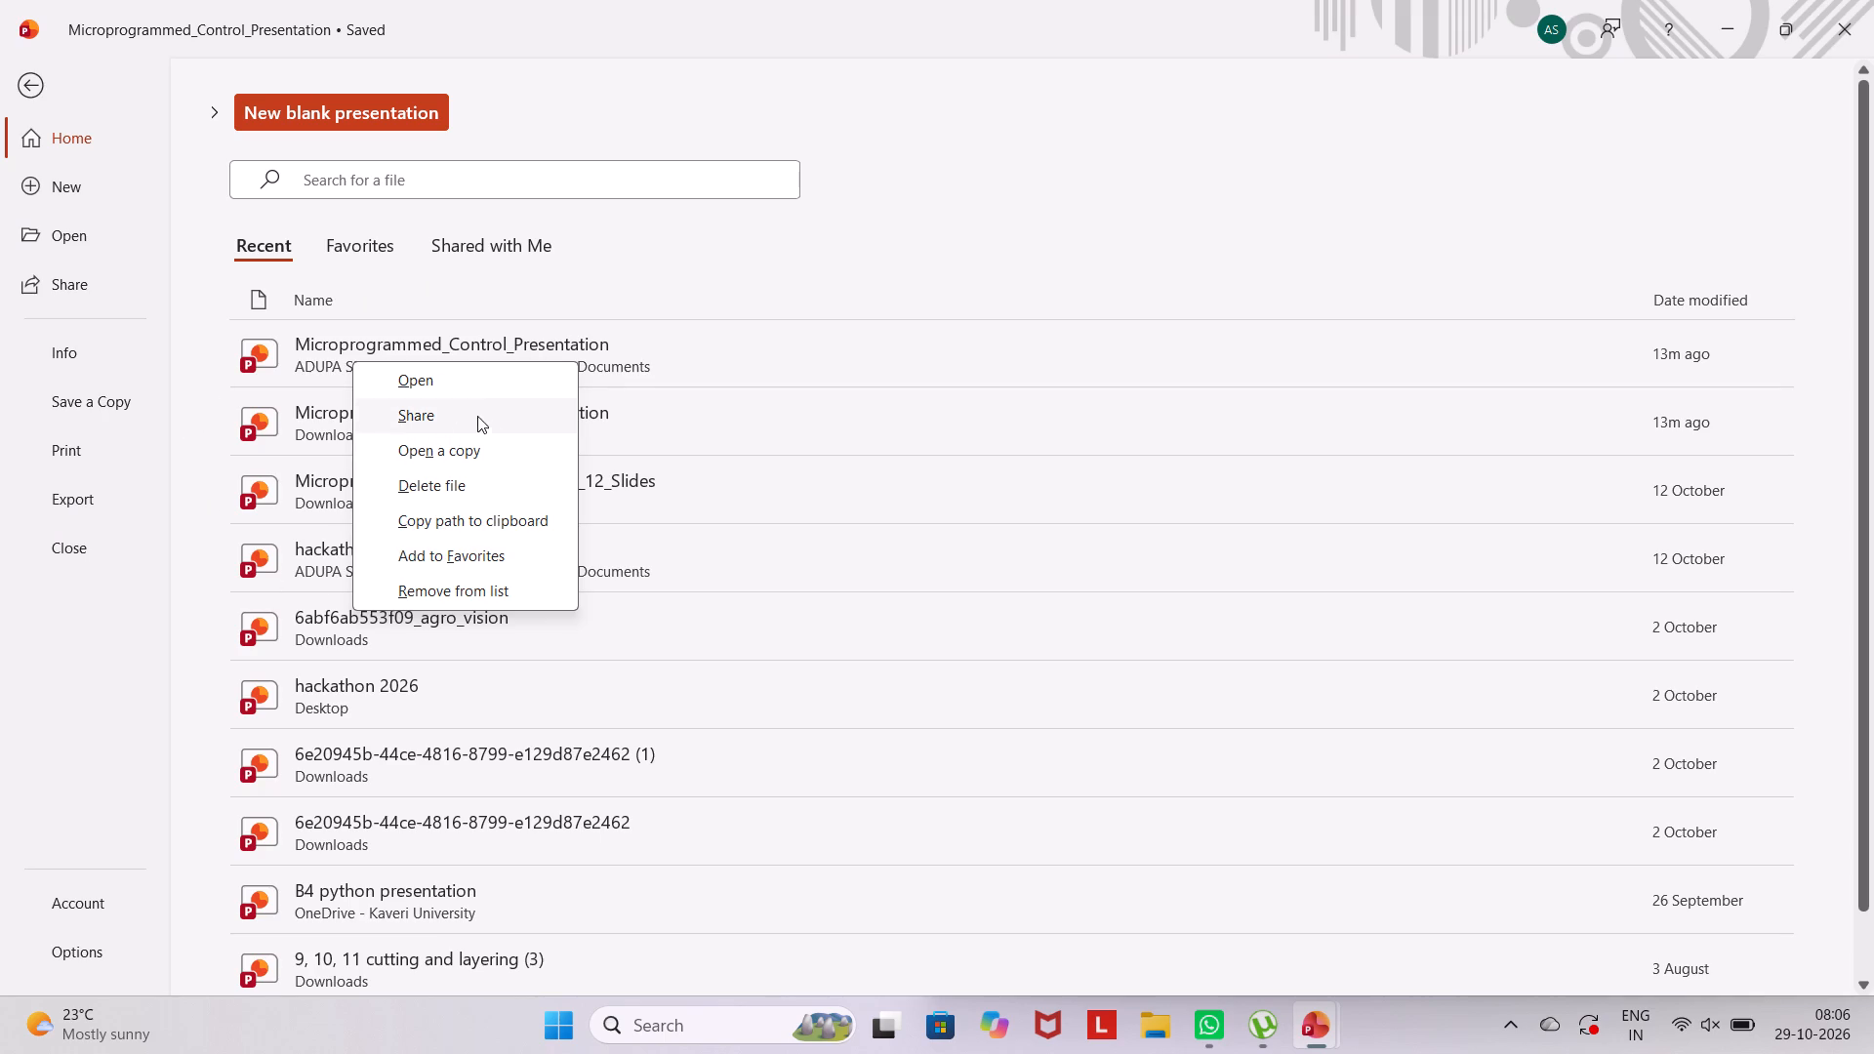
left_click(451, 456)
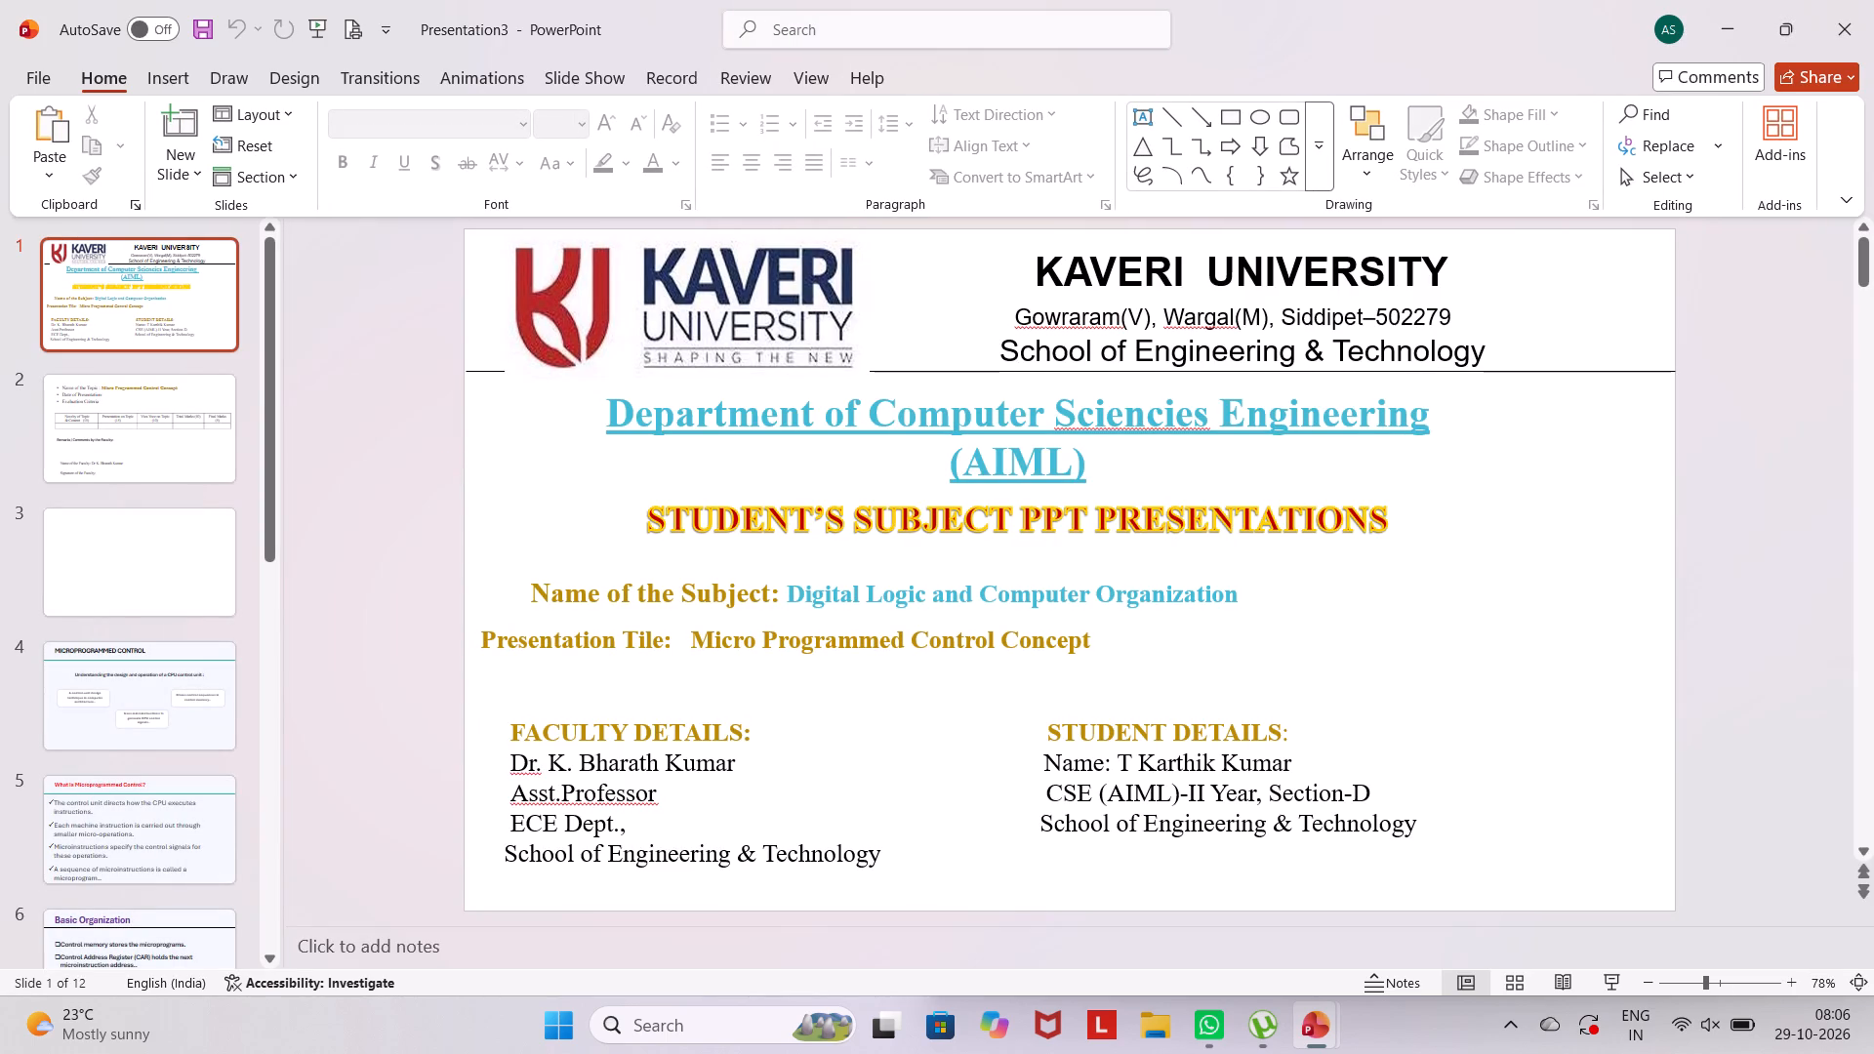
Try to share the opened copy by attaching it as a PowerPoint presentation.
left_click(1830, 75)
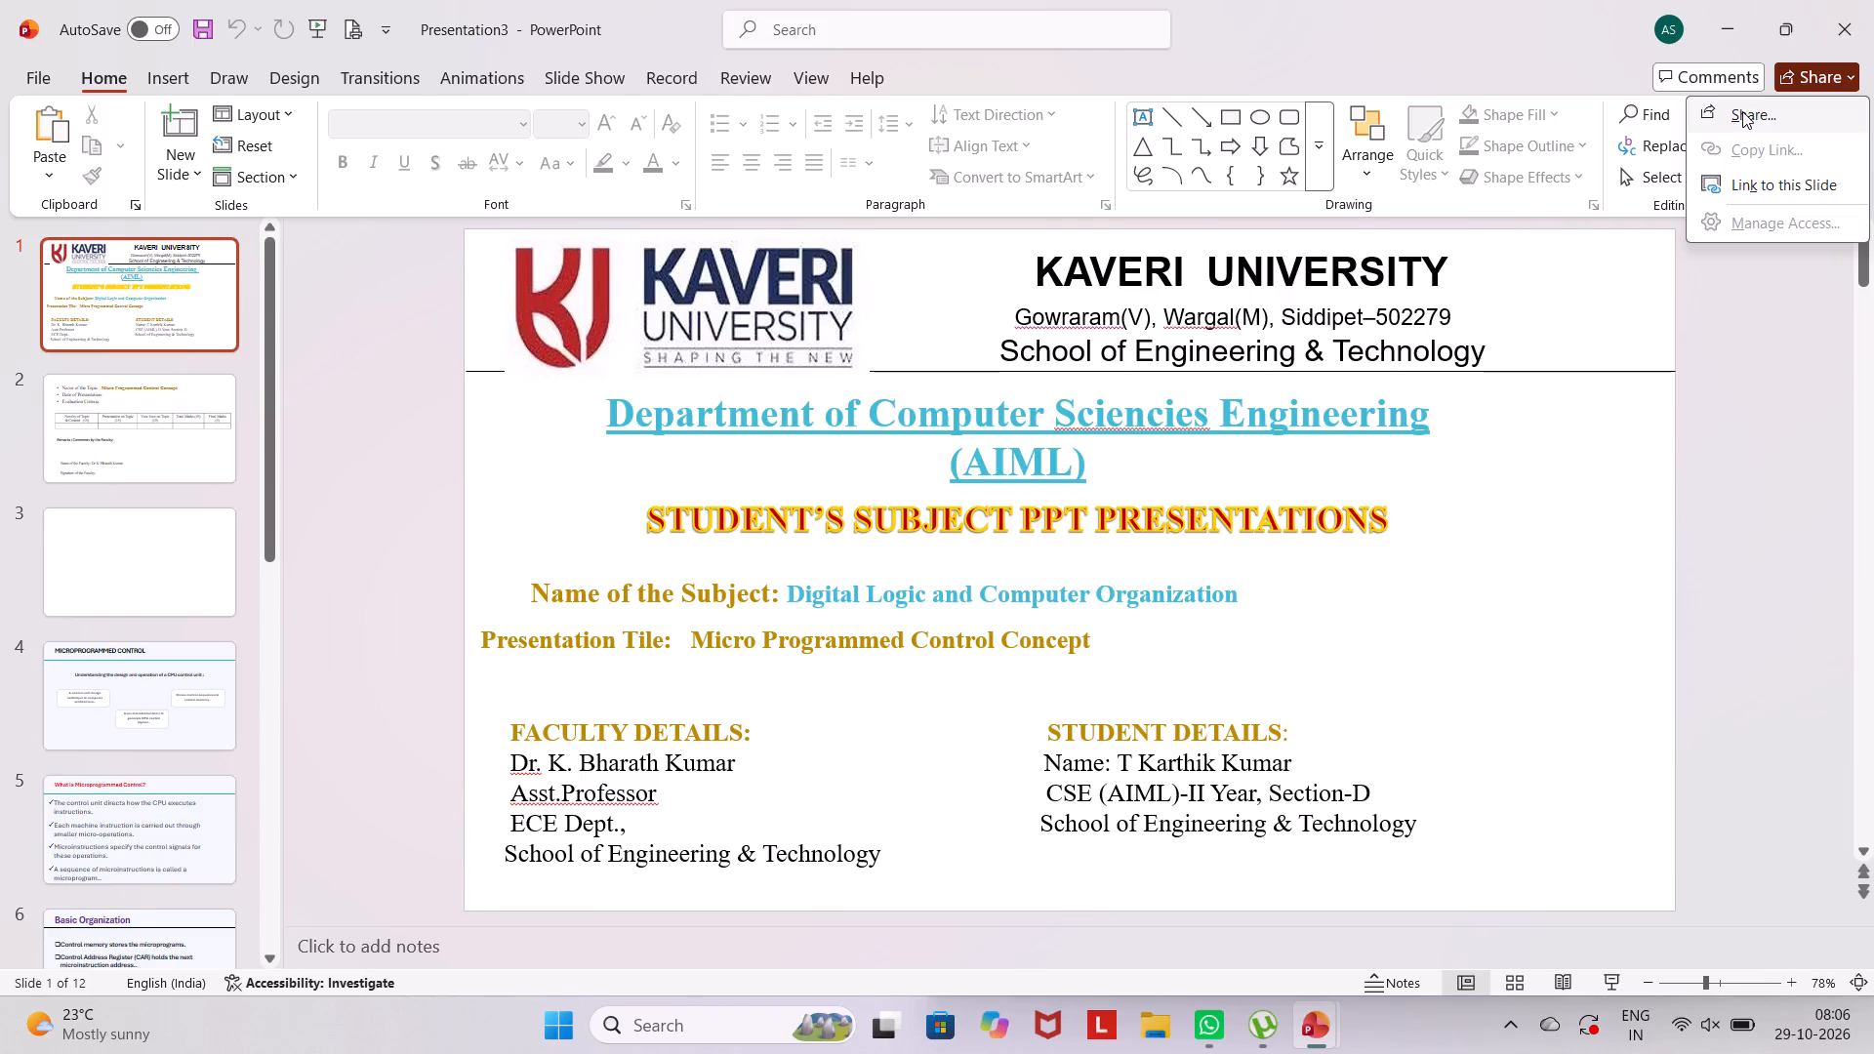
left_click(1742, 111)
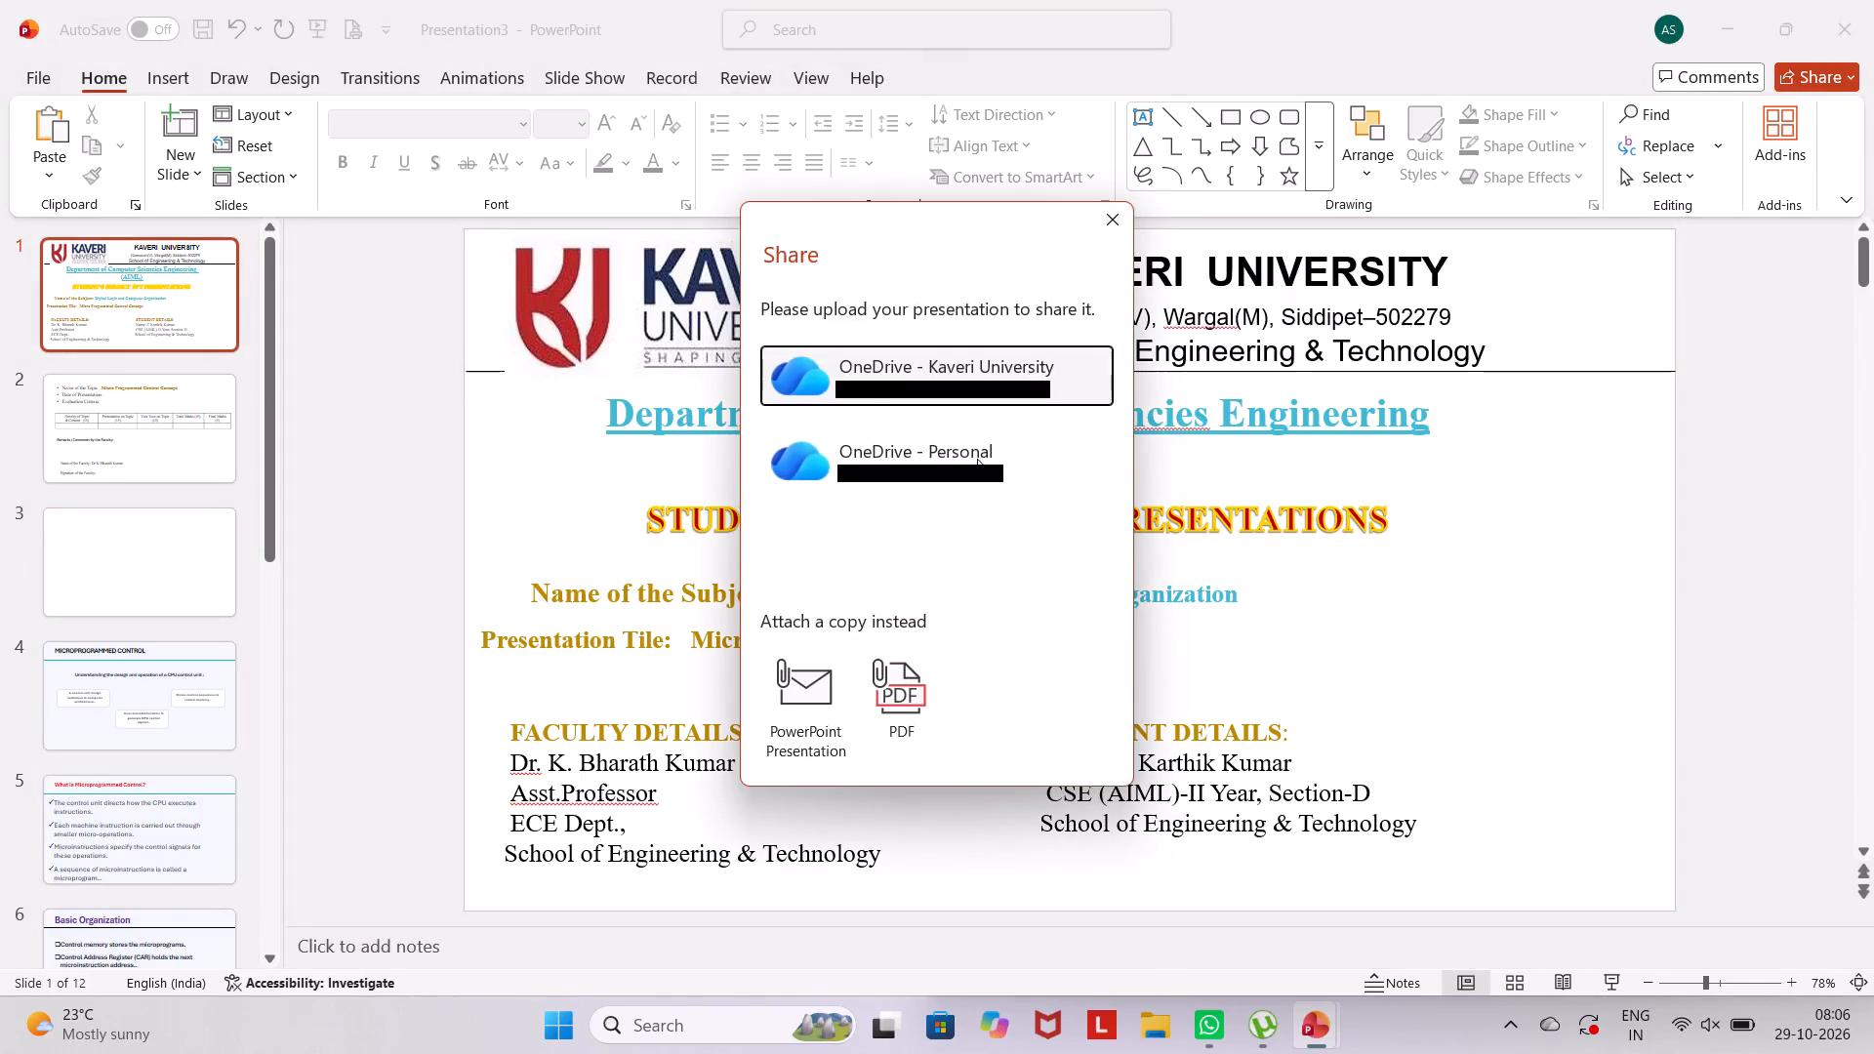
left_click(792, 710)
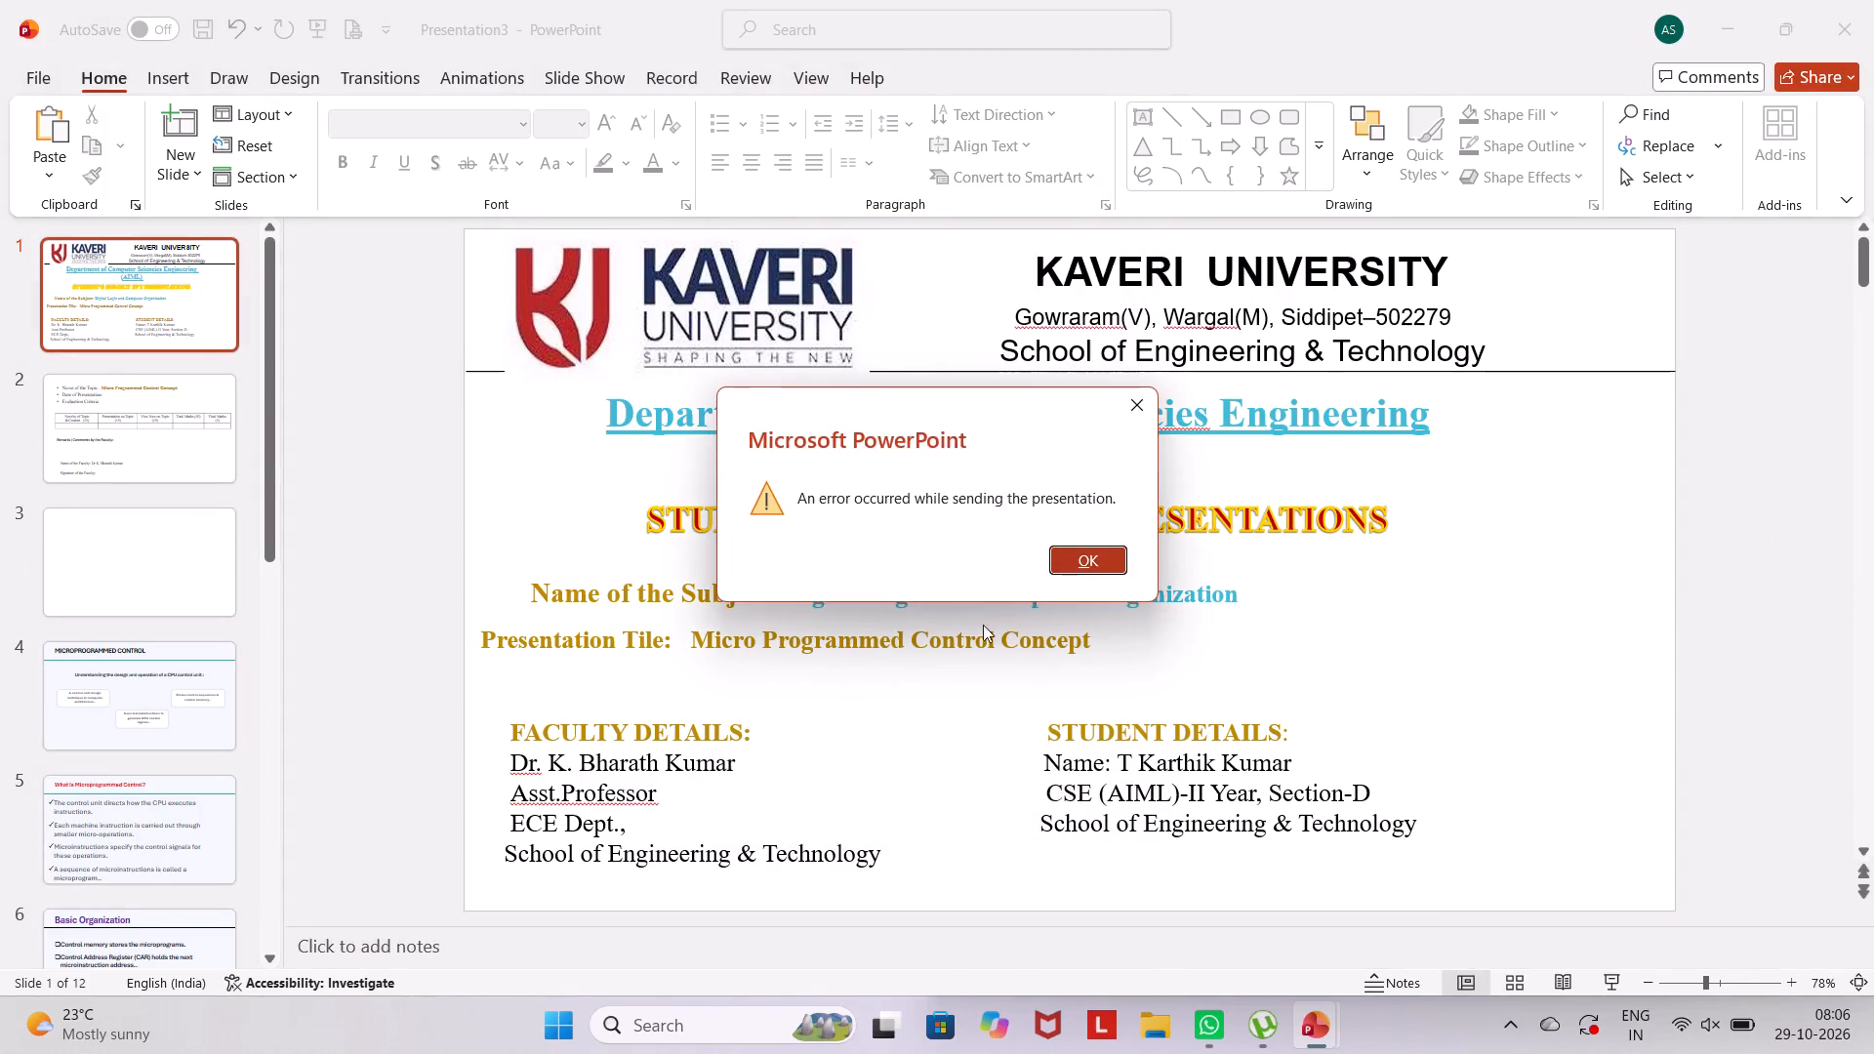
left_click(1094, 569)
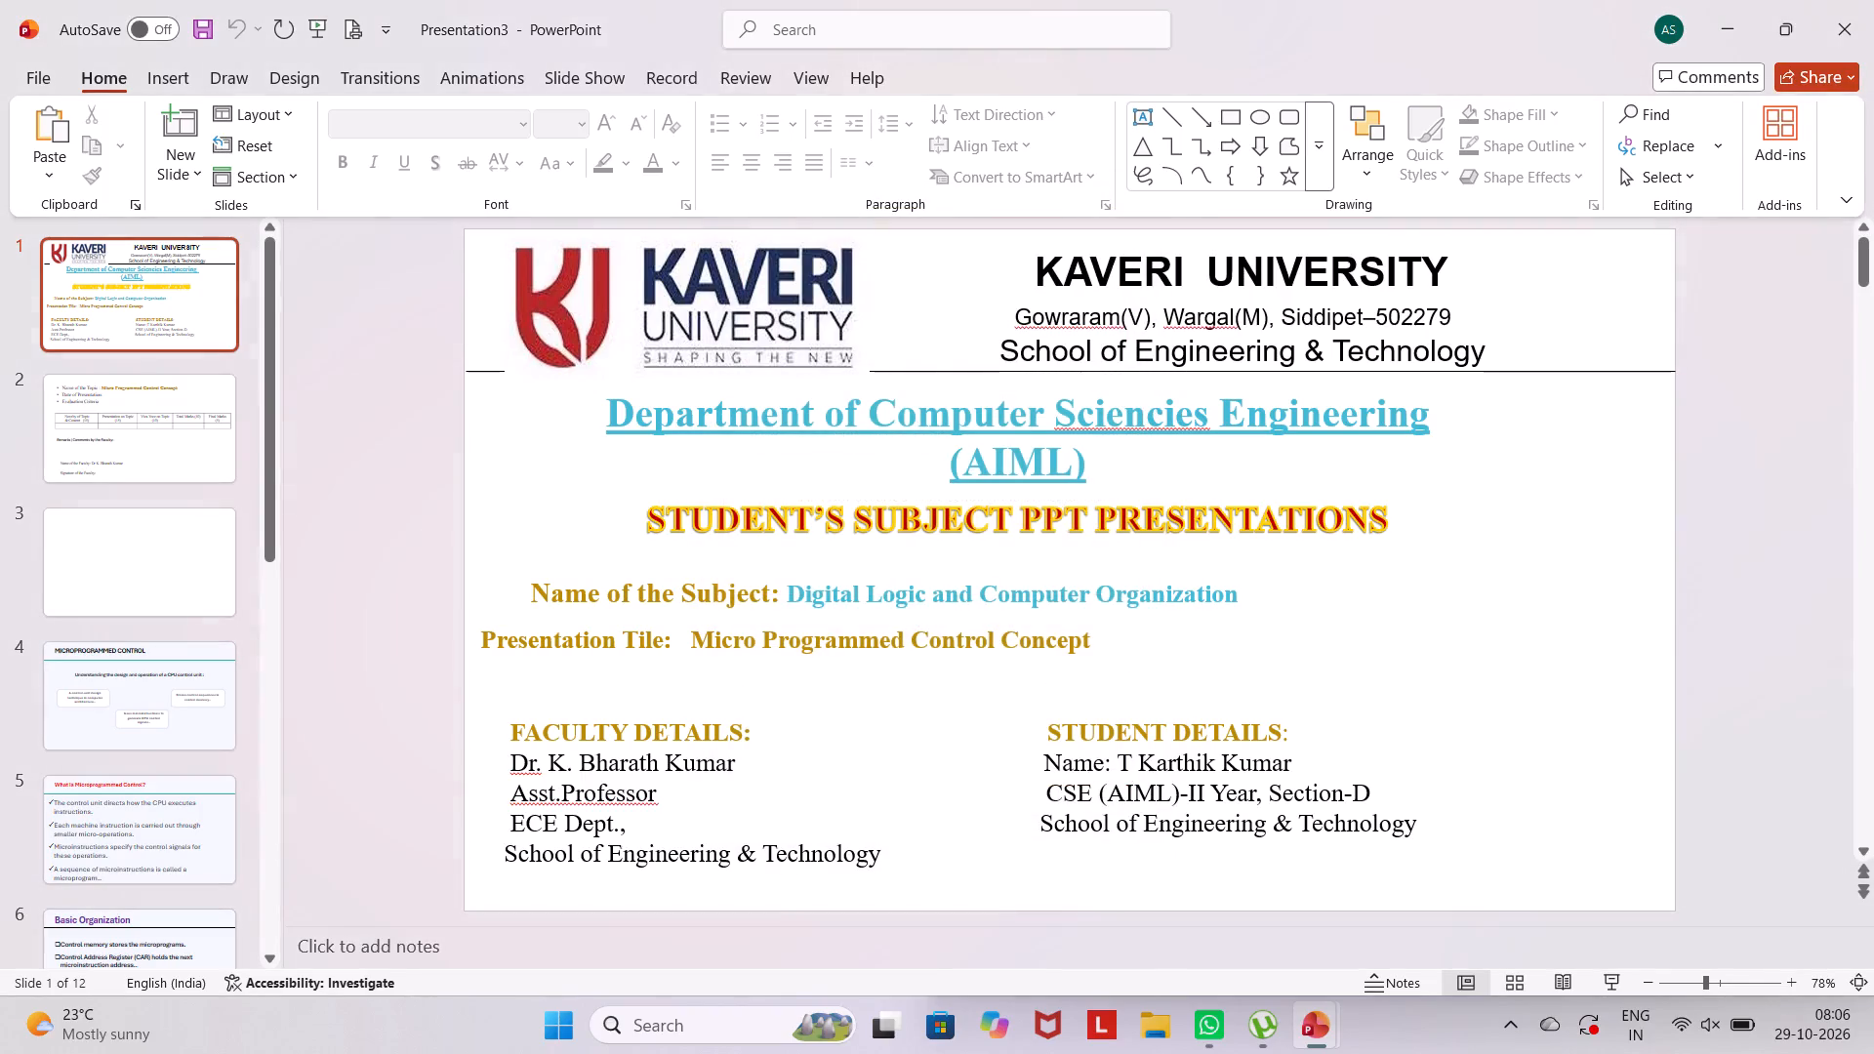
Delete the heading text "STUDENT'S SUBJECT PPT PRESENTATIONS" on slide 1, below the department name.
left_click(903, 521)
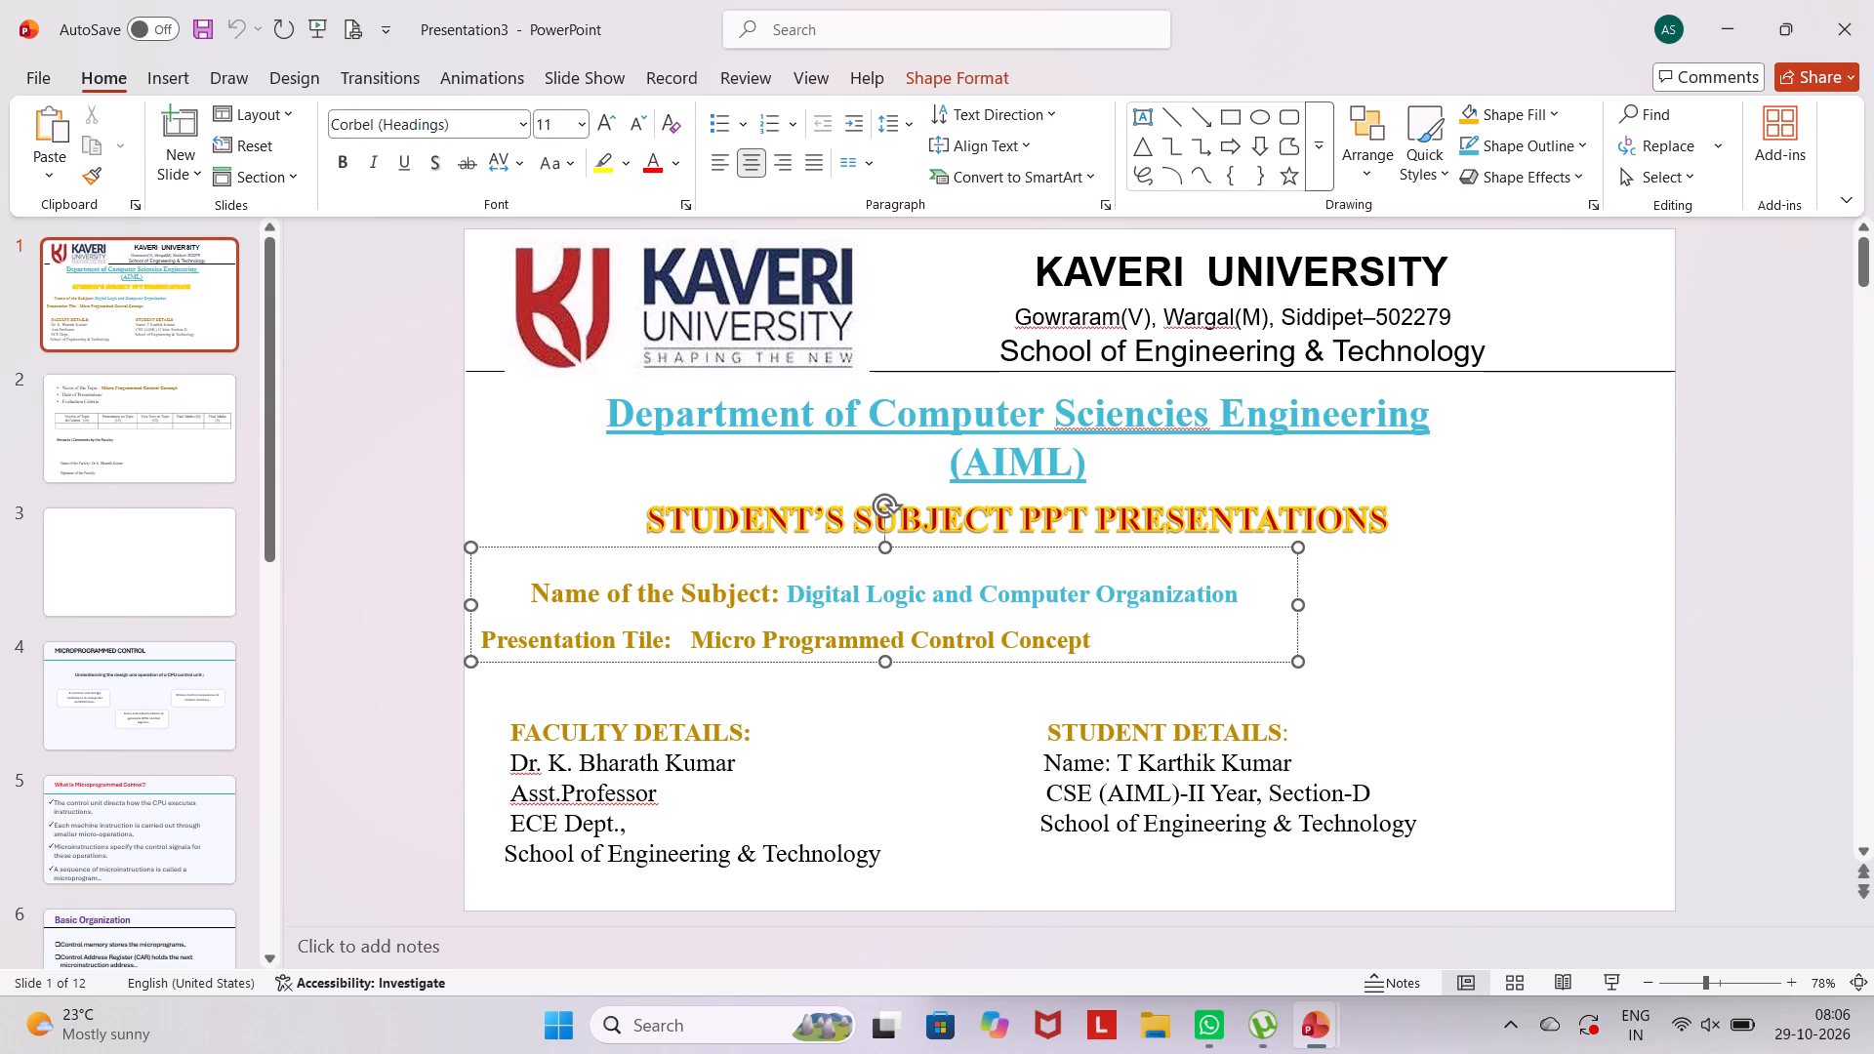
left_click(1183, 522)
left_click(1407, 469)
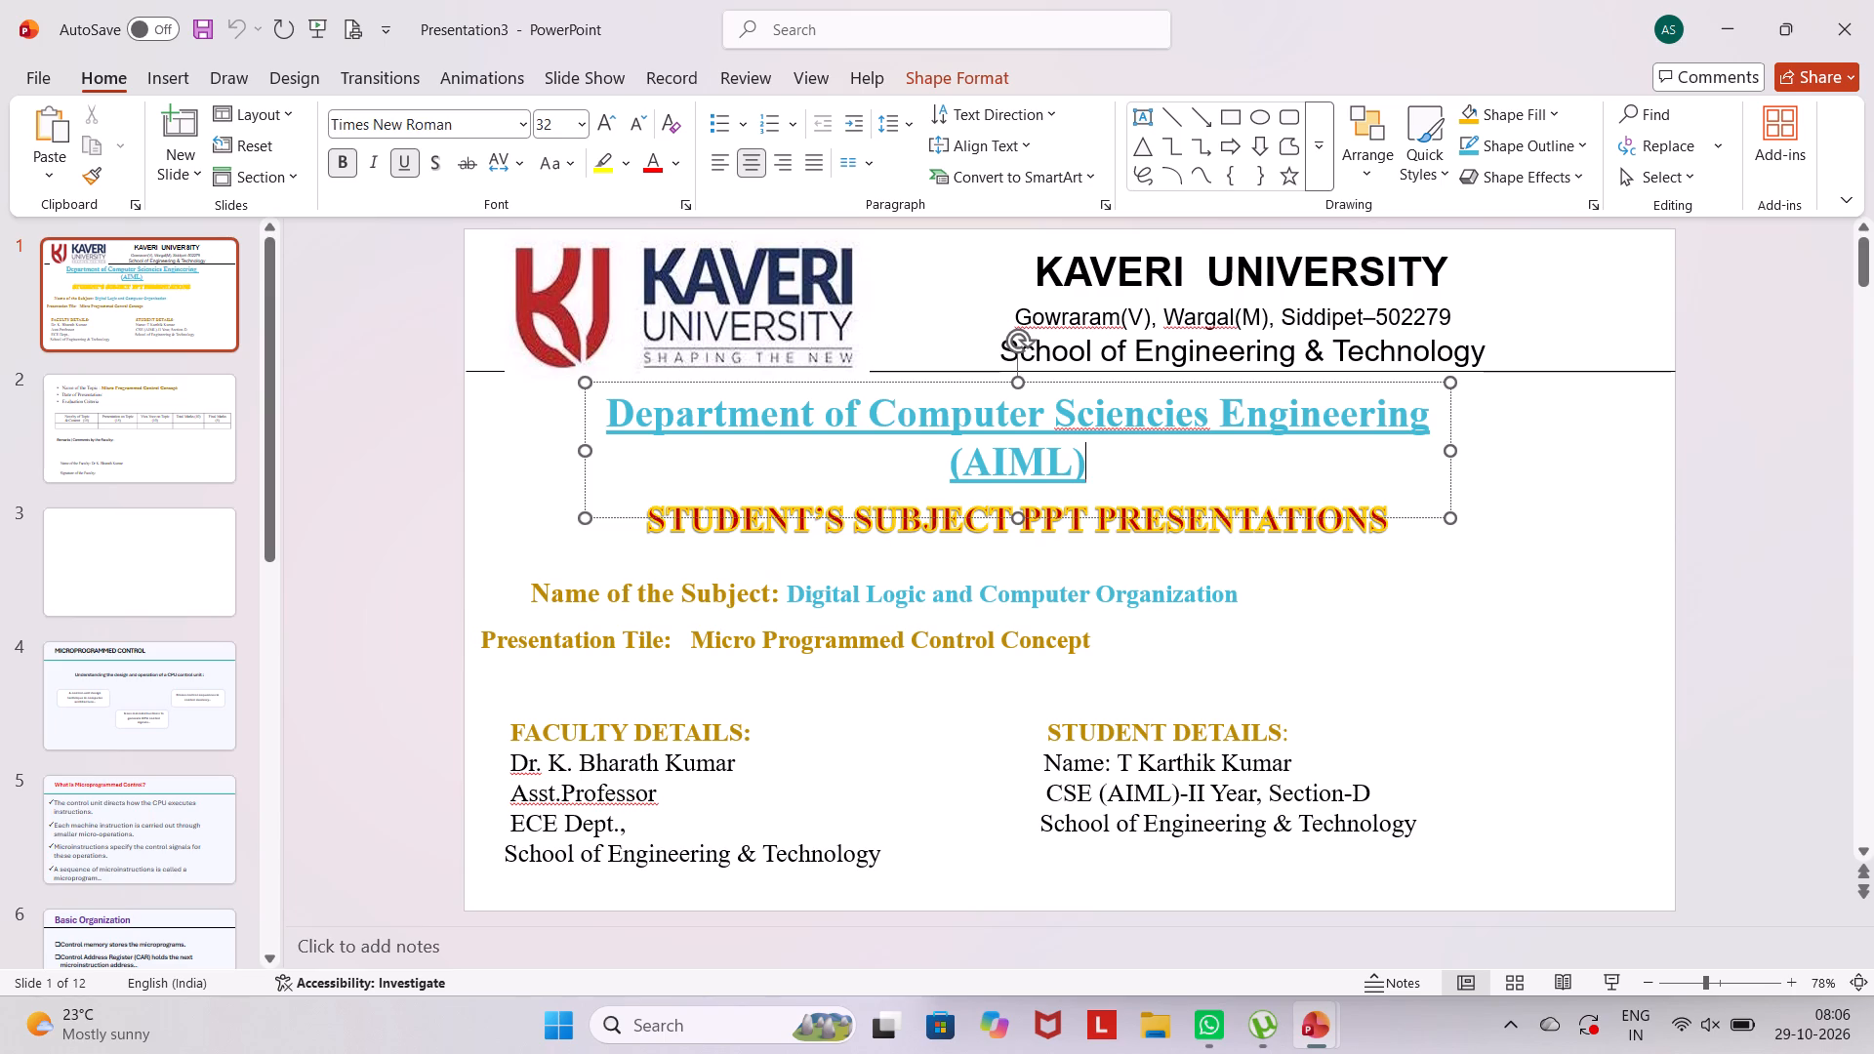
left_click(1349, 532)
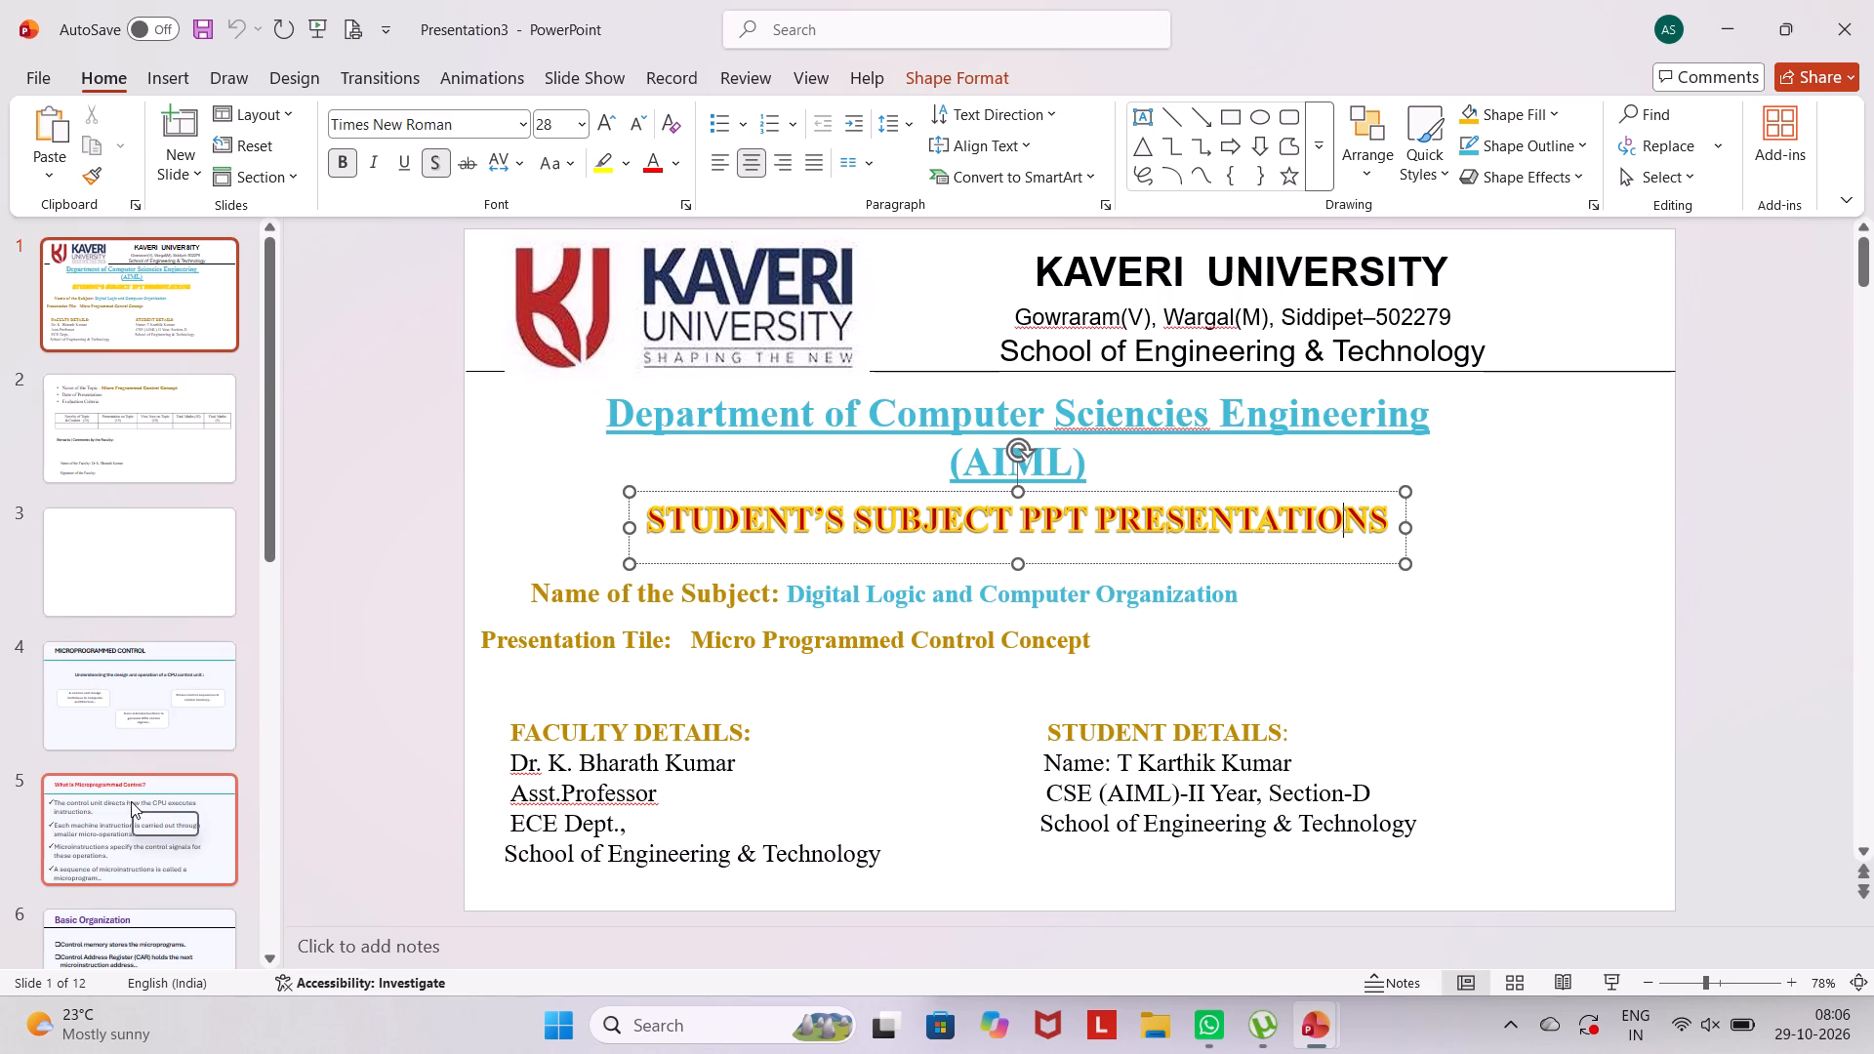
scroll(131, 794, "down", 12)
scroll(131, 794, "up", 7)
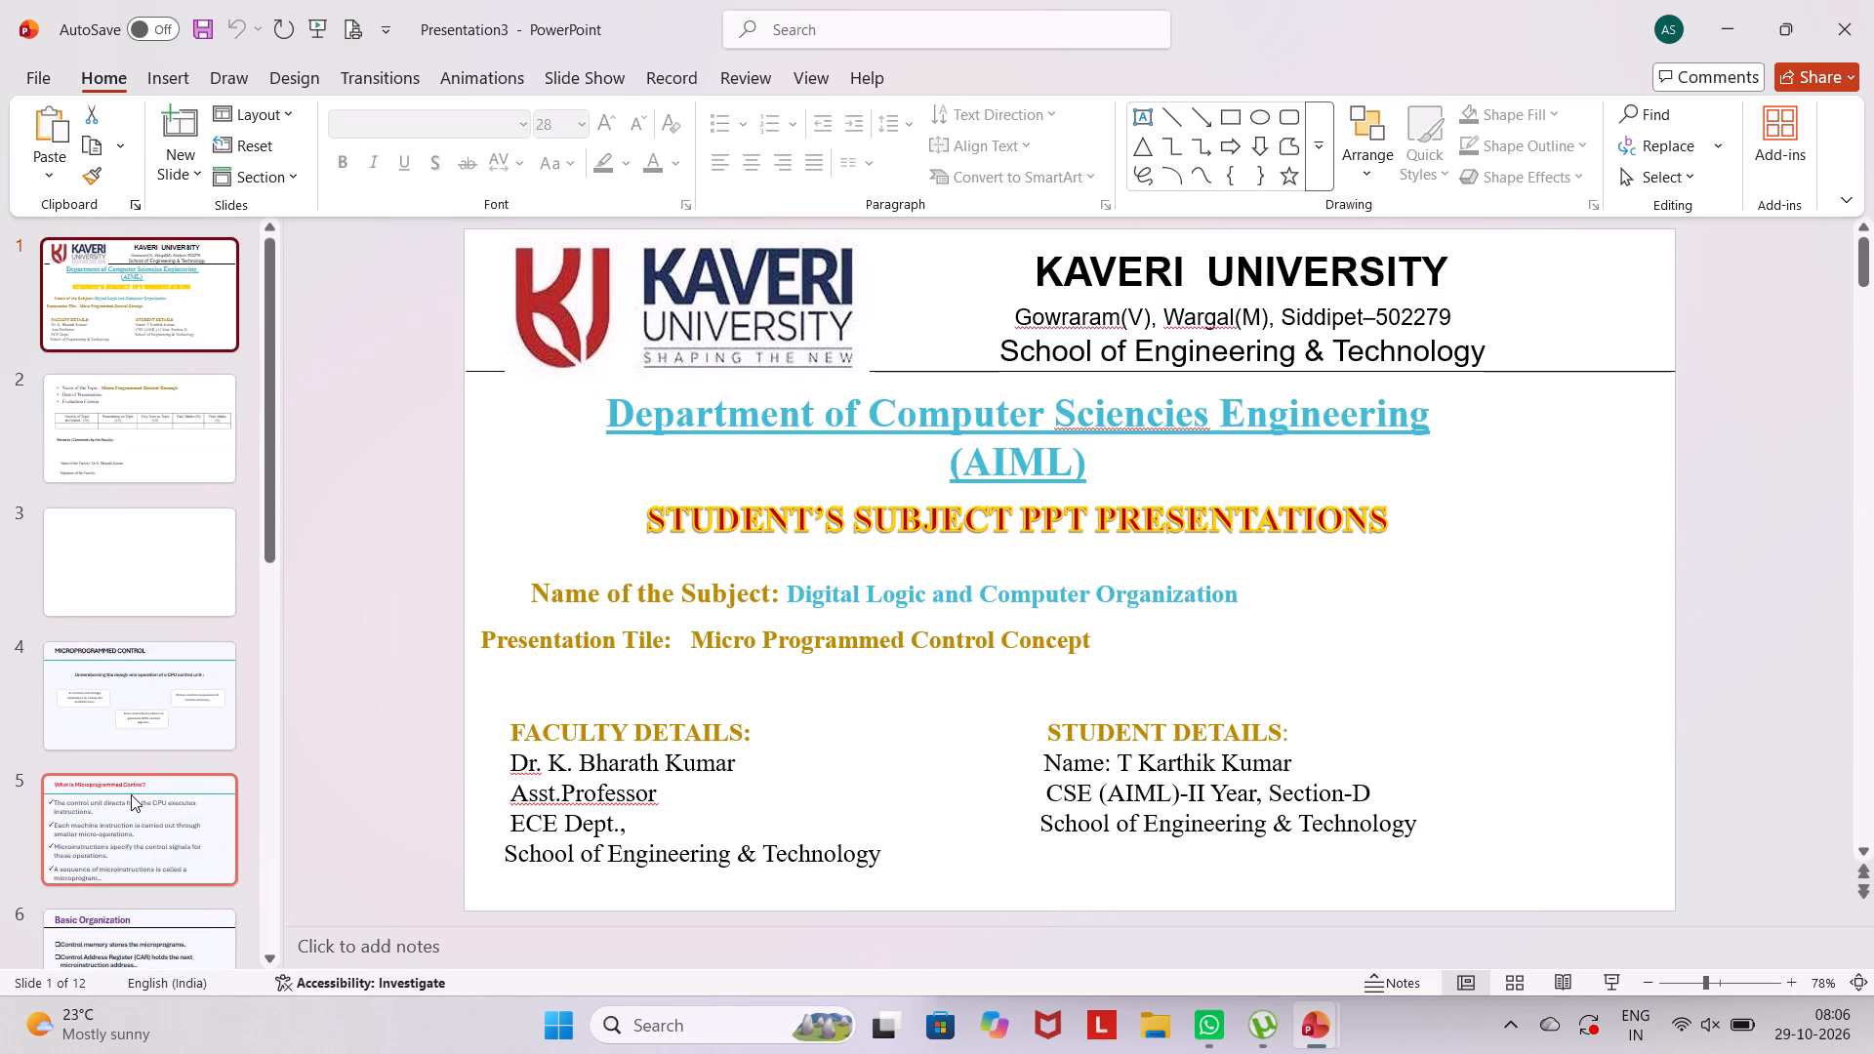
left_click(1241, 468)
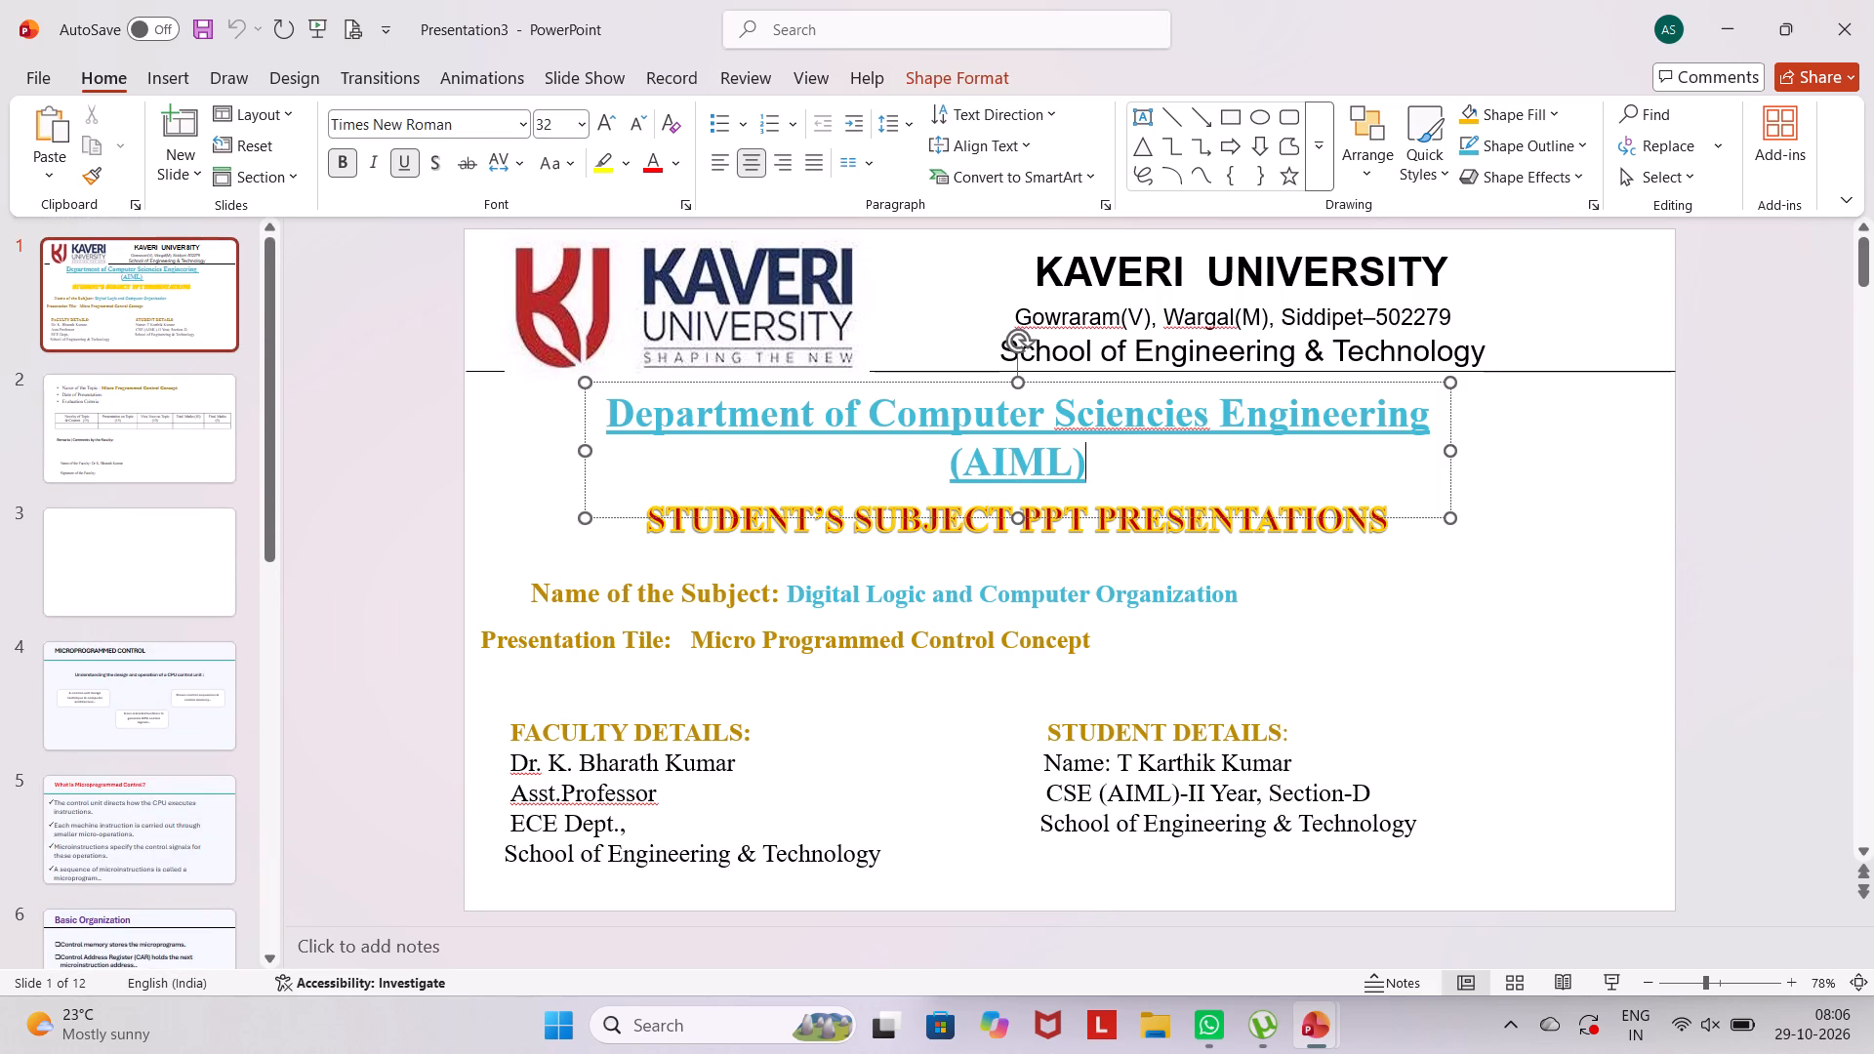
left_click(1279, 545)
left_click(1390, 530)
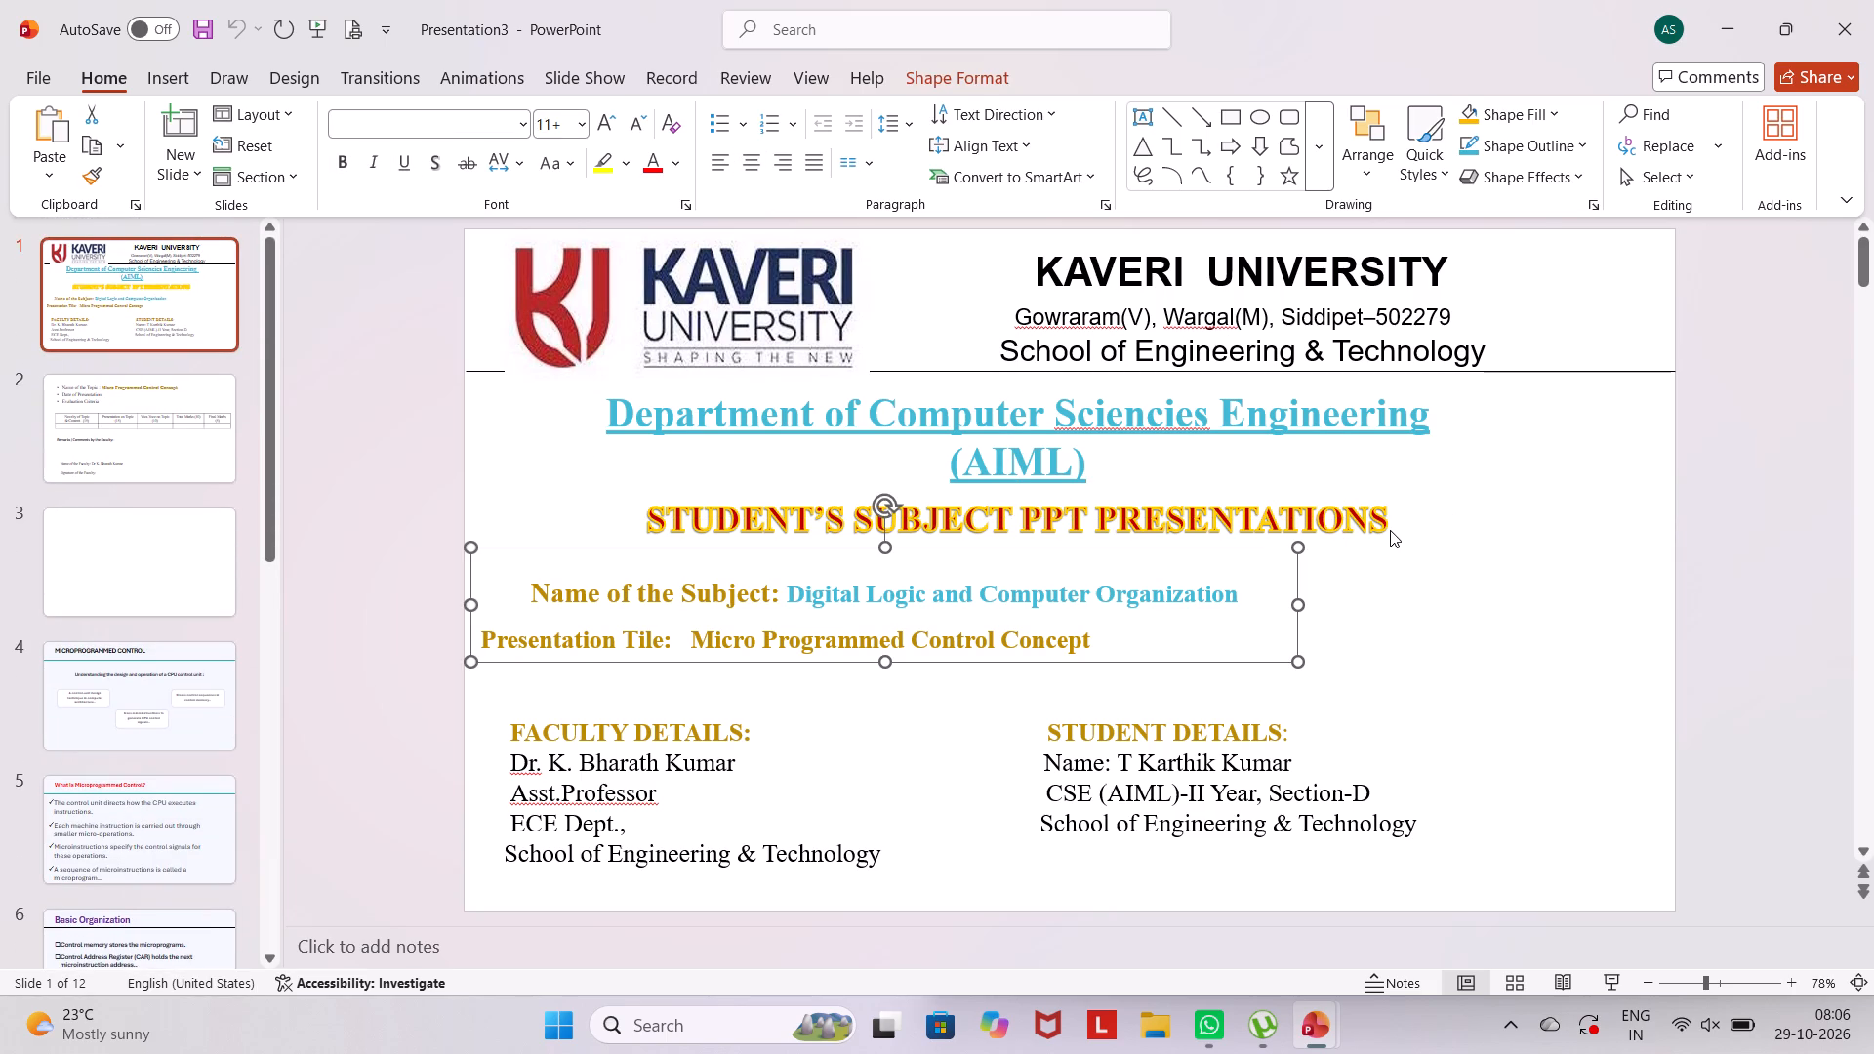
left_click(1375, 498)
left_click(1376, 530)
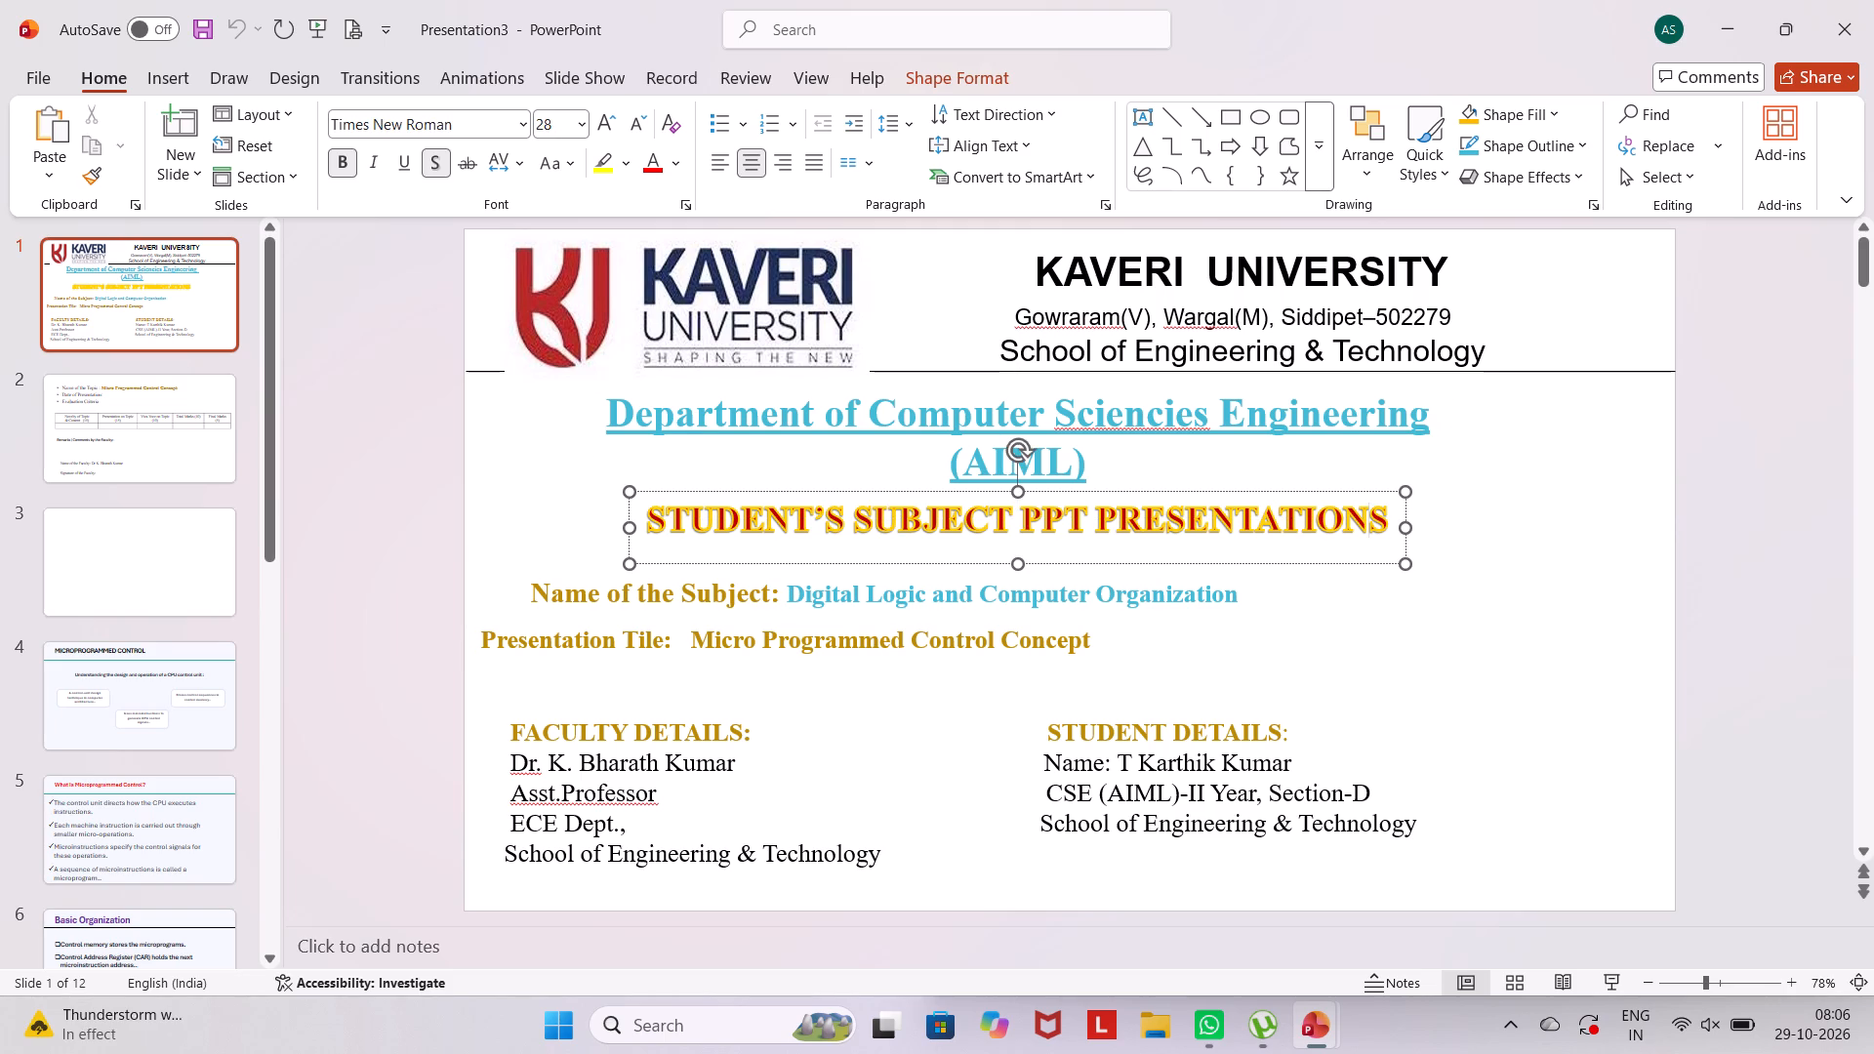
key("ctrl+a")
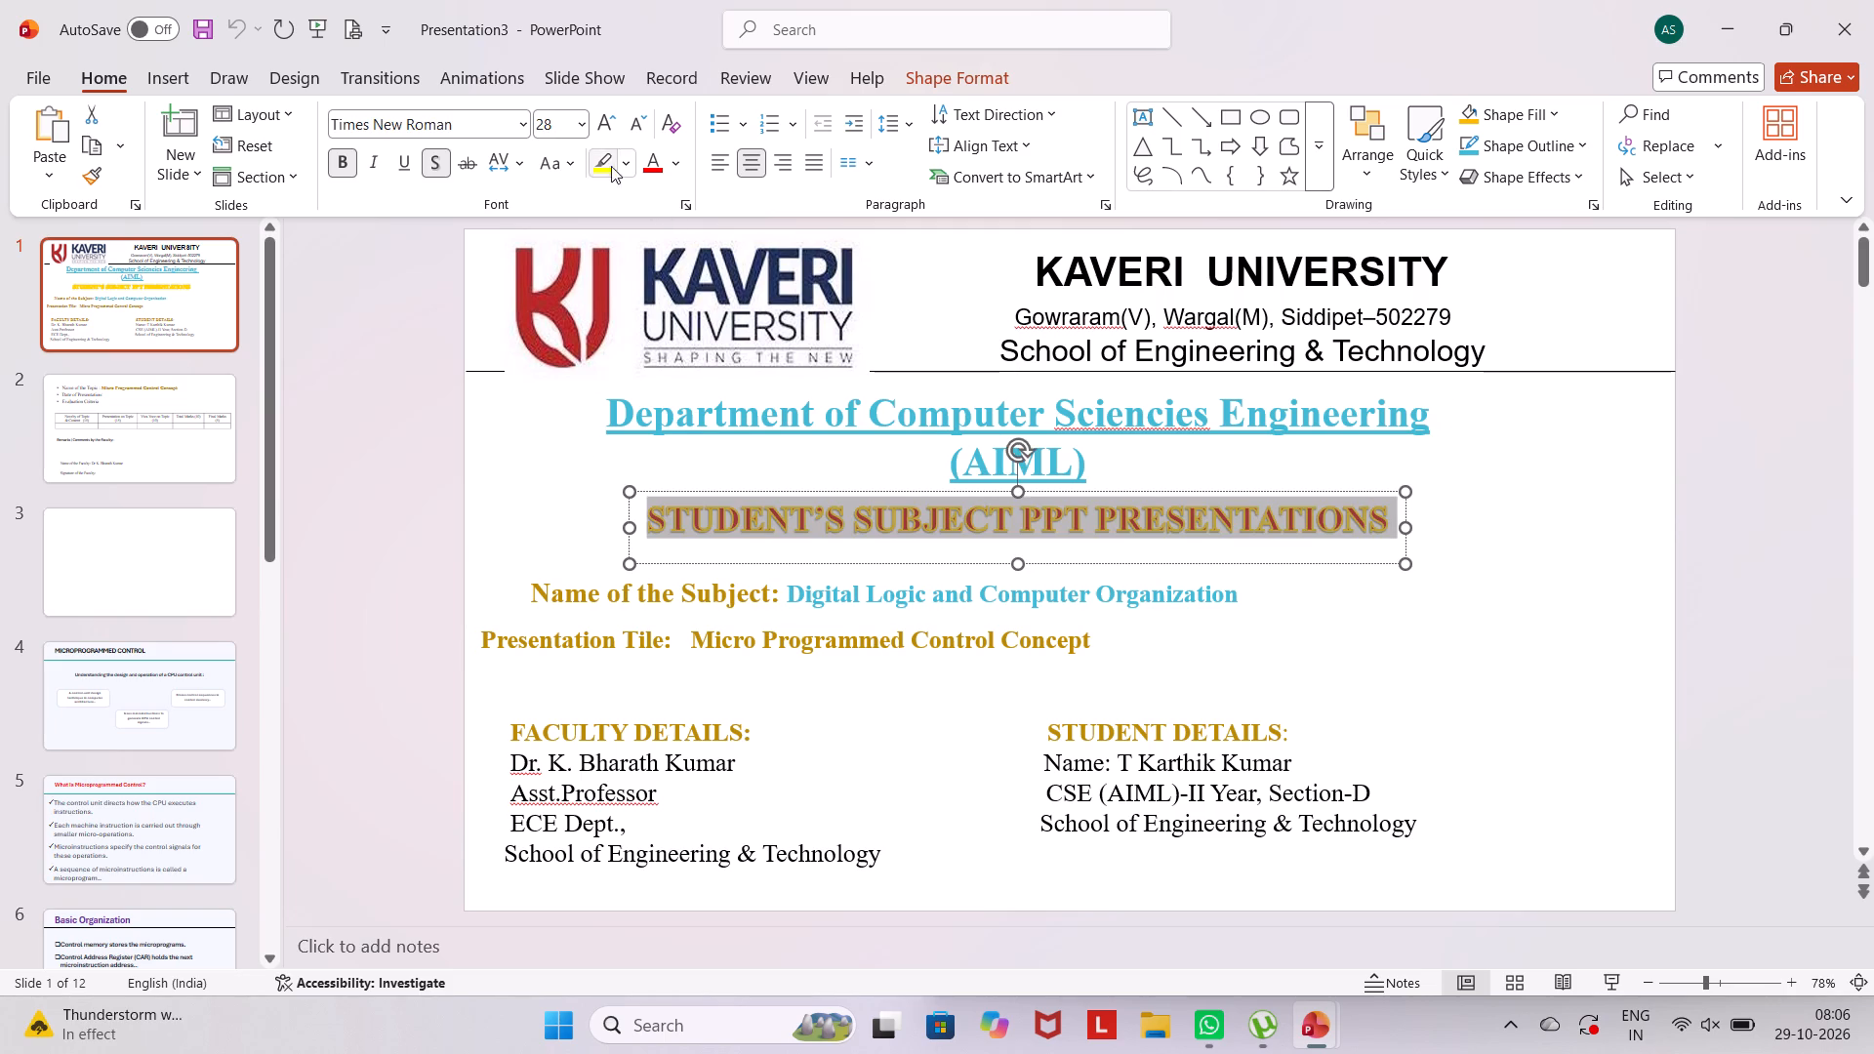
left_click(621, 170)
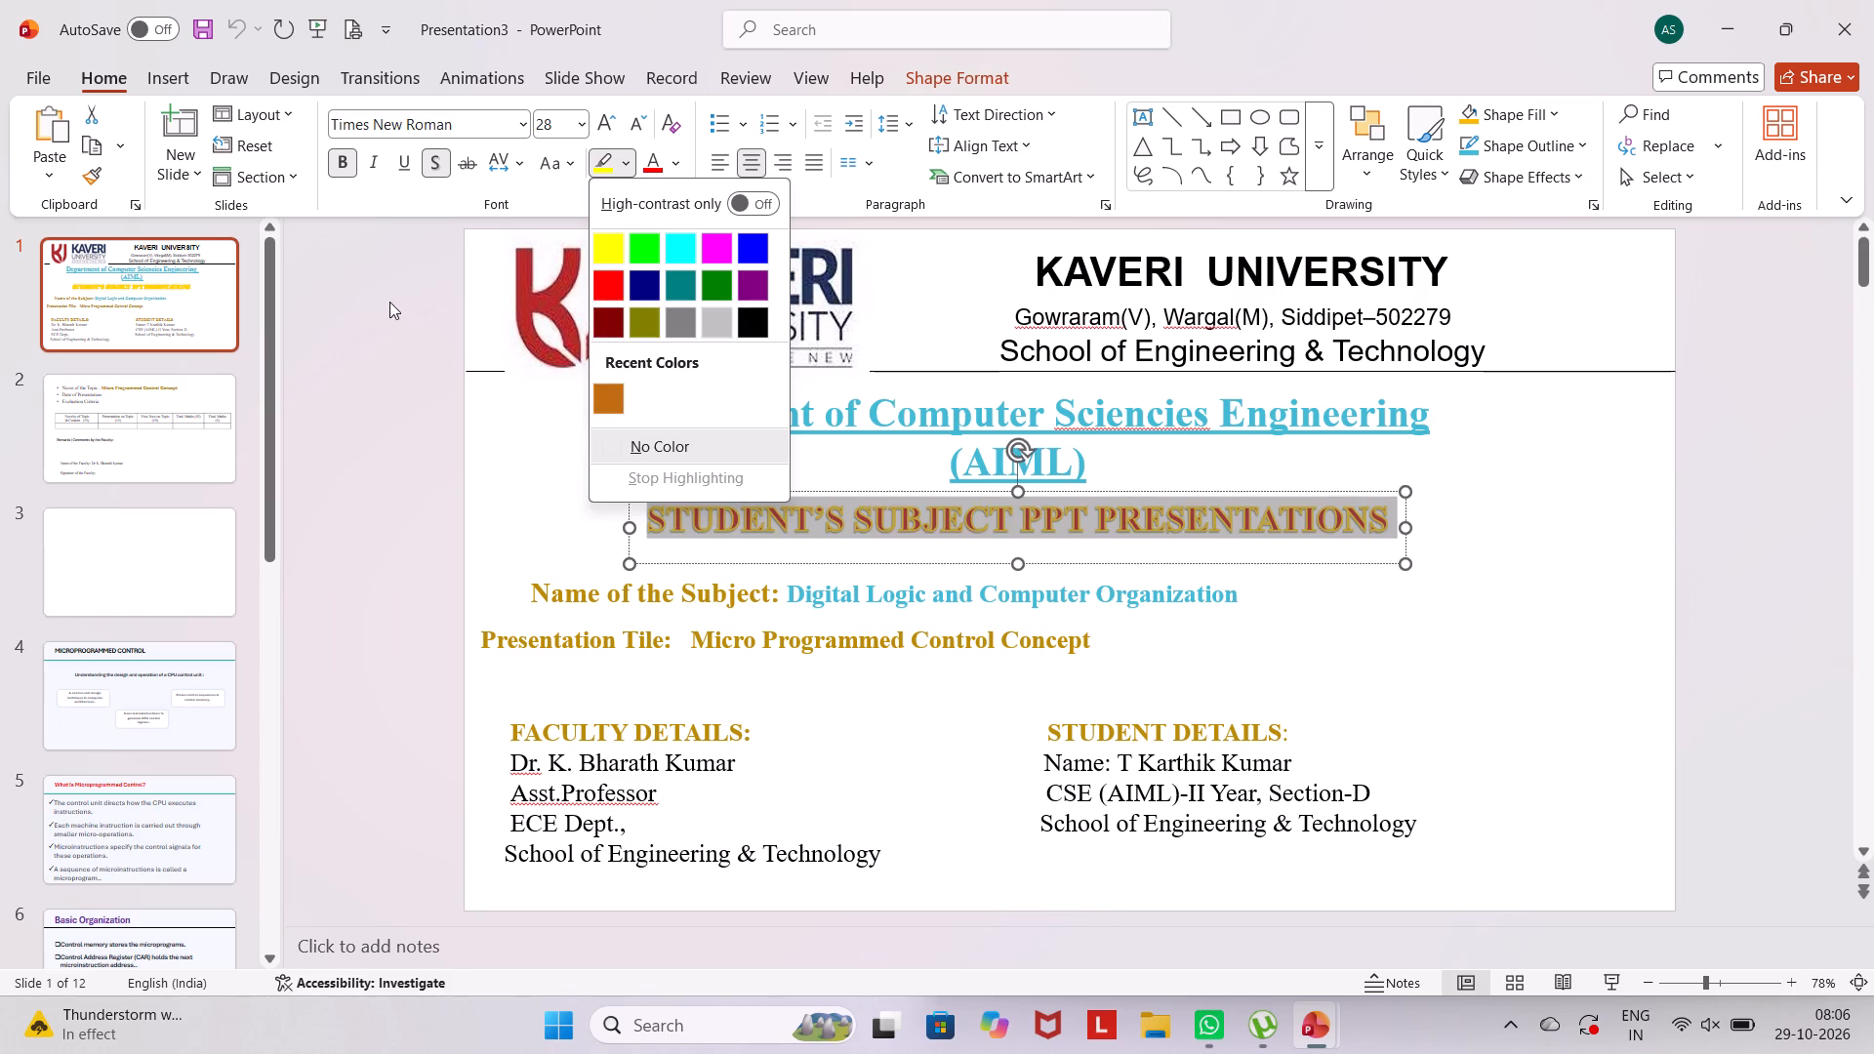
left_click(673, 159)
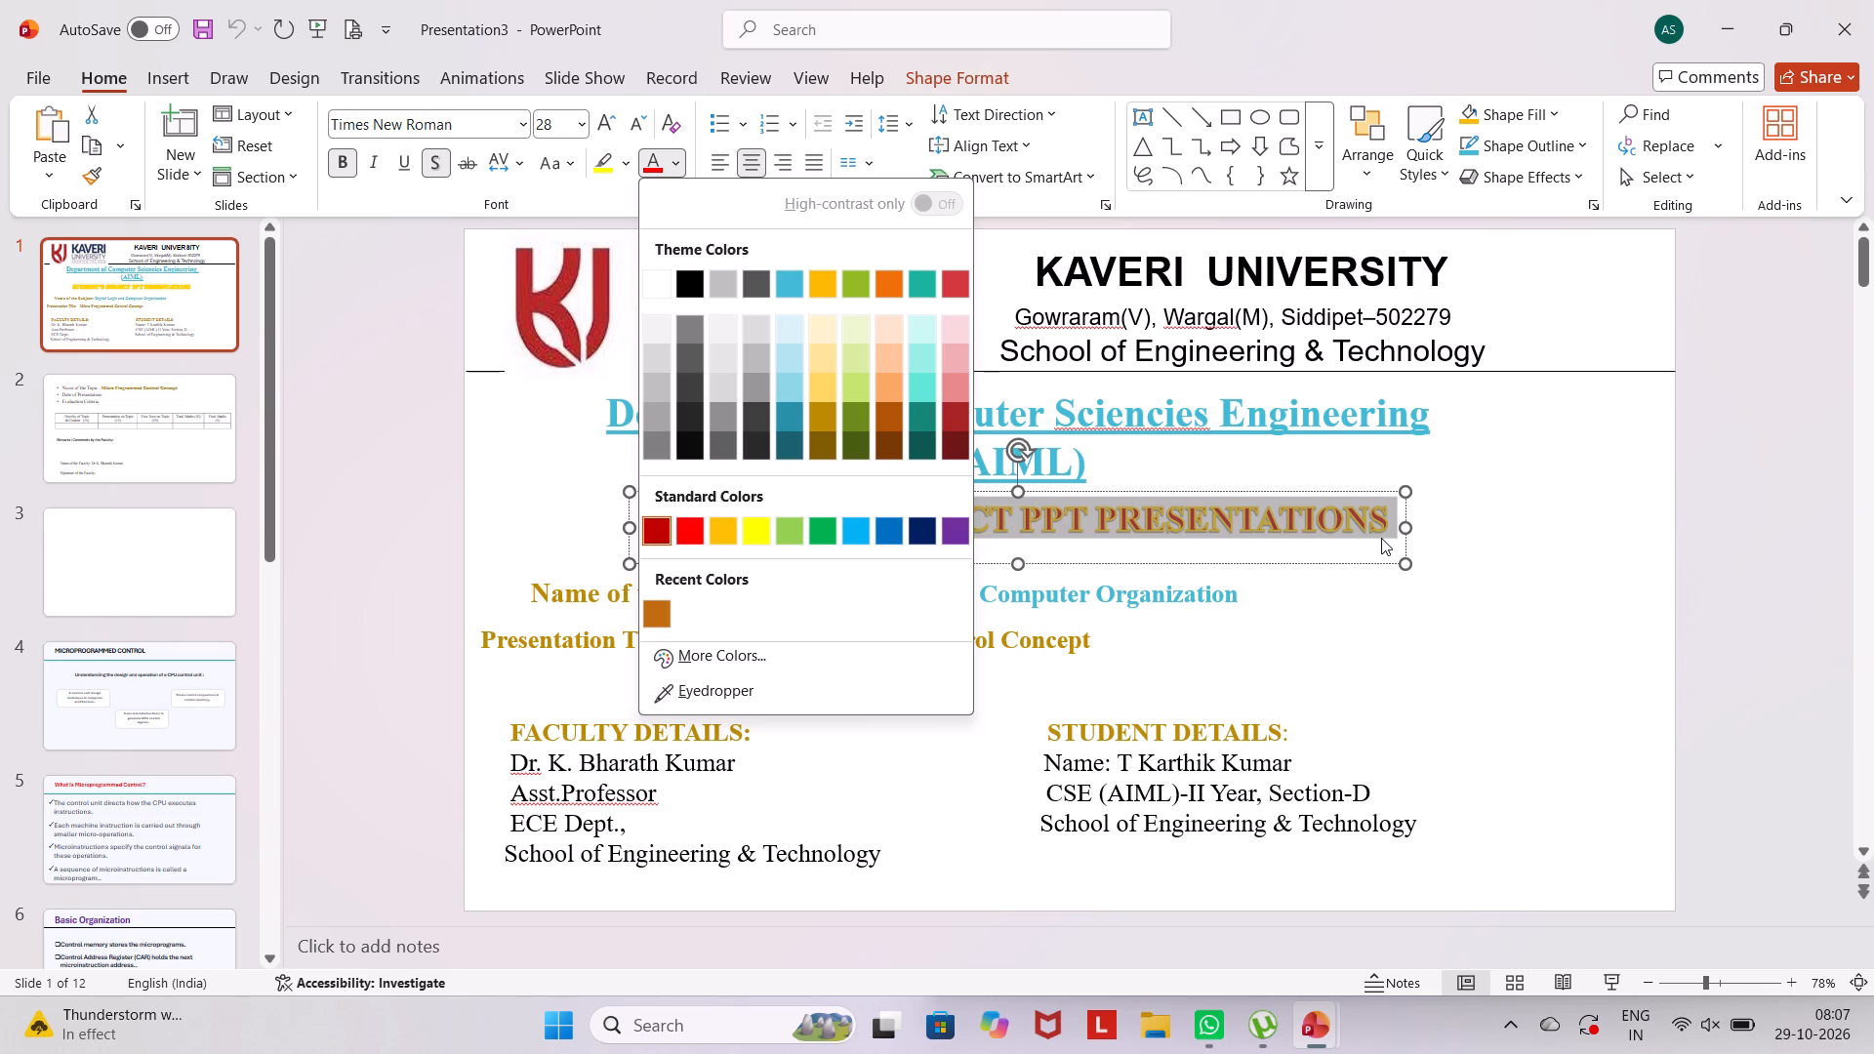
left_click(1513, 577)
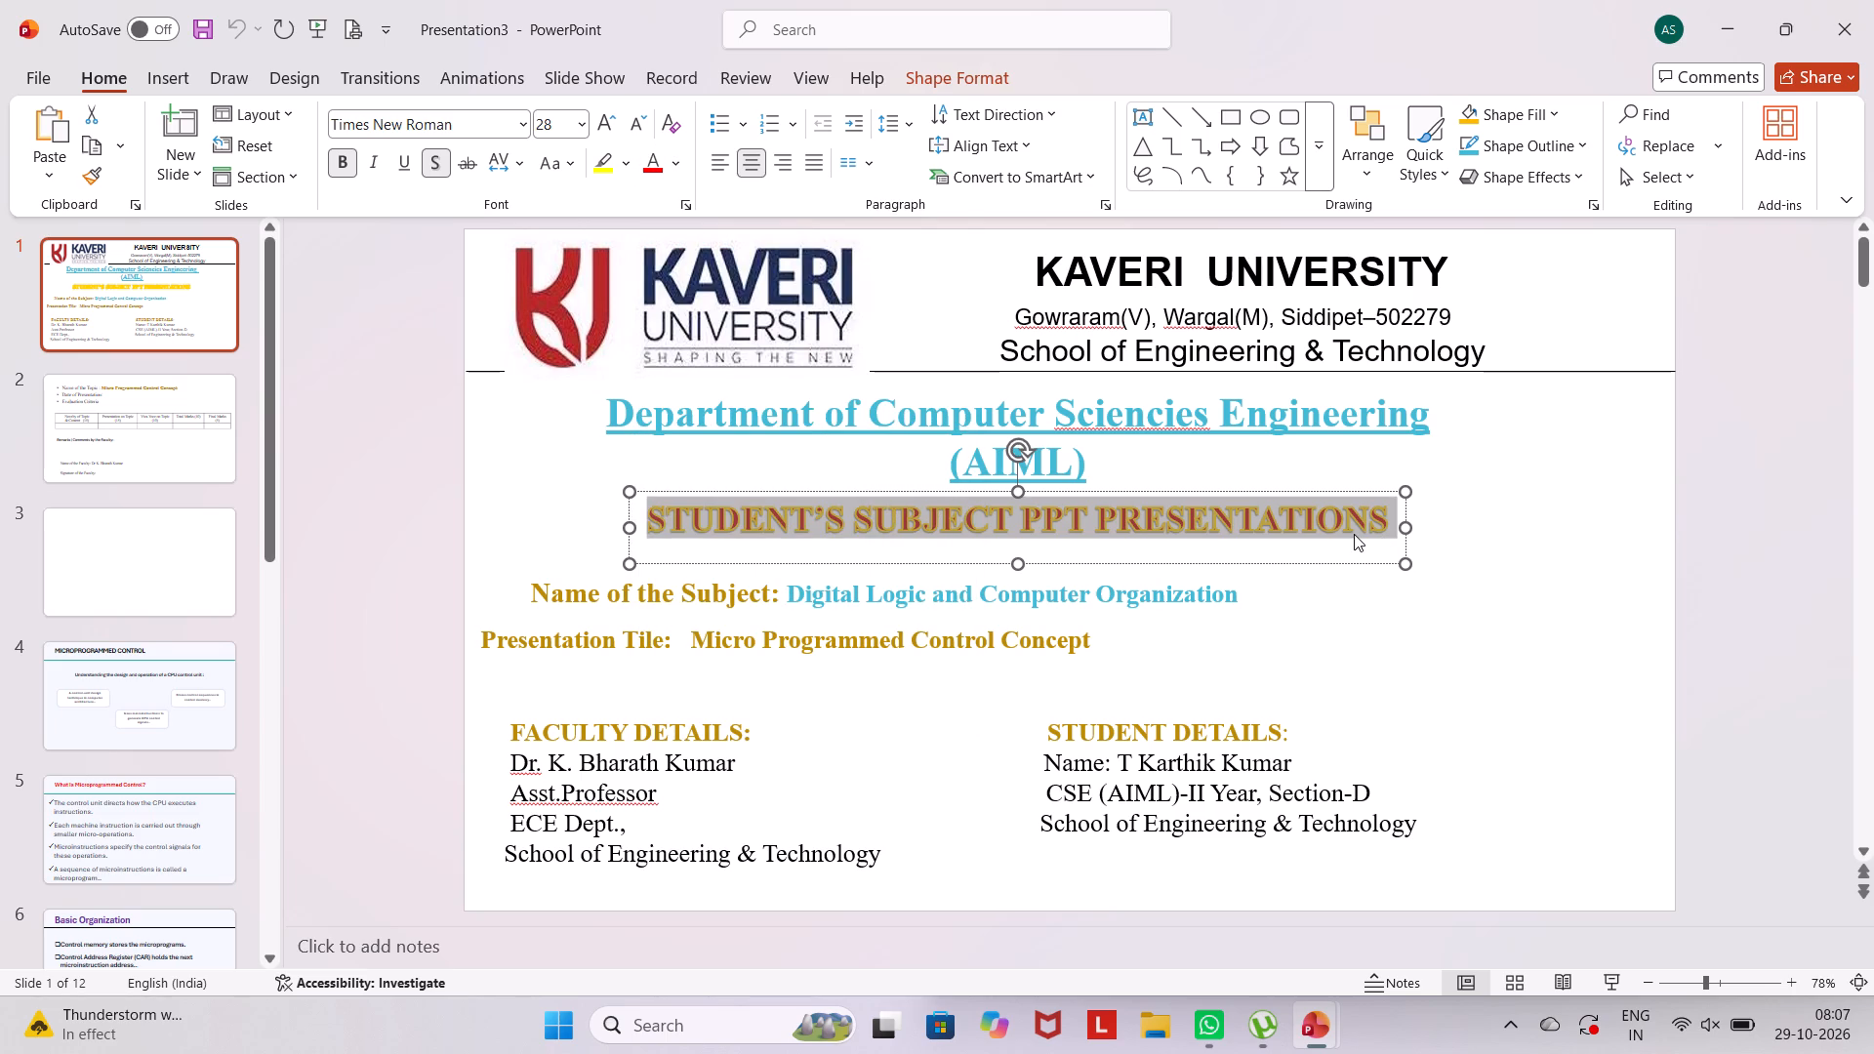
key("BackSpace")
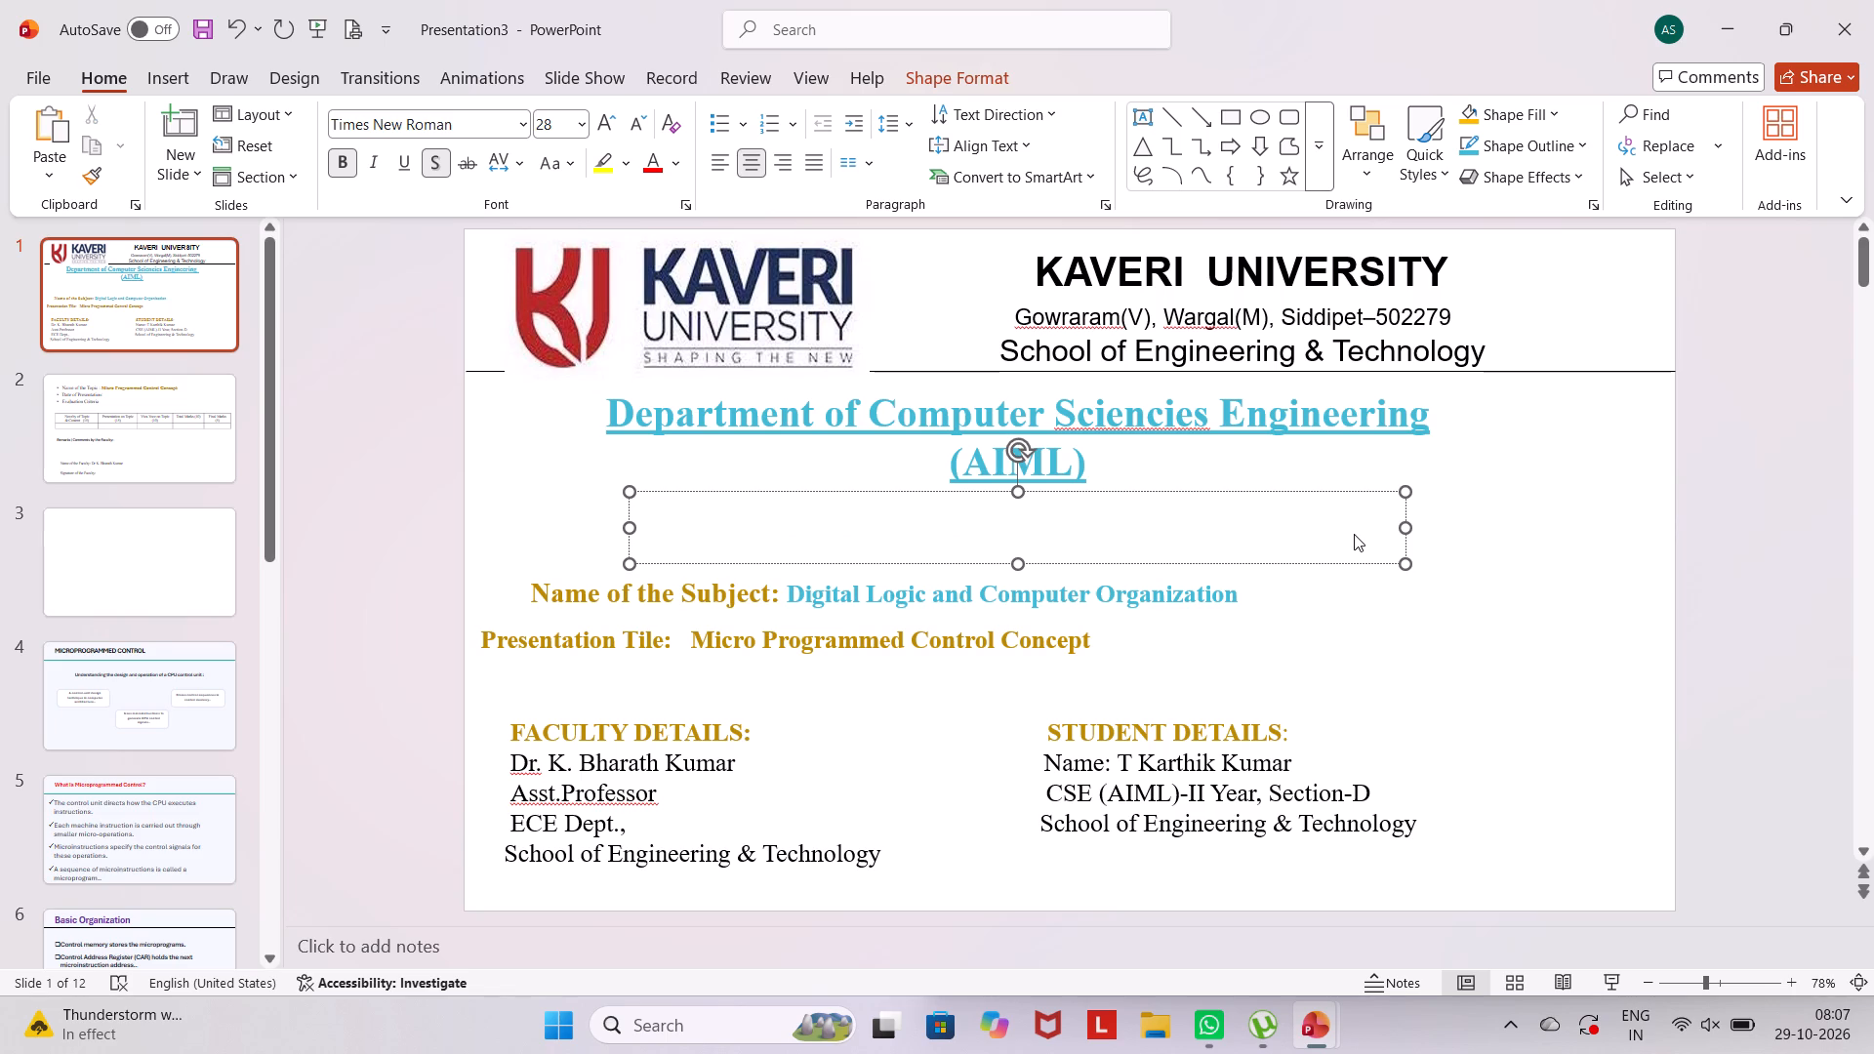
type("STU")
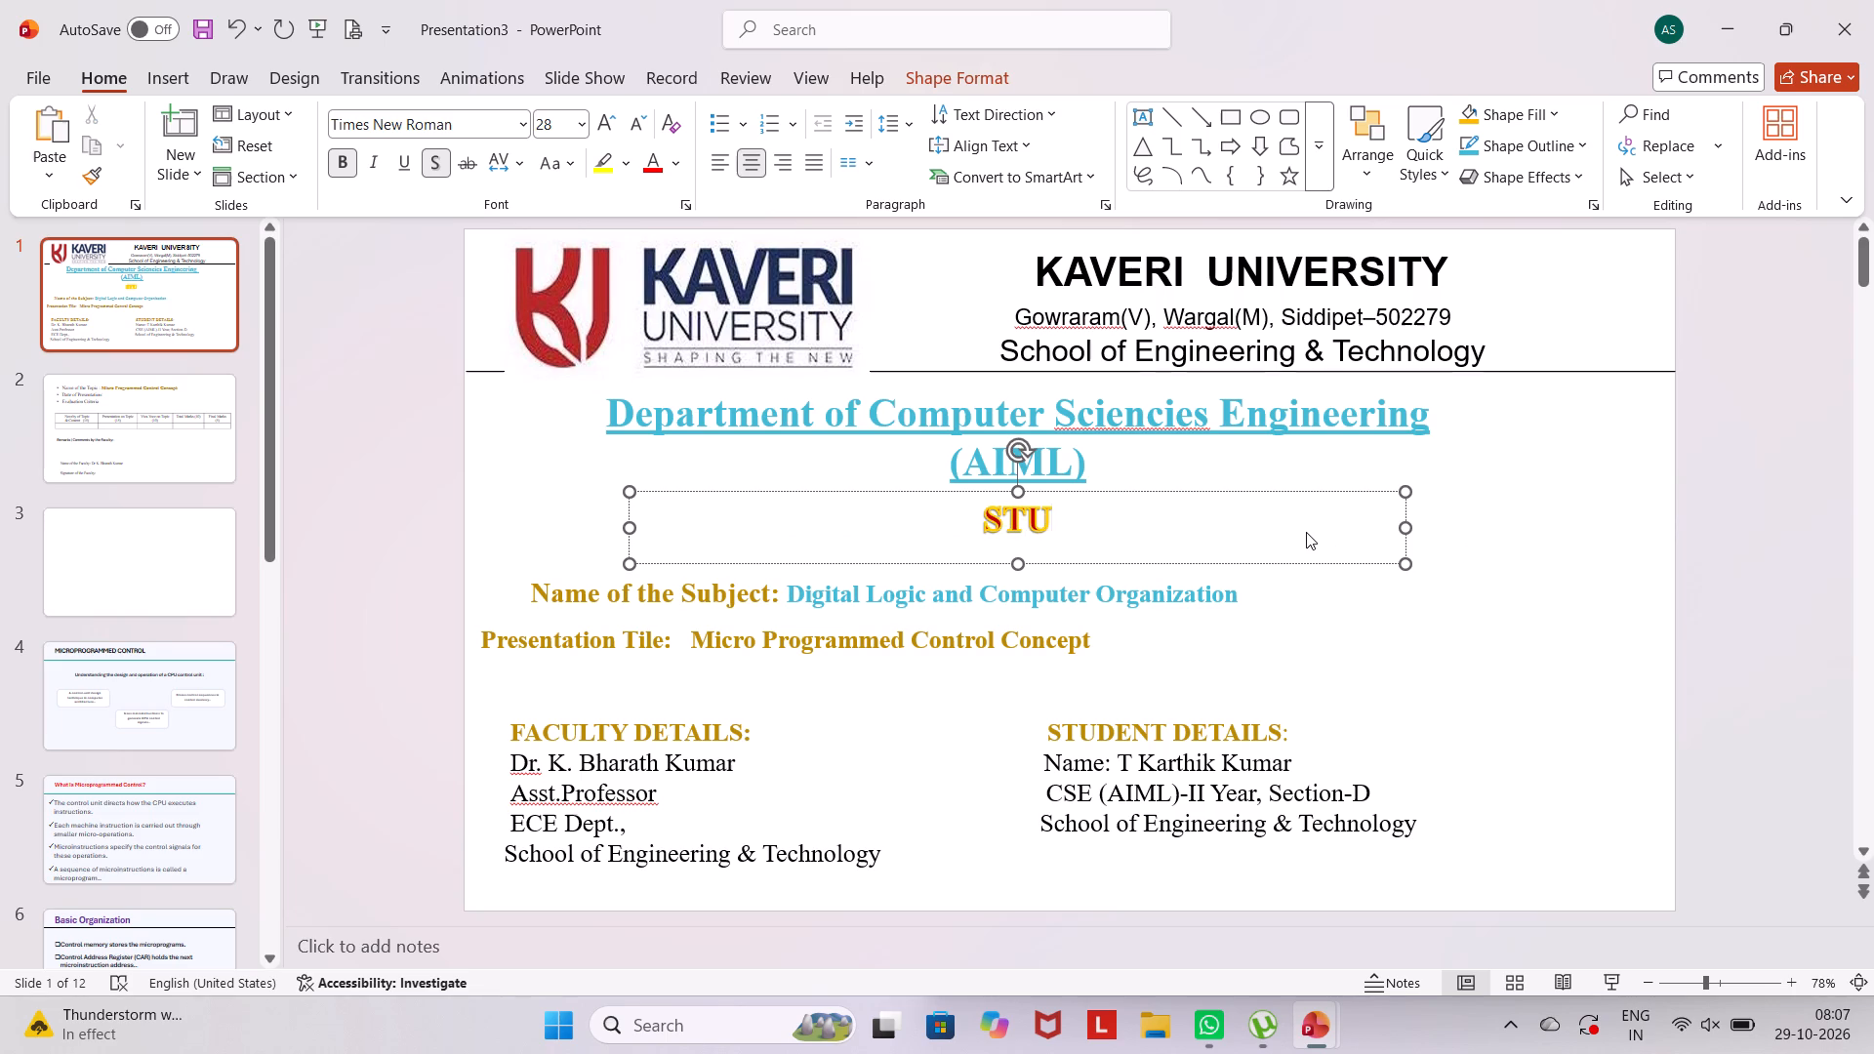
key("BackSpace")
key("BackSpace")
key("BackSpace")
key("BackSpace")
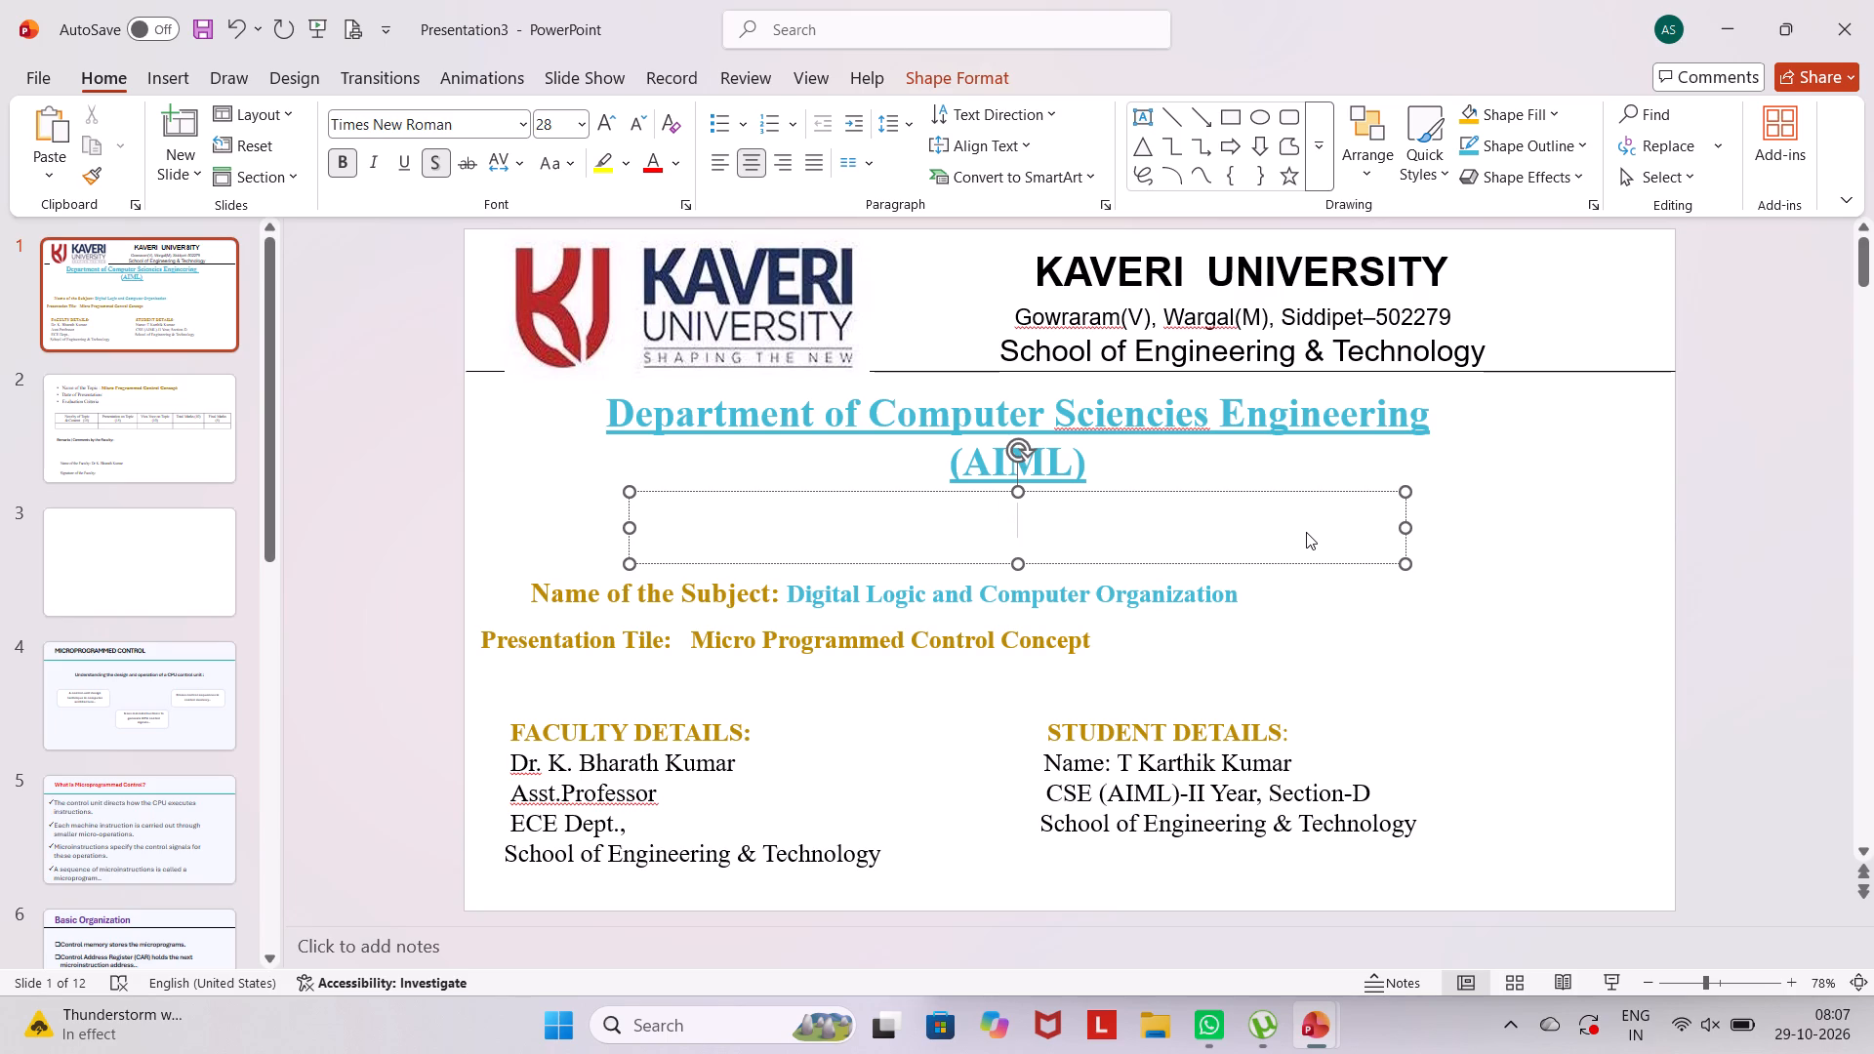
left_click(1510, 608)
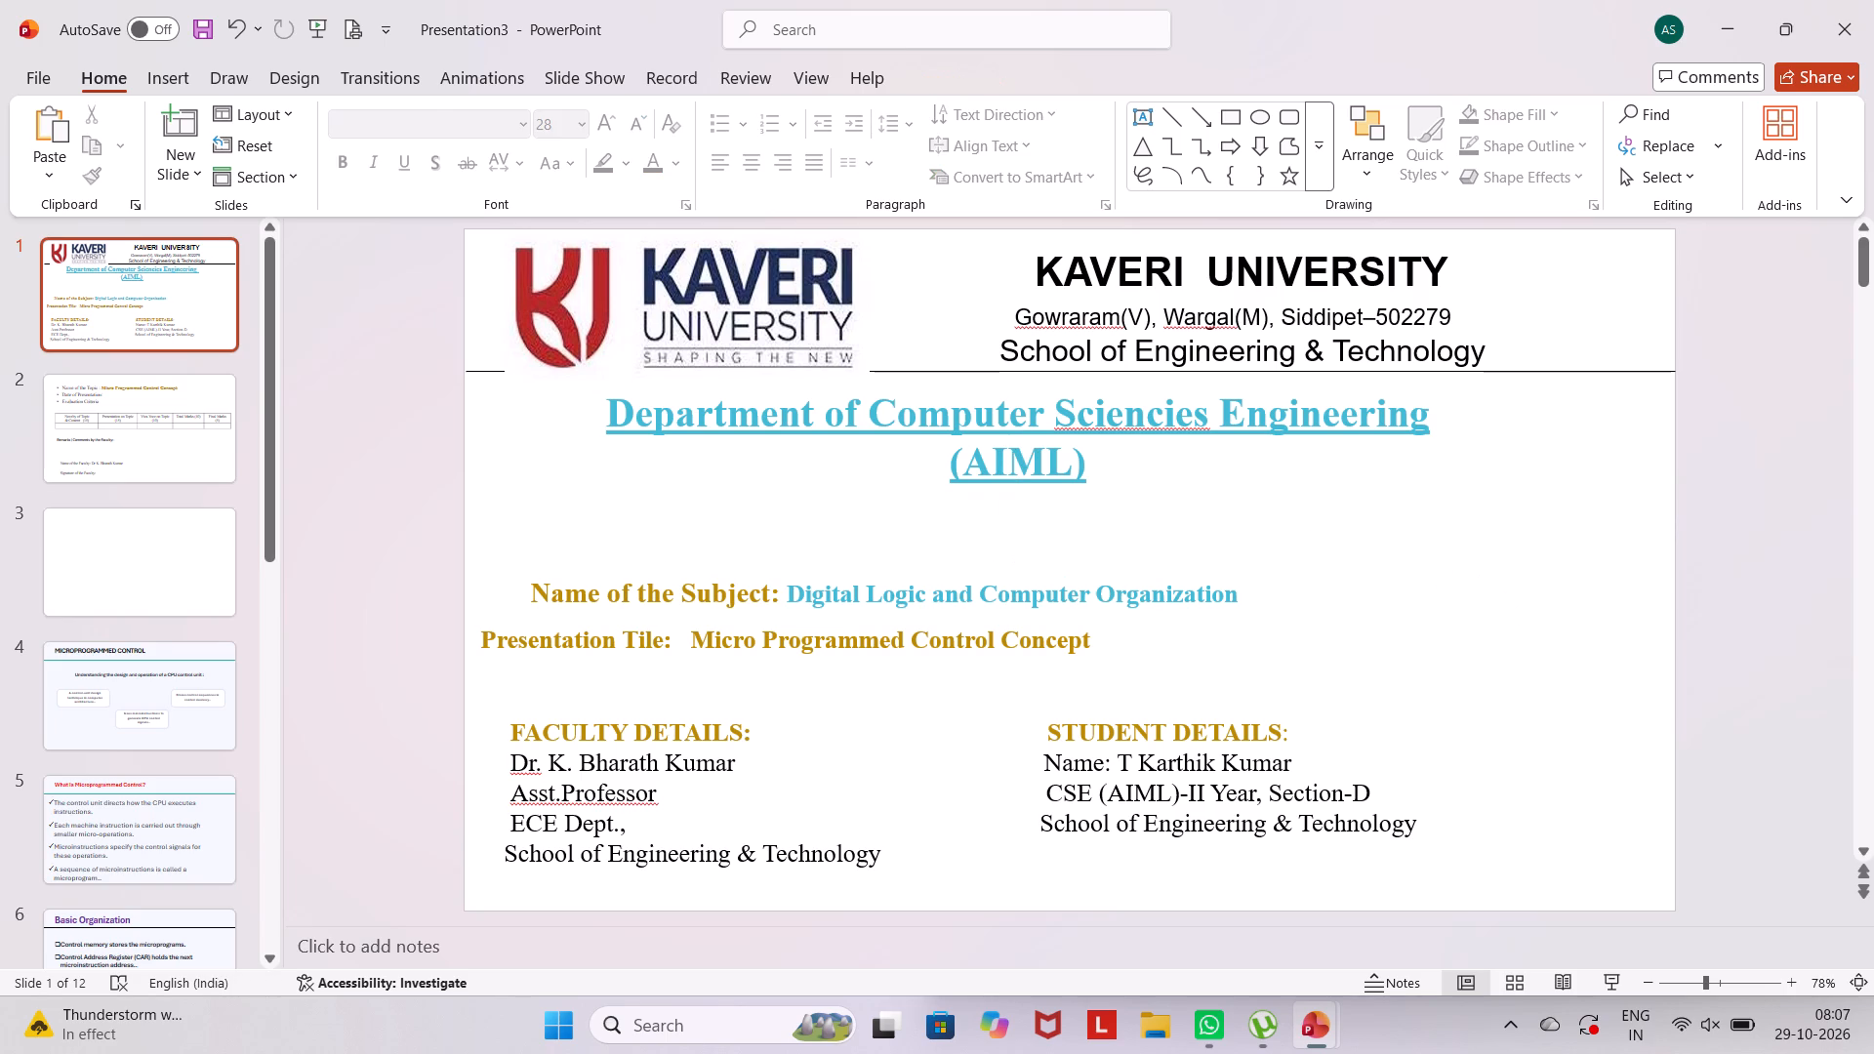
Insert an empty text box on slide 1 between the department name and the subject line, stretched to about the department heading's width.
left_click(895, 518)
left_click(1163, 531)
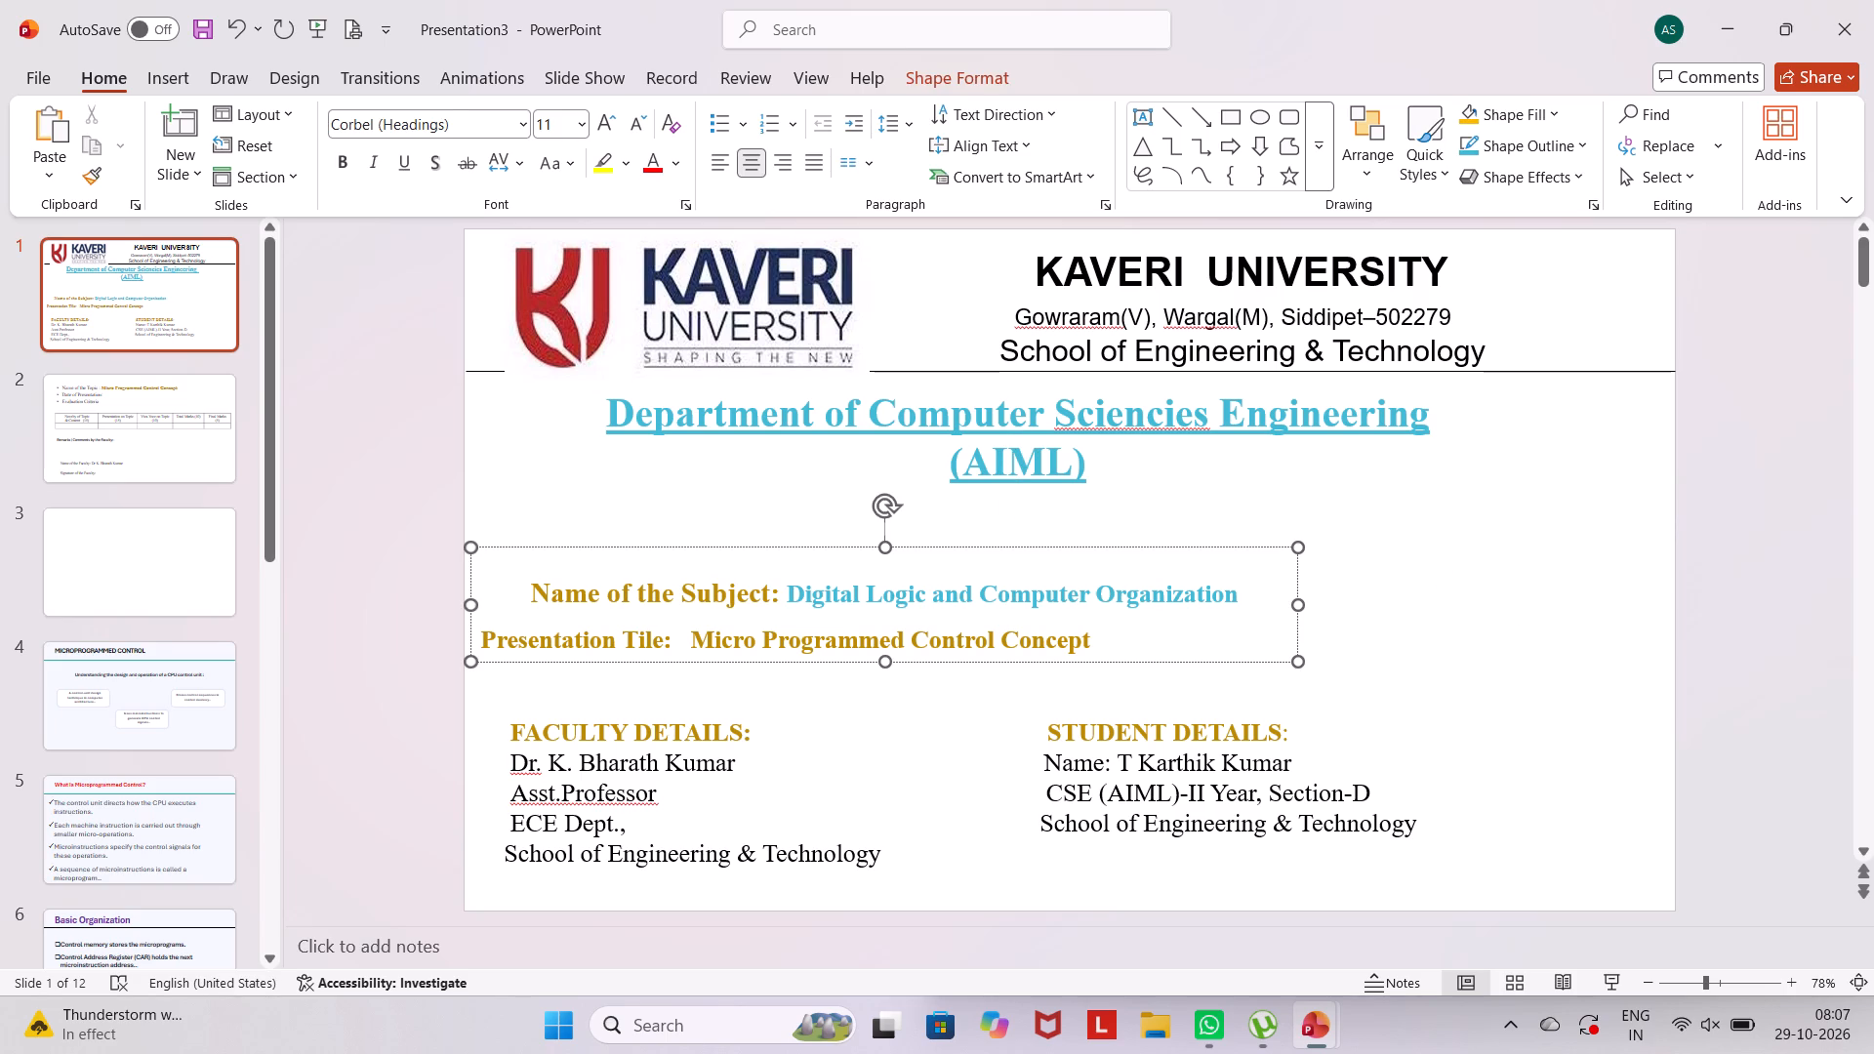
left_click(1202, 504)
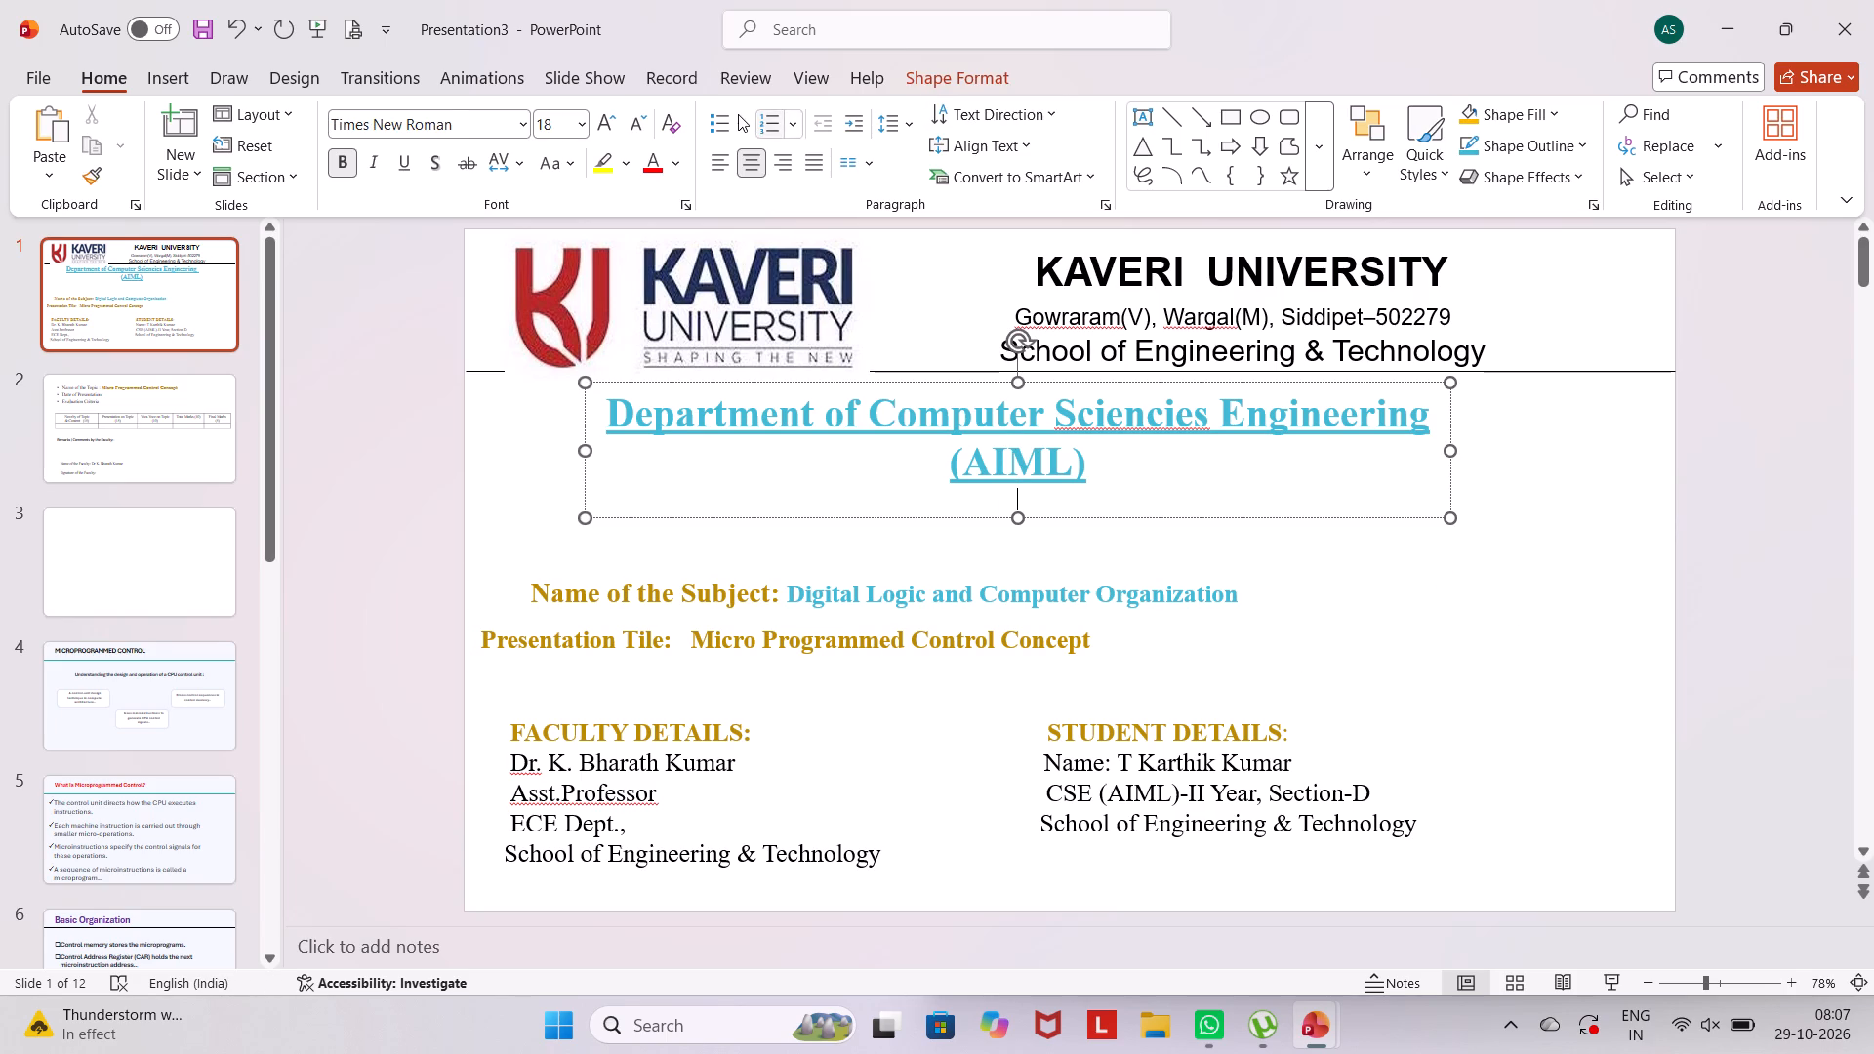
left_click(153, 82)
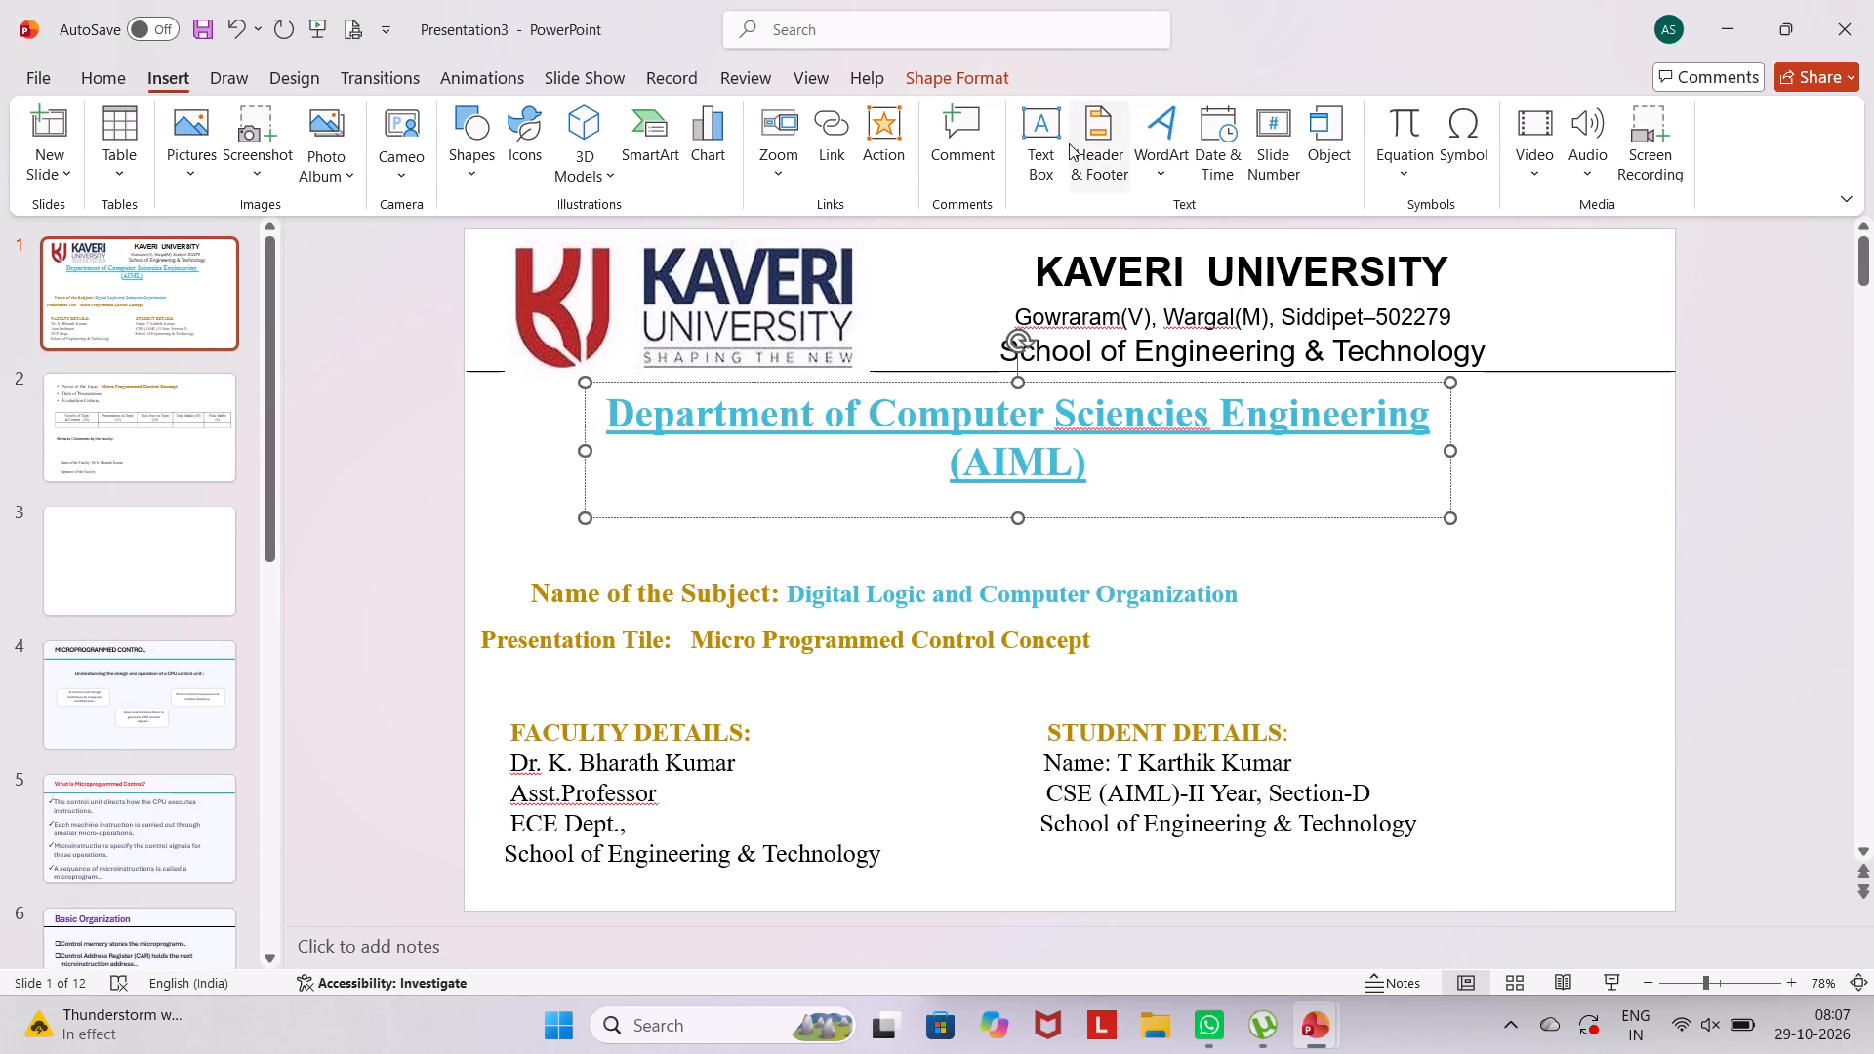
left_click(1023, 144)
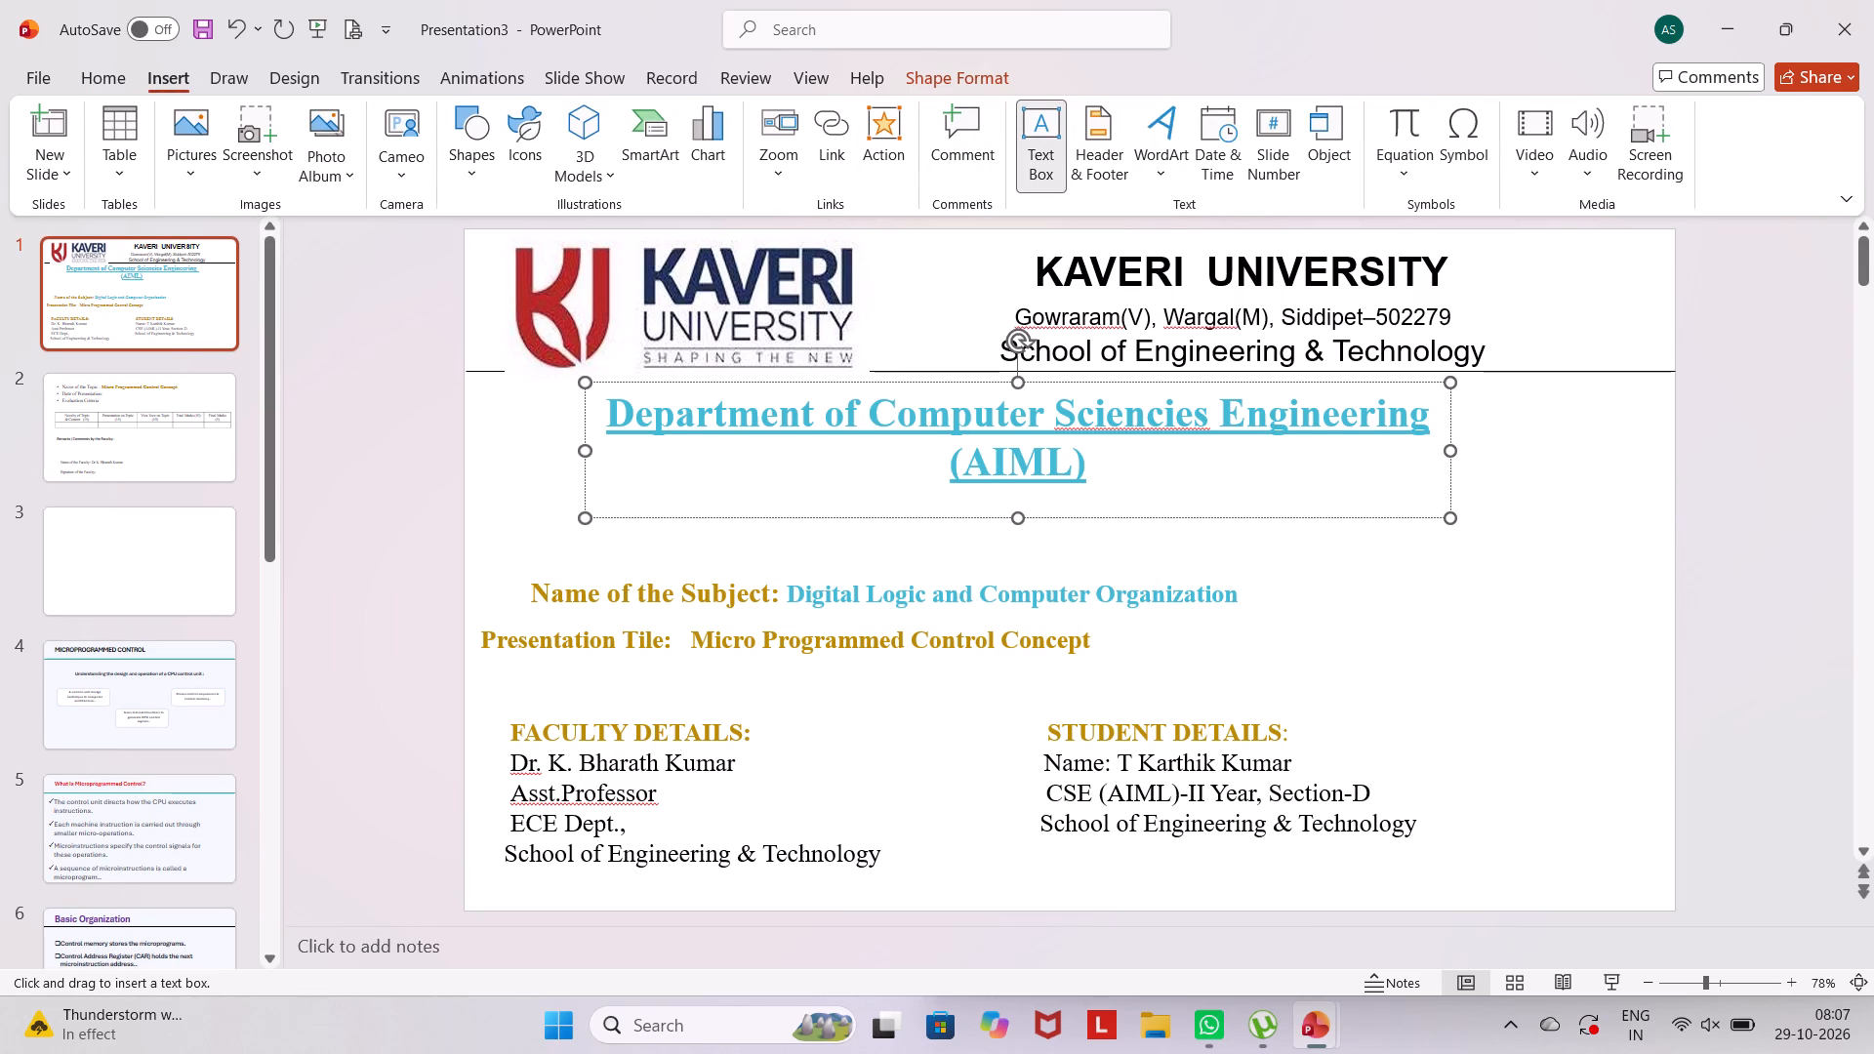
left_click(689, 530)
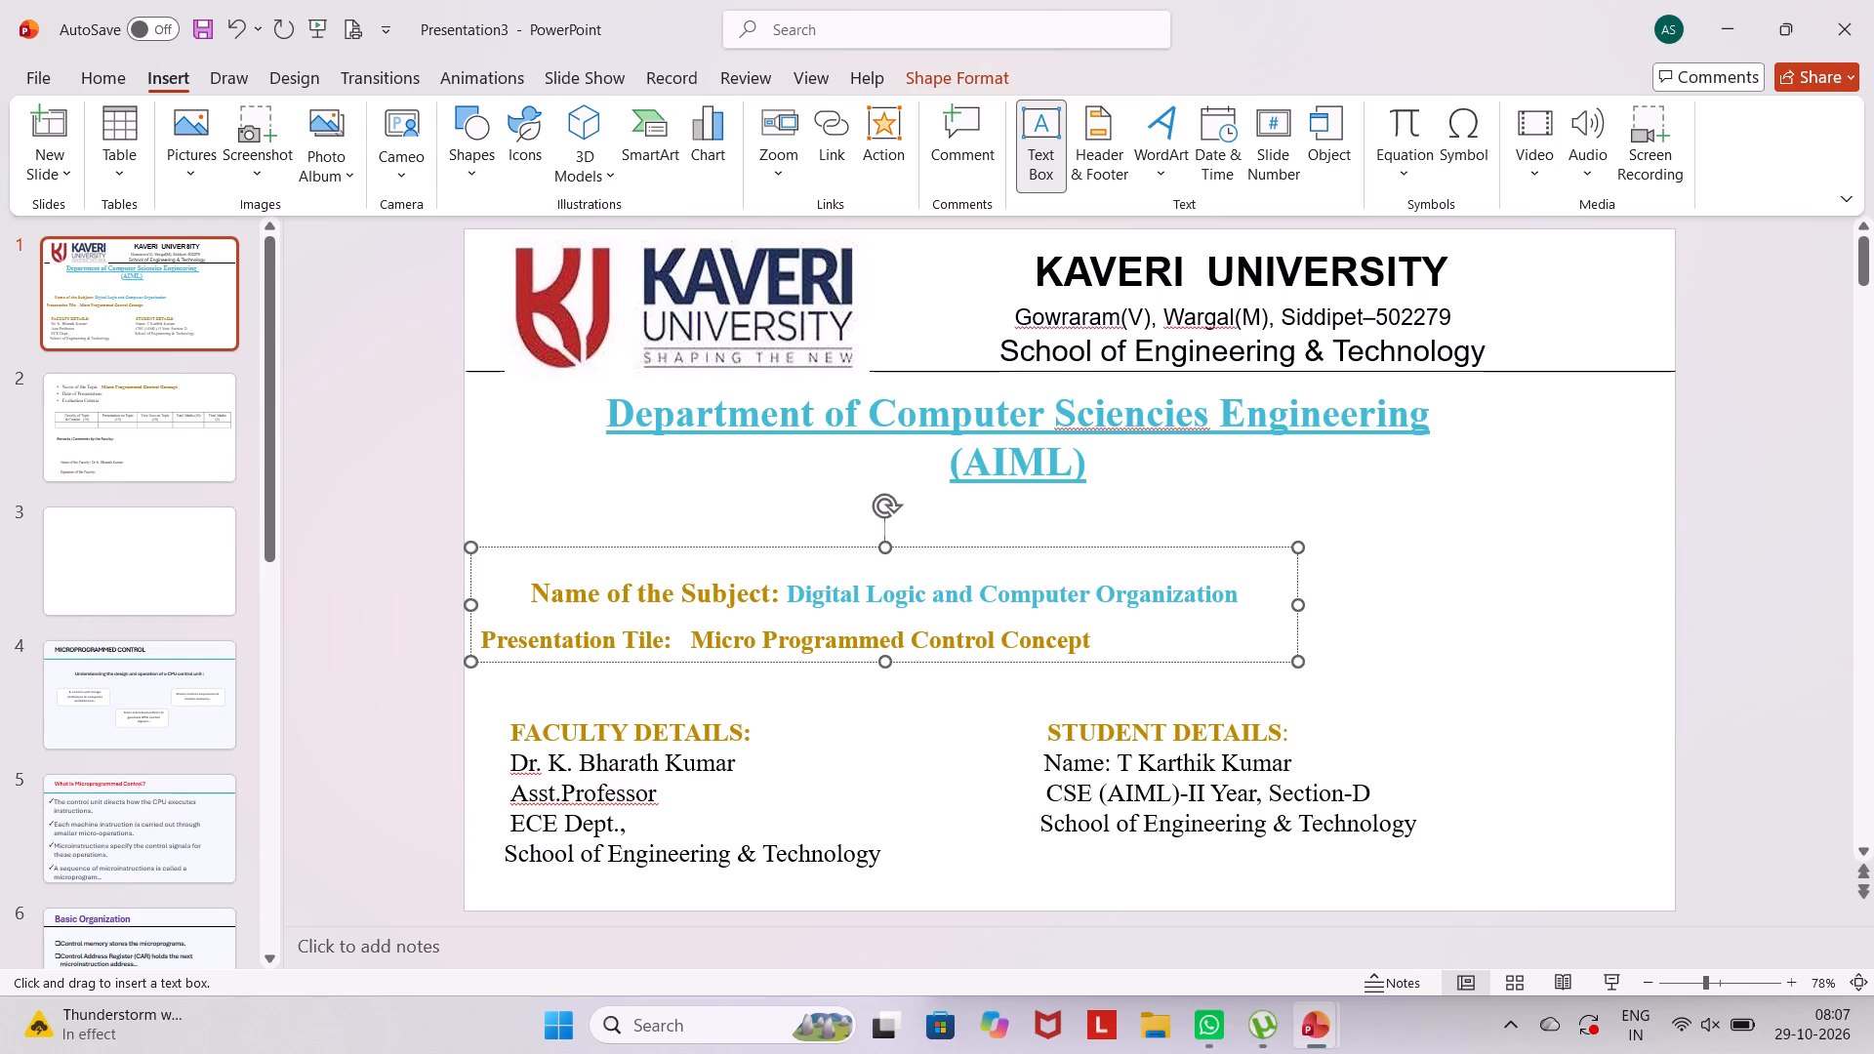
left_click(689, 503)
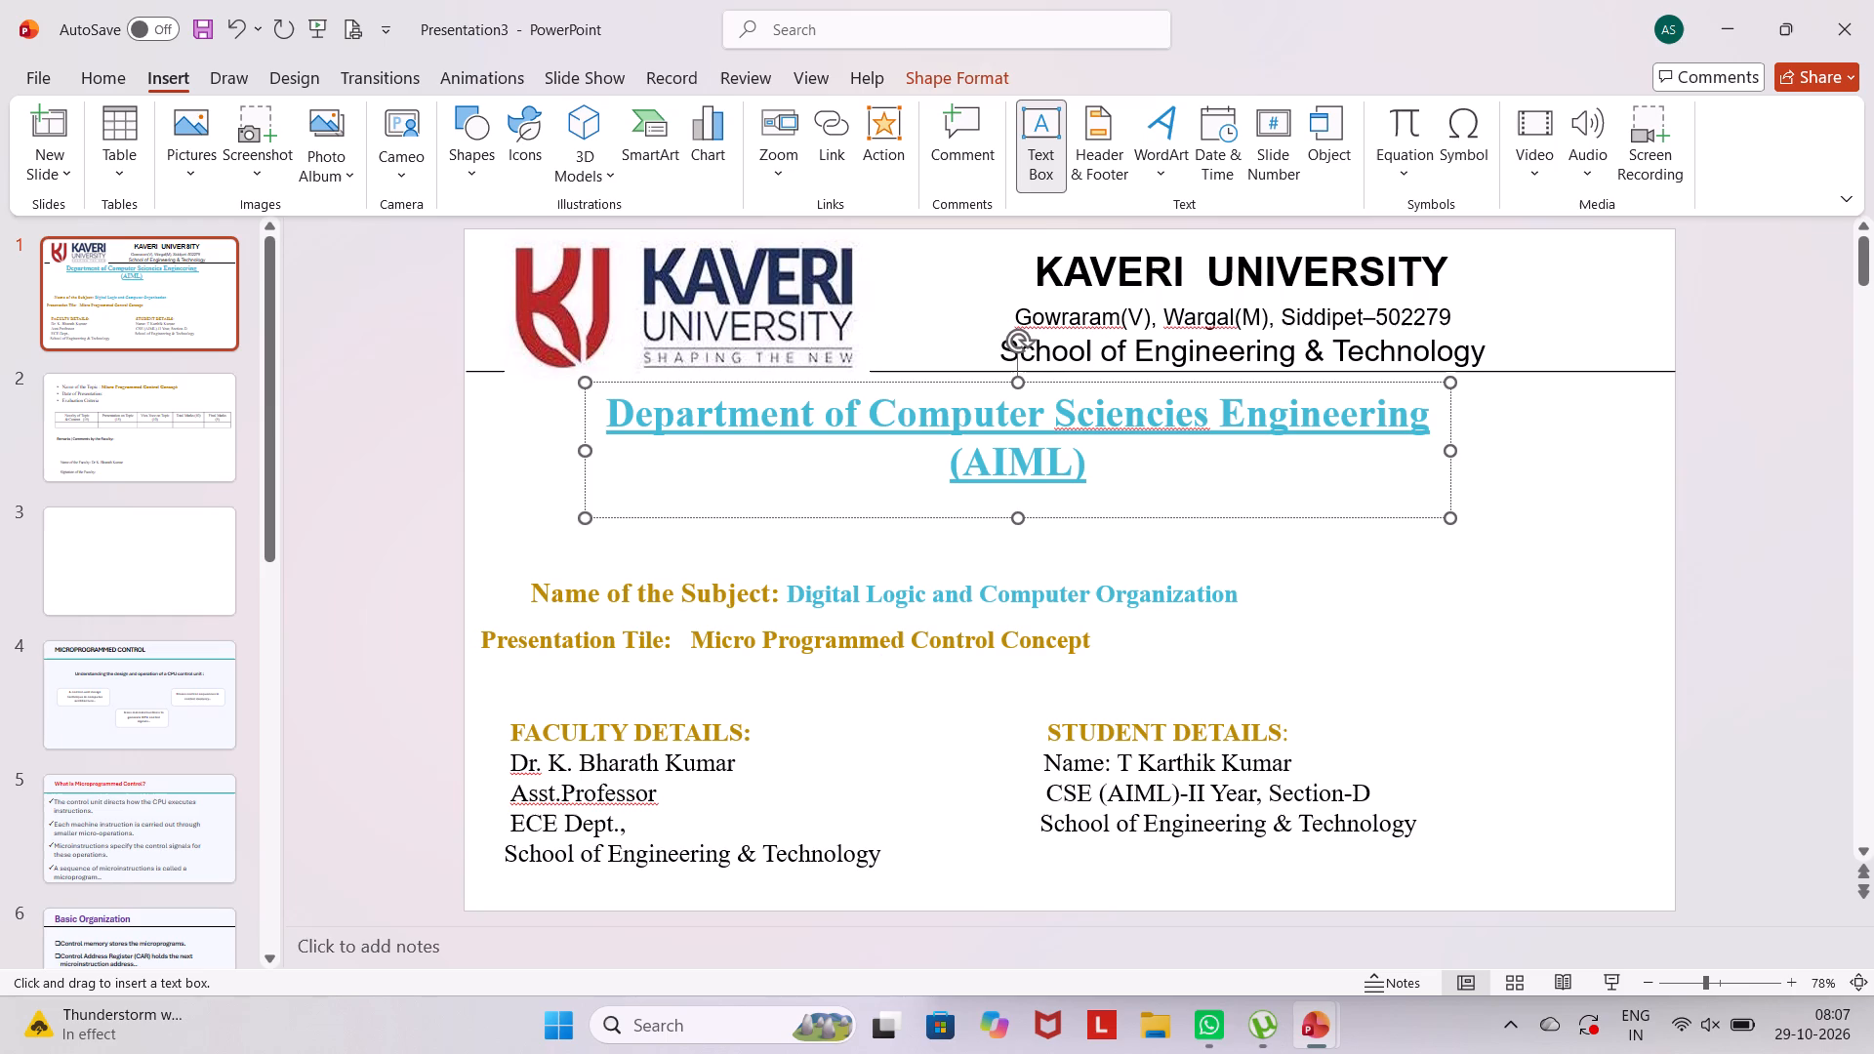
left_click(1497, 597)
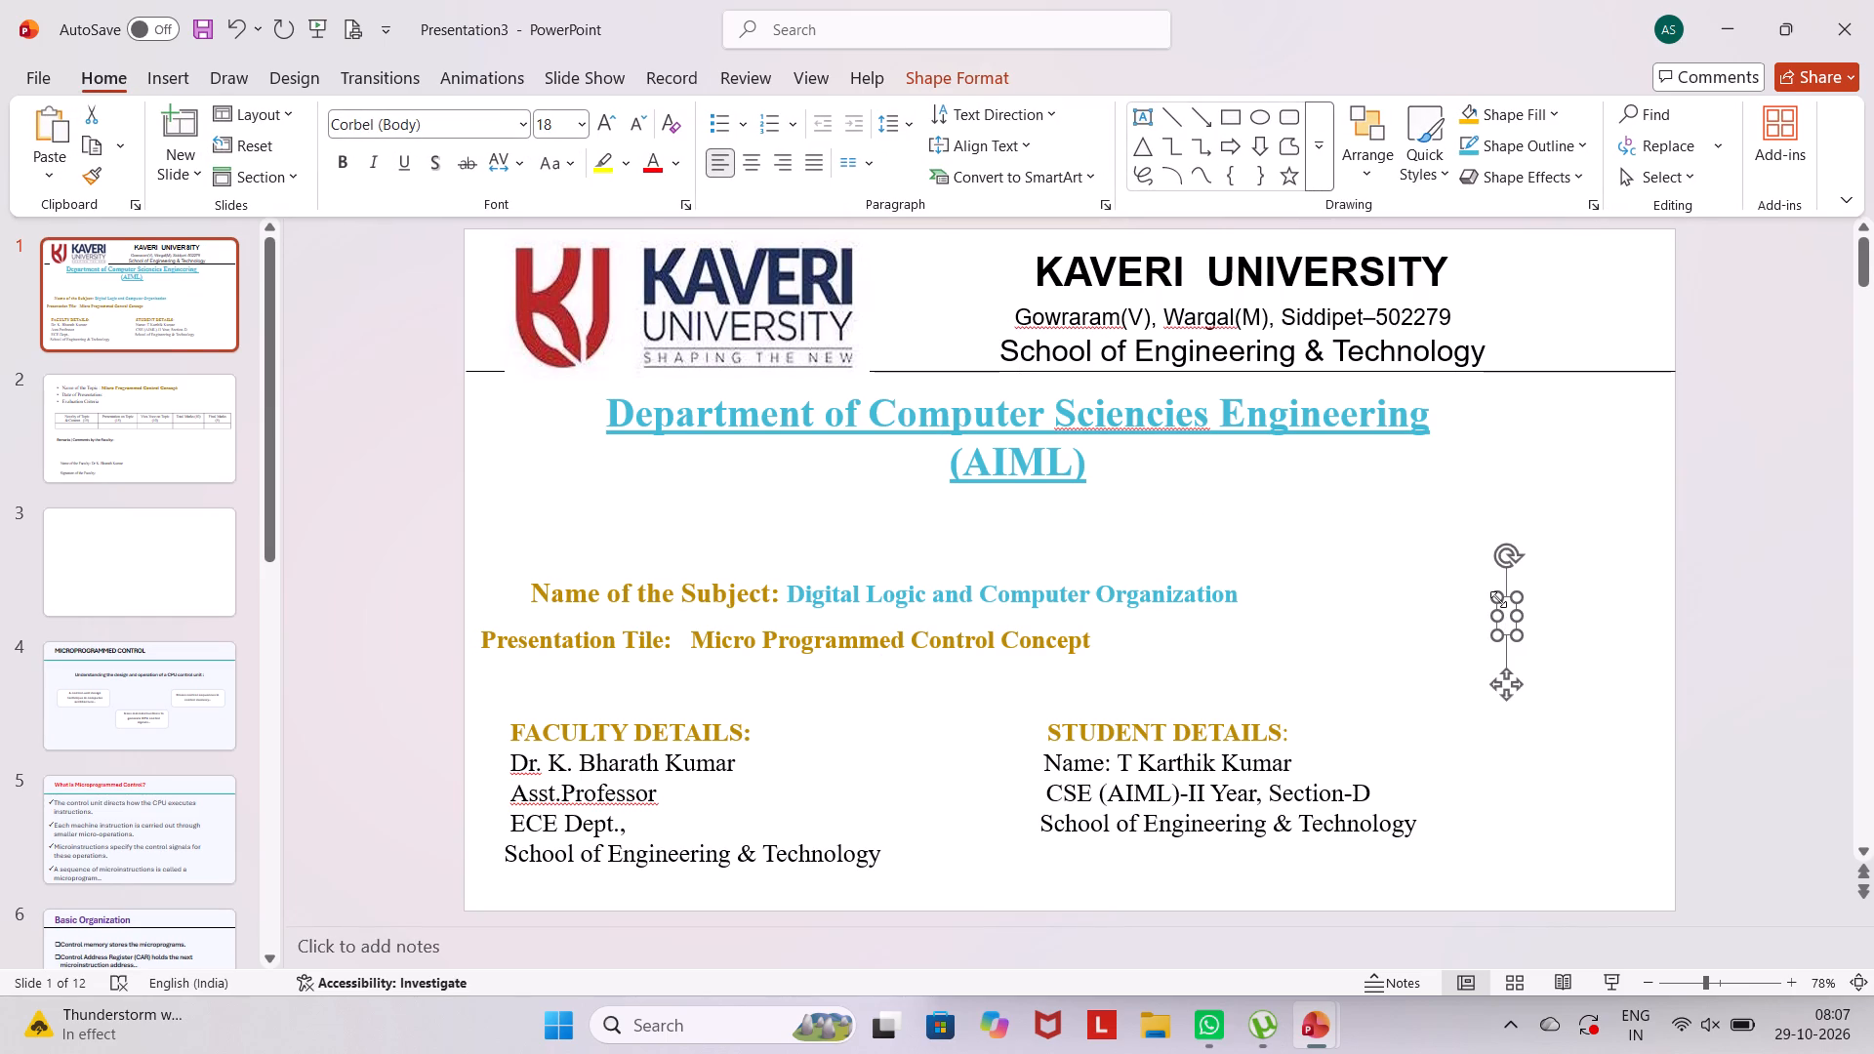
left_click_drag(1508, 594, 686, 506)
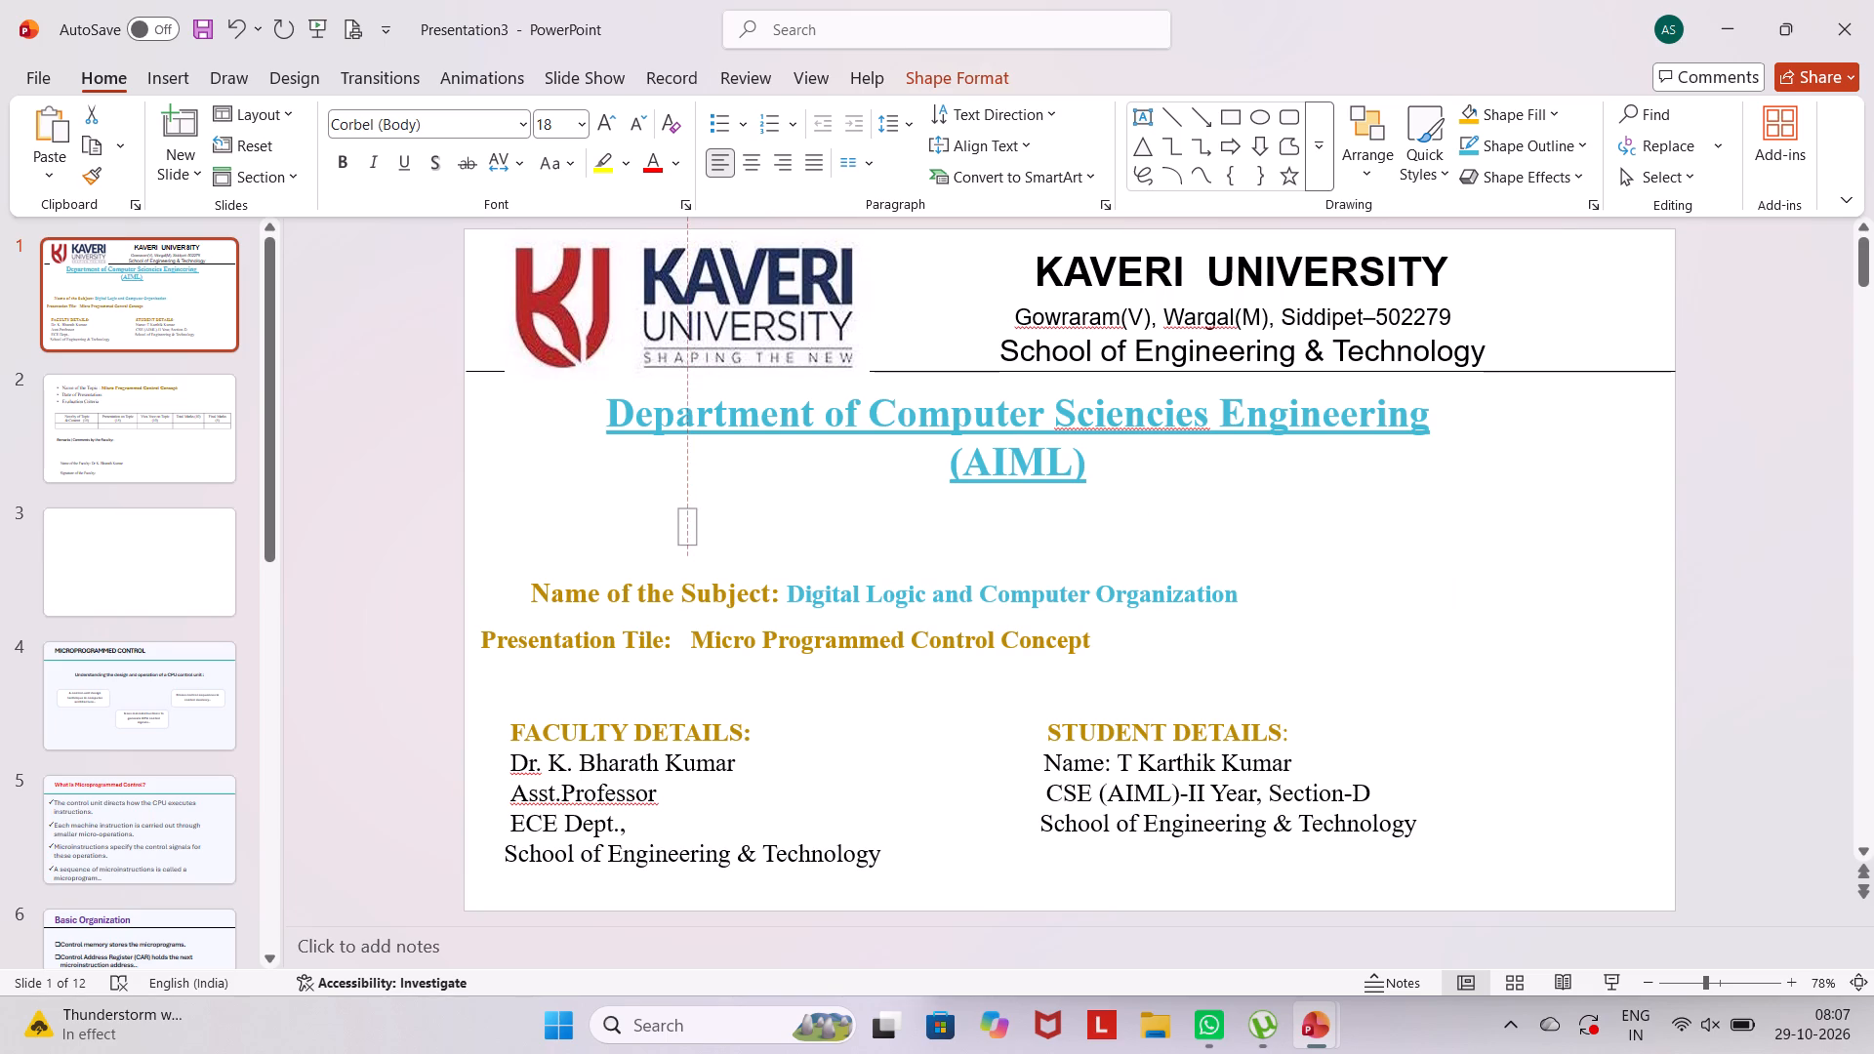
left_click_drag(686, 506, 639, 509)
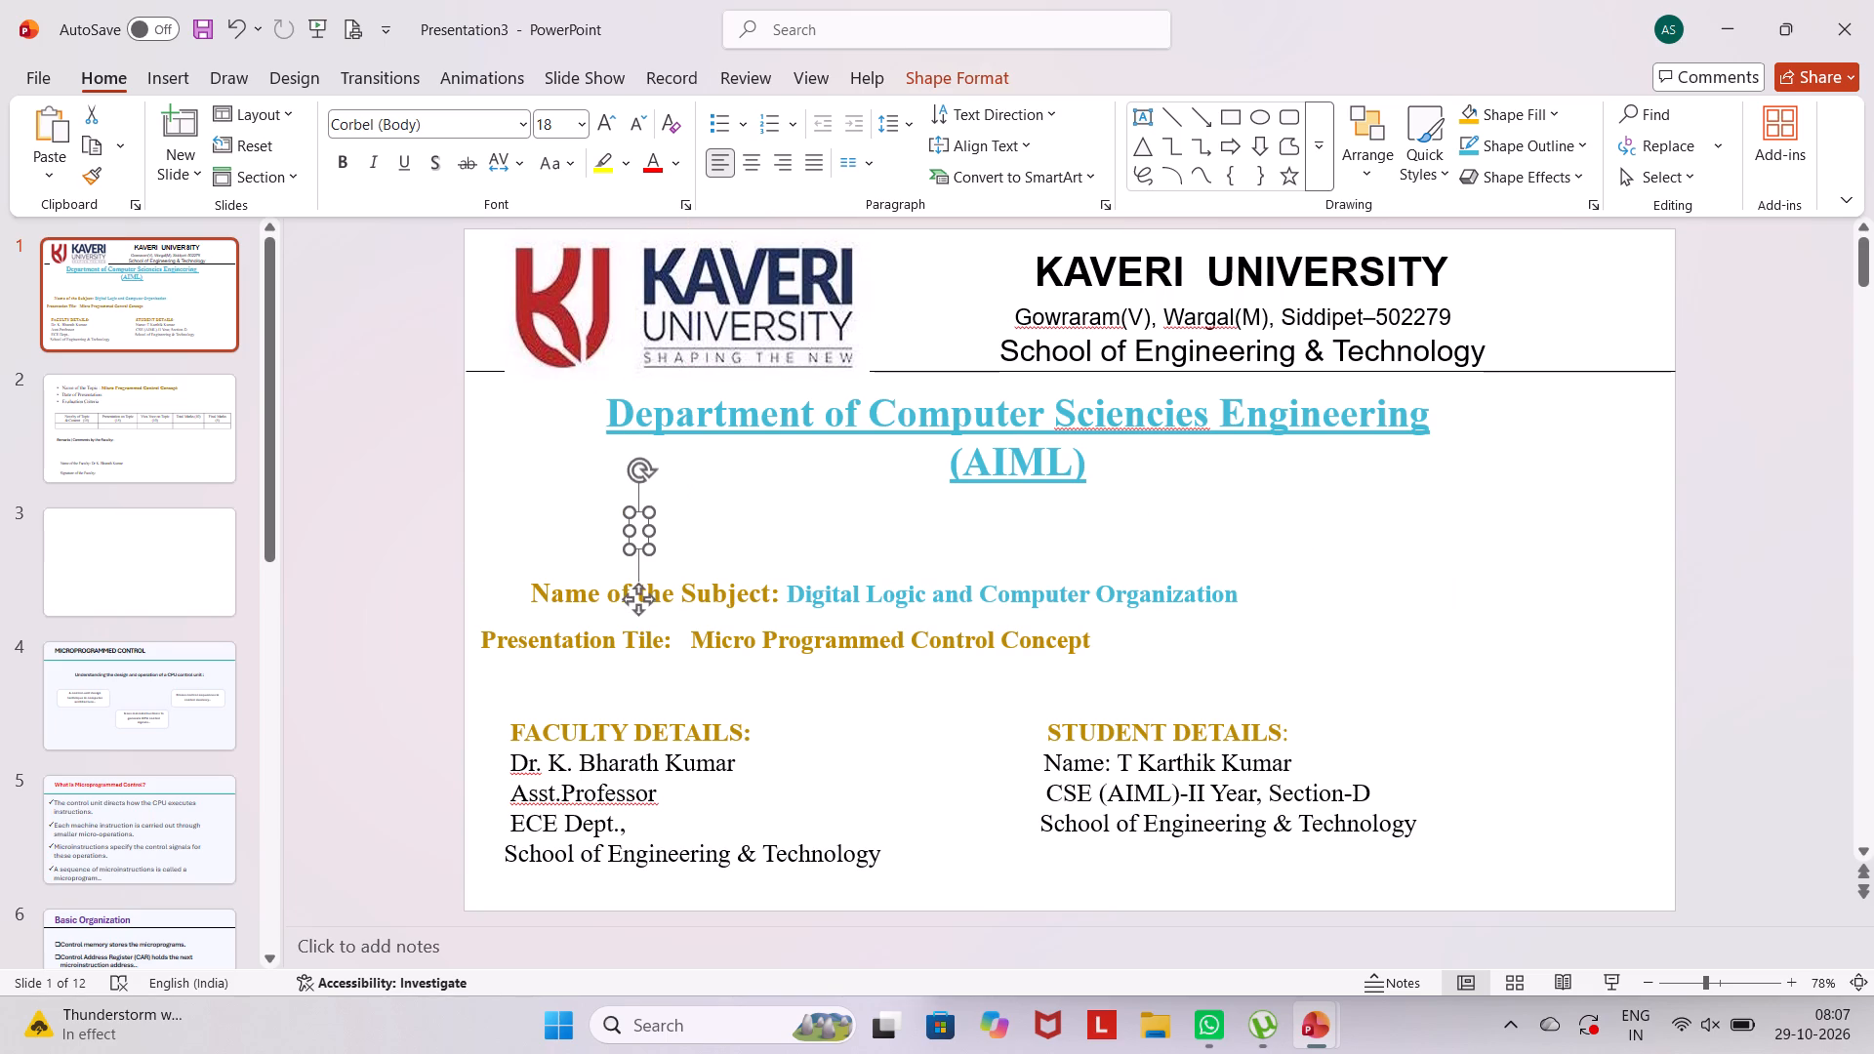
left_click_drag(648, 530, 793, 532)
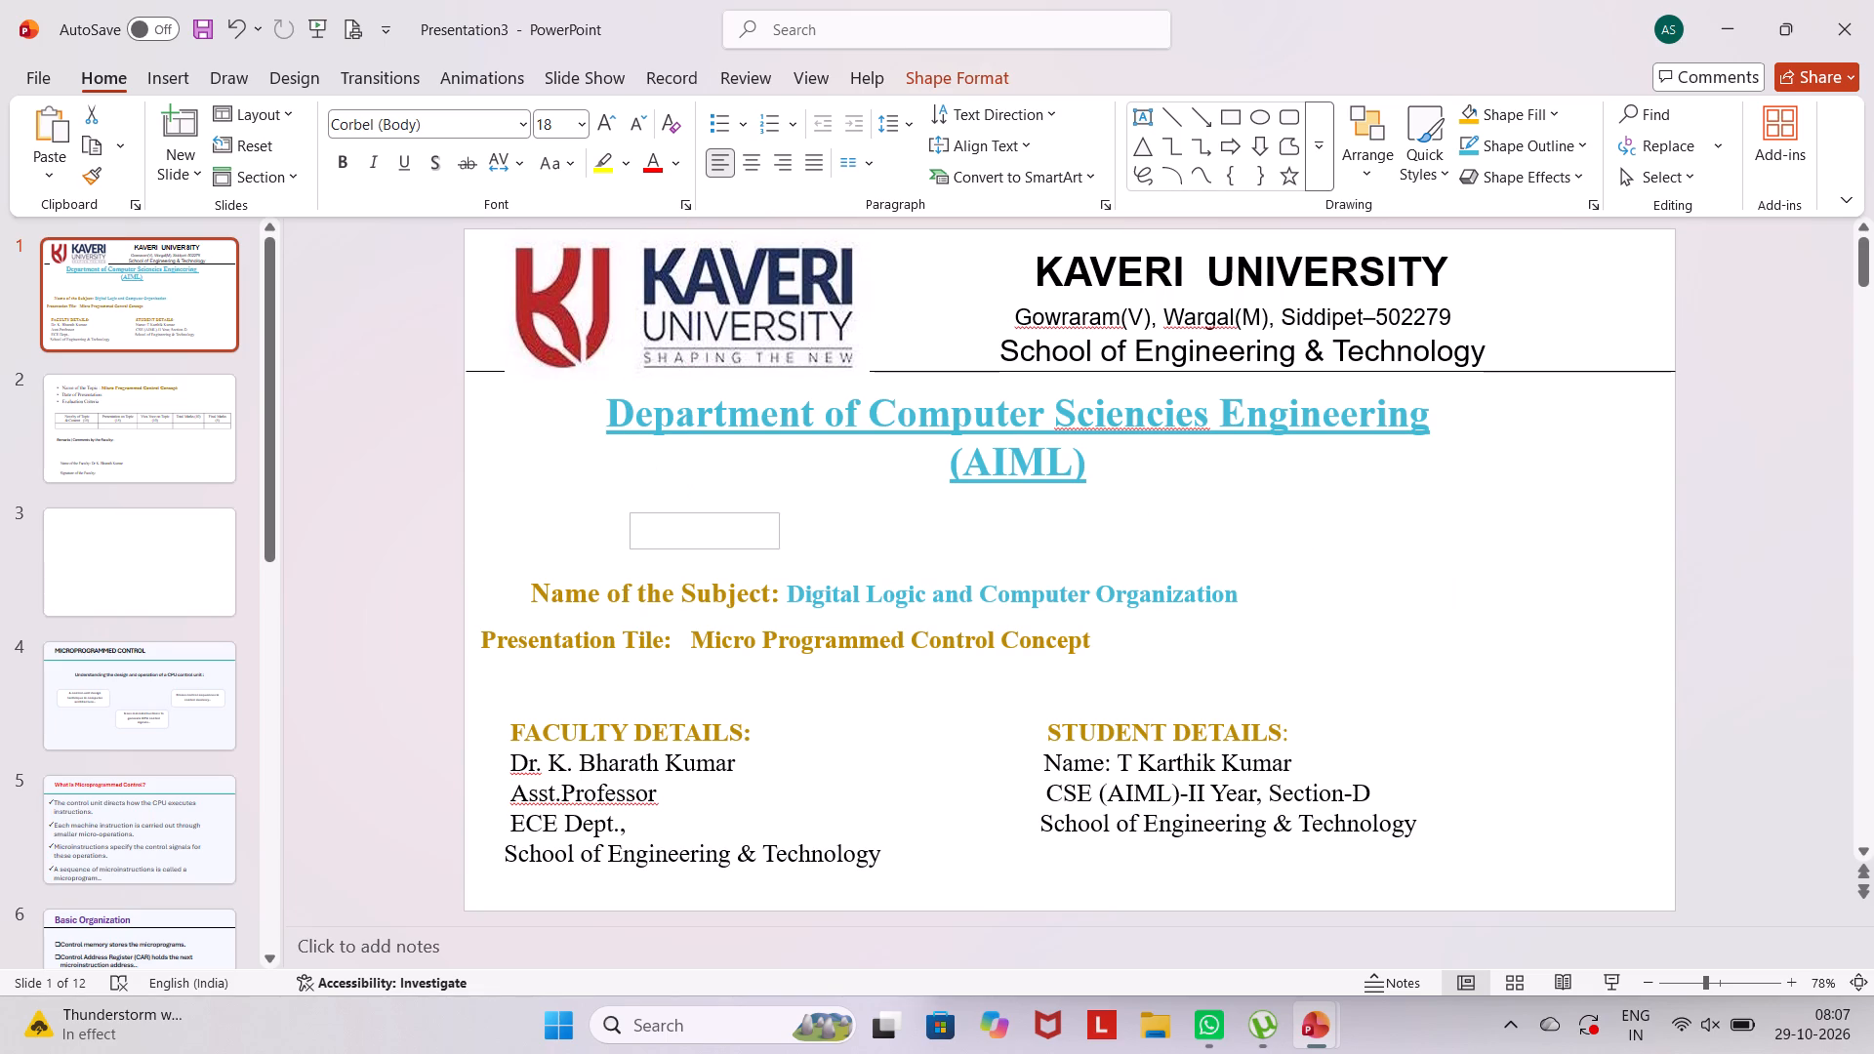
left_click_drag(793, 532, 1439, 537)
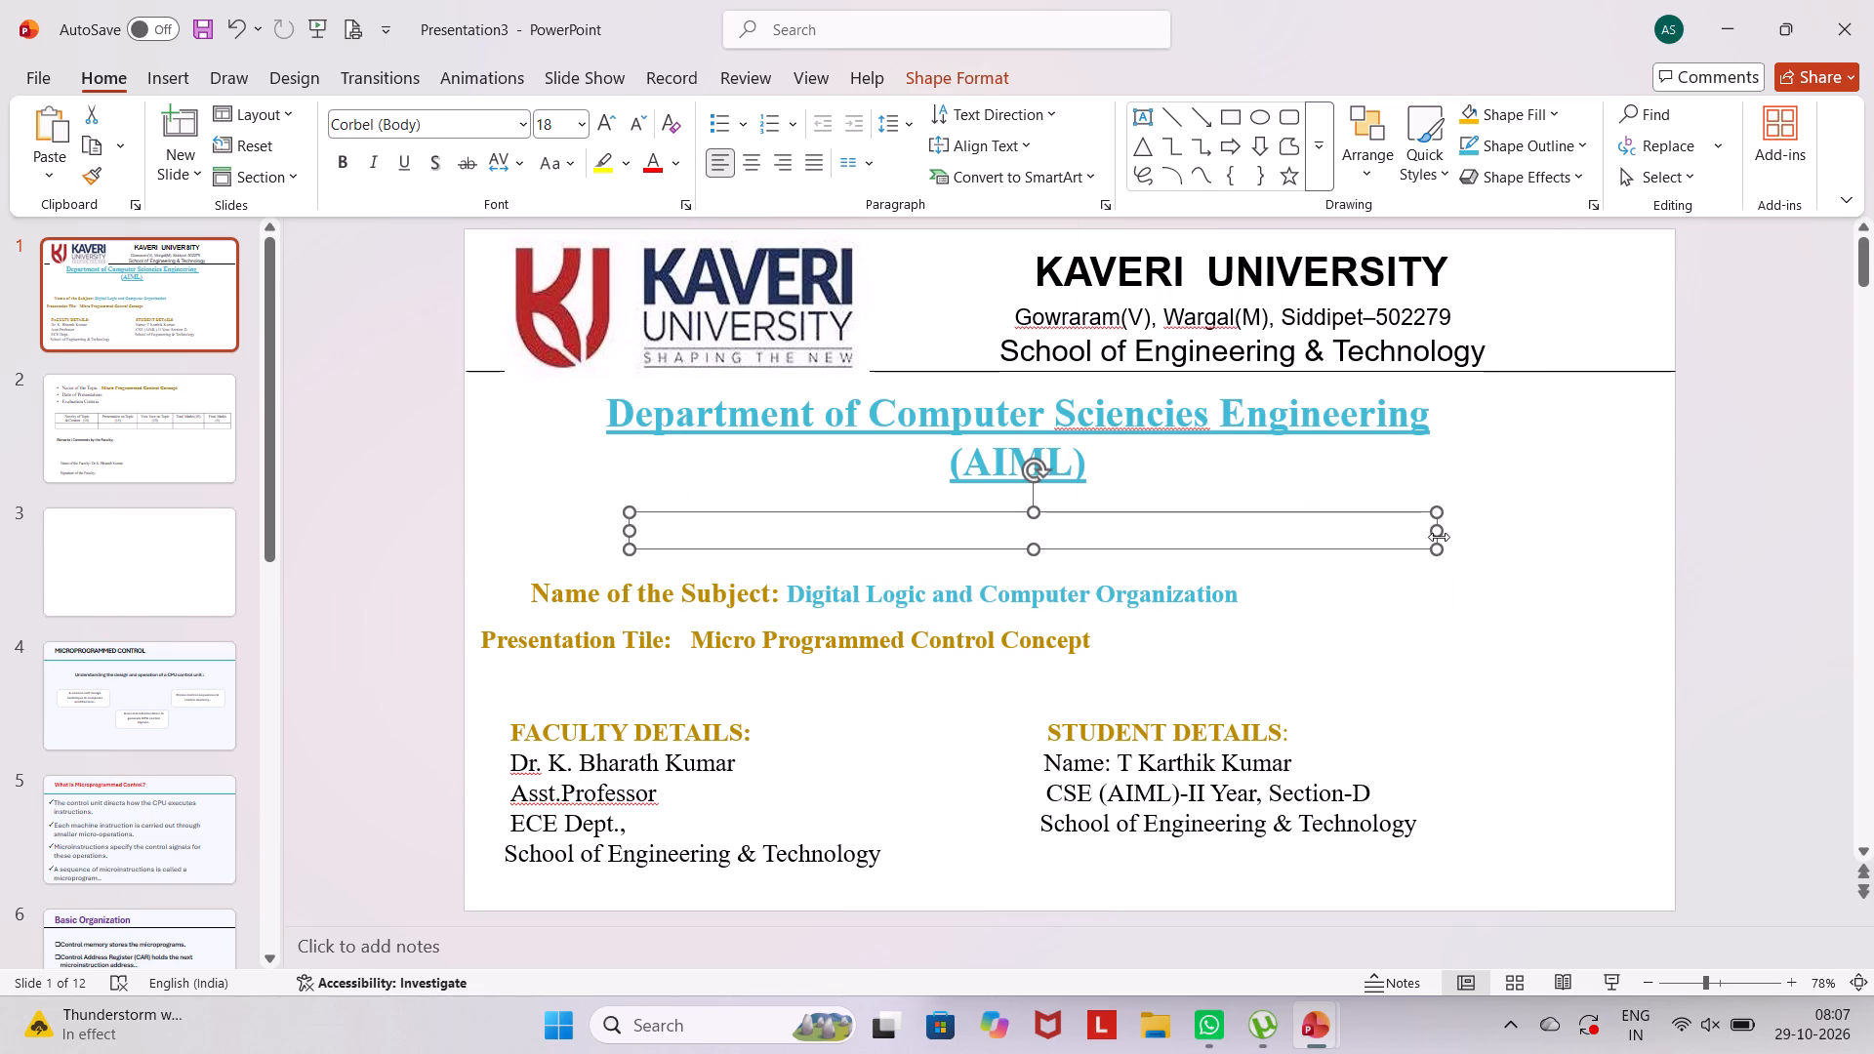
Enter the heading "STUDENT'S SUBJECT PPT PRESENTATION" in the new text box on slide 1.
left_click(713, 532)
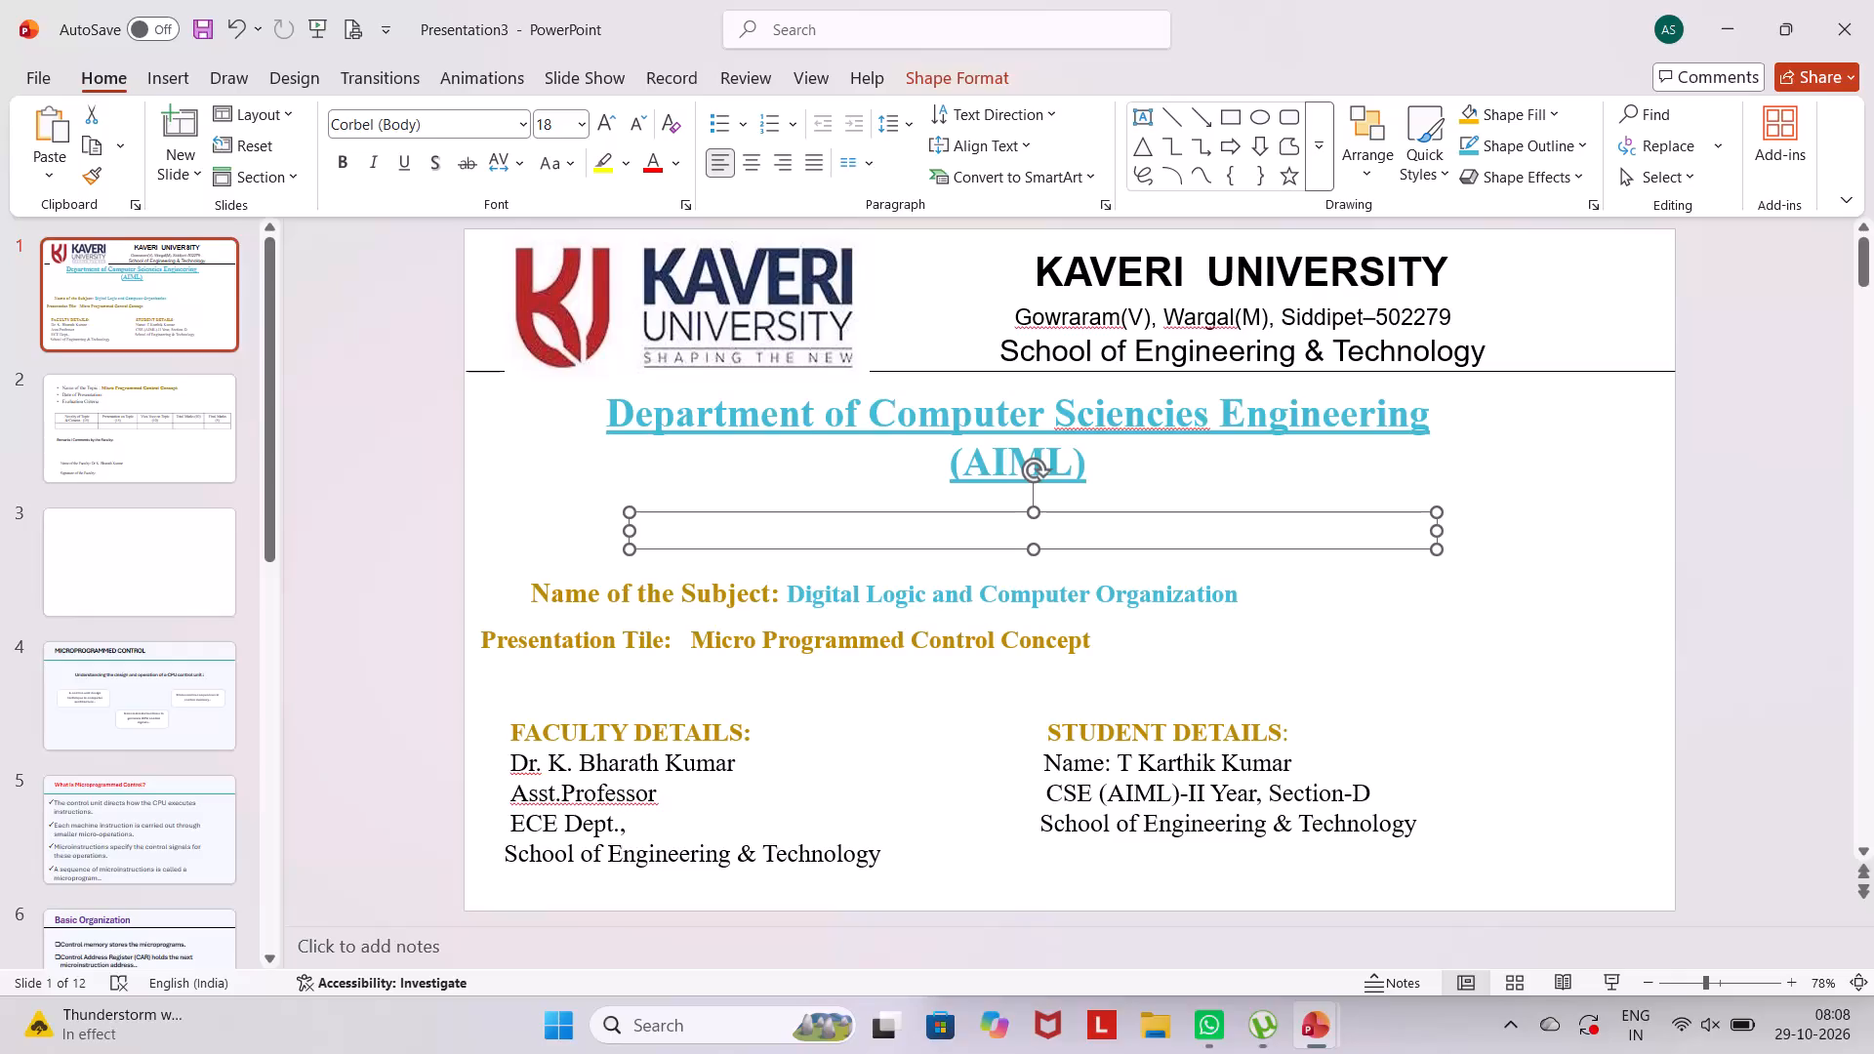
left_click(822, 527)
type("DD")
key("BackSpace")
key("BackSpace")
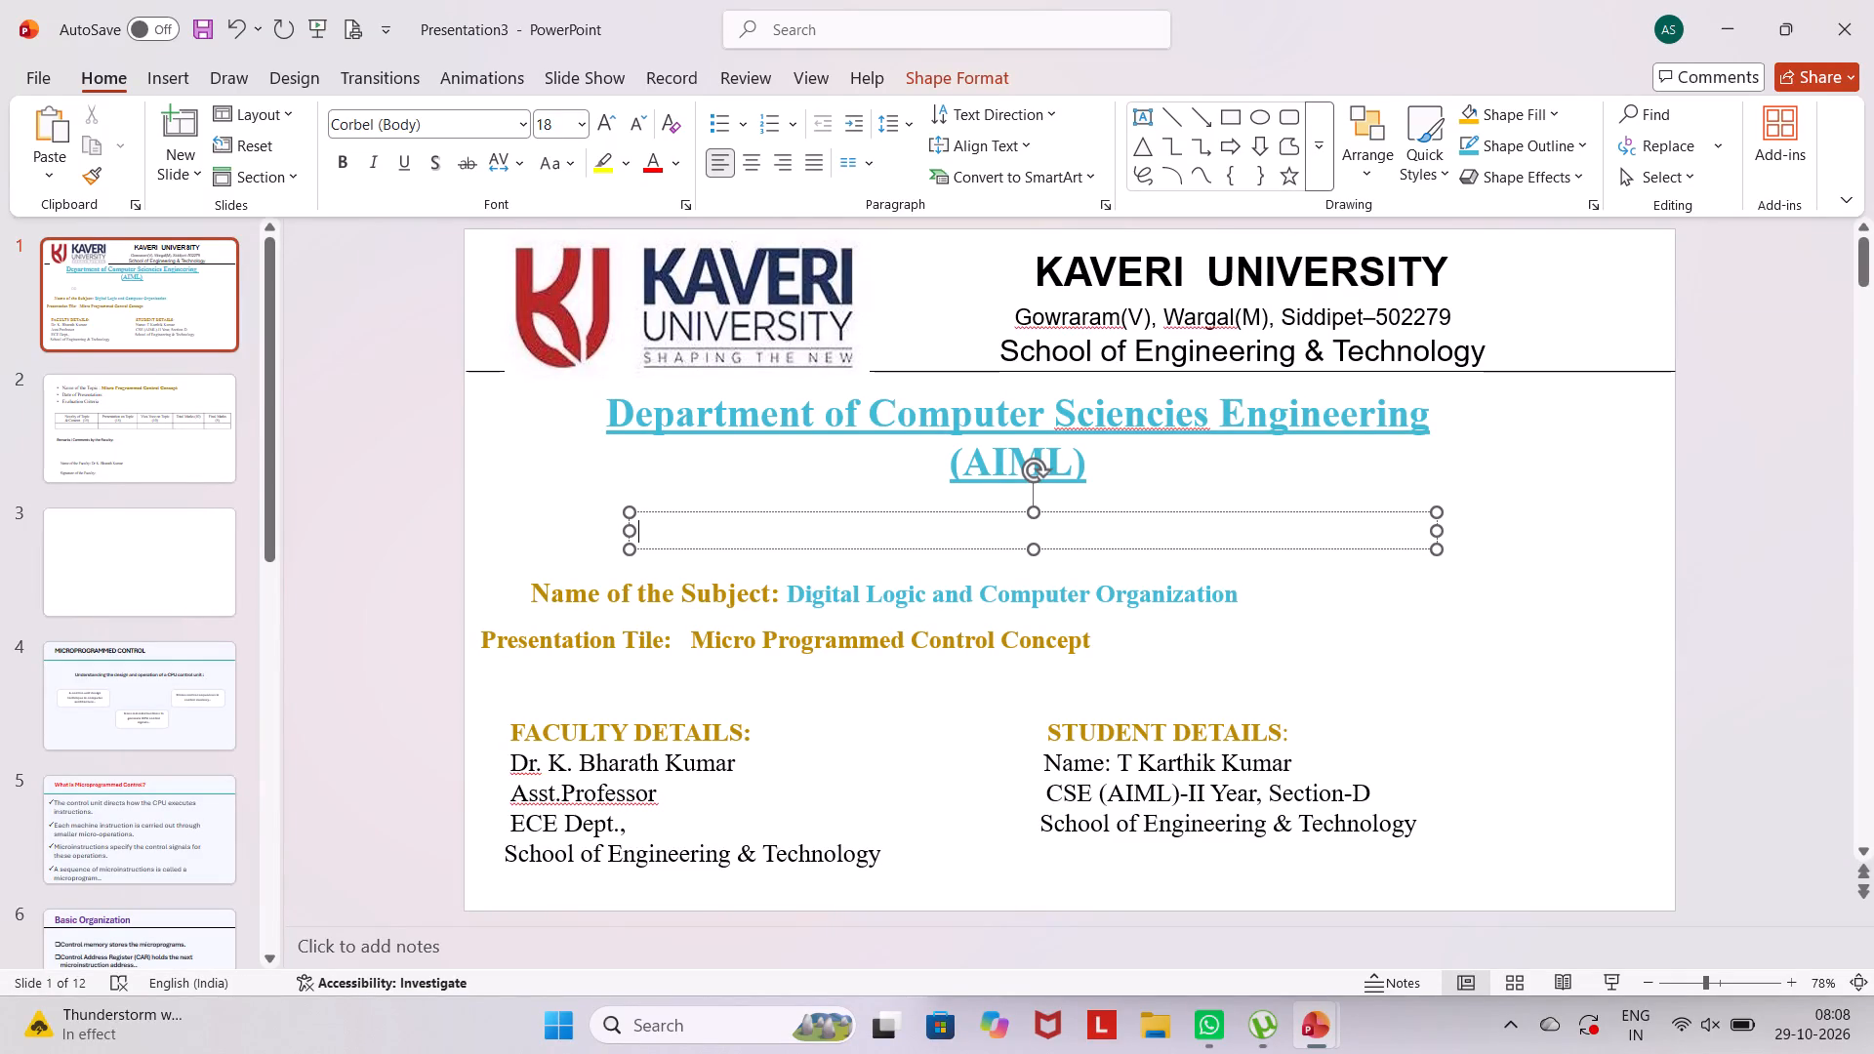
type("STUDEN")
key("t")
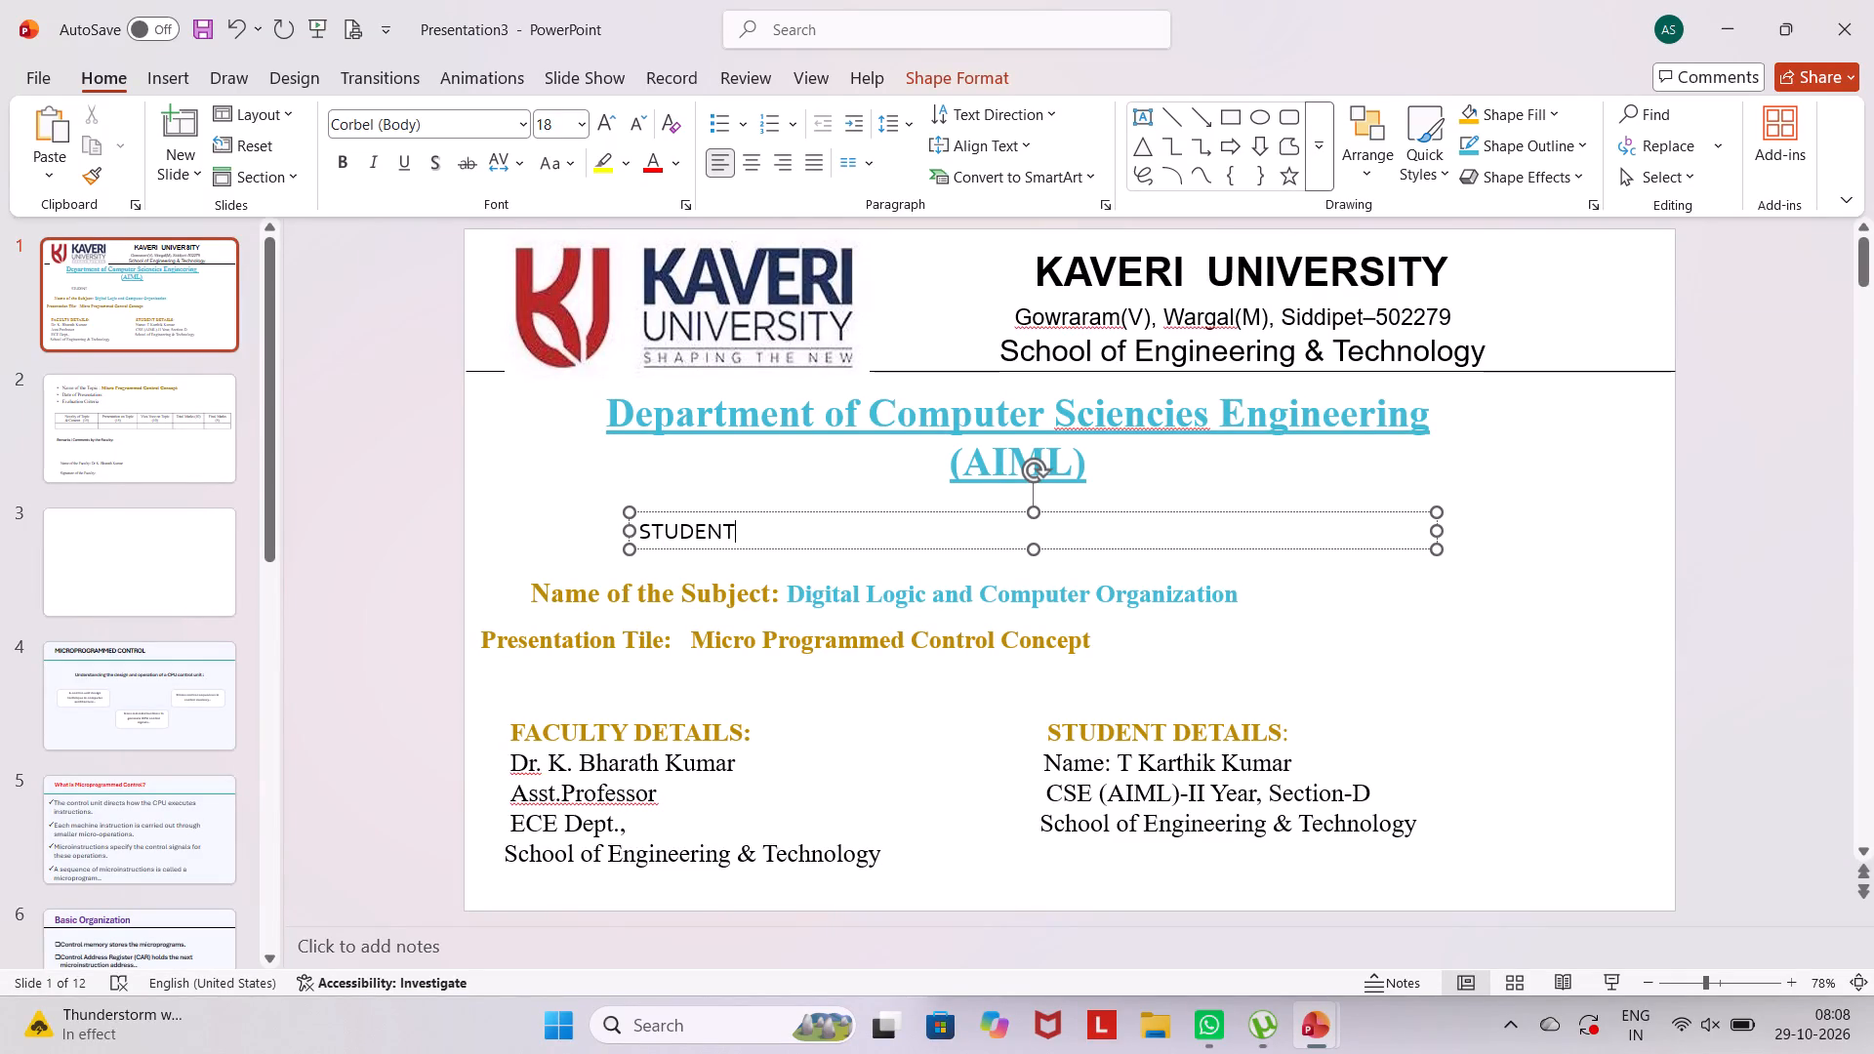
type("'S")
key("space")
type("SUB")
key("j")
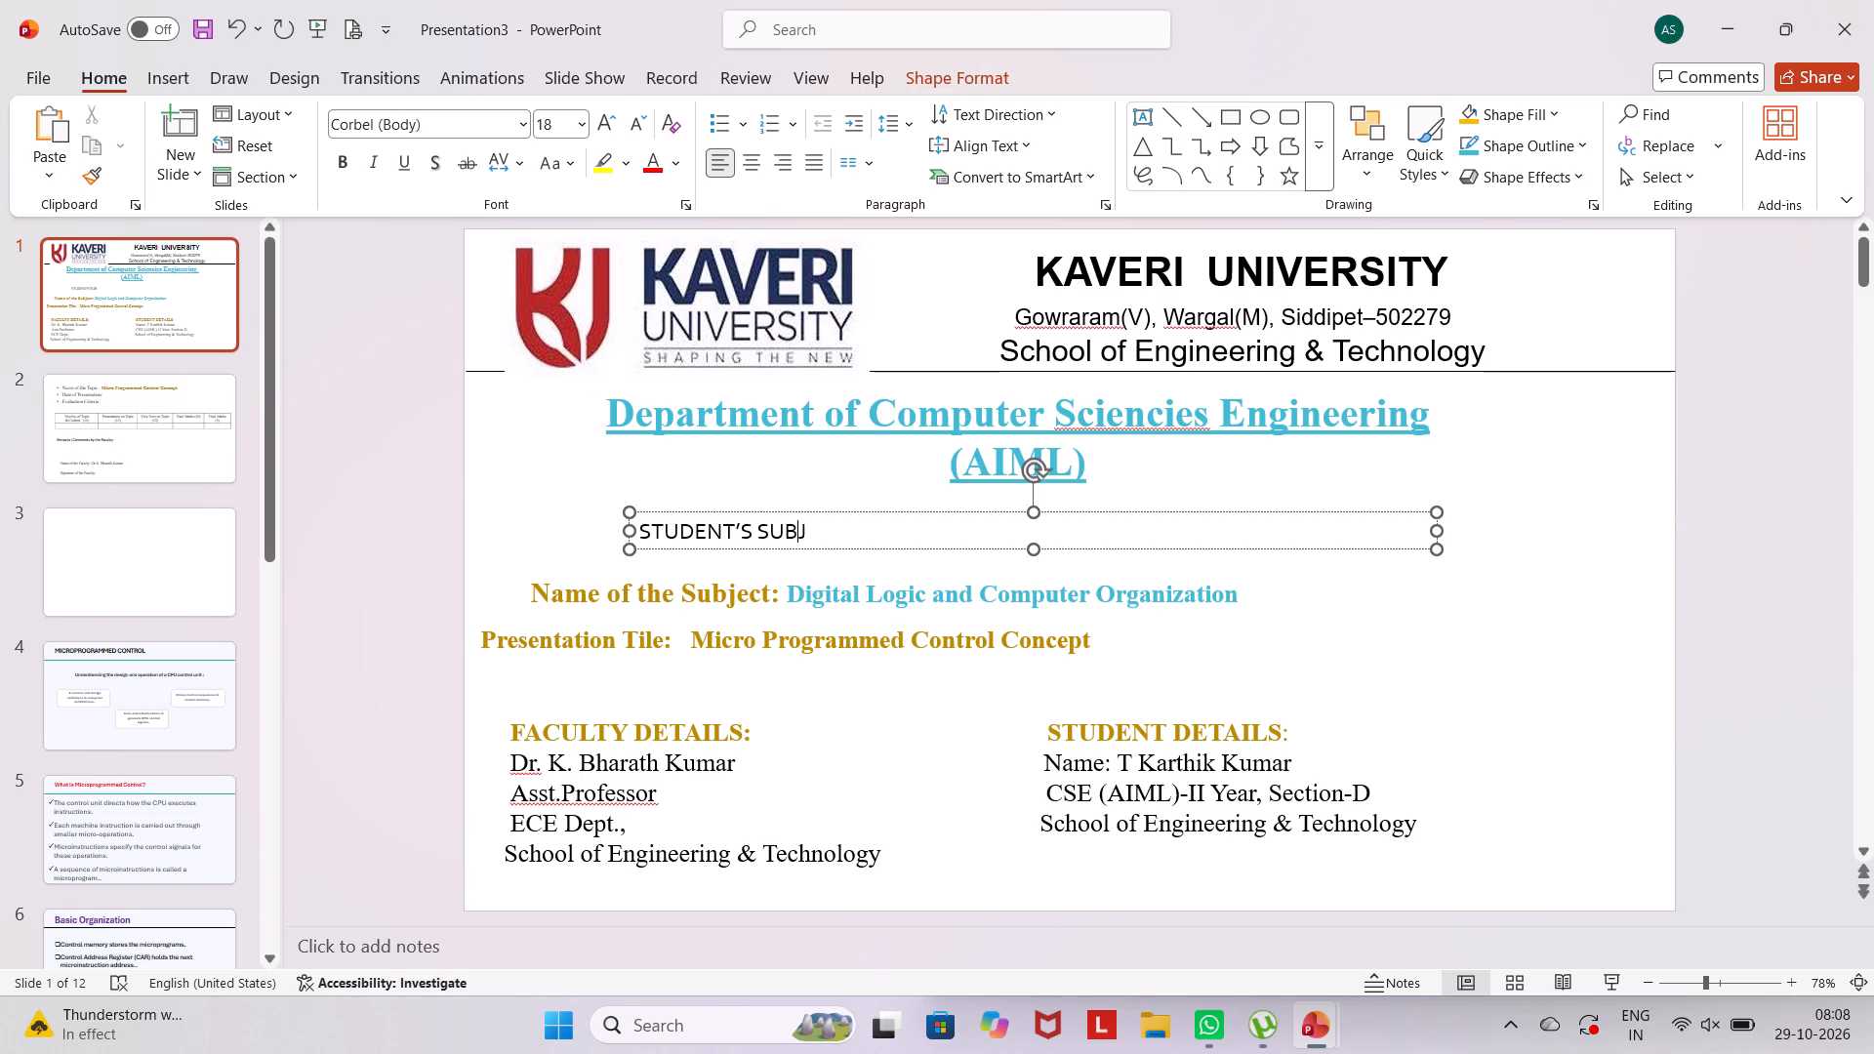
type("ECT PPT PRE")
type("SENTAT")
type("ION")
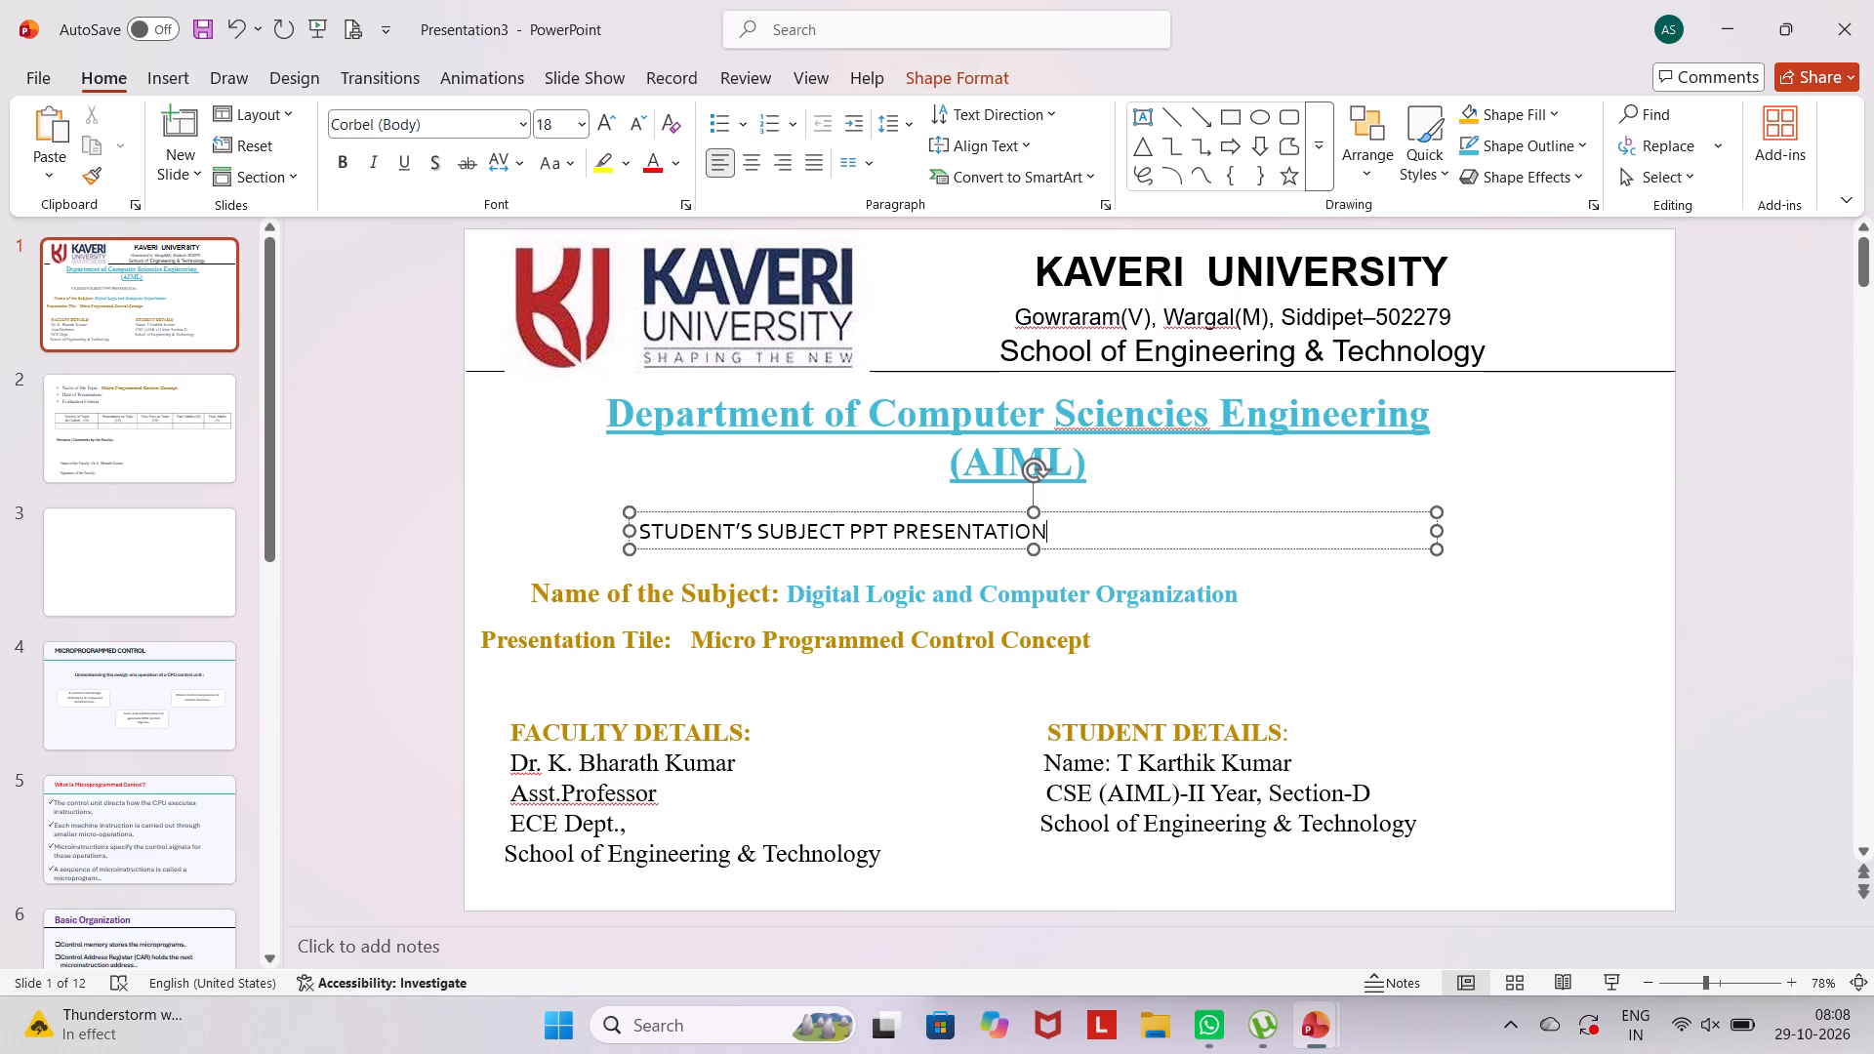
Format the whole "STUDENT'S SUBJECT PPT PRESENTATION" heading as bold, size 32, in red.
key("ctrl+a")
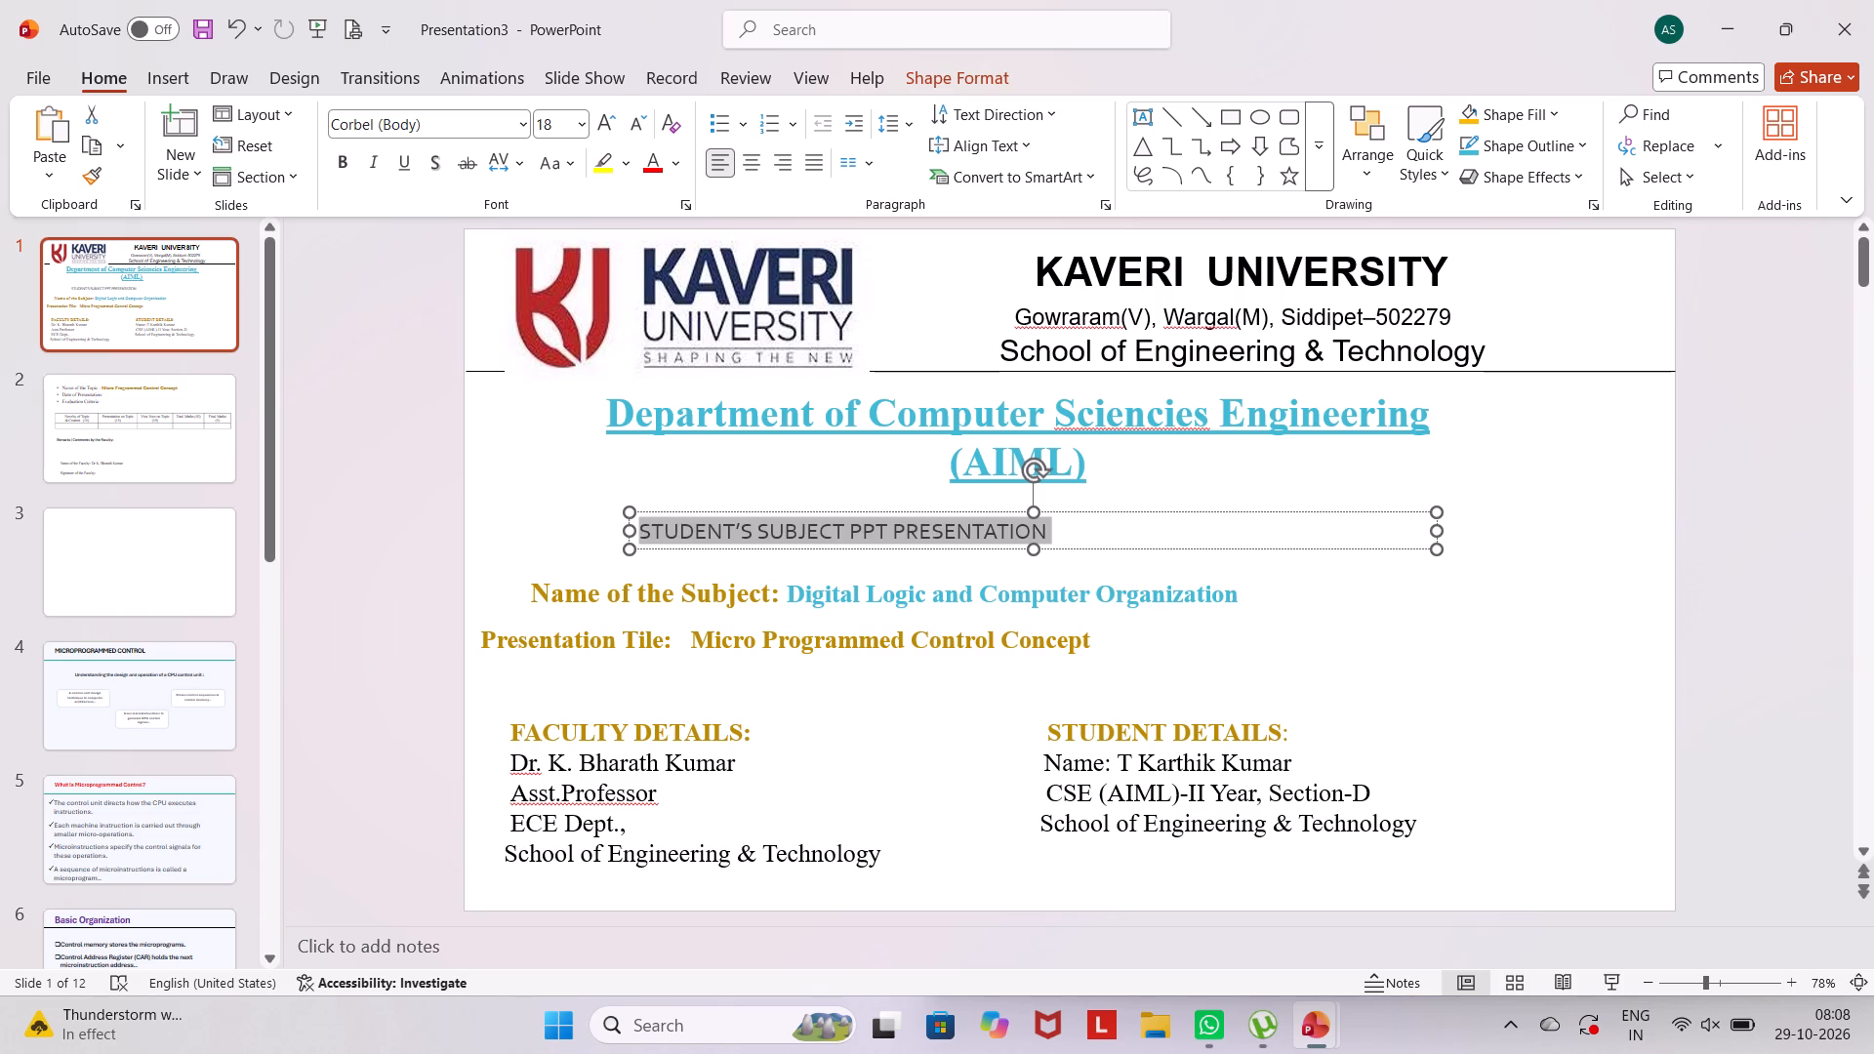
left_click(350, 165)
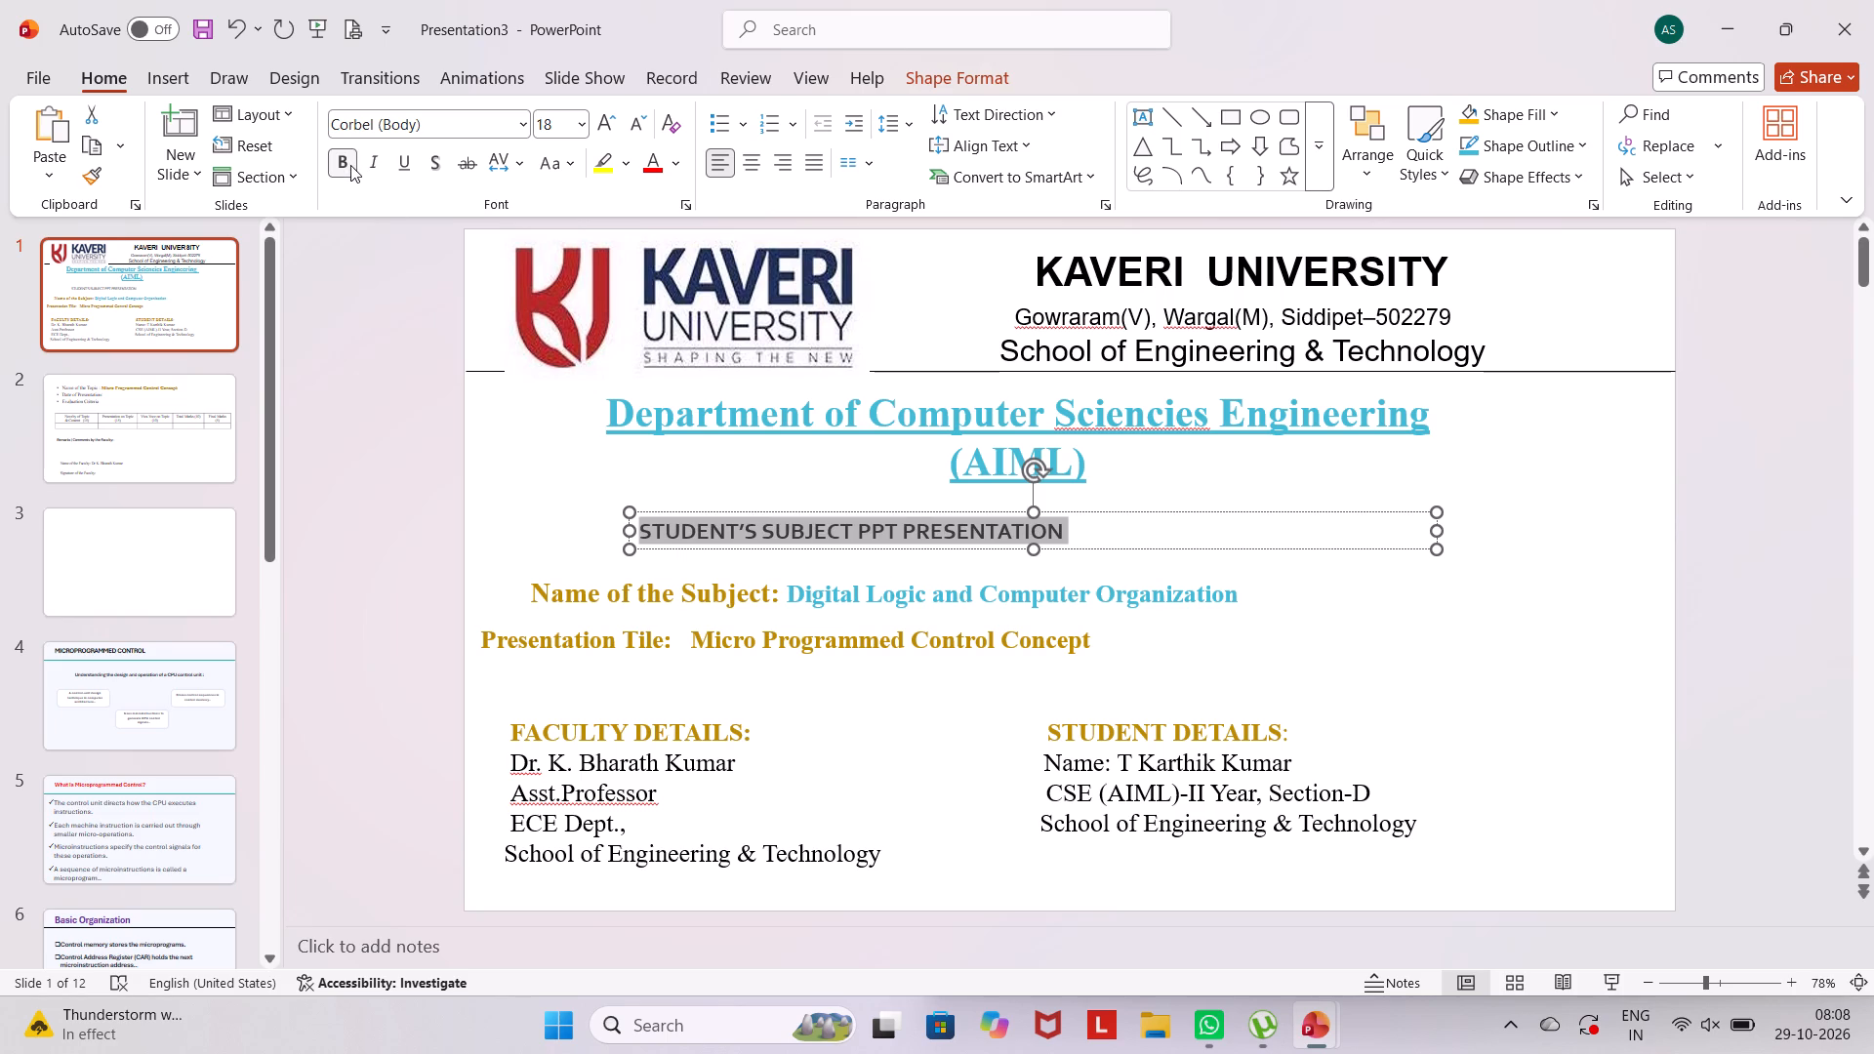
triple_click(610, 117)
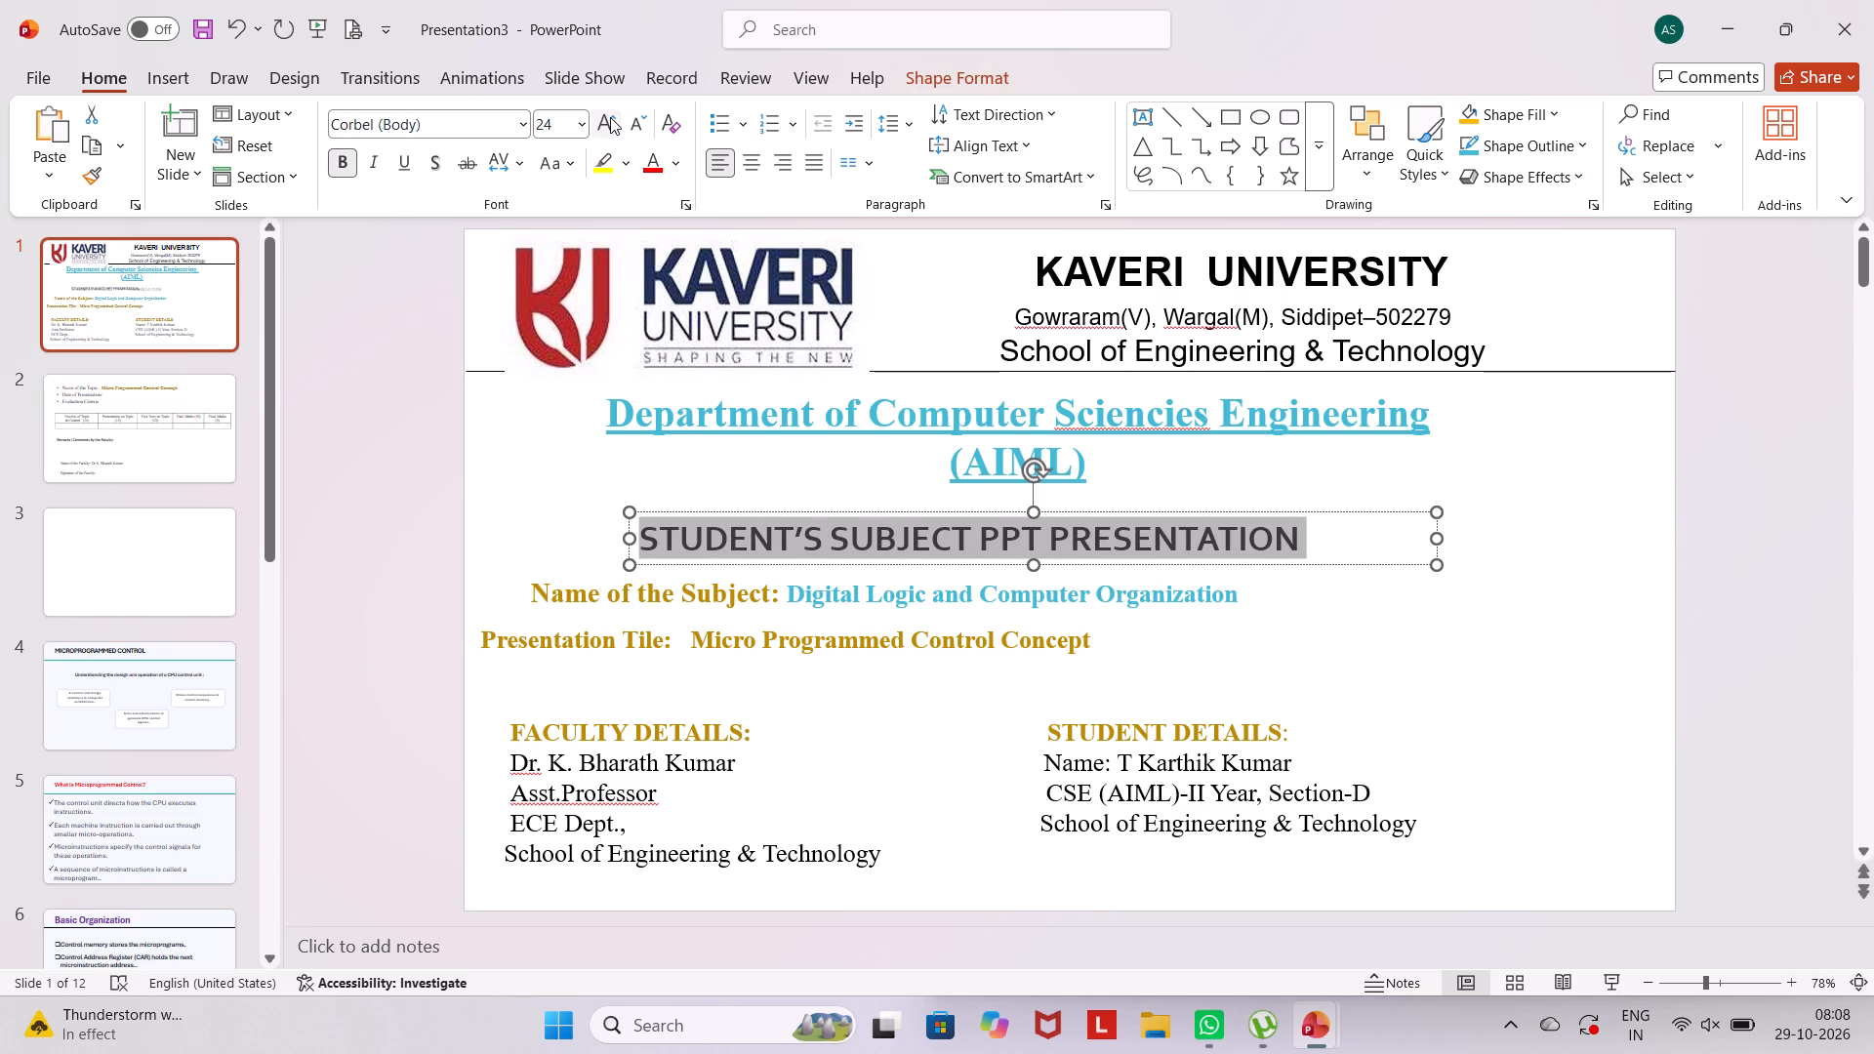
left_click(610, 117)
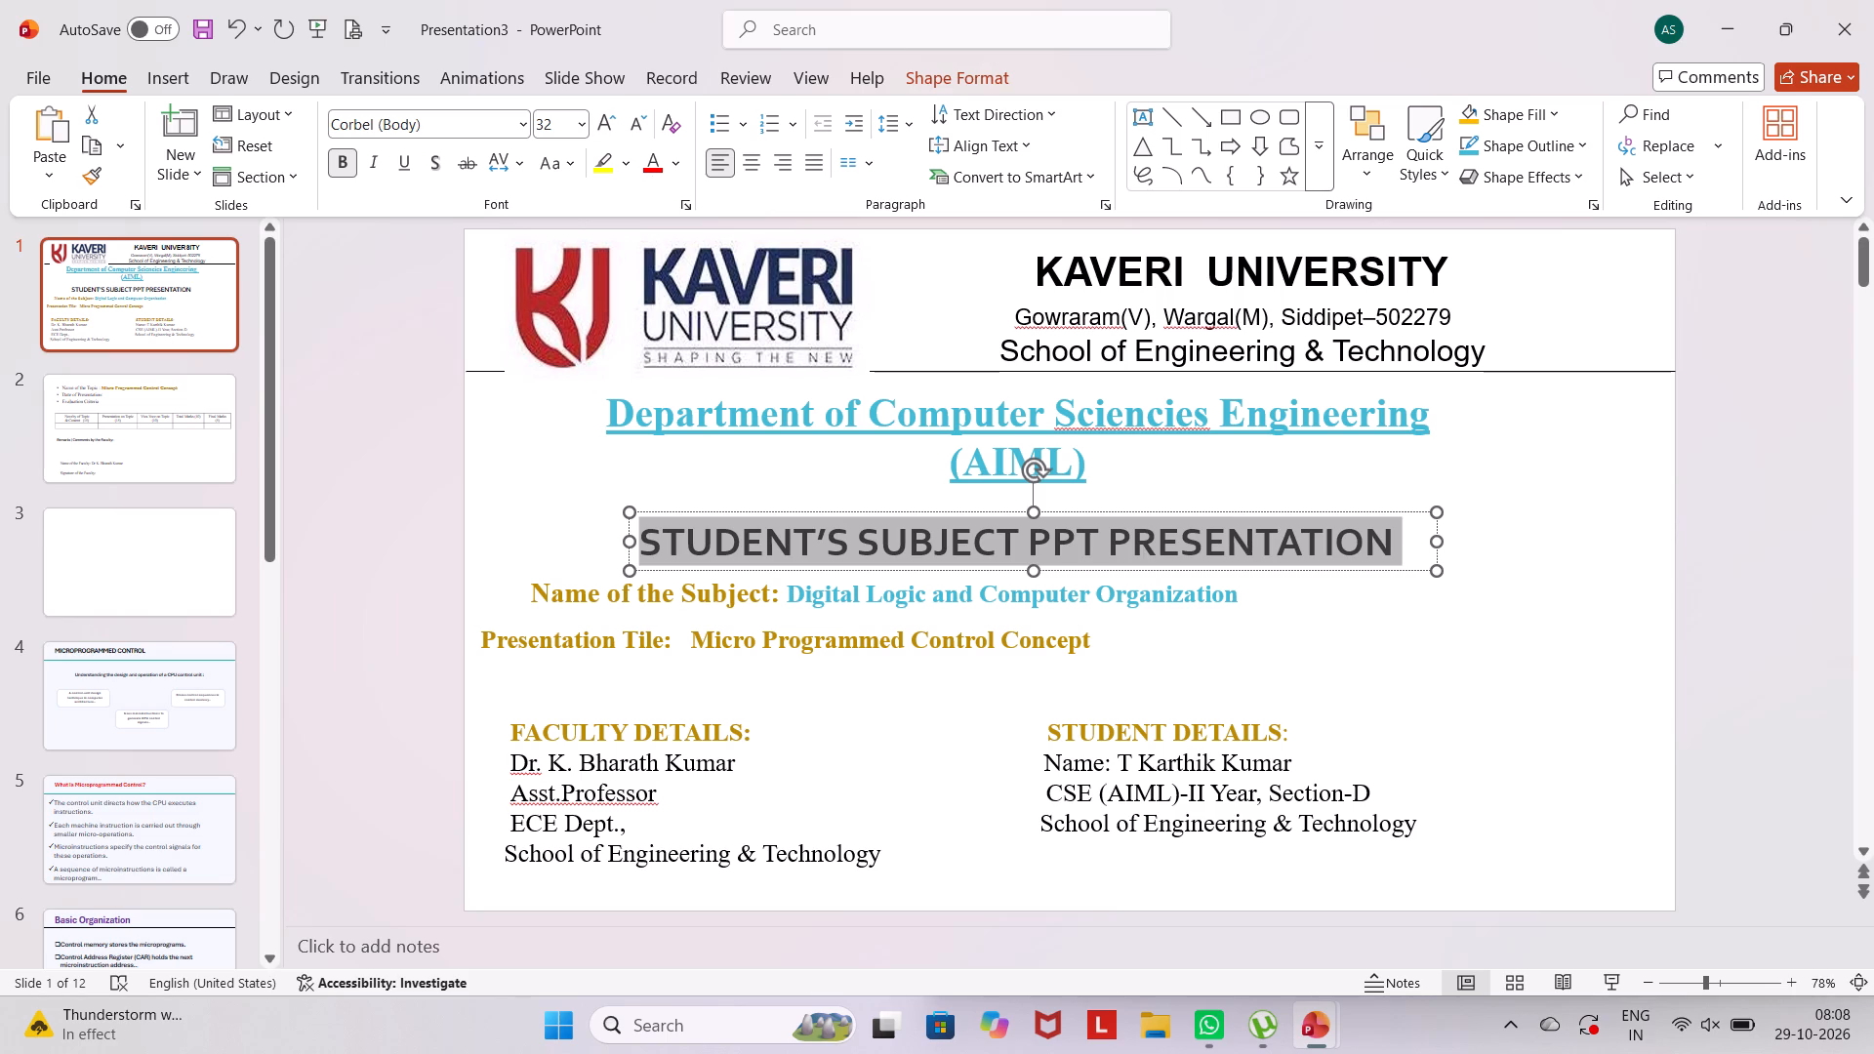
left_click(654, 155)
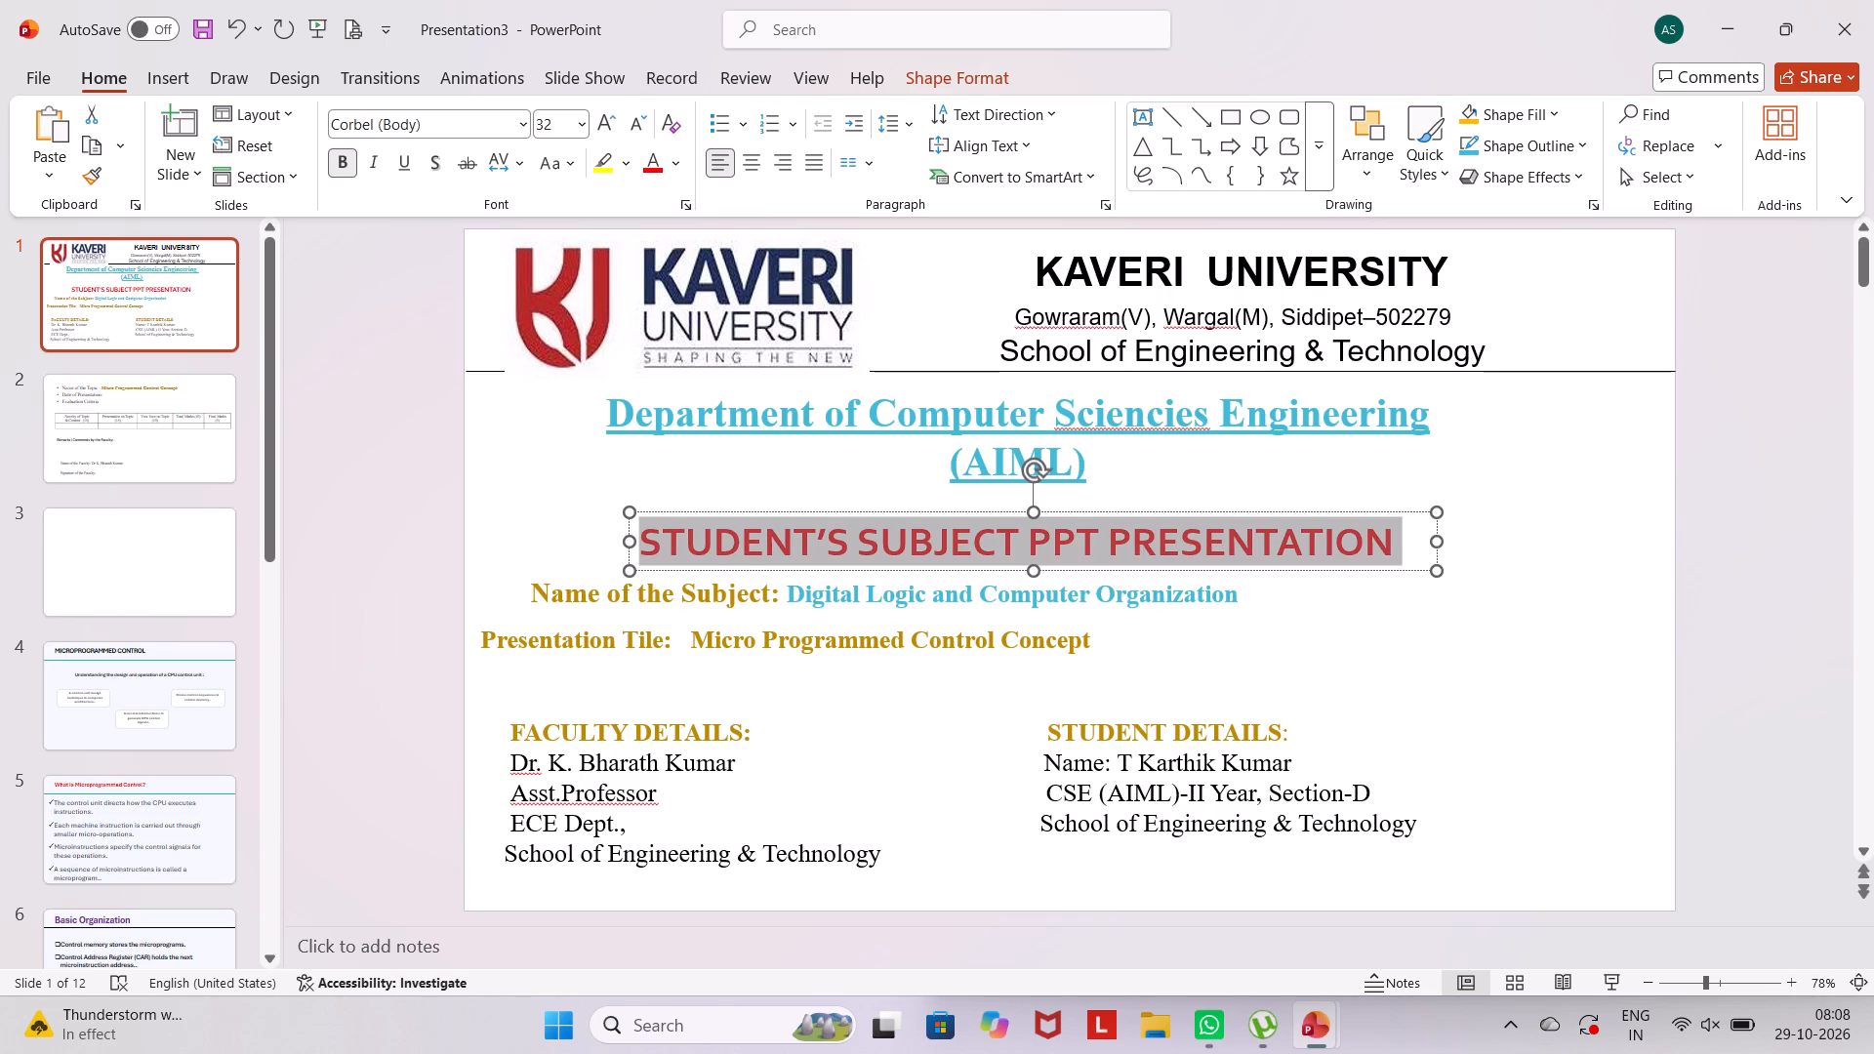
left_click(1403, 671)
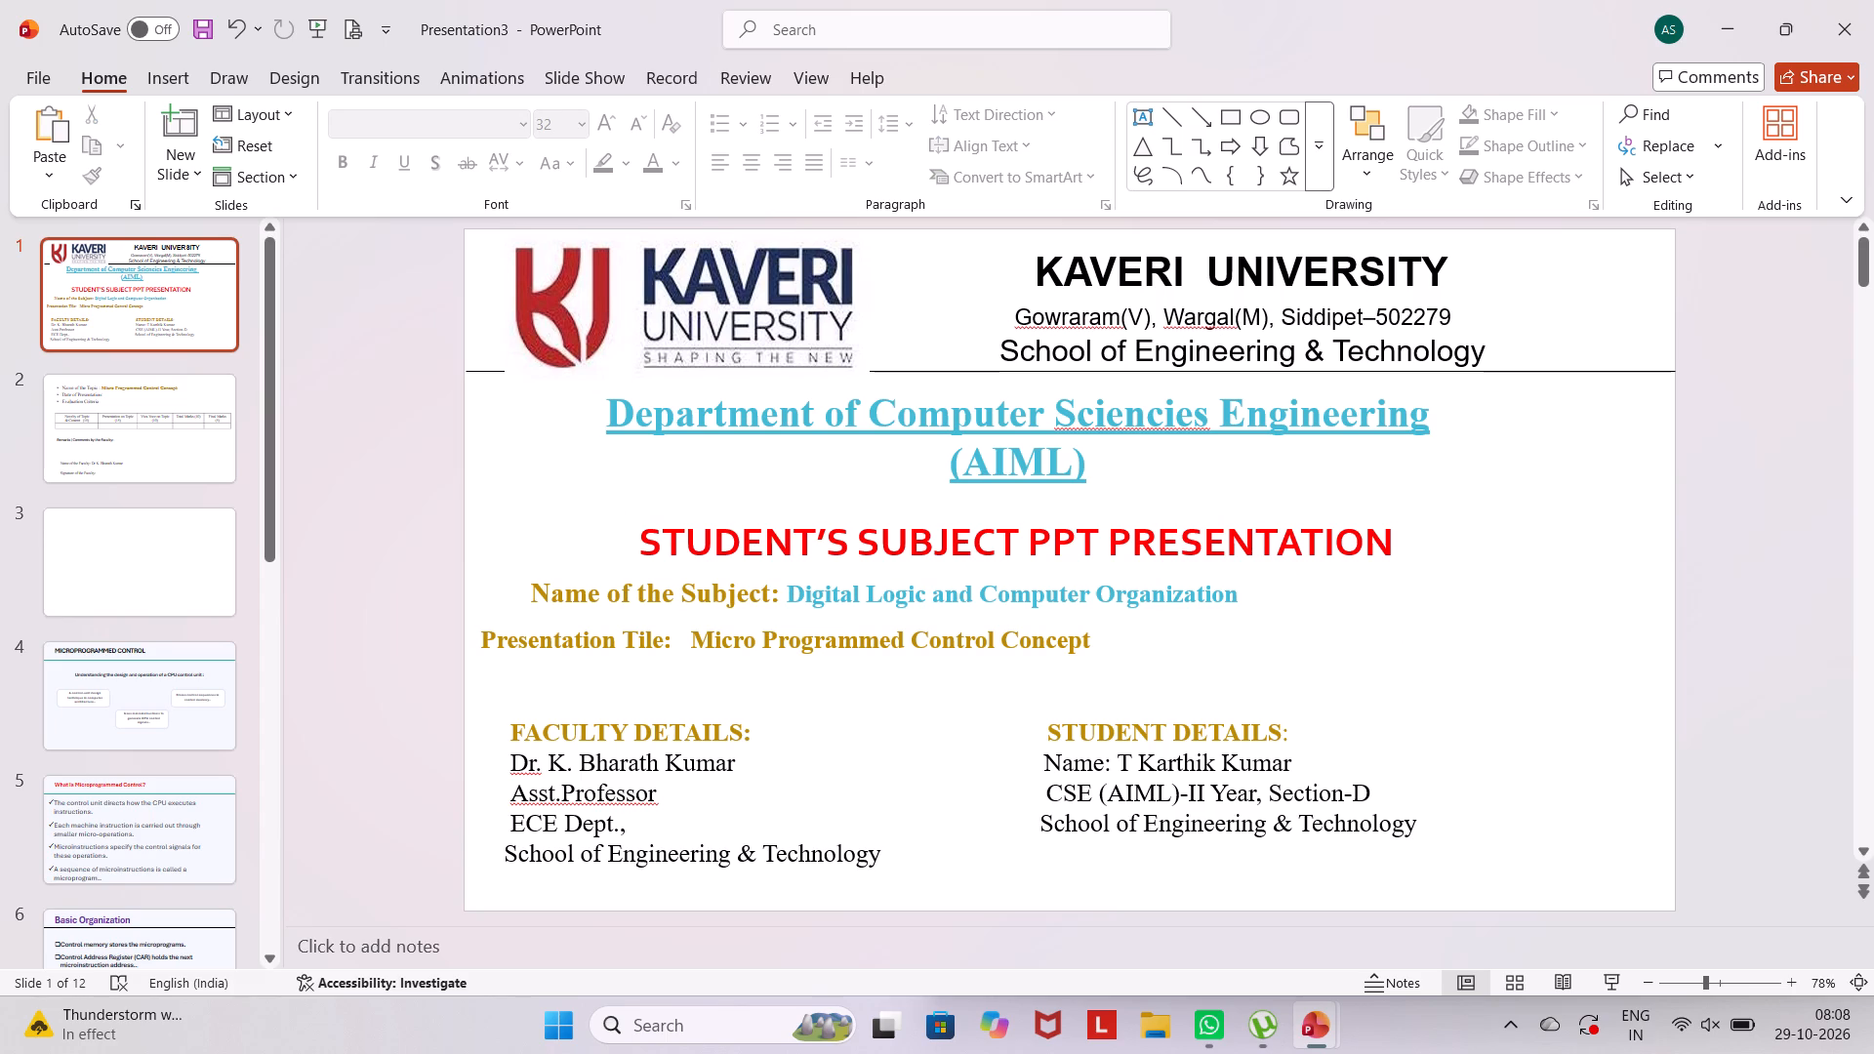
Start sharing the presentation by choosing OneDrive - Personal as the upload location.
left_click(1838, 66)
left_click(1762, 93)
left_click(1812, 72)
left_click(1731, 118)
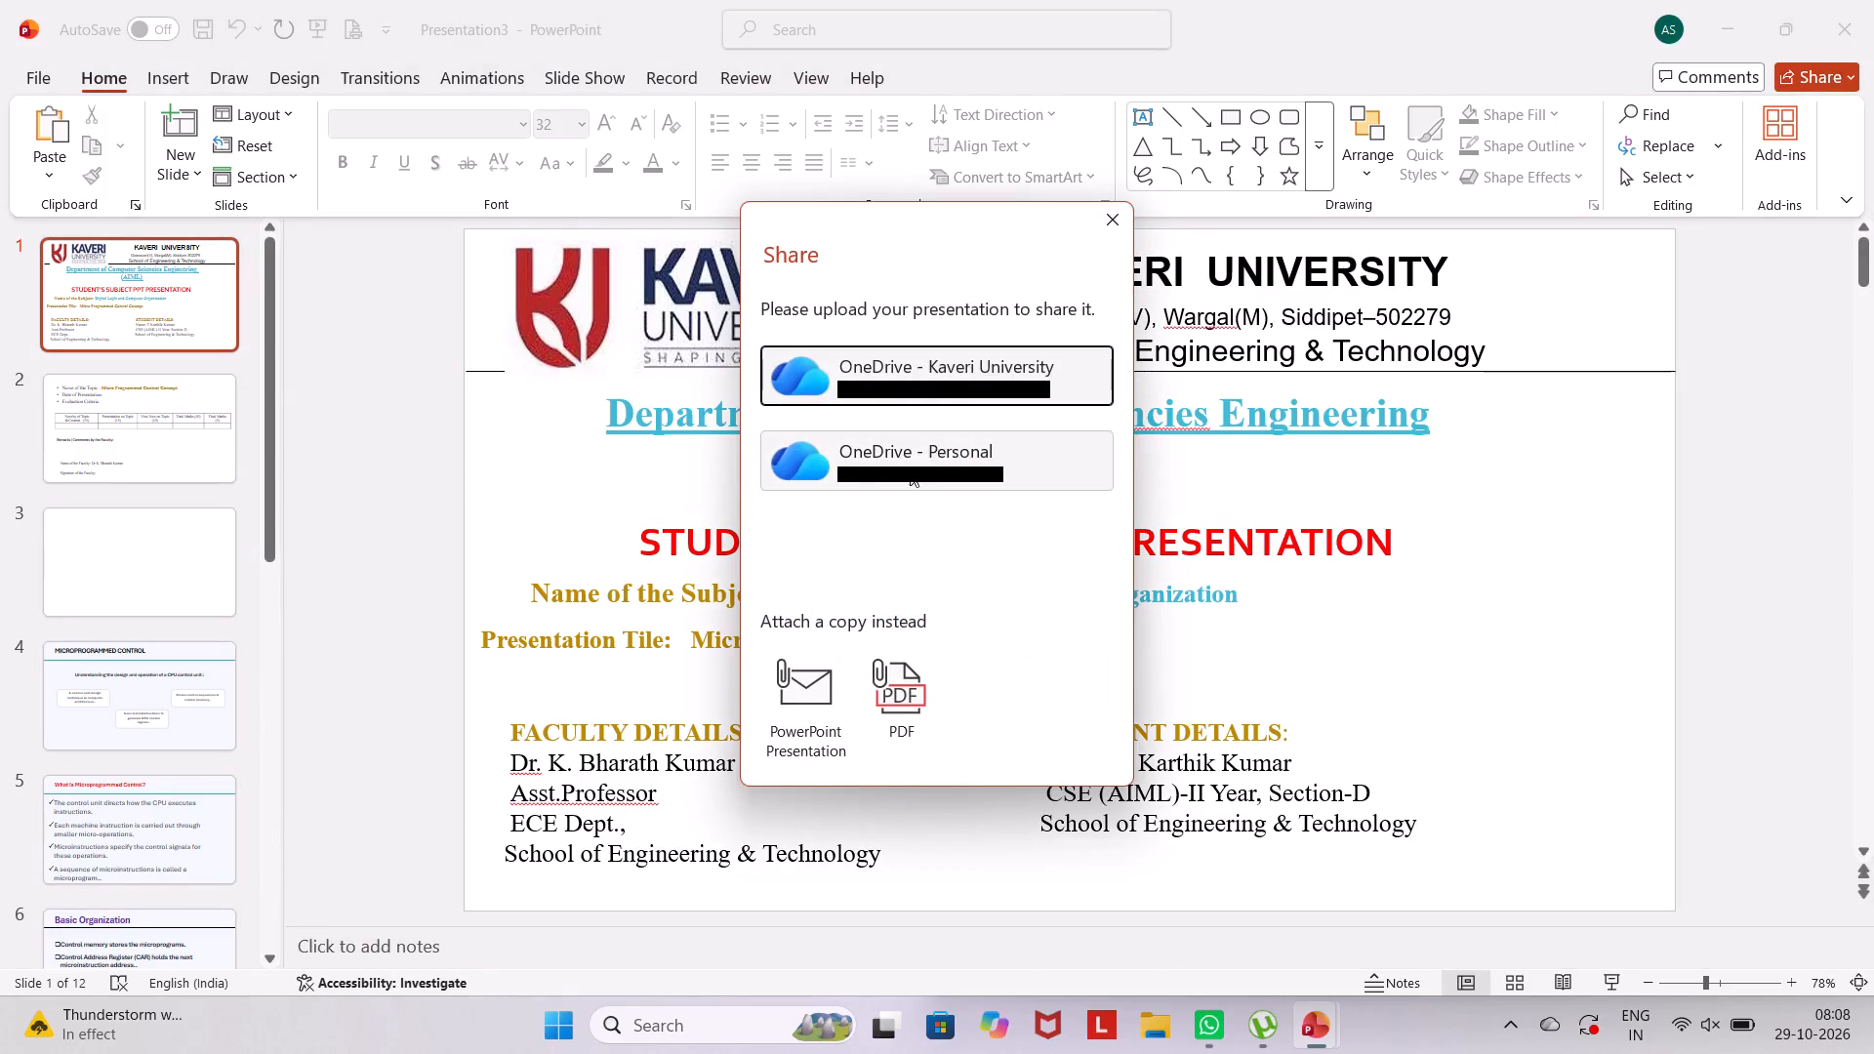
left_click(897, 486)
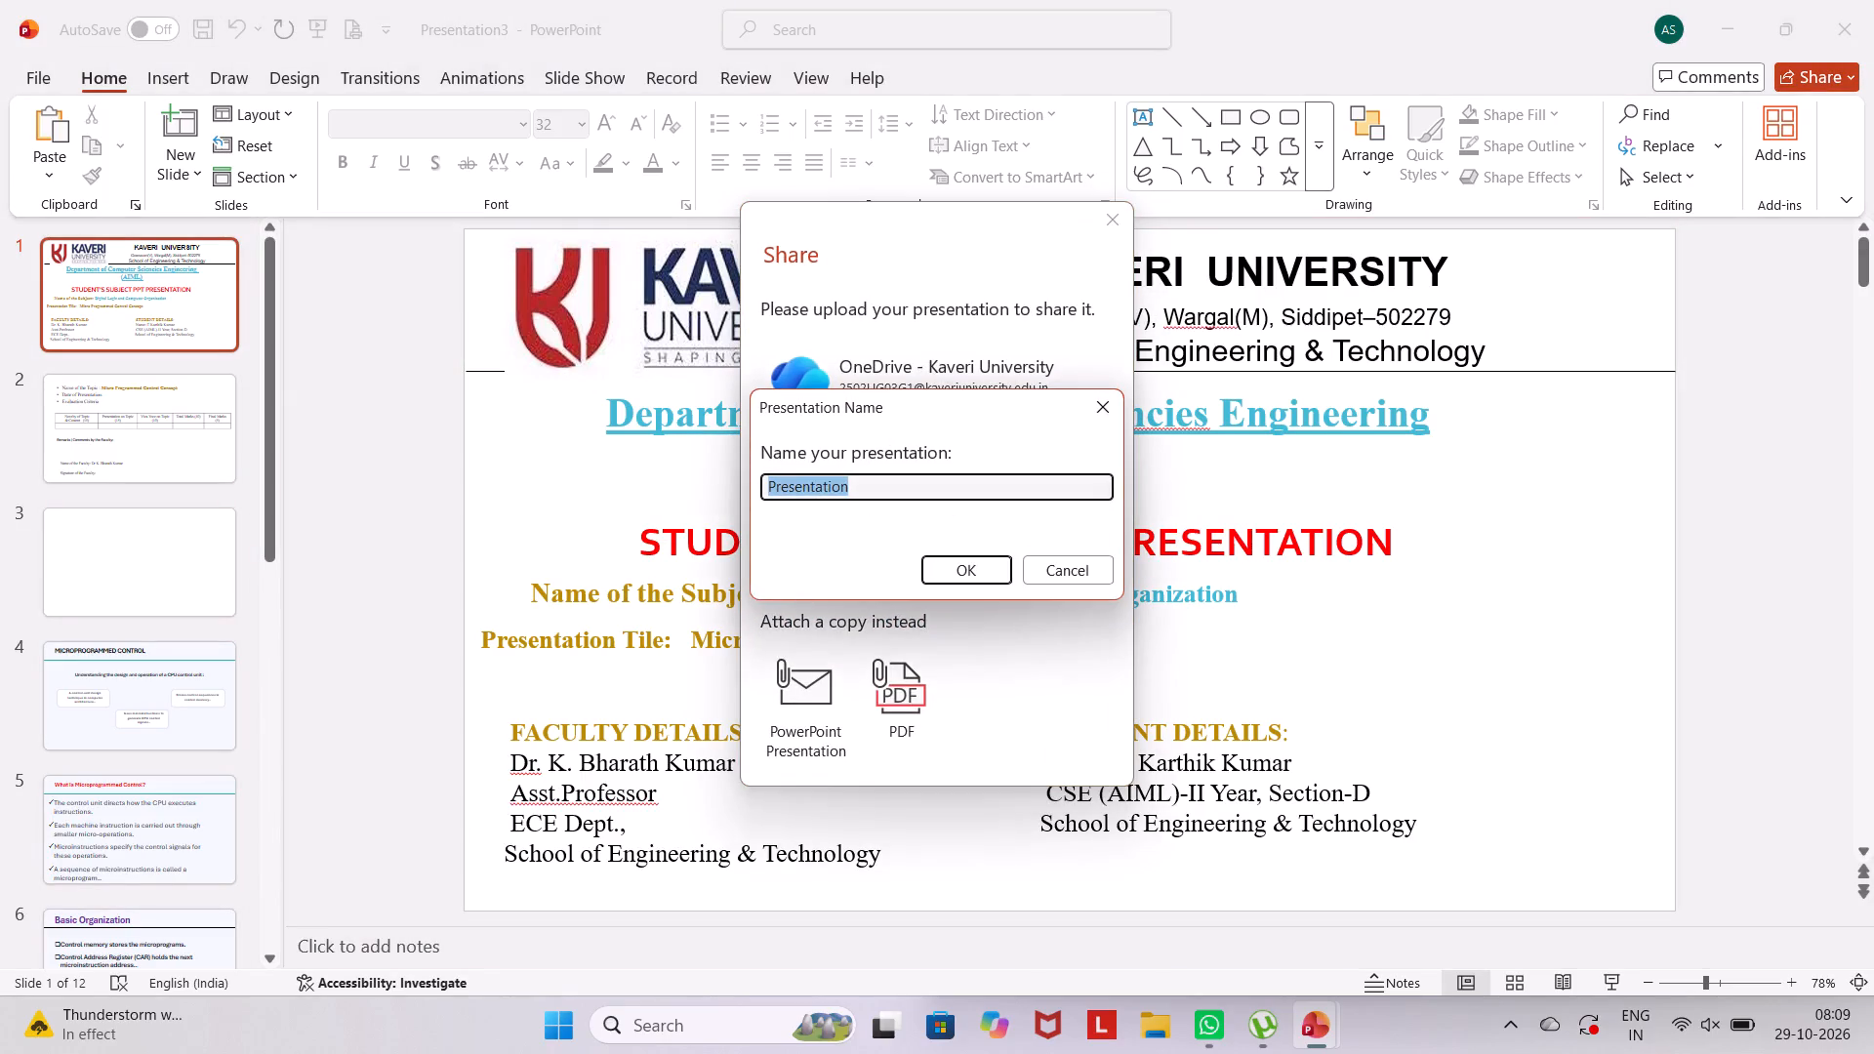
Name the presentation "Micro Programmed control concept" and upload it to the personal OneDrive.
key("BackSpace")
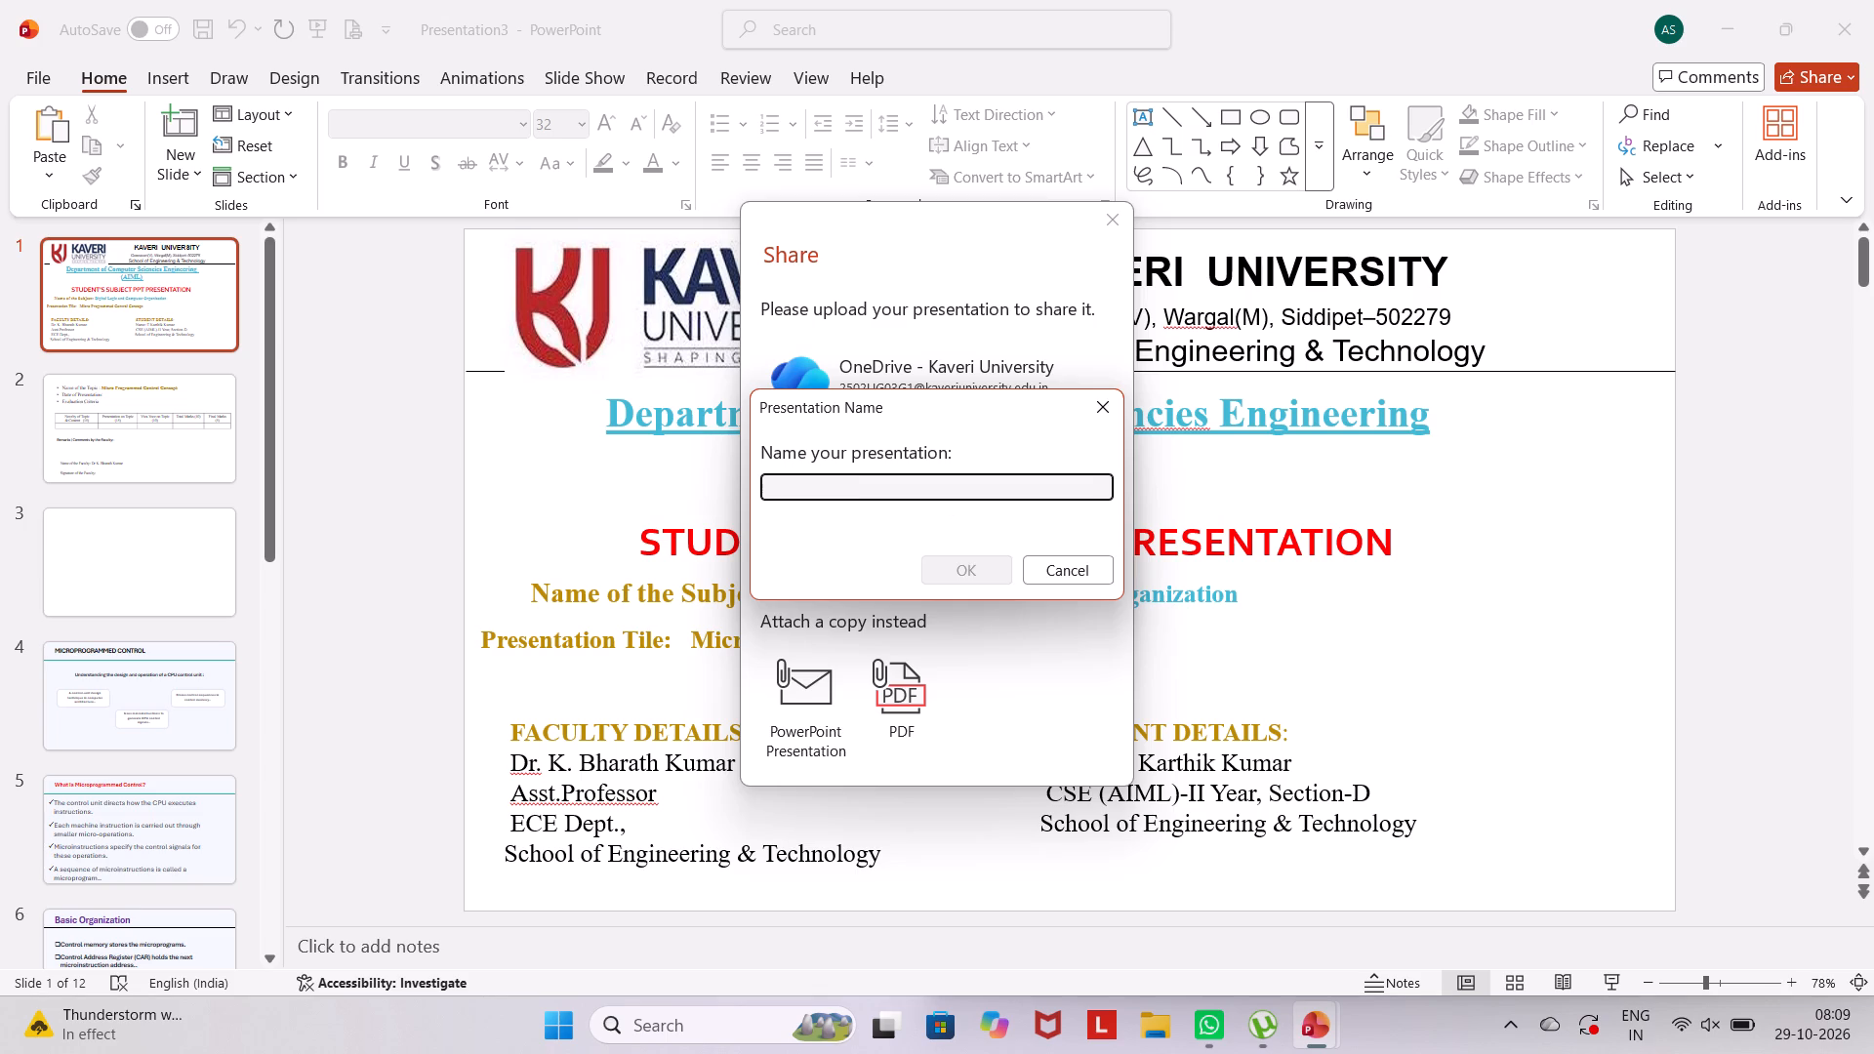
type("mI")
key("BackSpace")
key("BackSpace")
type("mICRO")
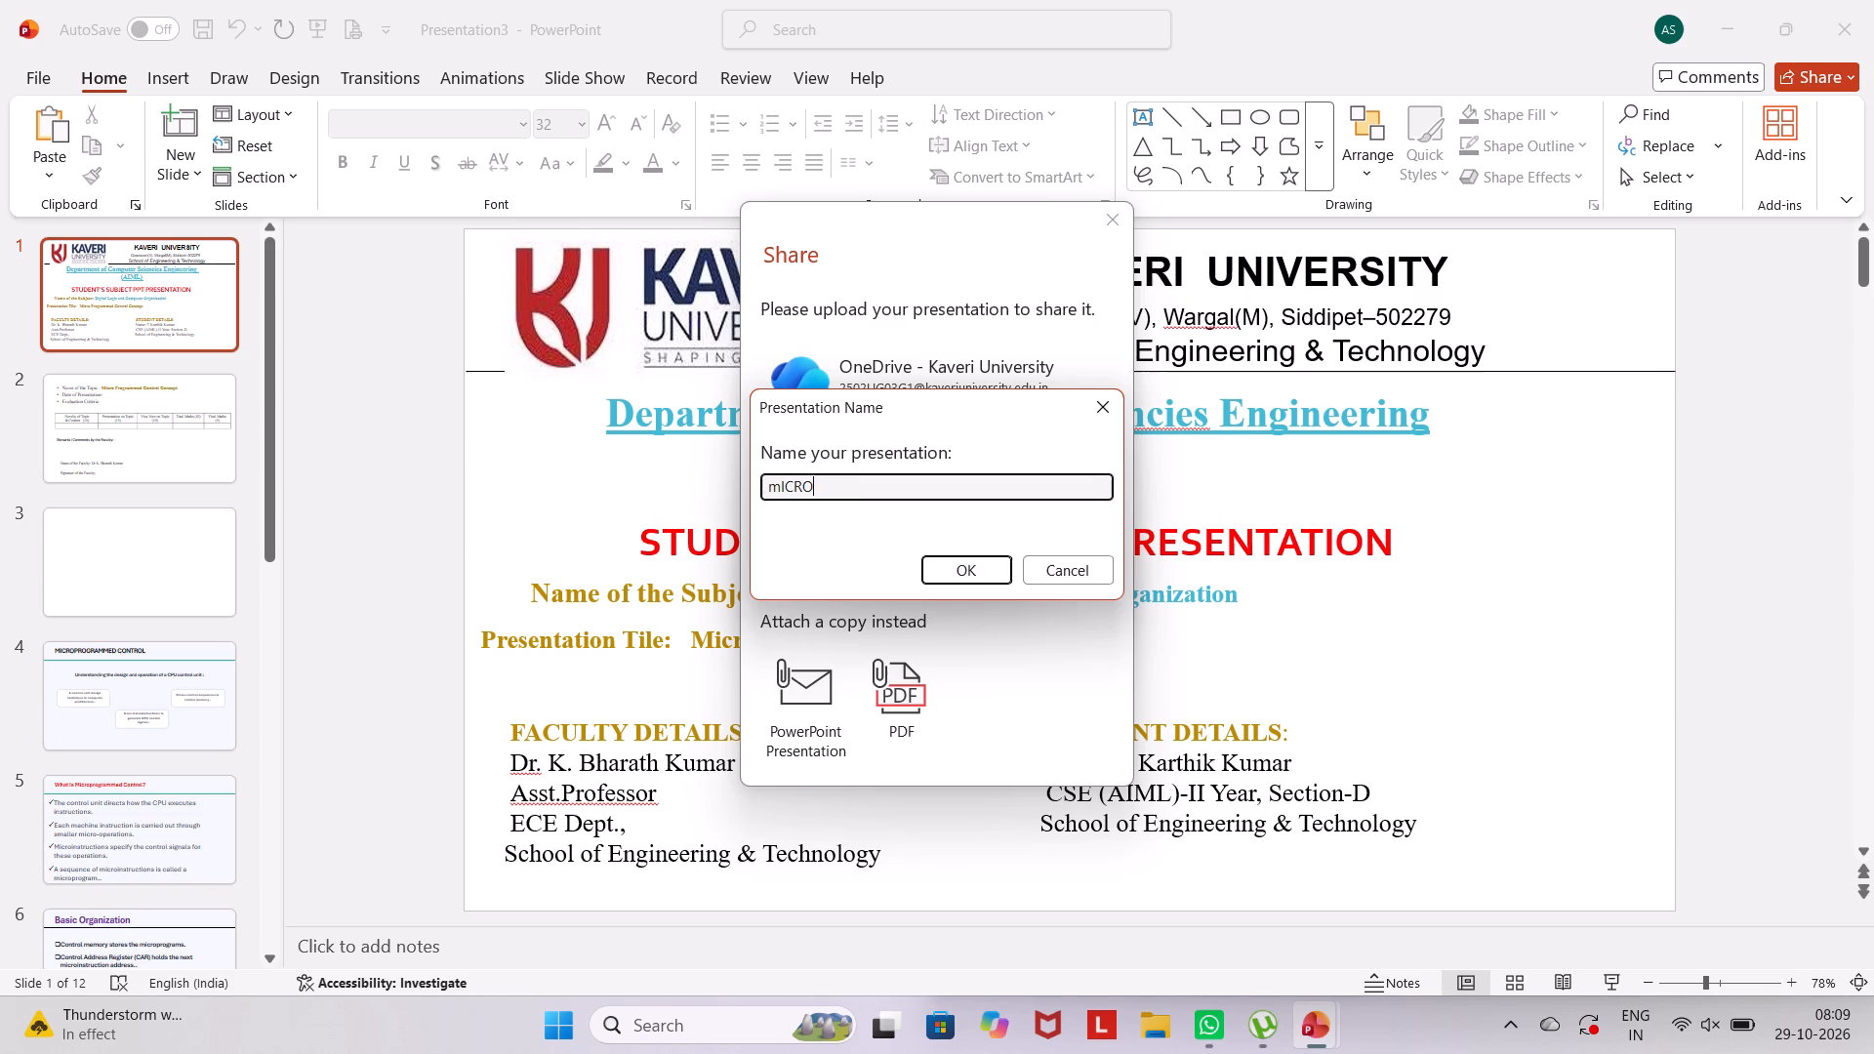
key("space")
key("BackSpace")
key("BackSpace")
key("BackSpace")
key("BackSpace")
key("BackSpace")
key("BackSpace")
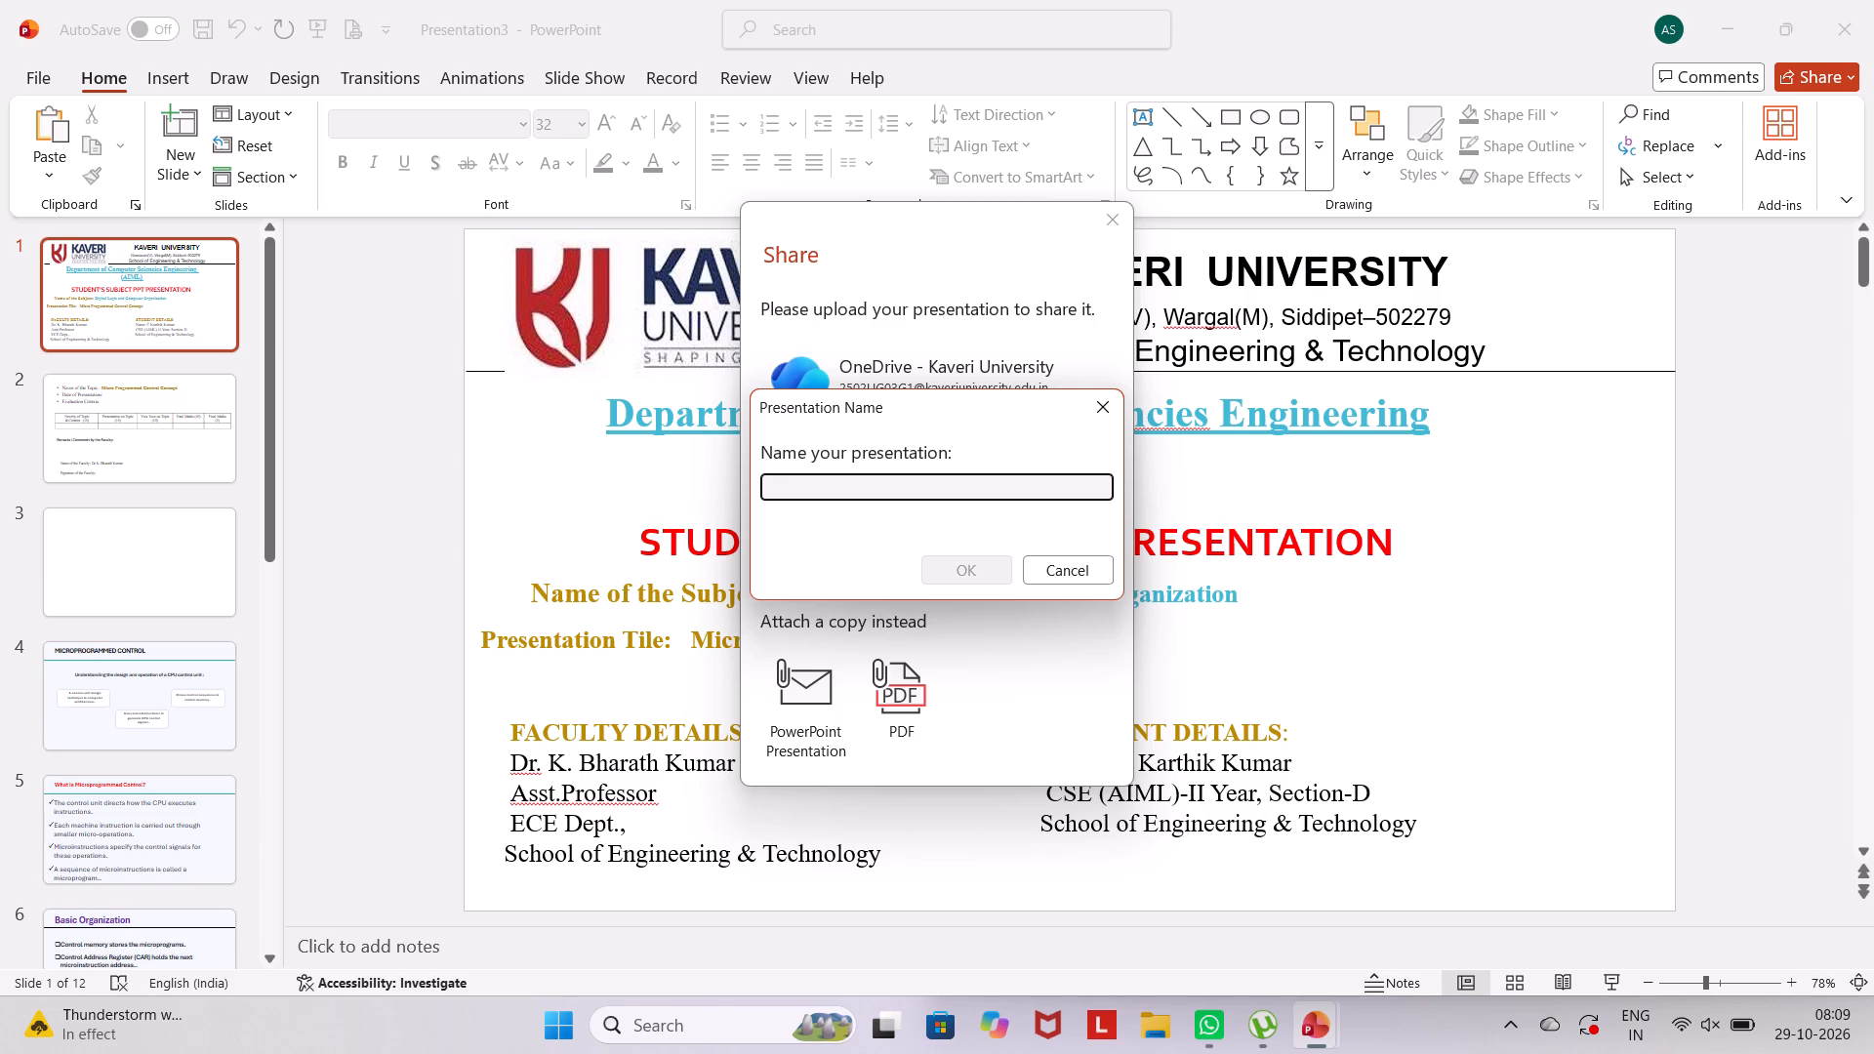
type("Micro P")
type("rog")
type("rammed")
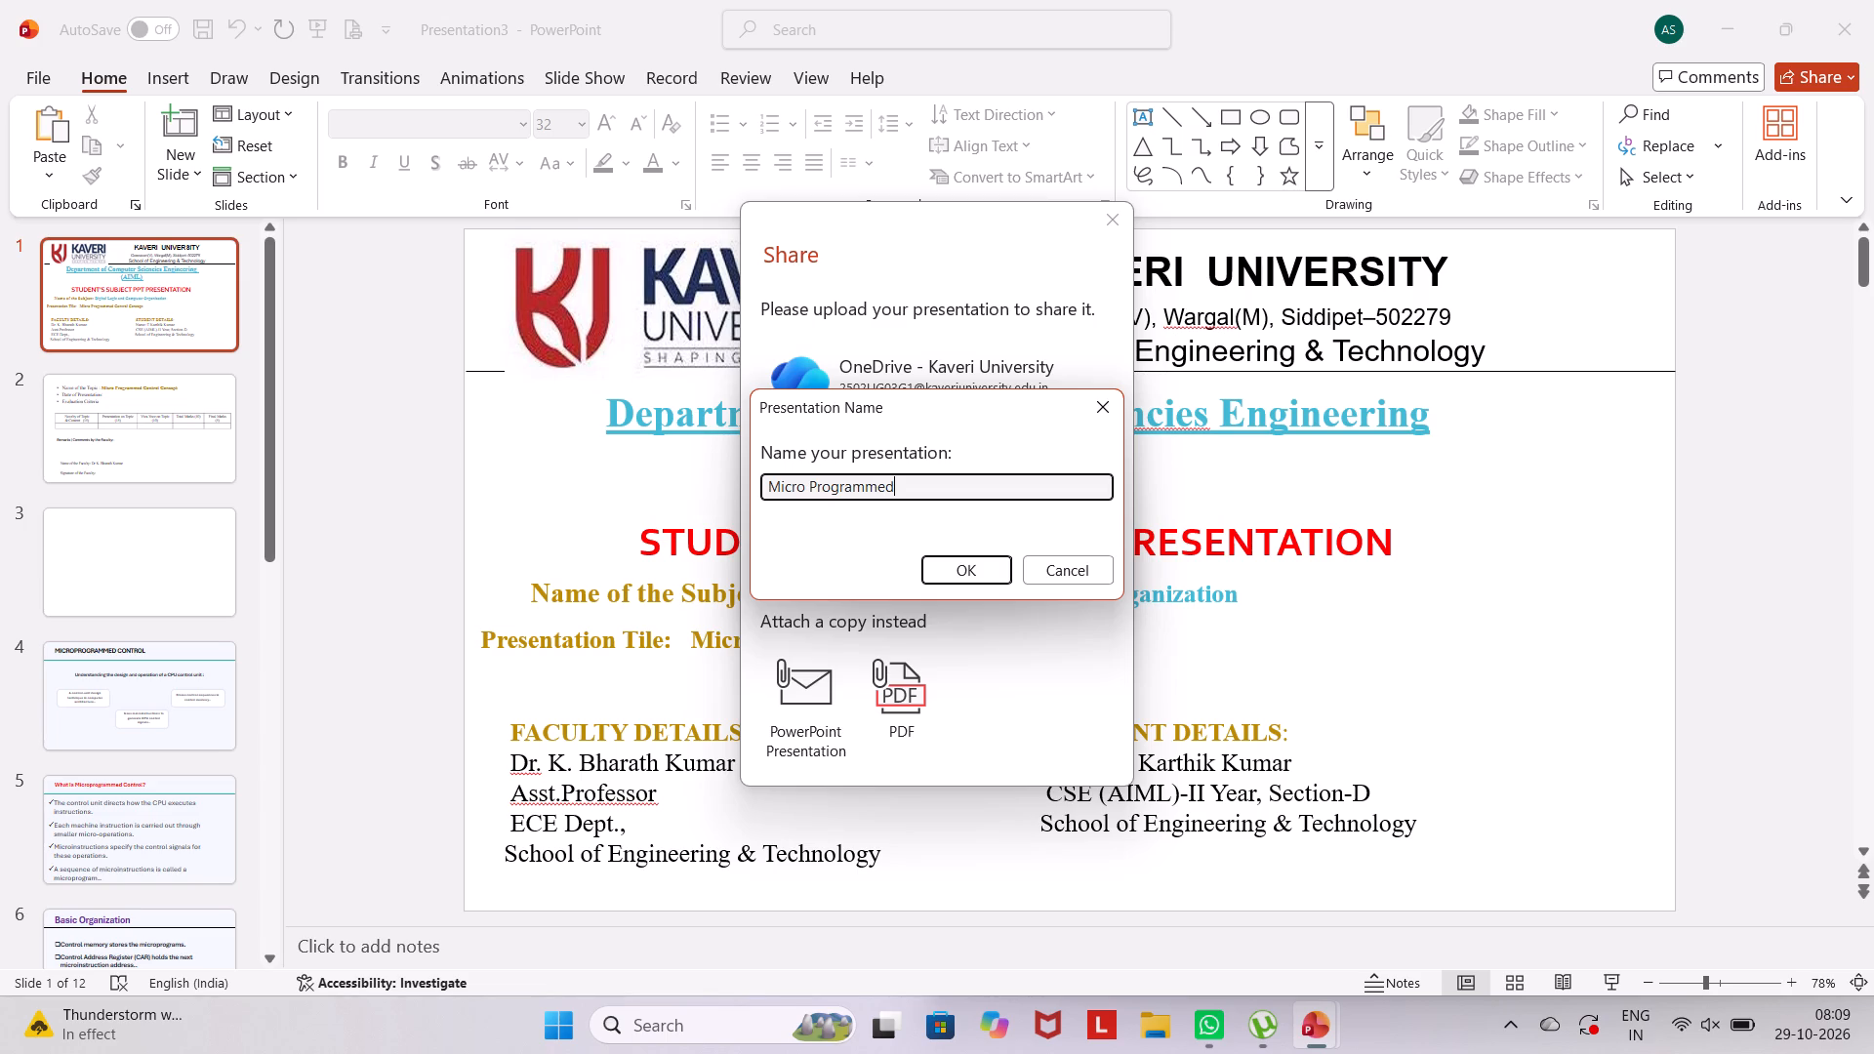
key("space")
type("con")
type("trol concept")
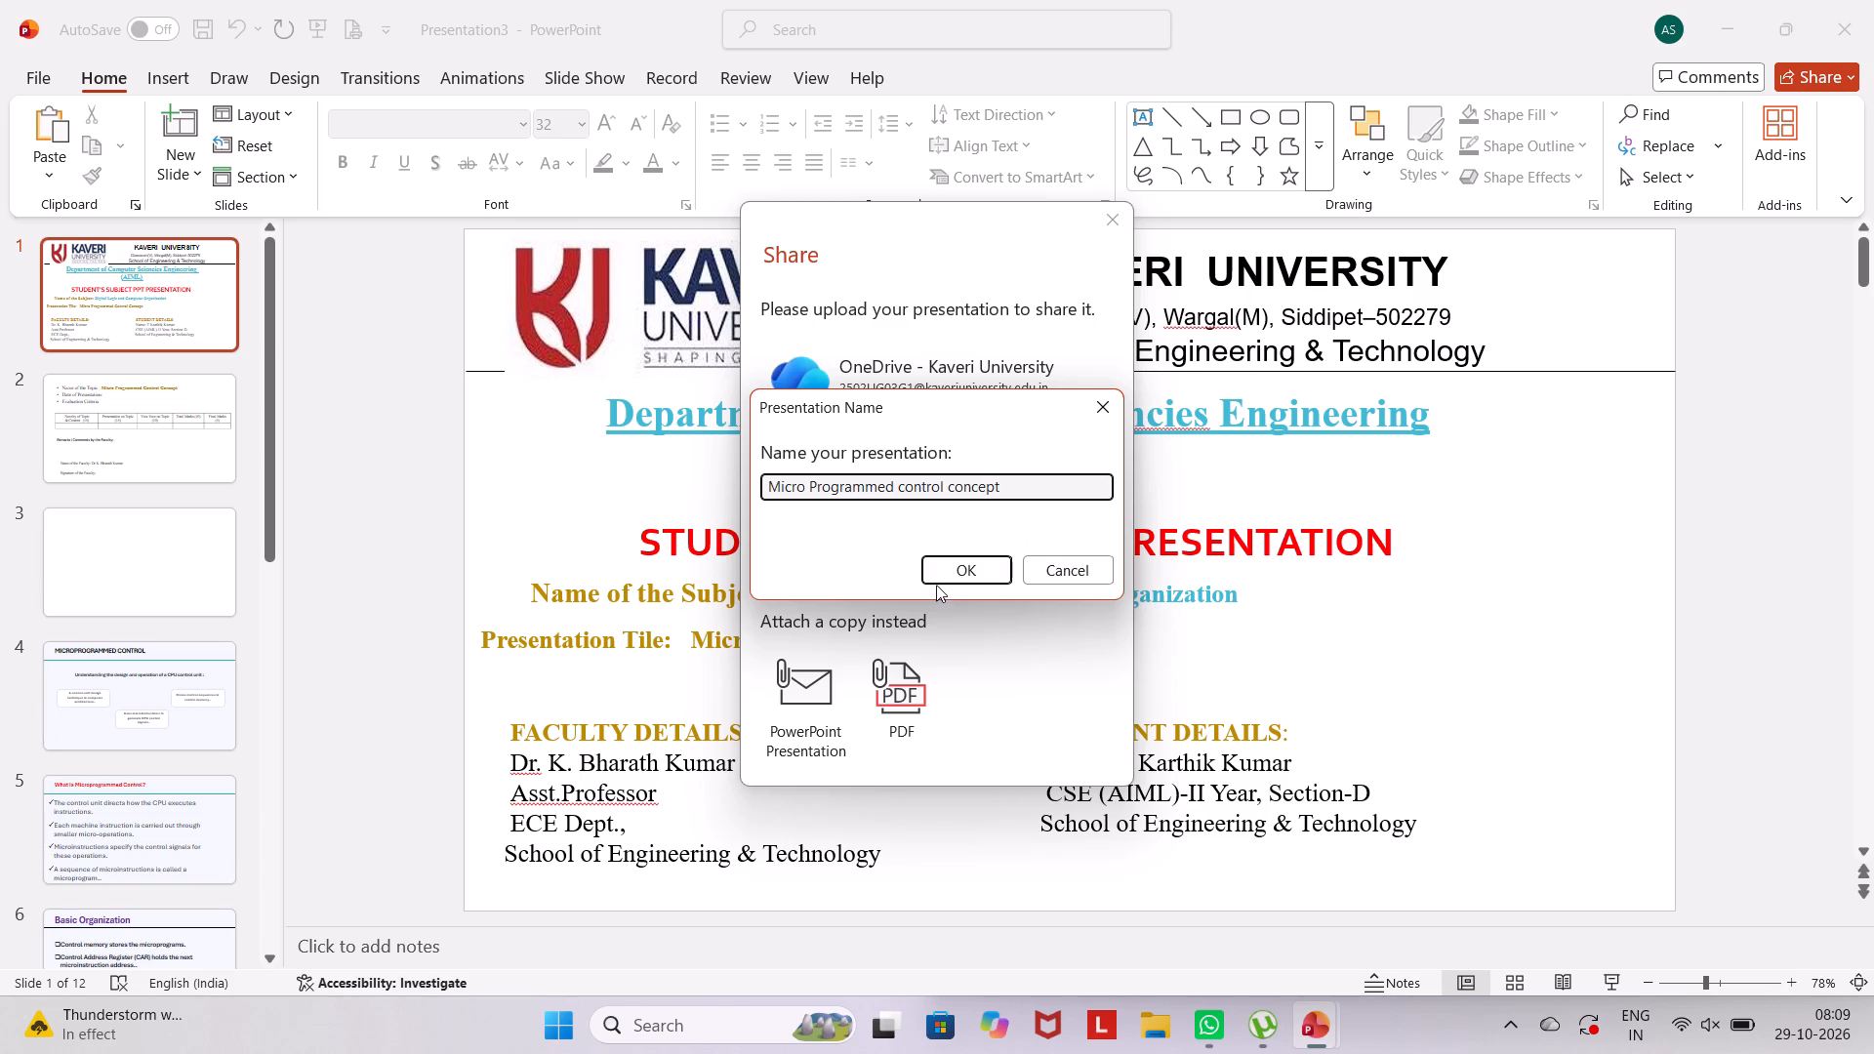
left_click(943, 575)
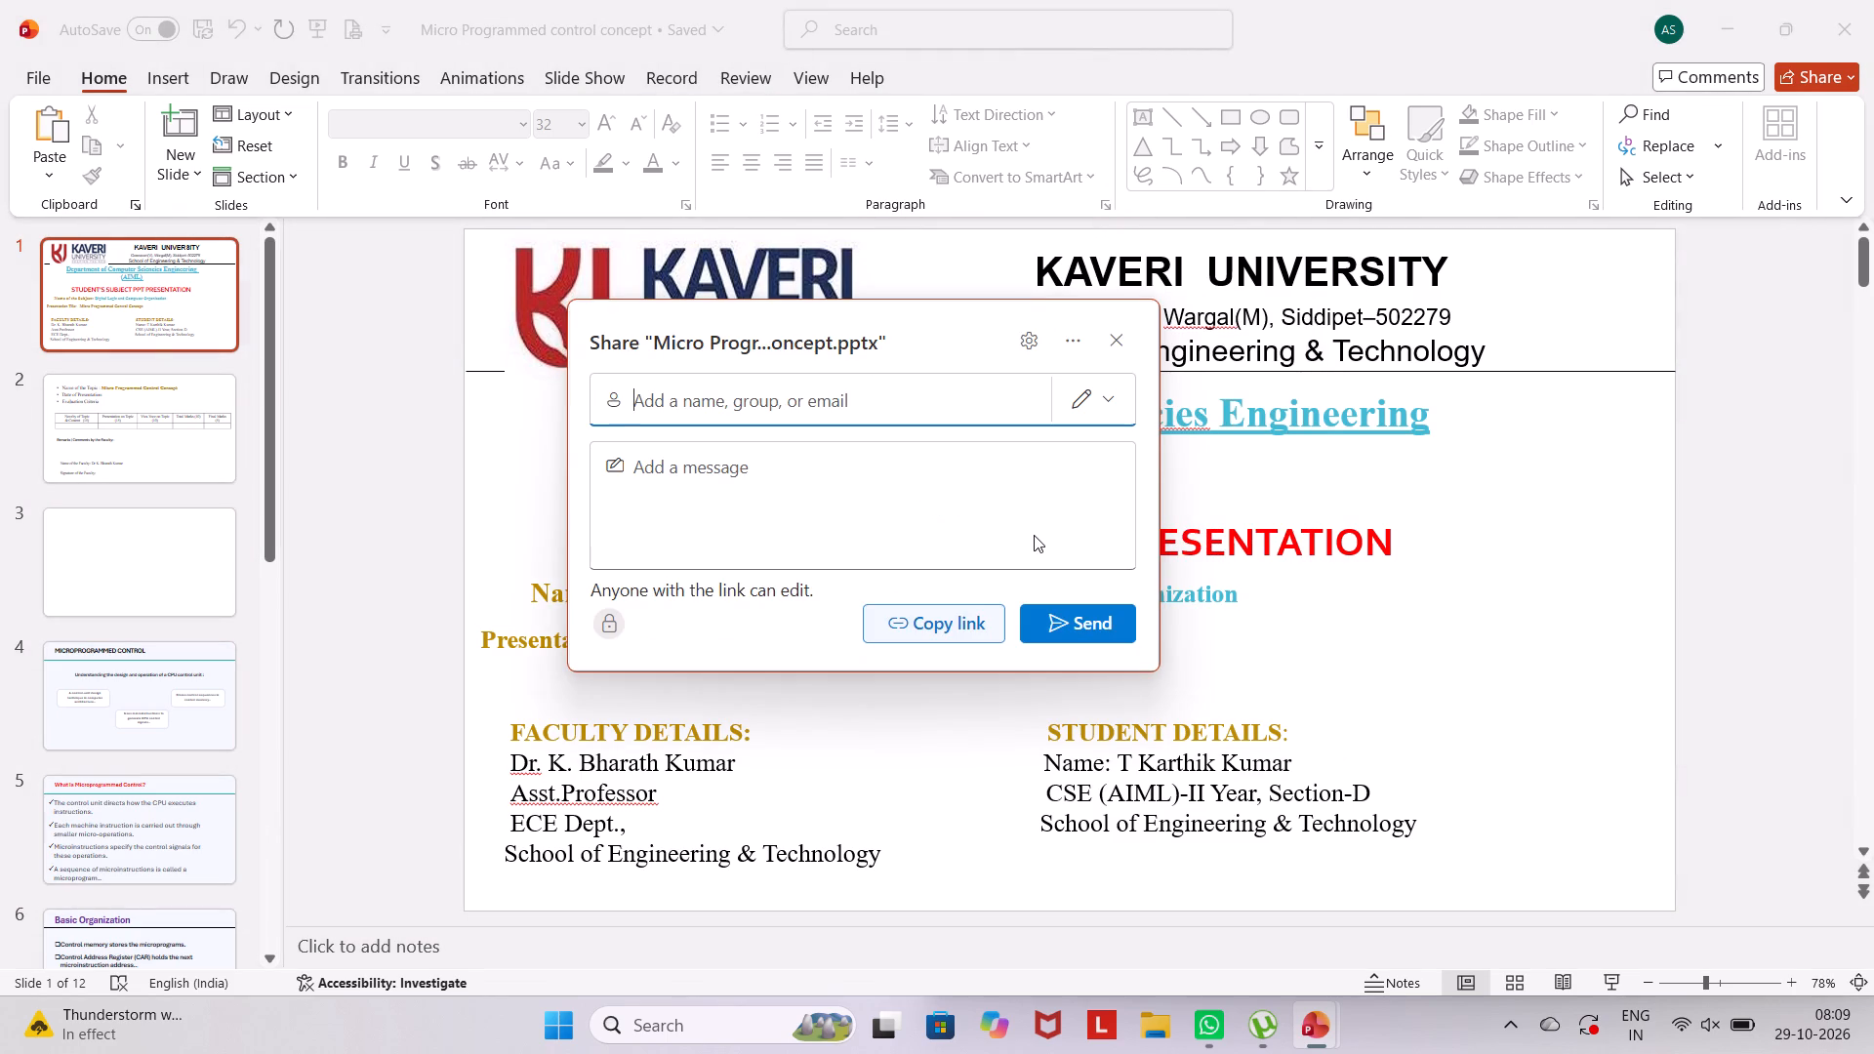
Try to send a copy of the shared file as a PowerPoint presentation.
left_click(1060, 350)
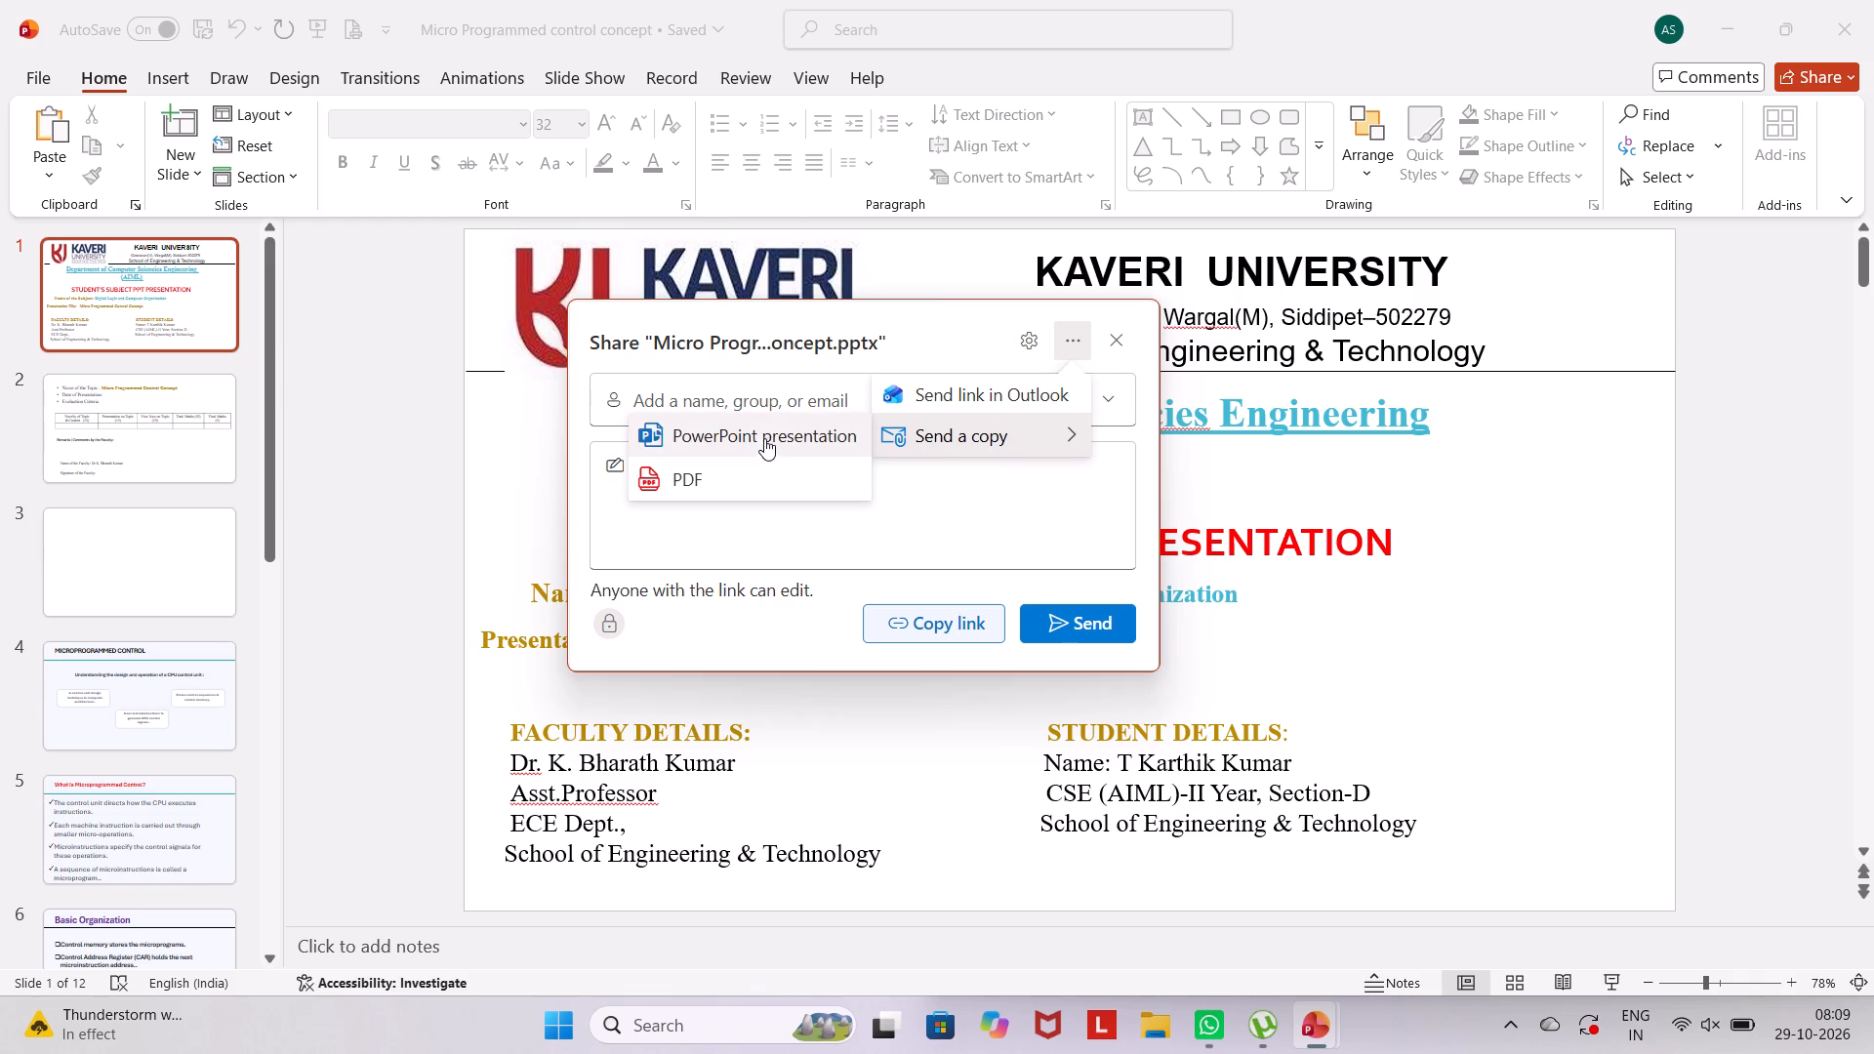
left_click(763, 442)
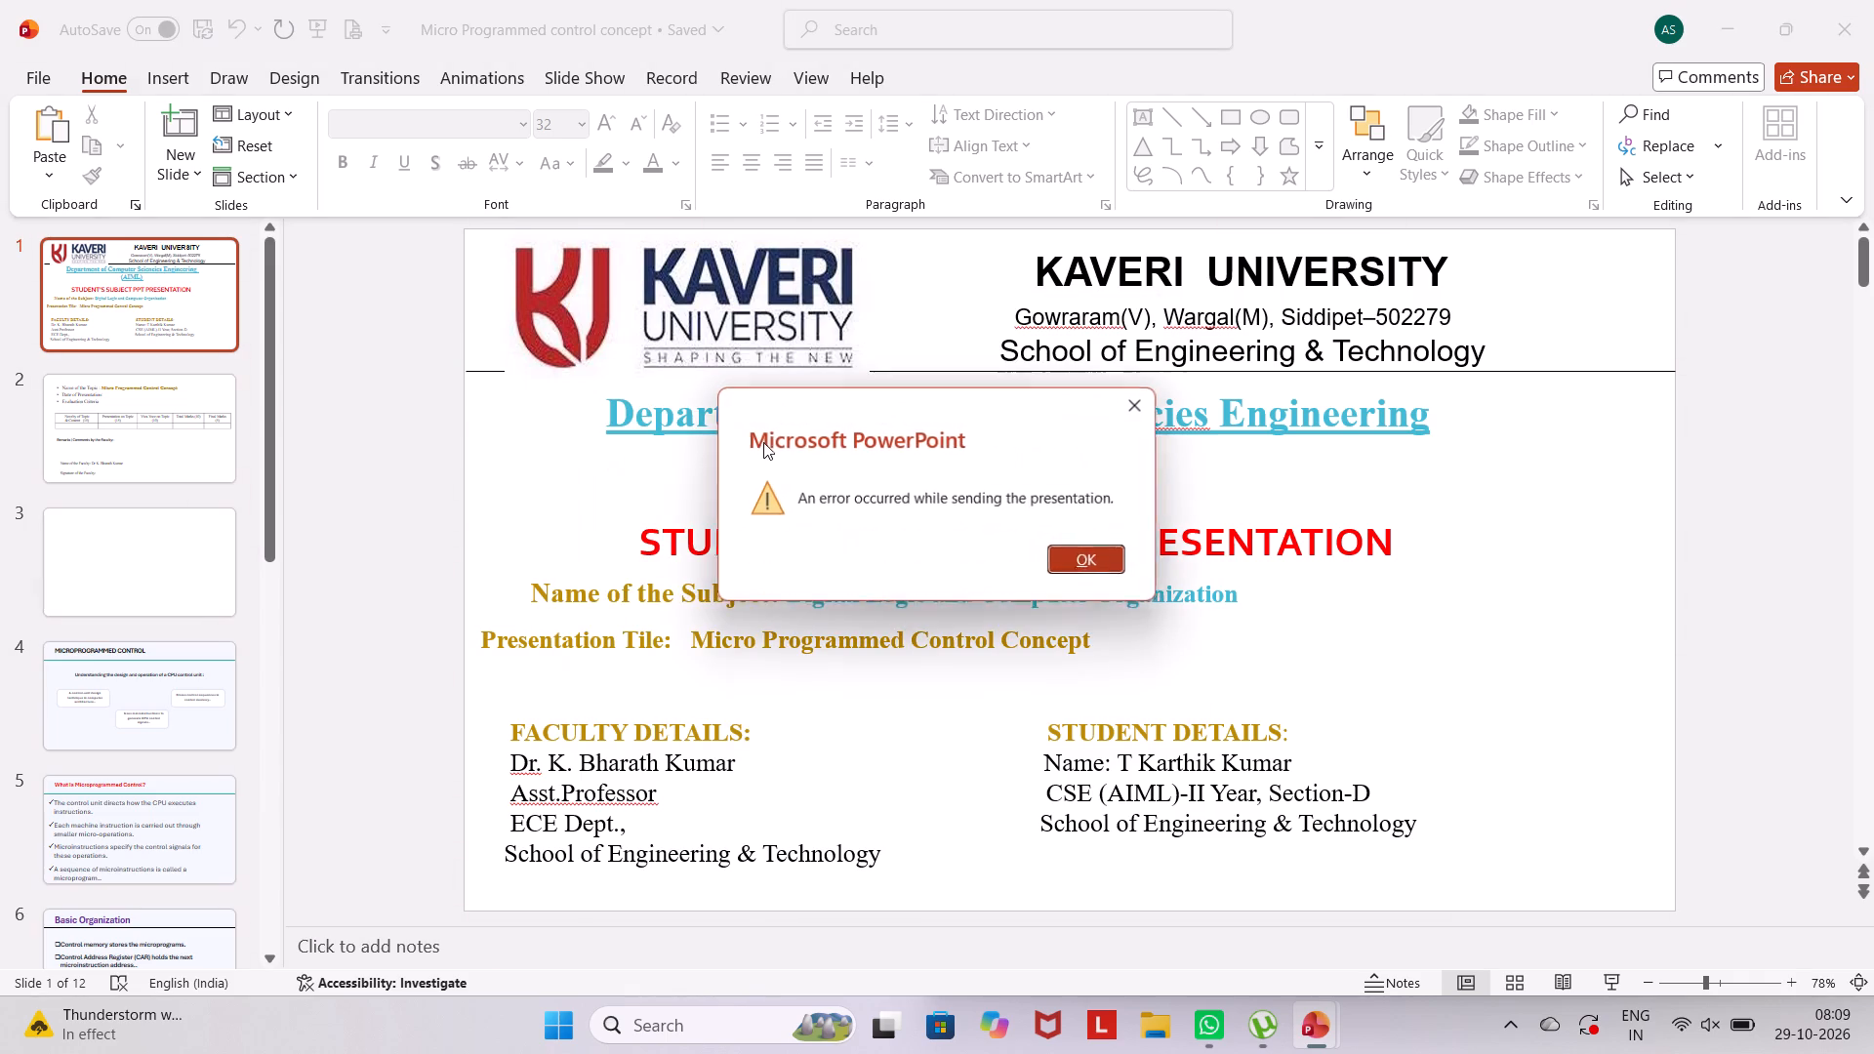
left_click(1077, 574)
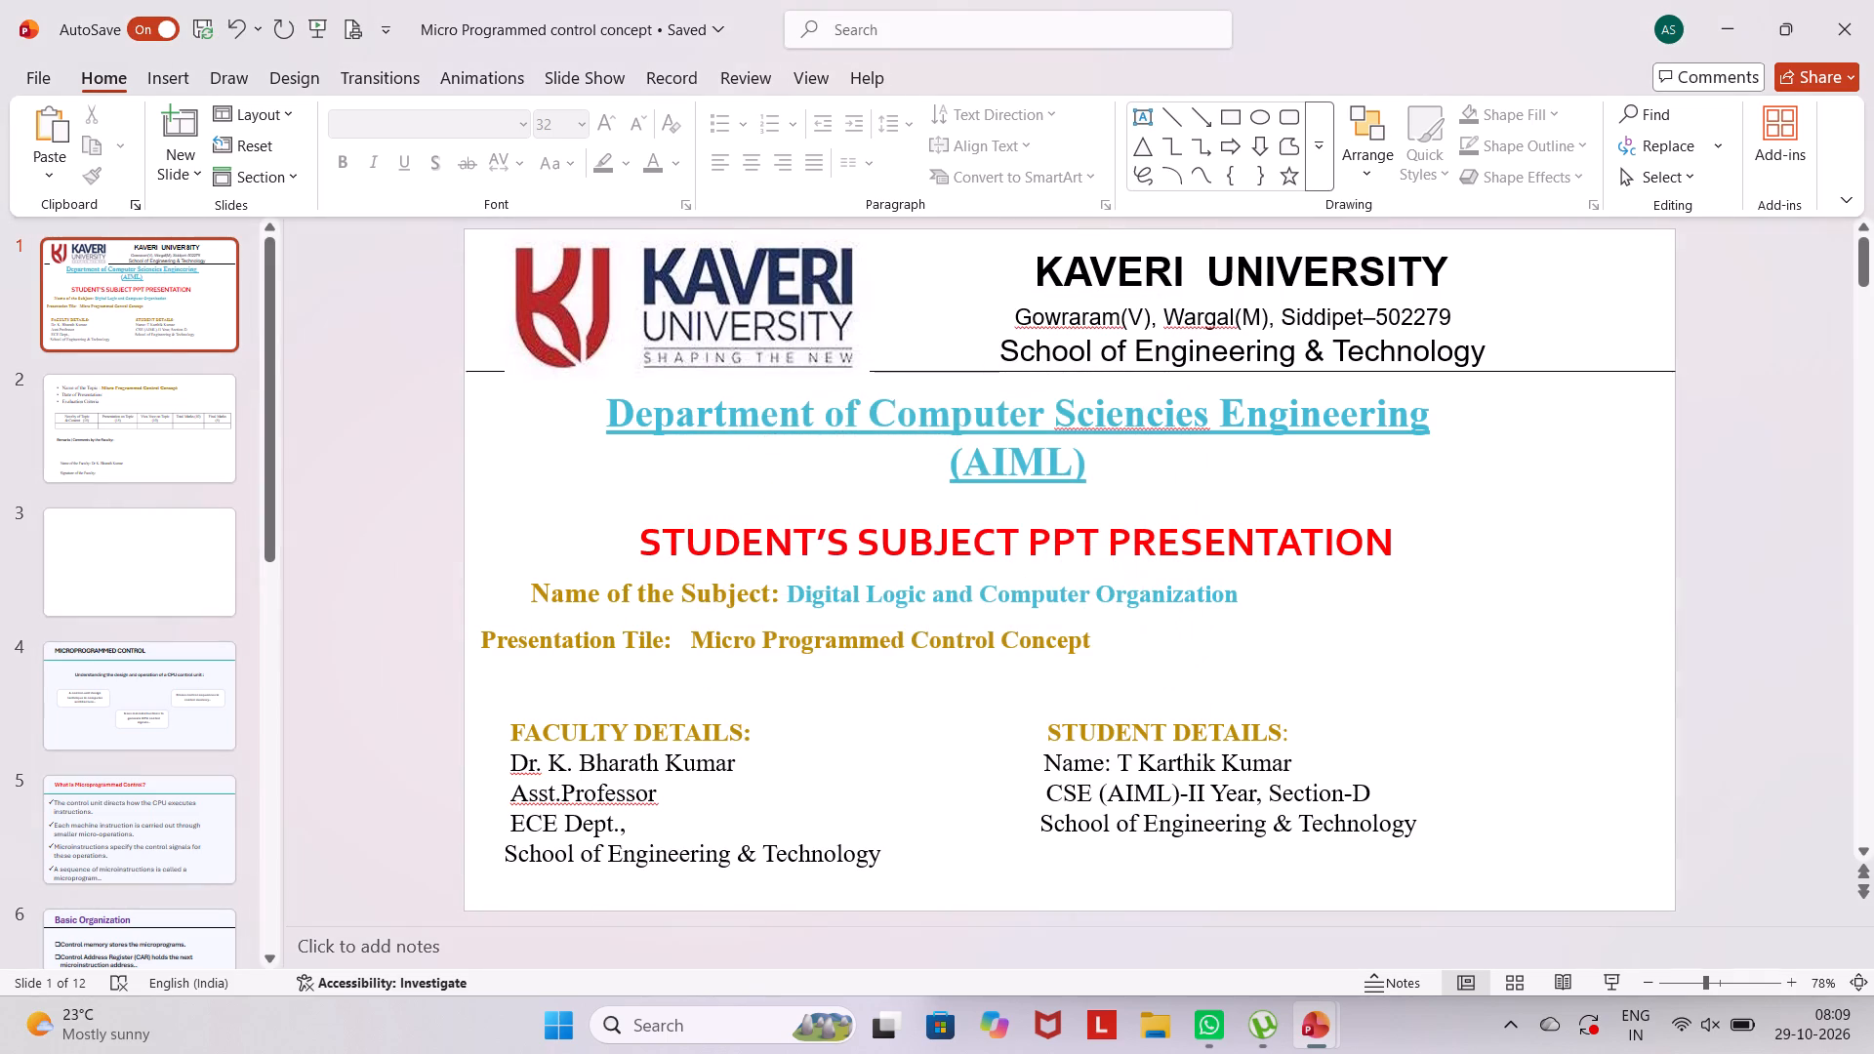
Review who has access to the uploaded file, including group or family sharing, and close the sharing window without sending.
left_click(1847, 68)
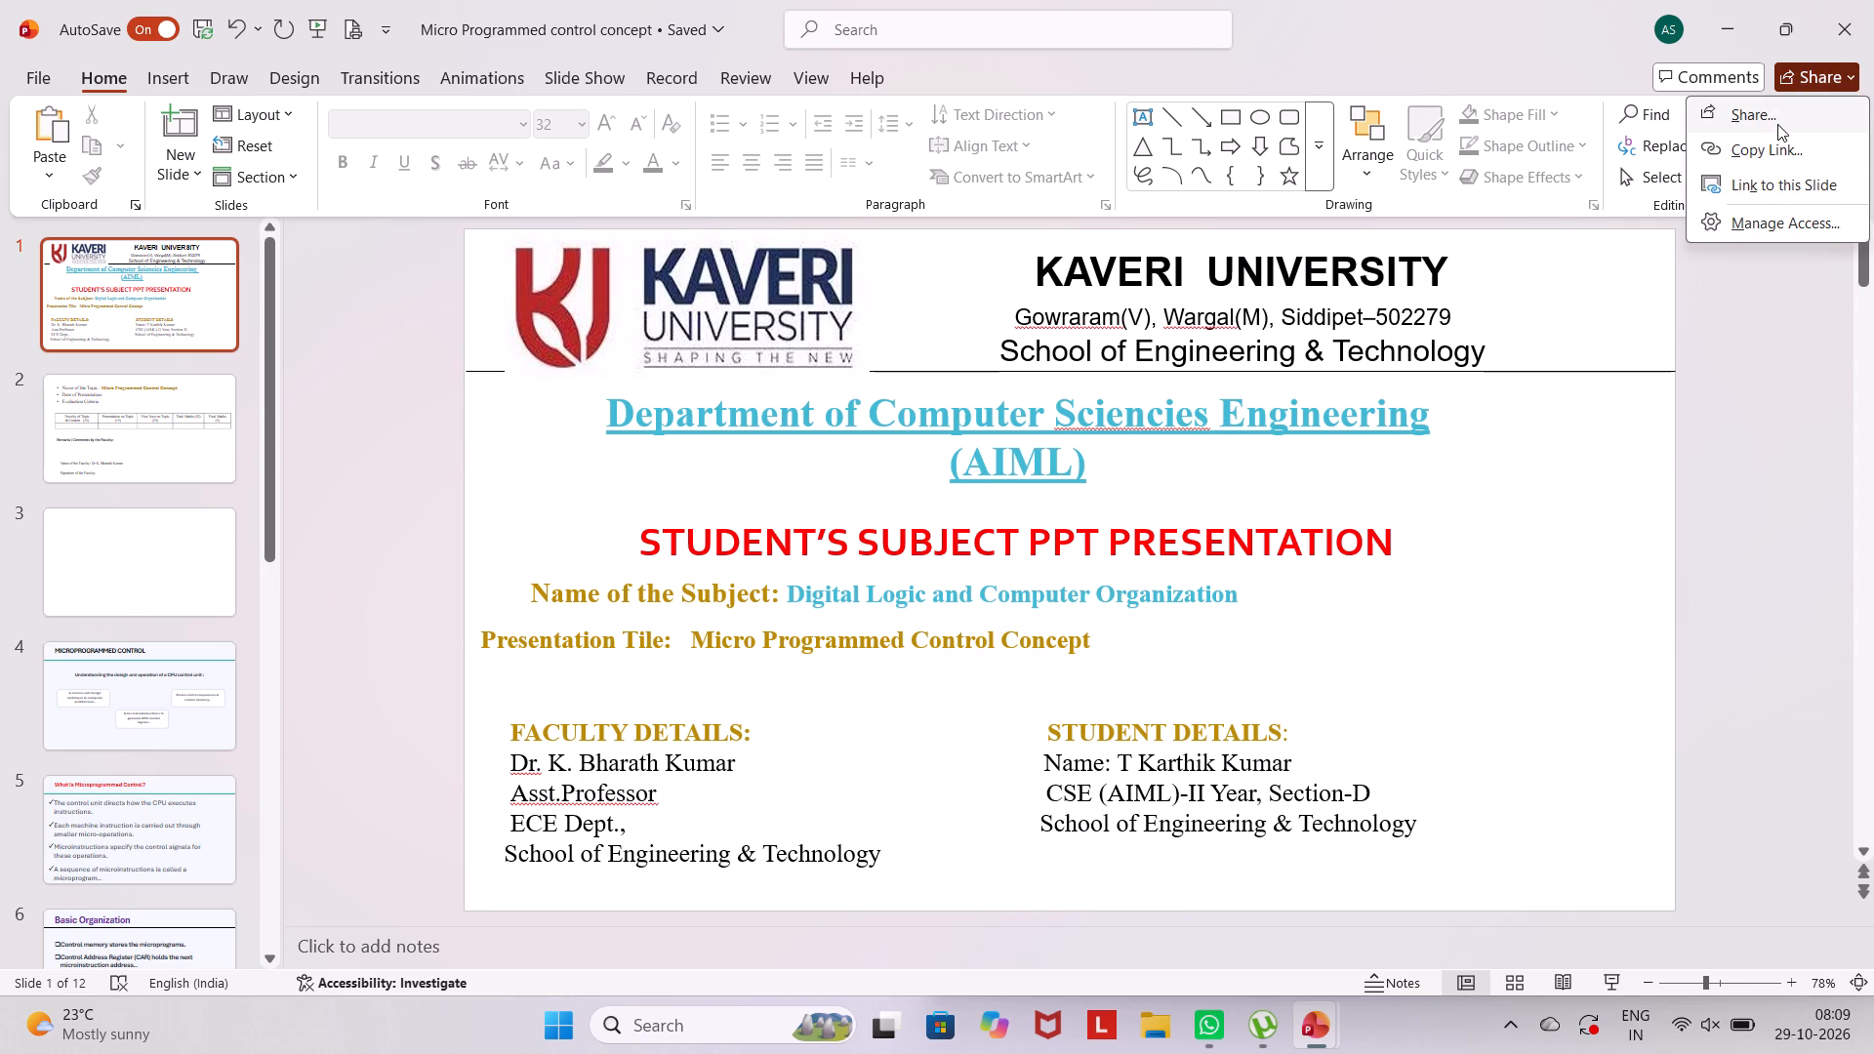
left_click(1763, 220)
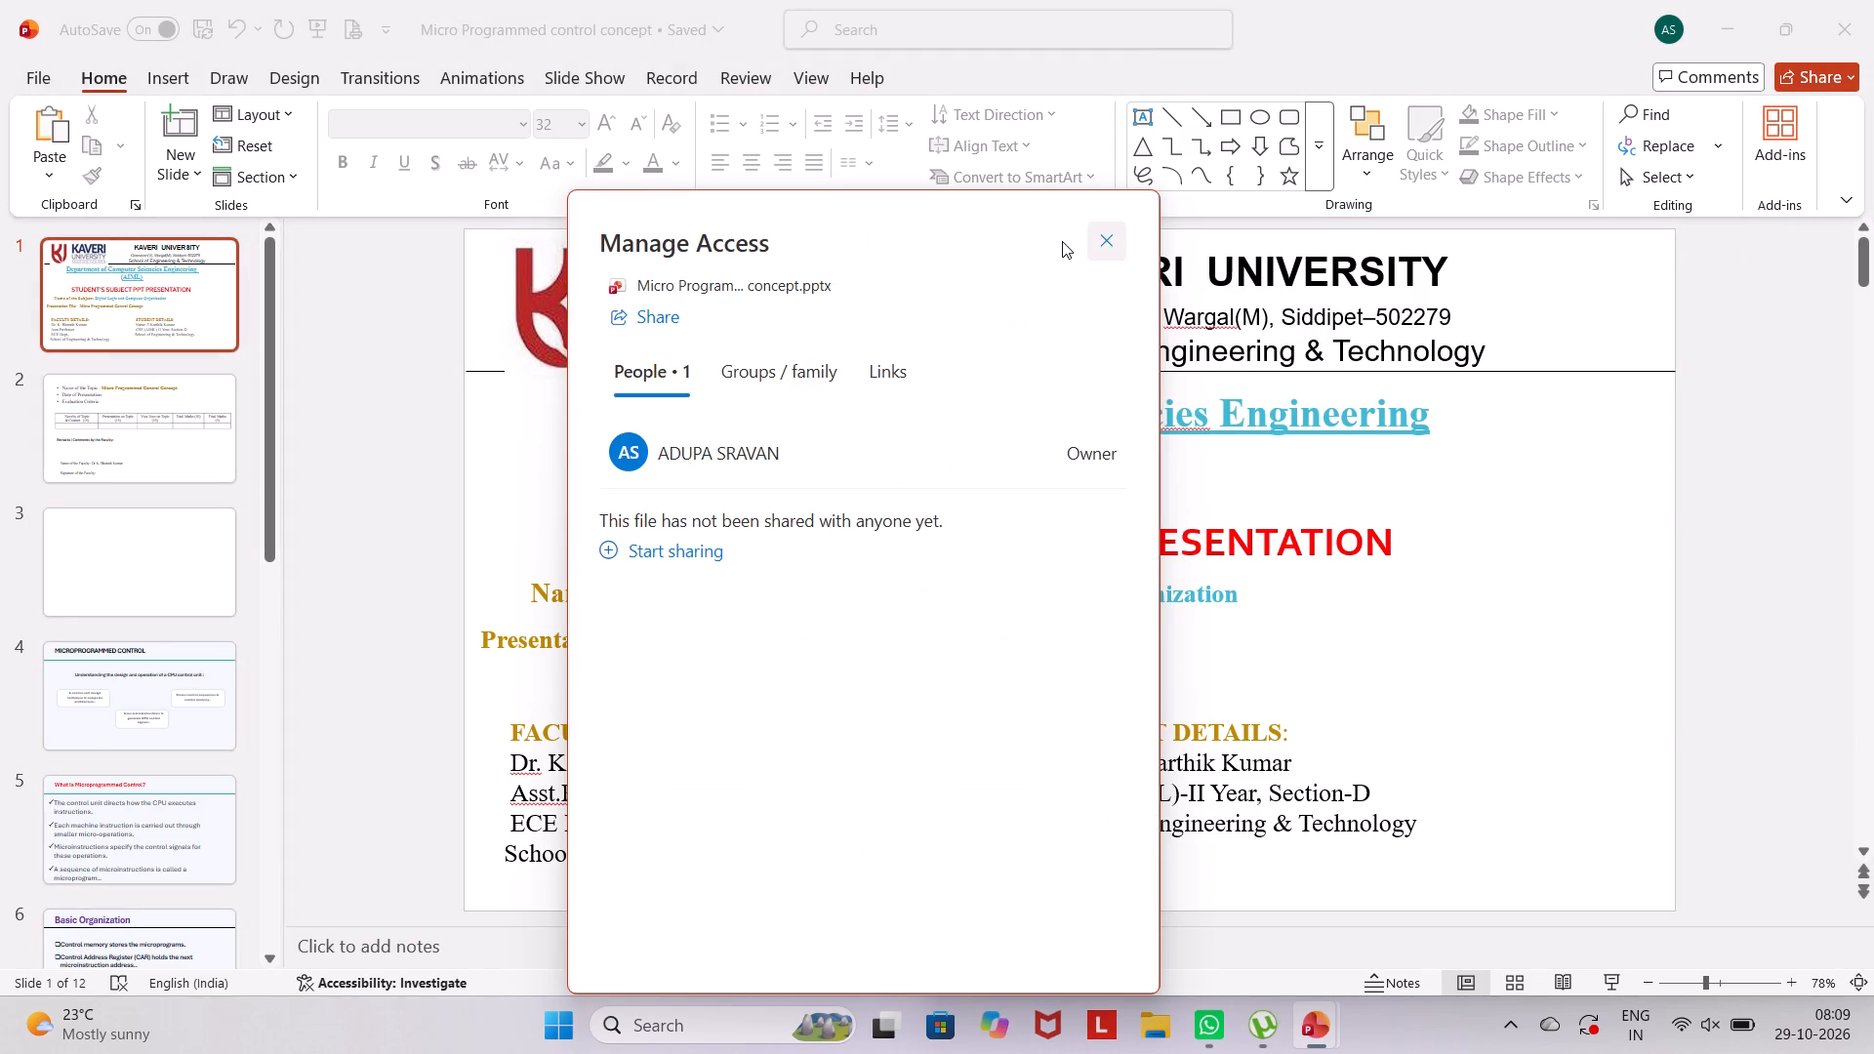
left_click(799, 286)
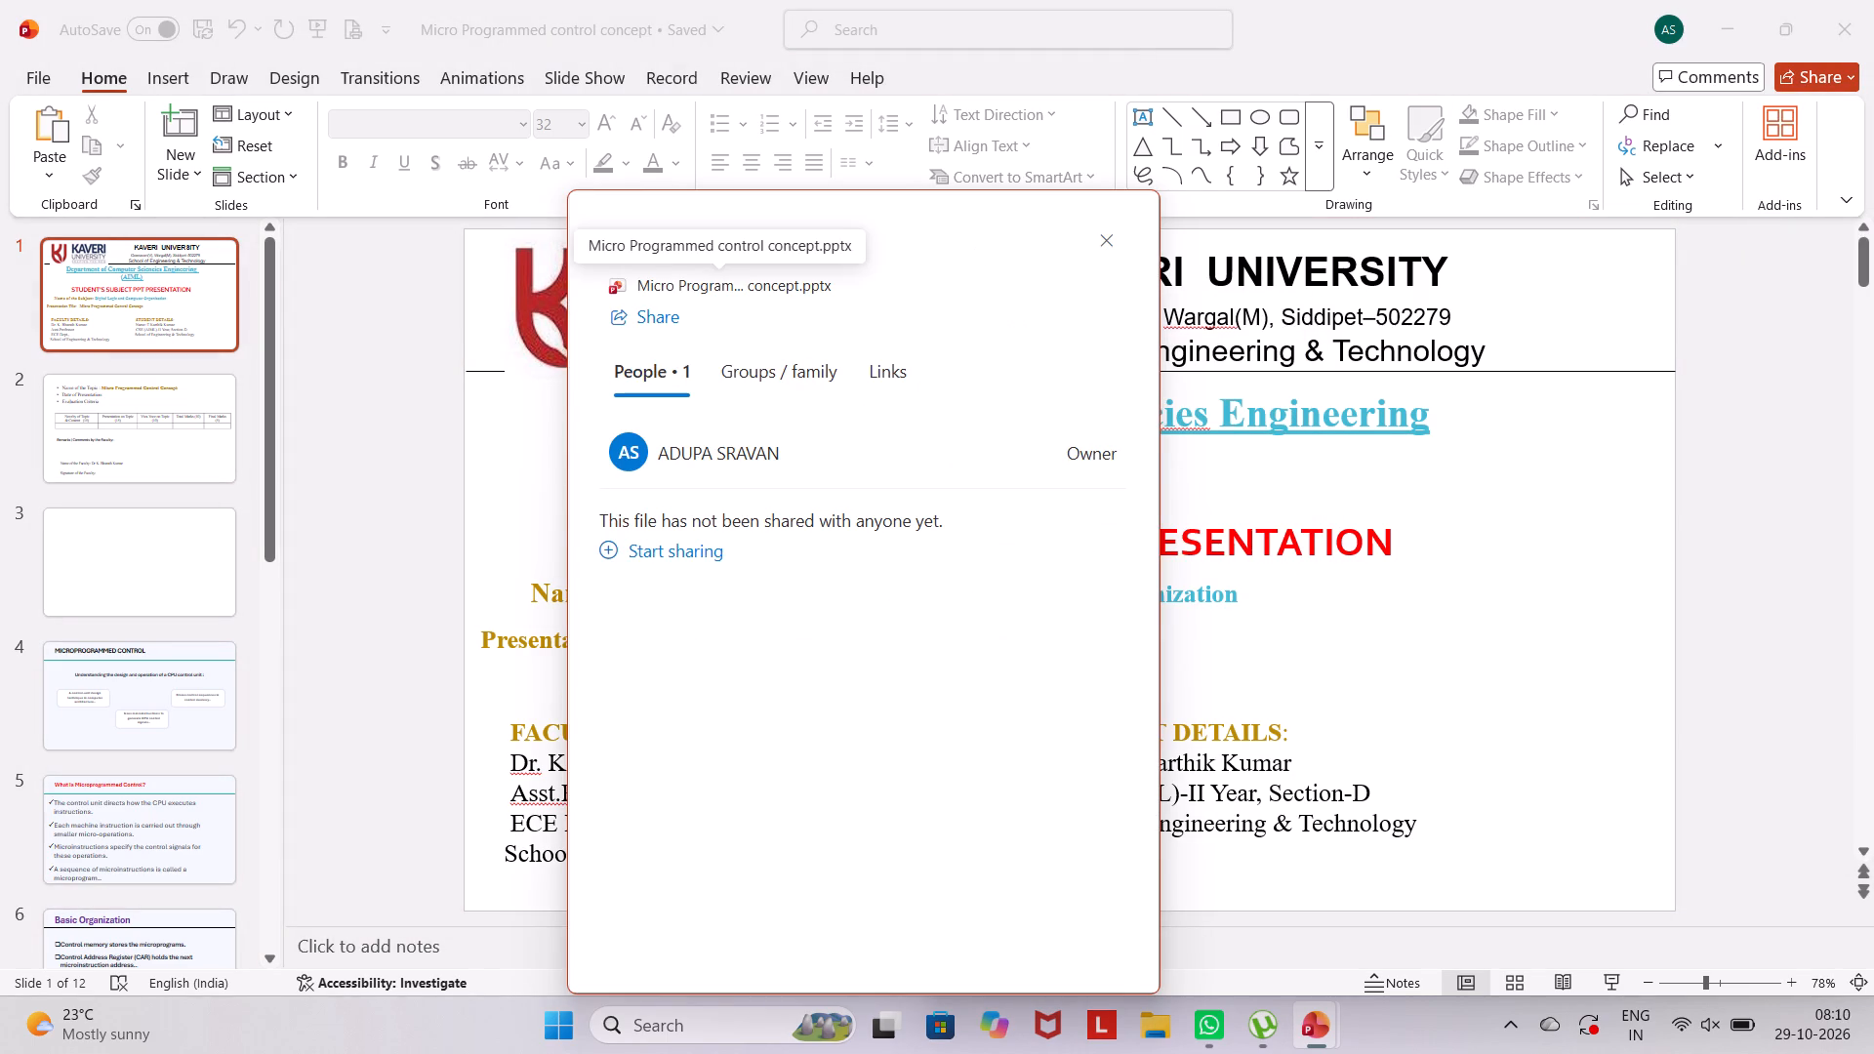
left_click(776, 368)
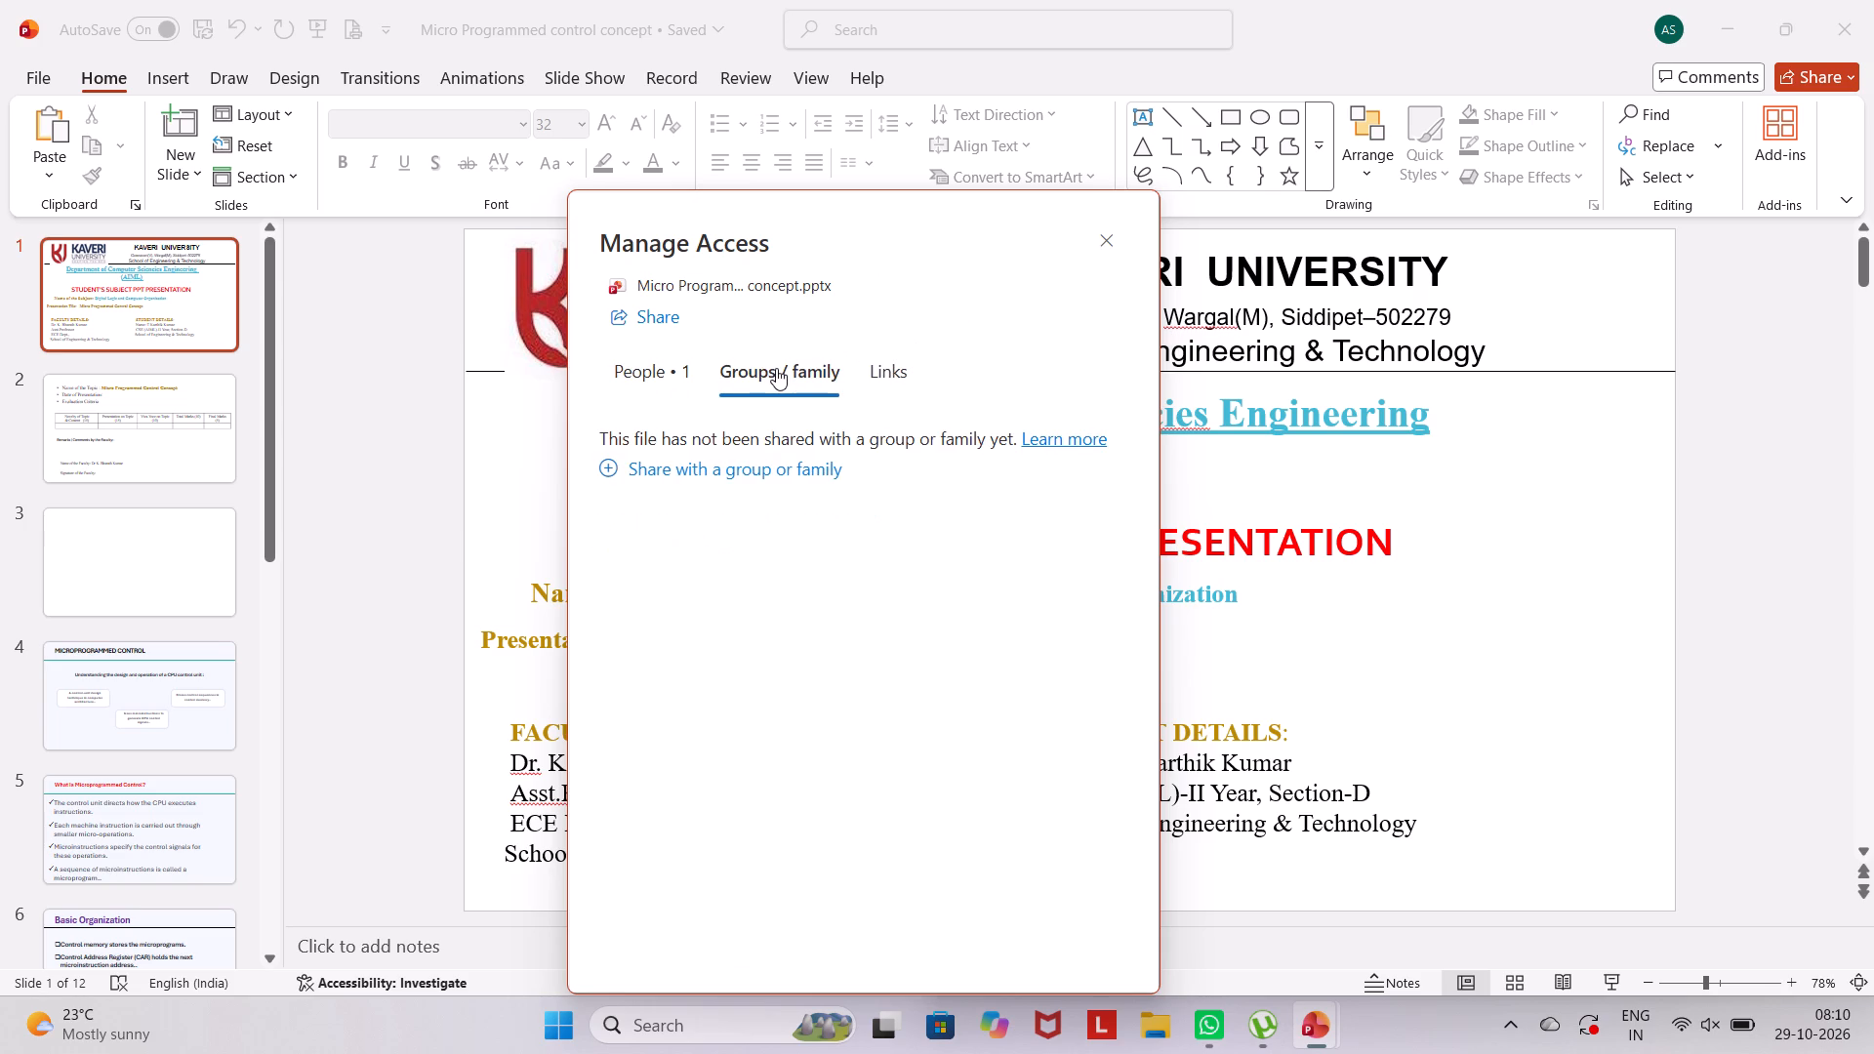
left_click(658, 308)
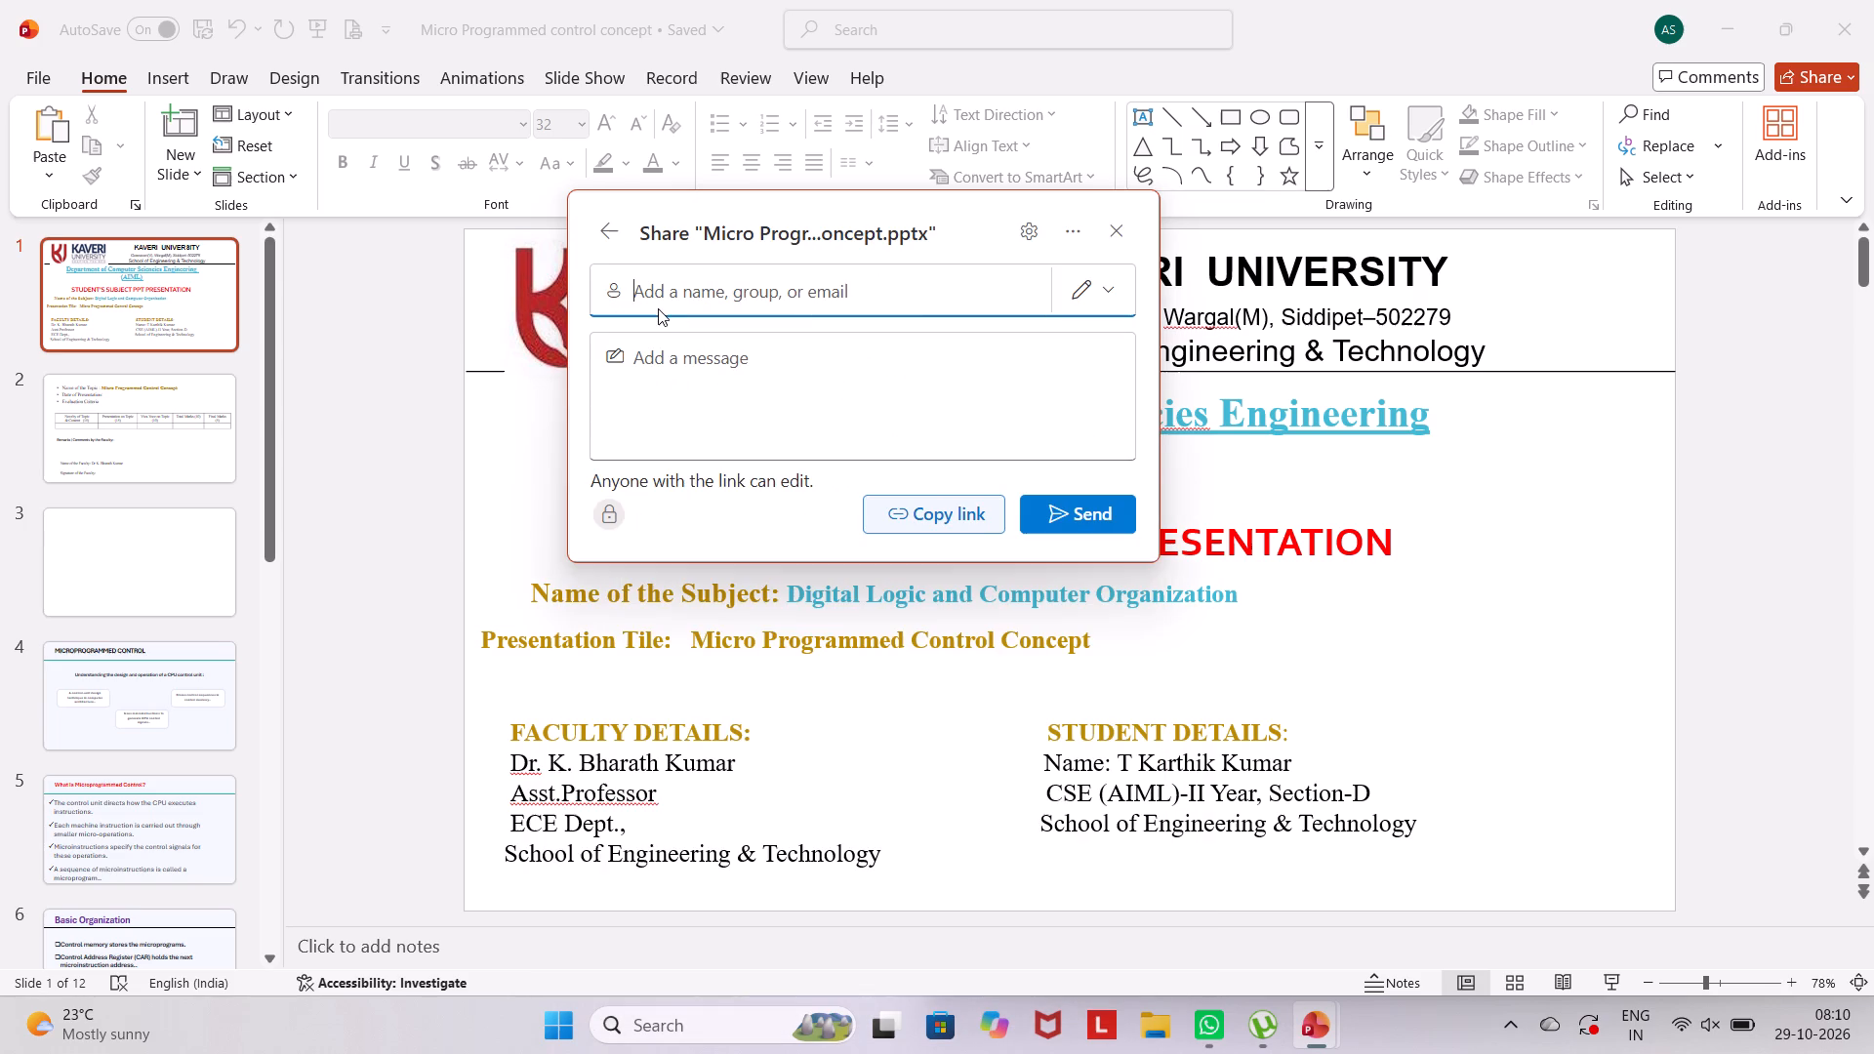
left_click(1113, 229)
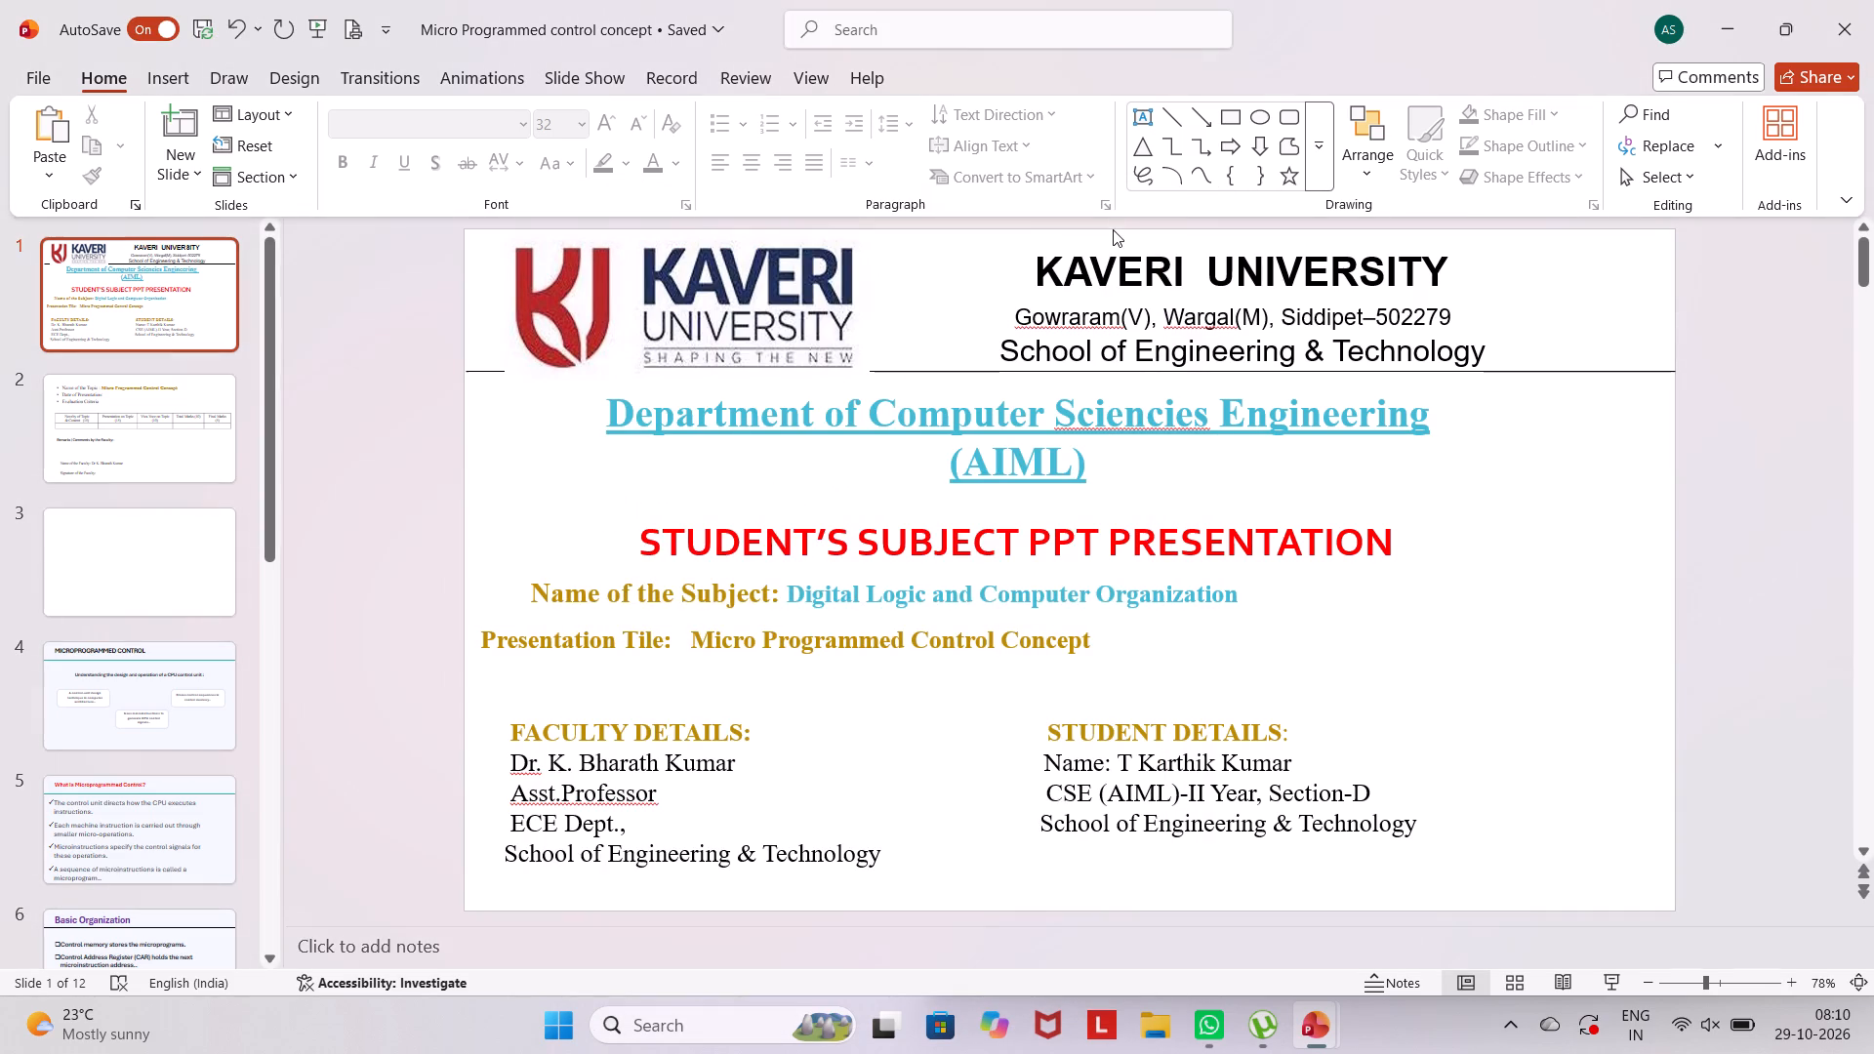
Open a copy of the recent Microprogrammed_Control_Presentation file stored in the OneDrive Documents folder.
left_click(53, 86)
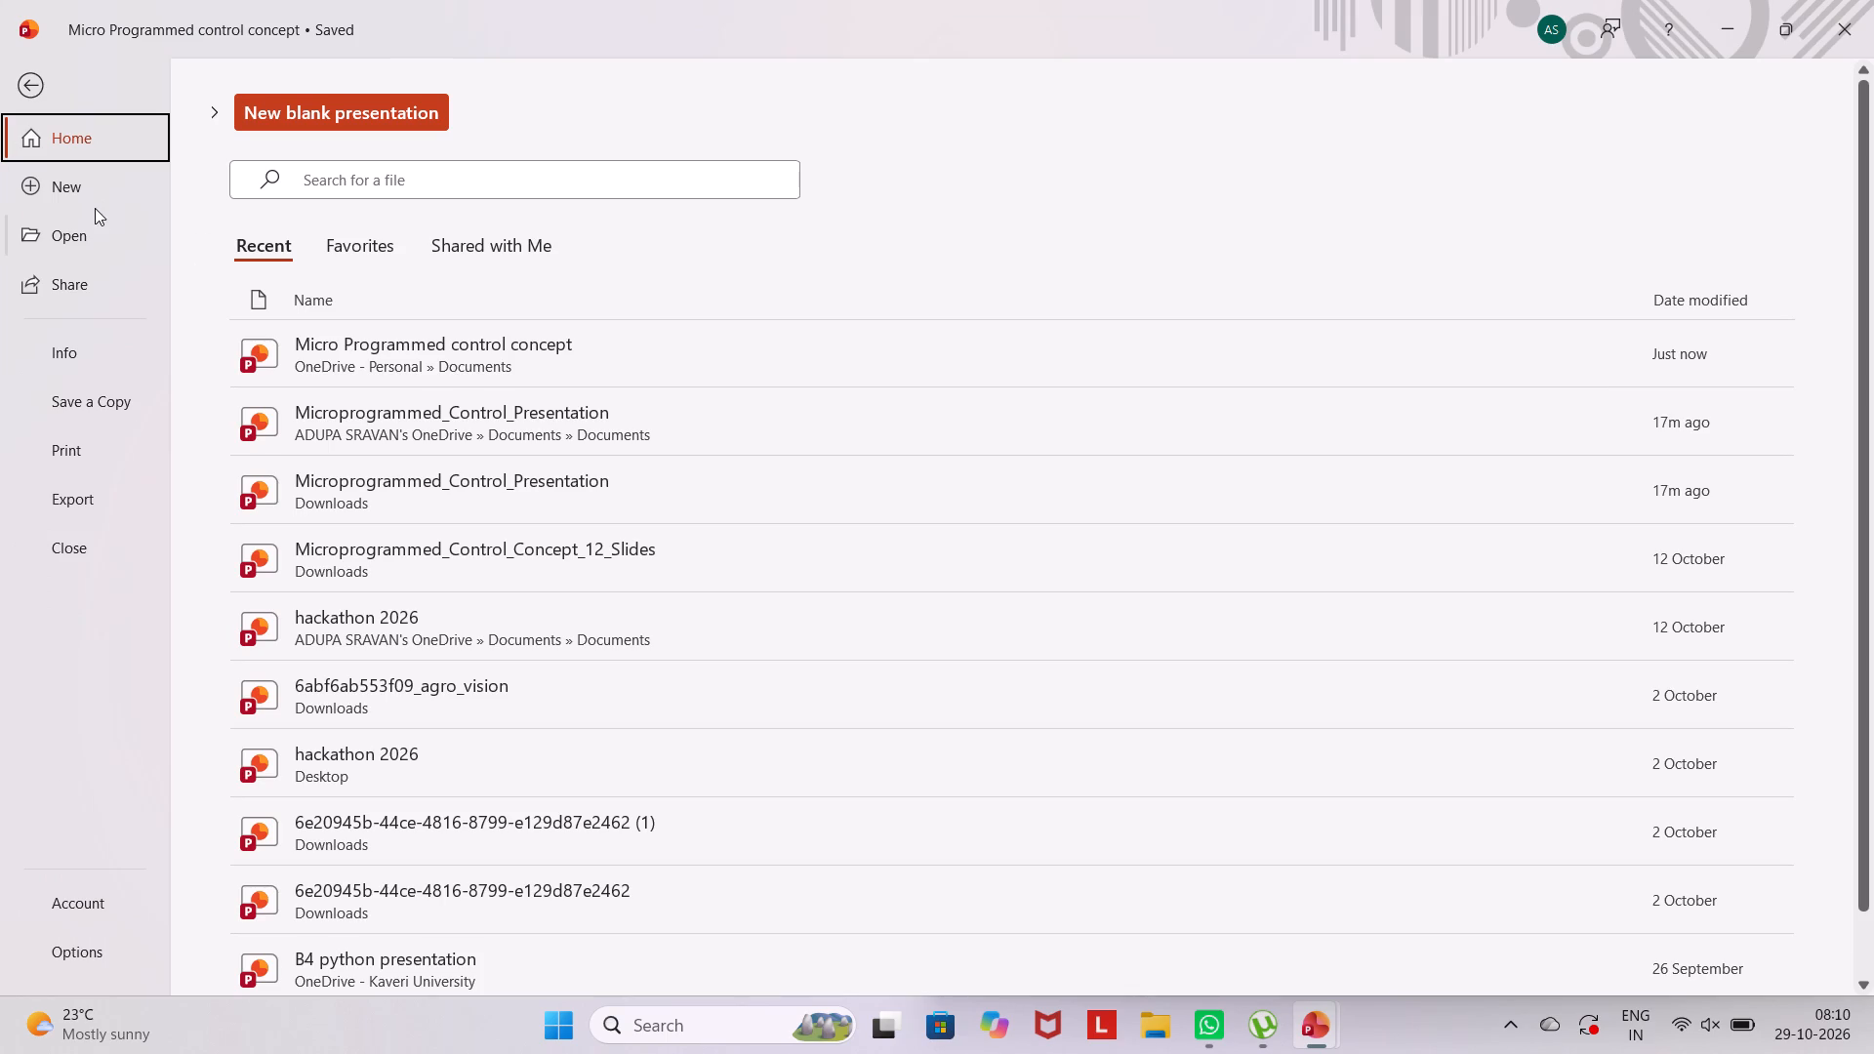
right_click(373, 421)
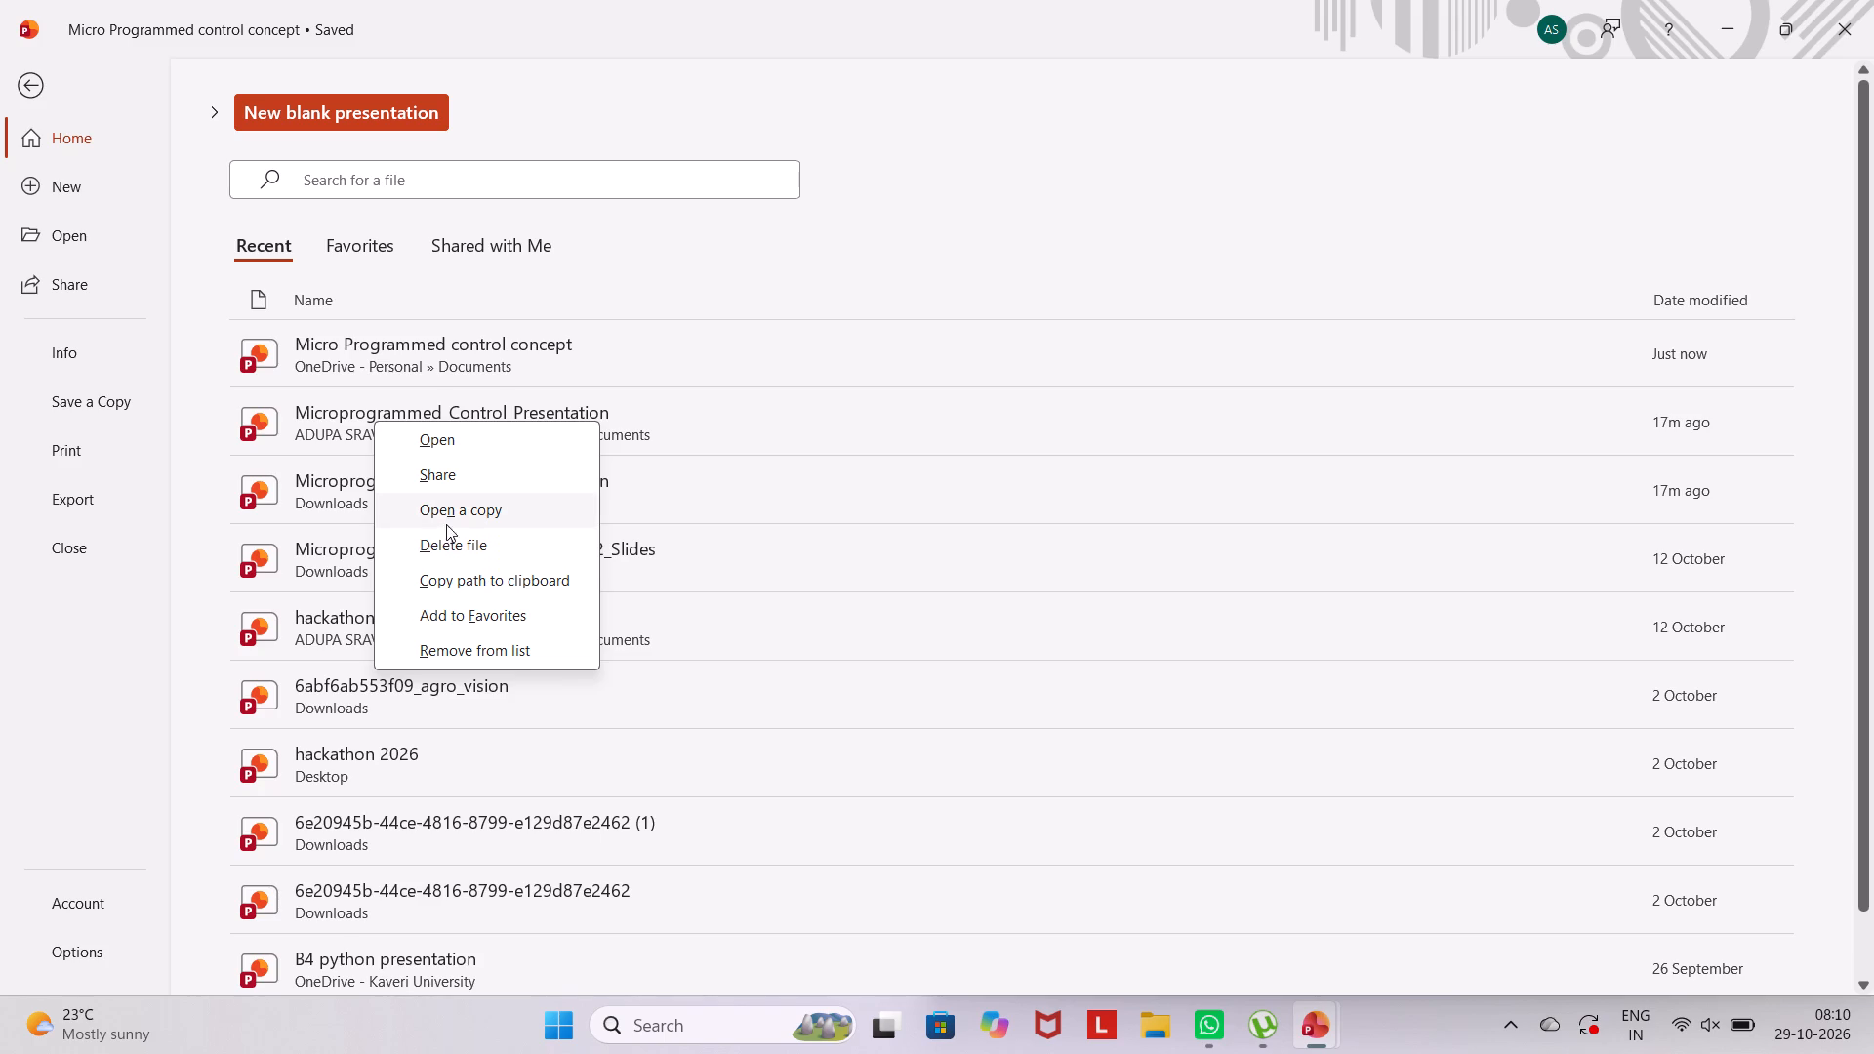
left_click(453, 518)
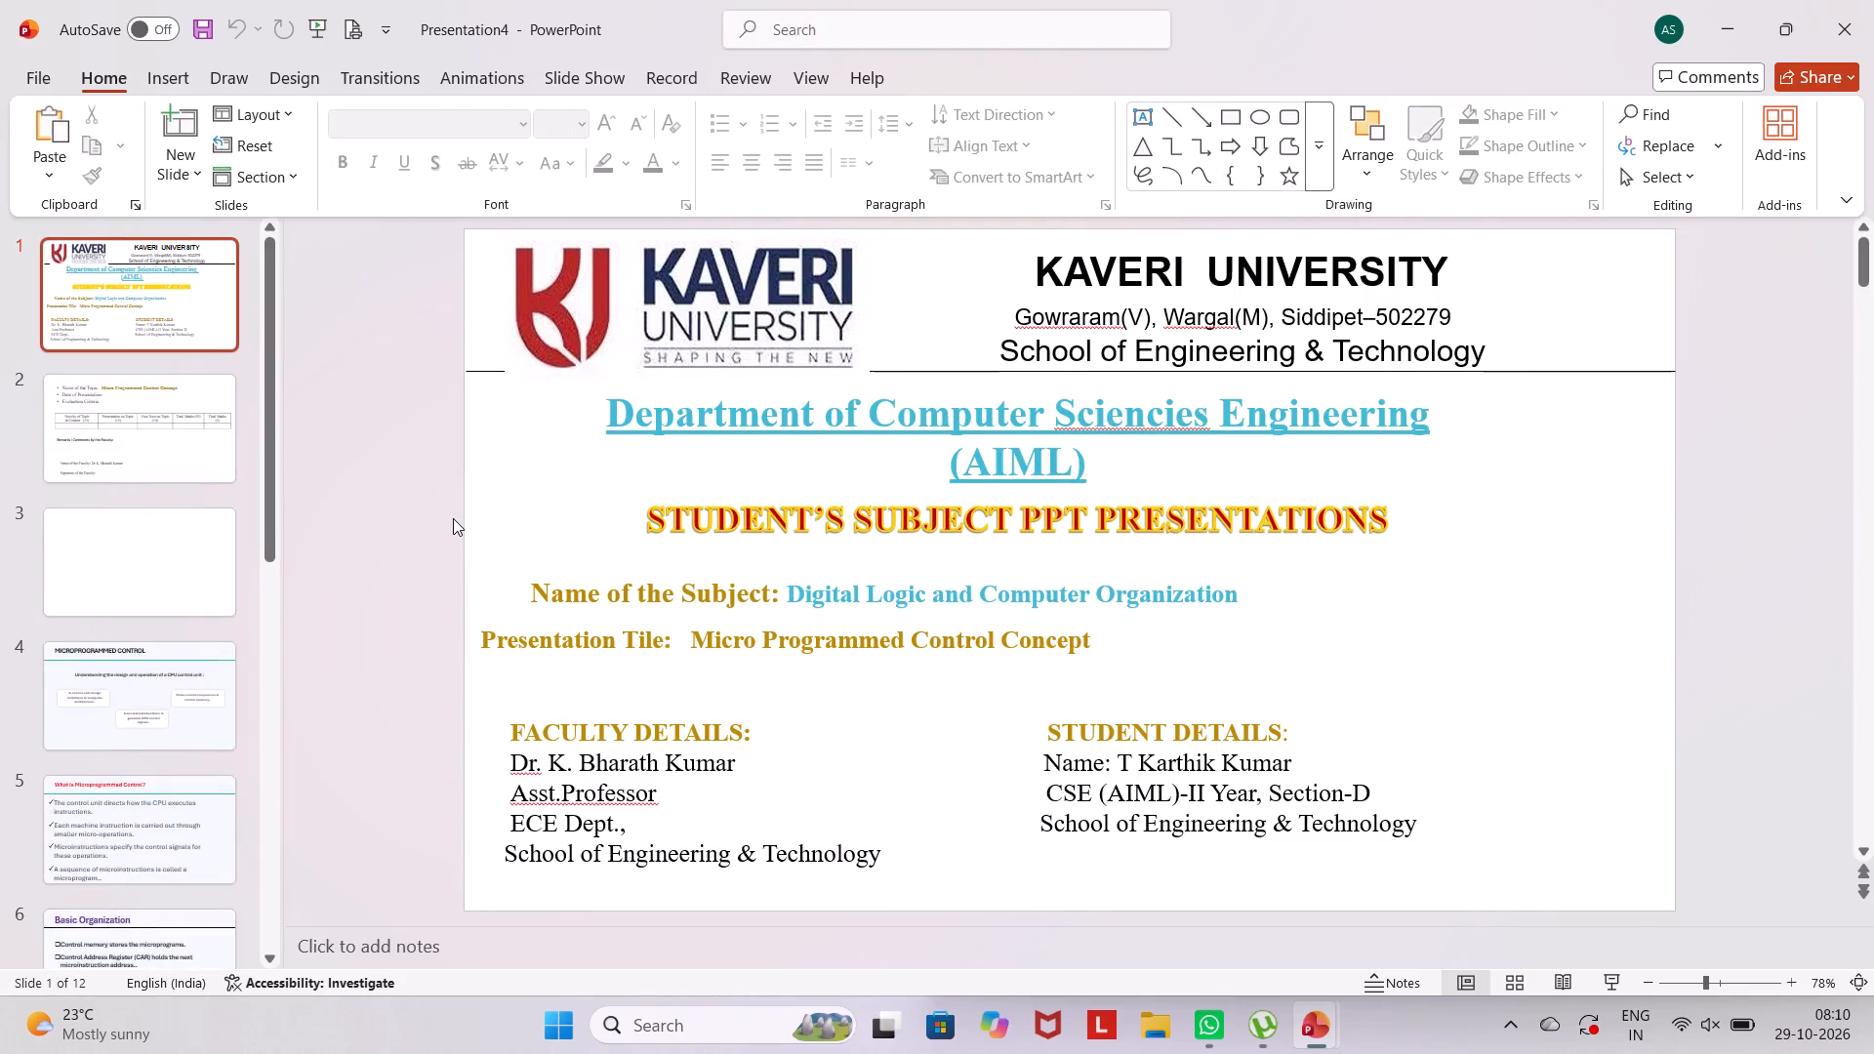
Share the opened copy by uploading it to OneDrive - Kaveri University under the name "Presentation".
left_click(1836, 71)
left_click(1784, 112)
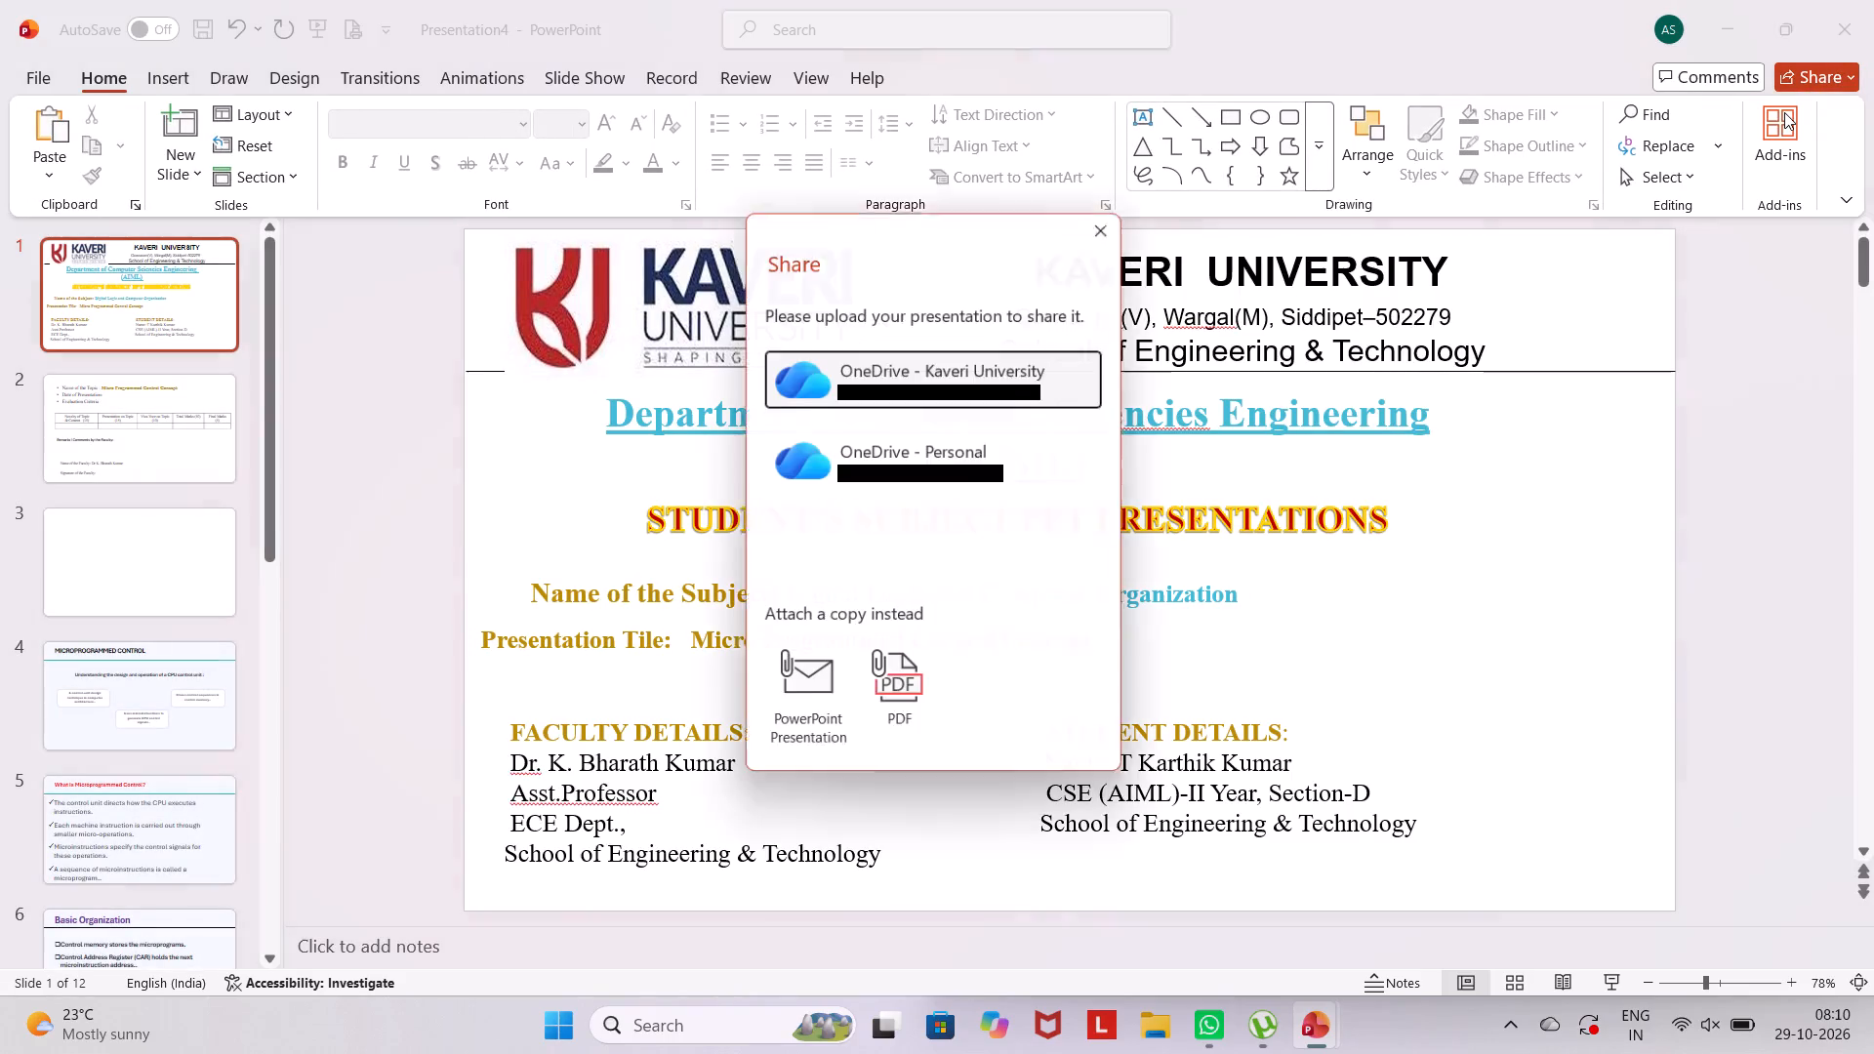
left_click_drag(1784, 112, 1230, 350)
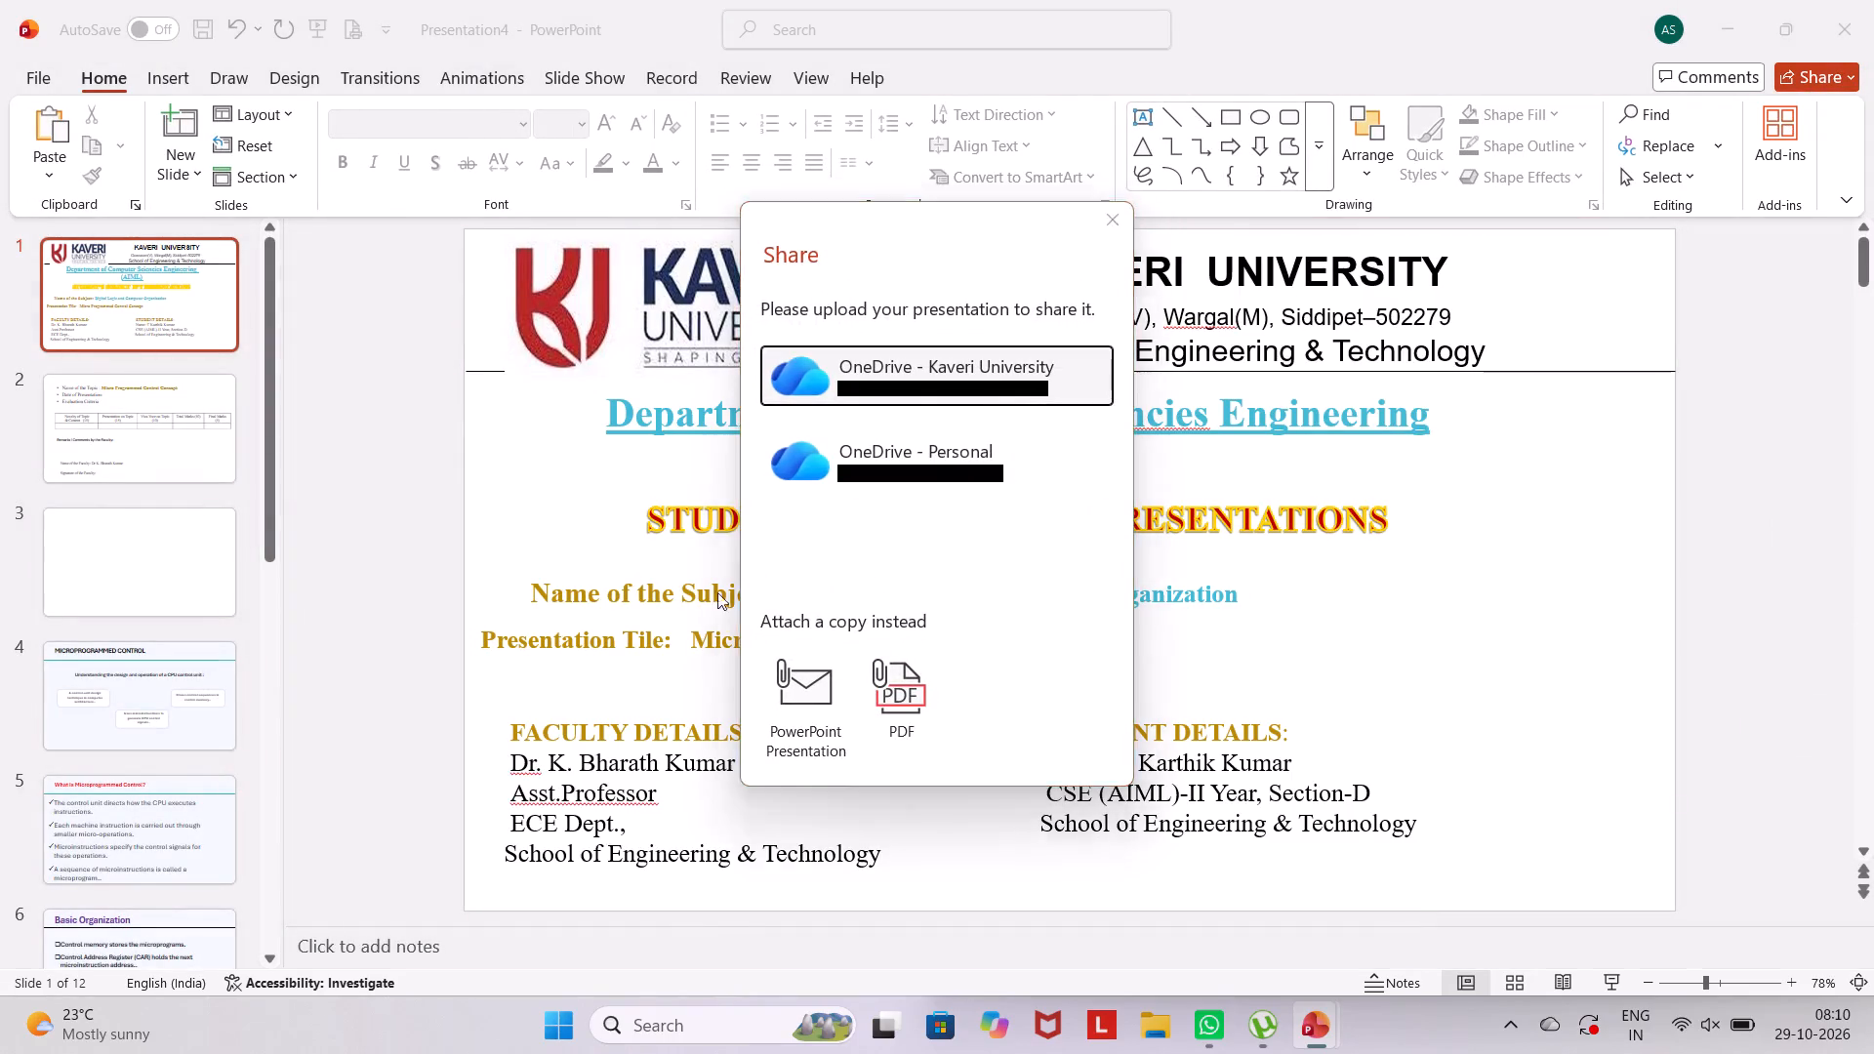
left_click(909, 392)
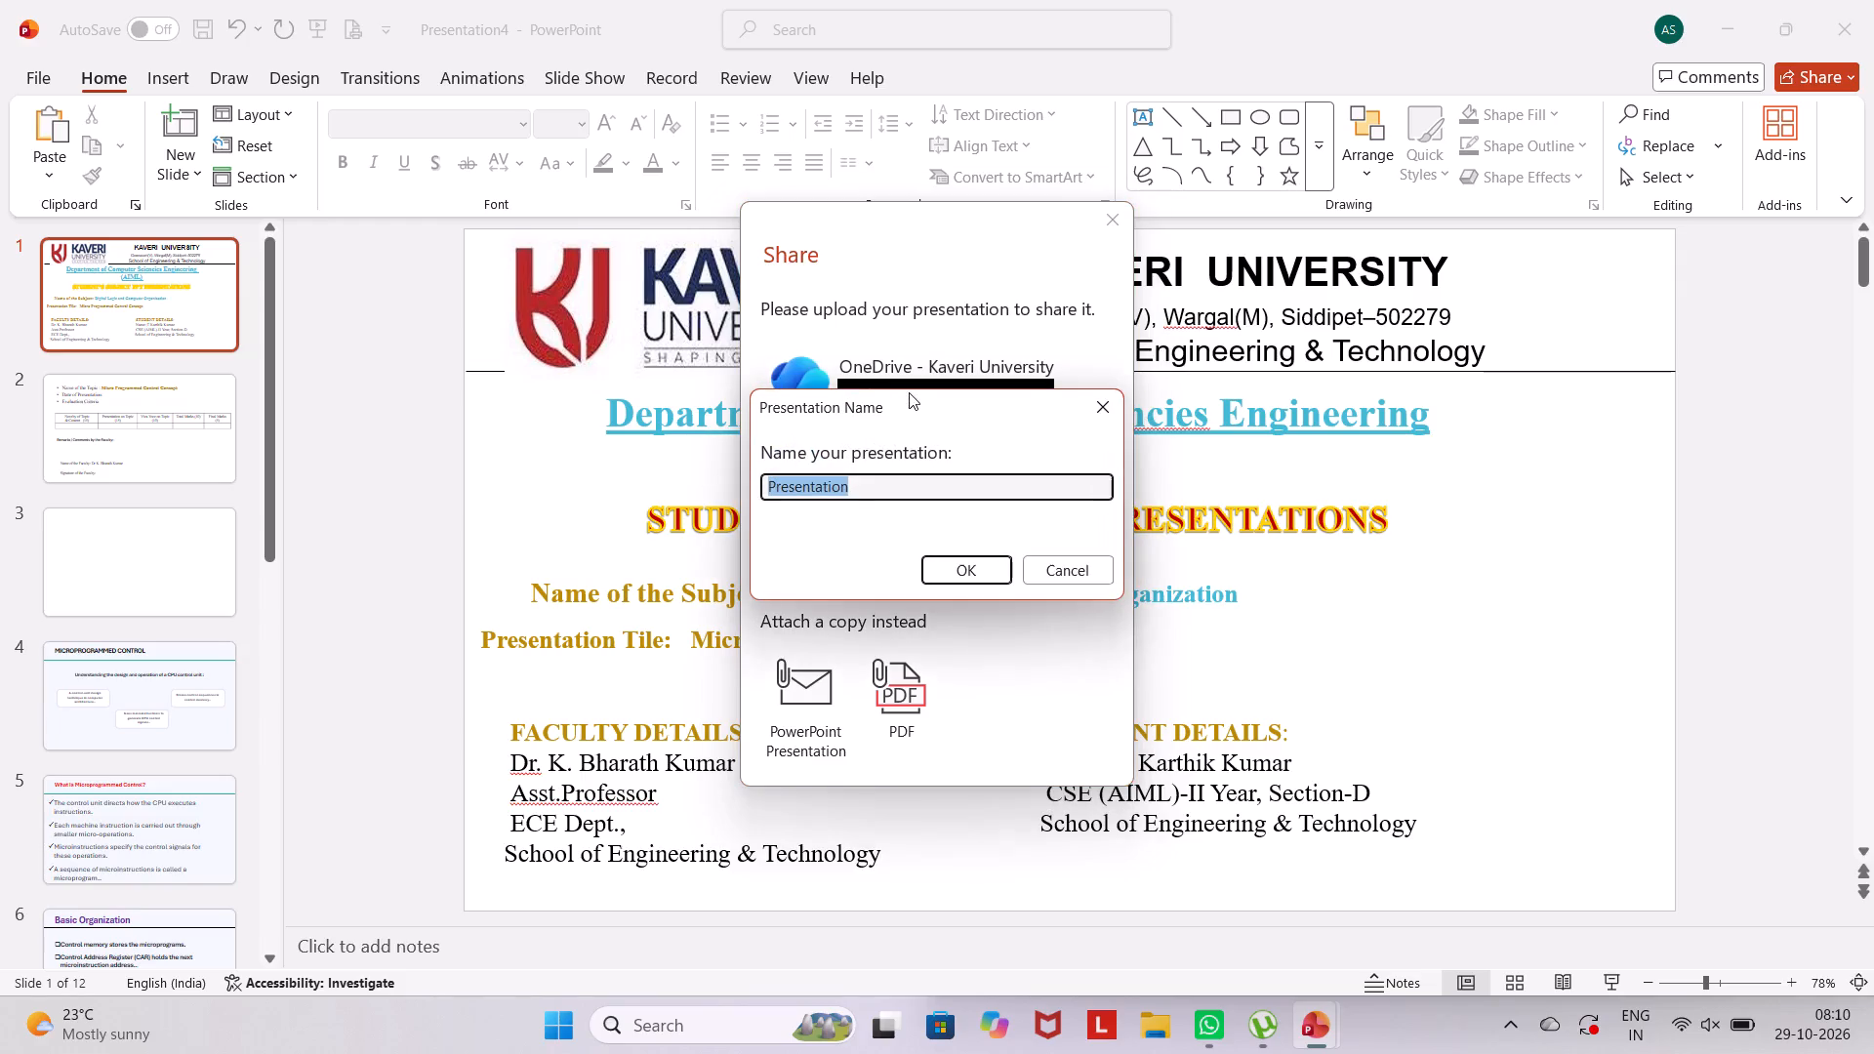
left_click(953, 576)
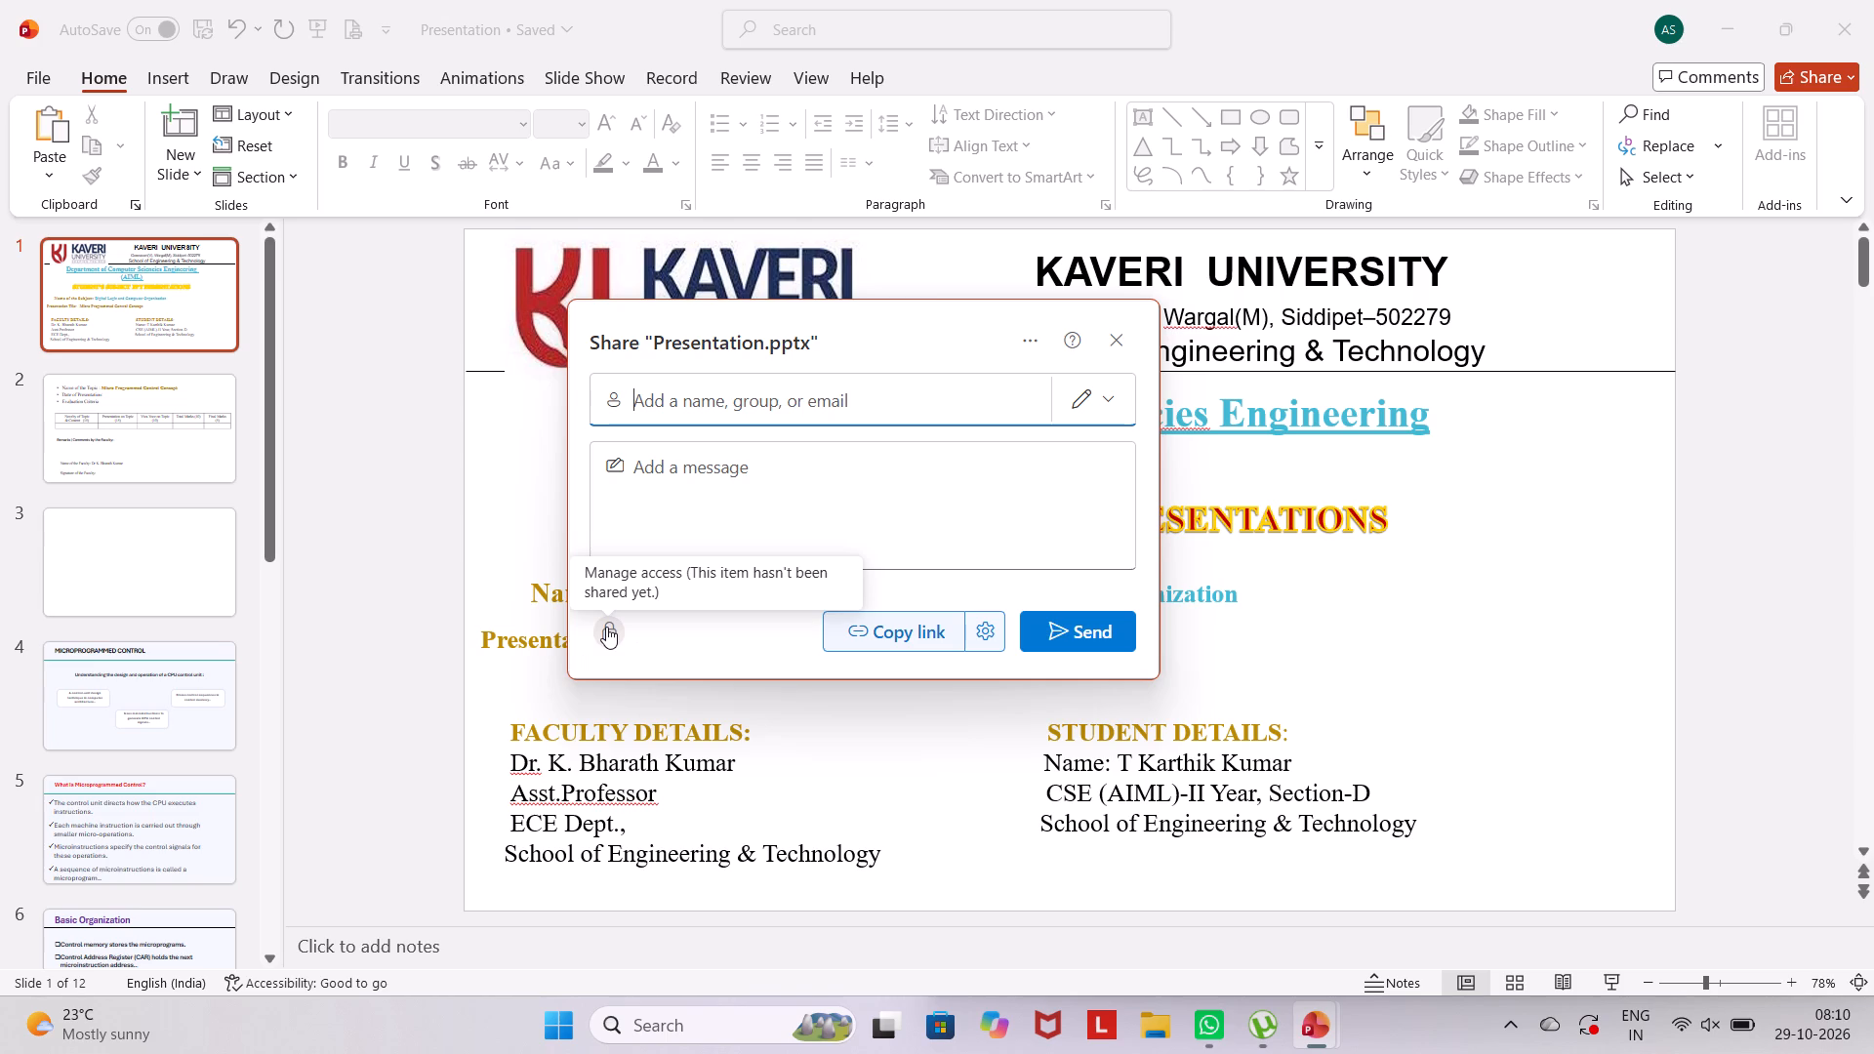
Examine the link settings for Presentation.pptx and close them without applying changes.
left_click(981, 634)
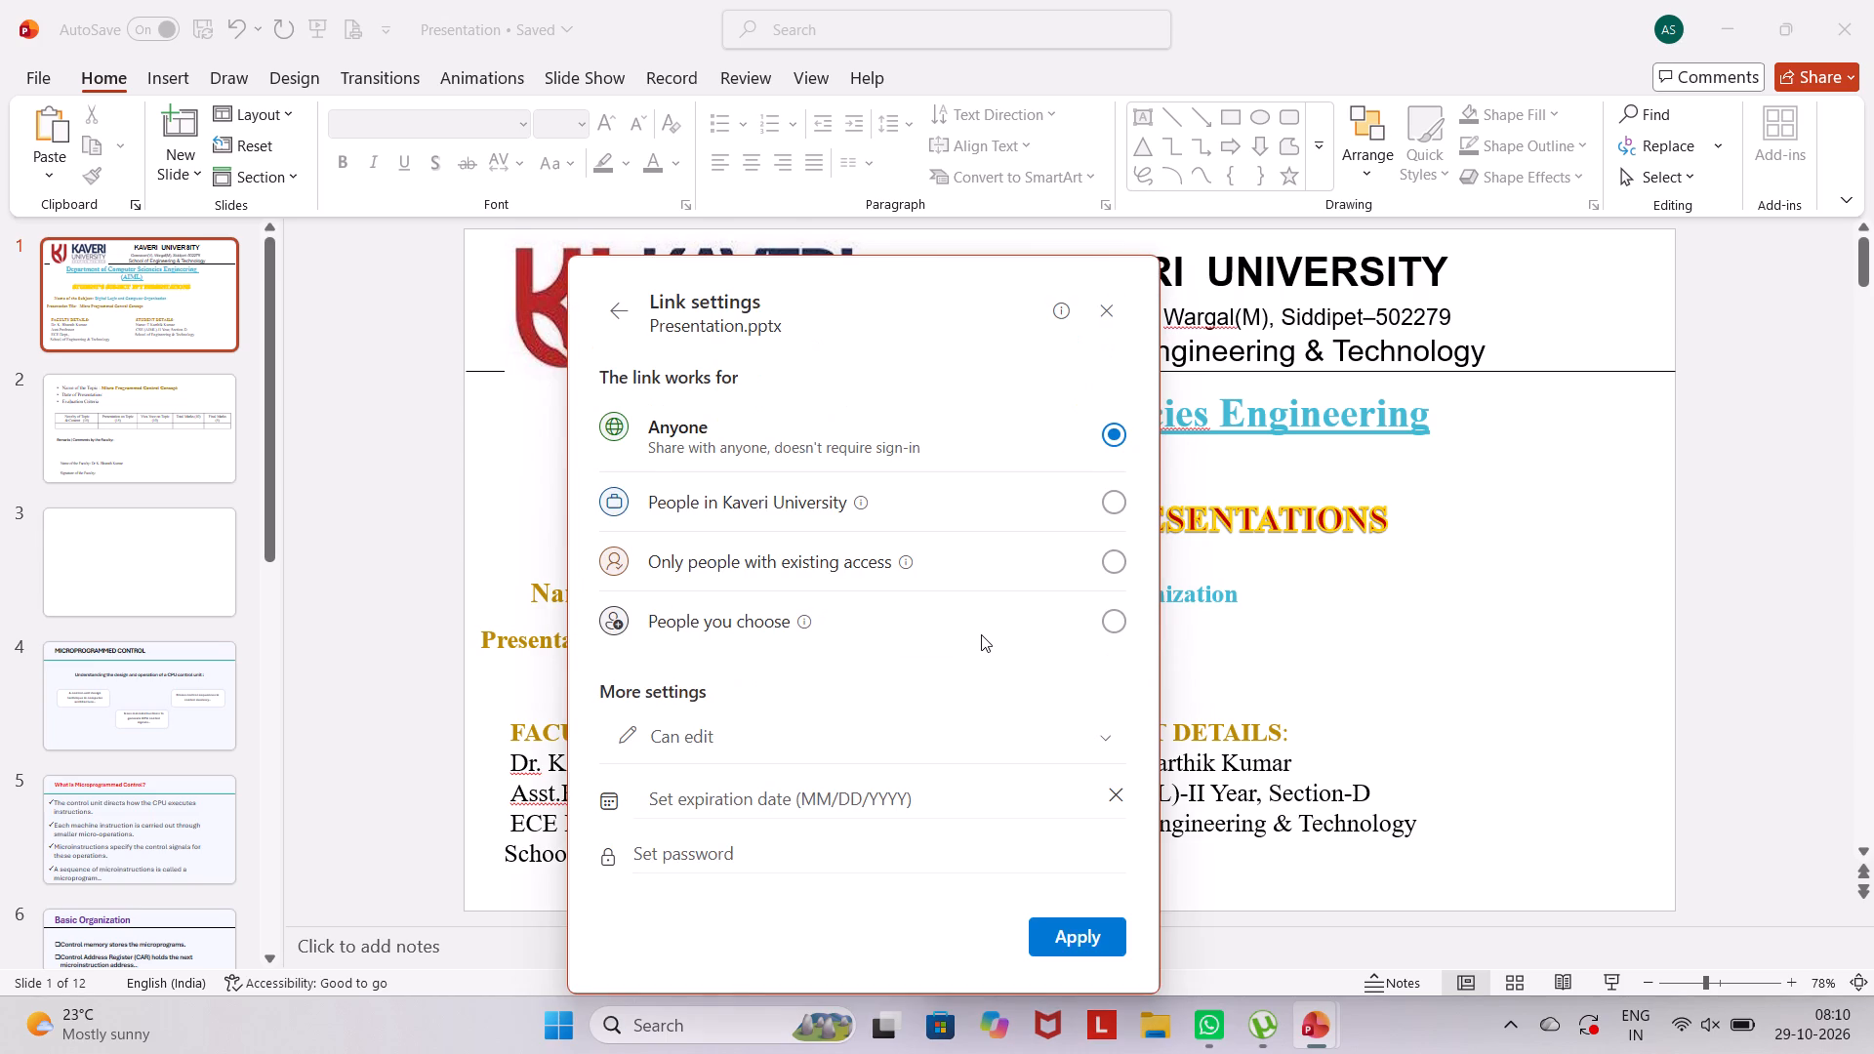
left_click(1109, 311)
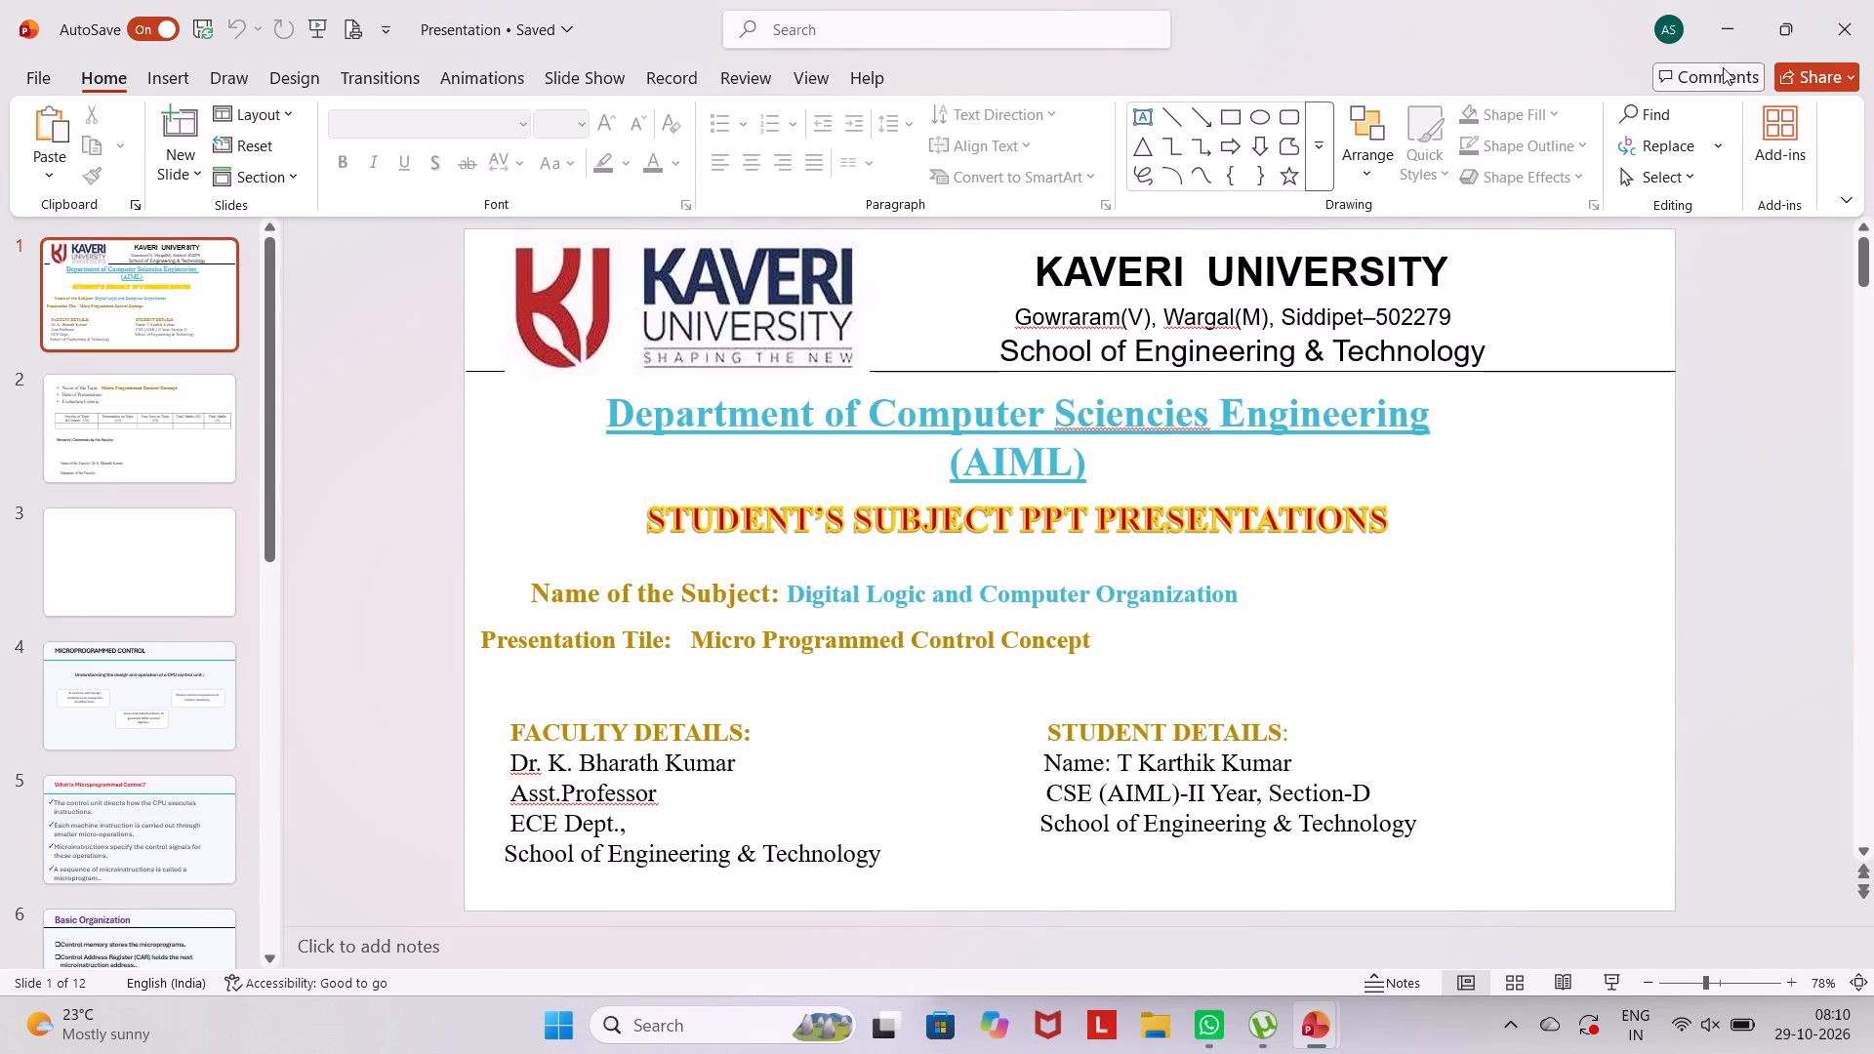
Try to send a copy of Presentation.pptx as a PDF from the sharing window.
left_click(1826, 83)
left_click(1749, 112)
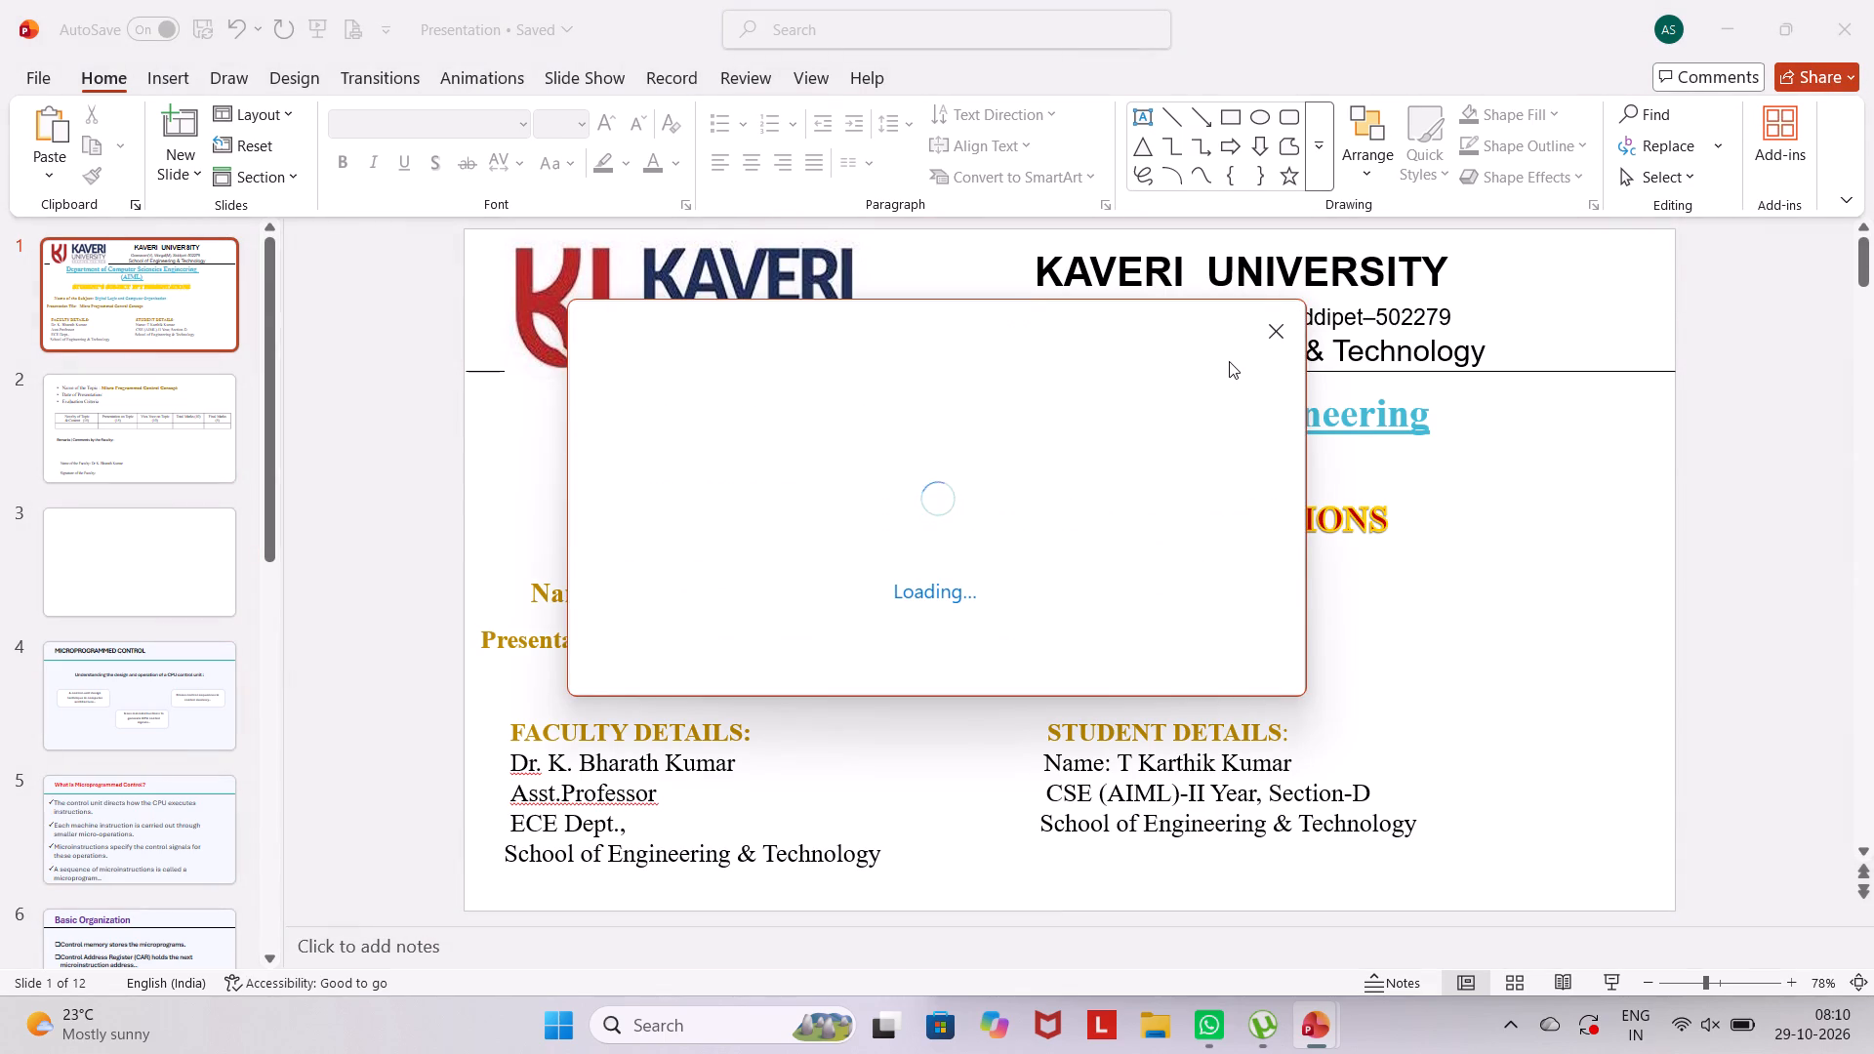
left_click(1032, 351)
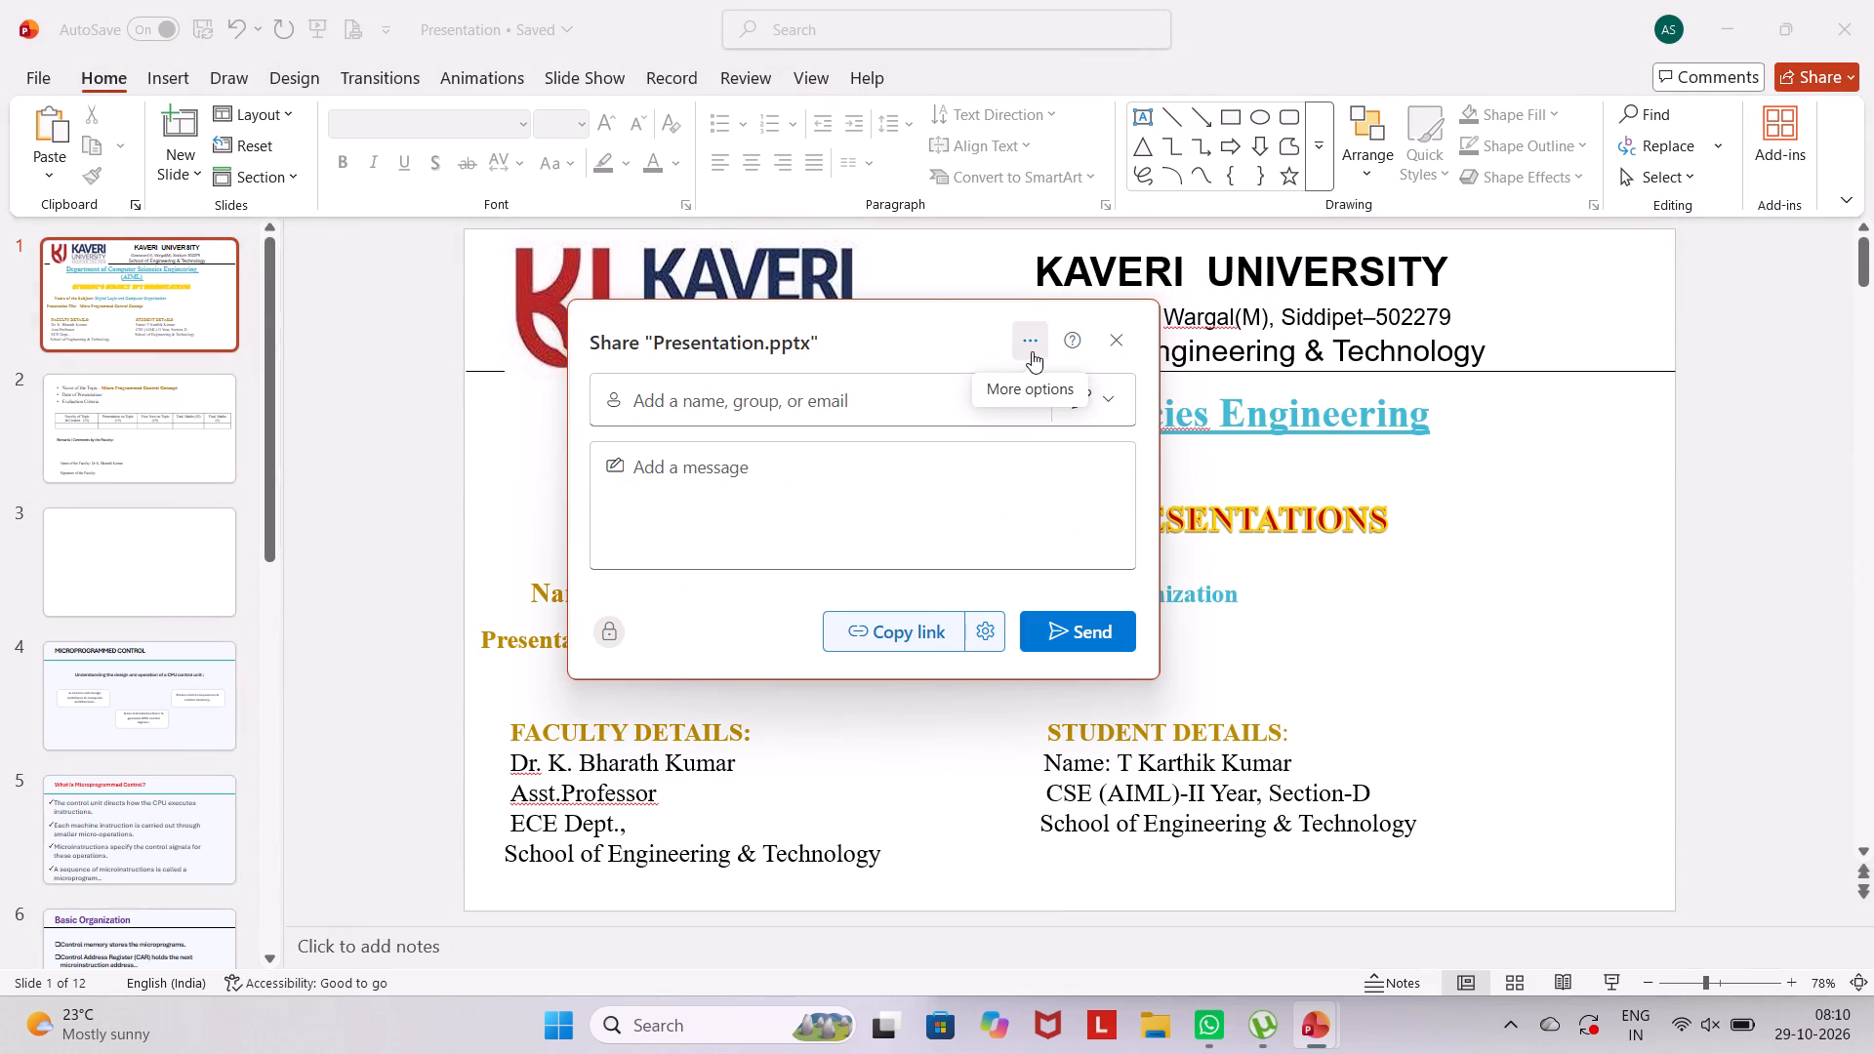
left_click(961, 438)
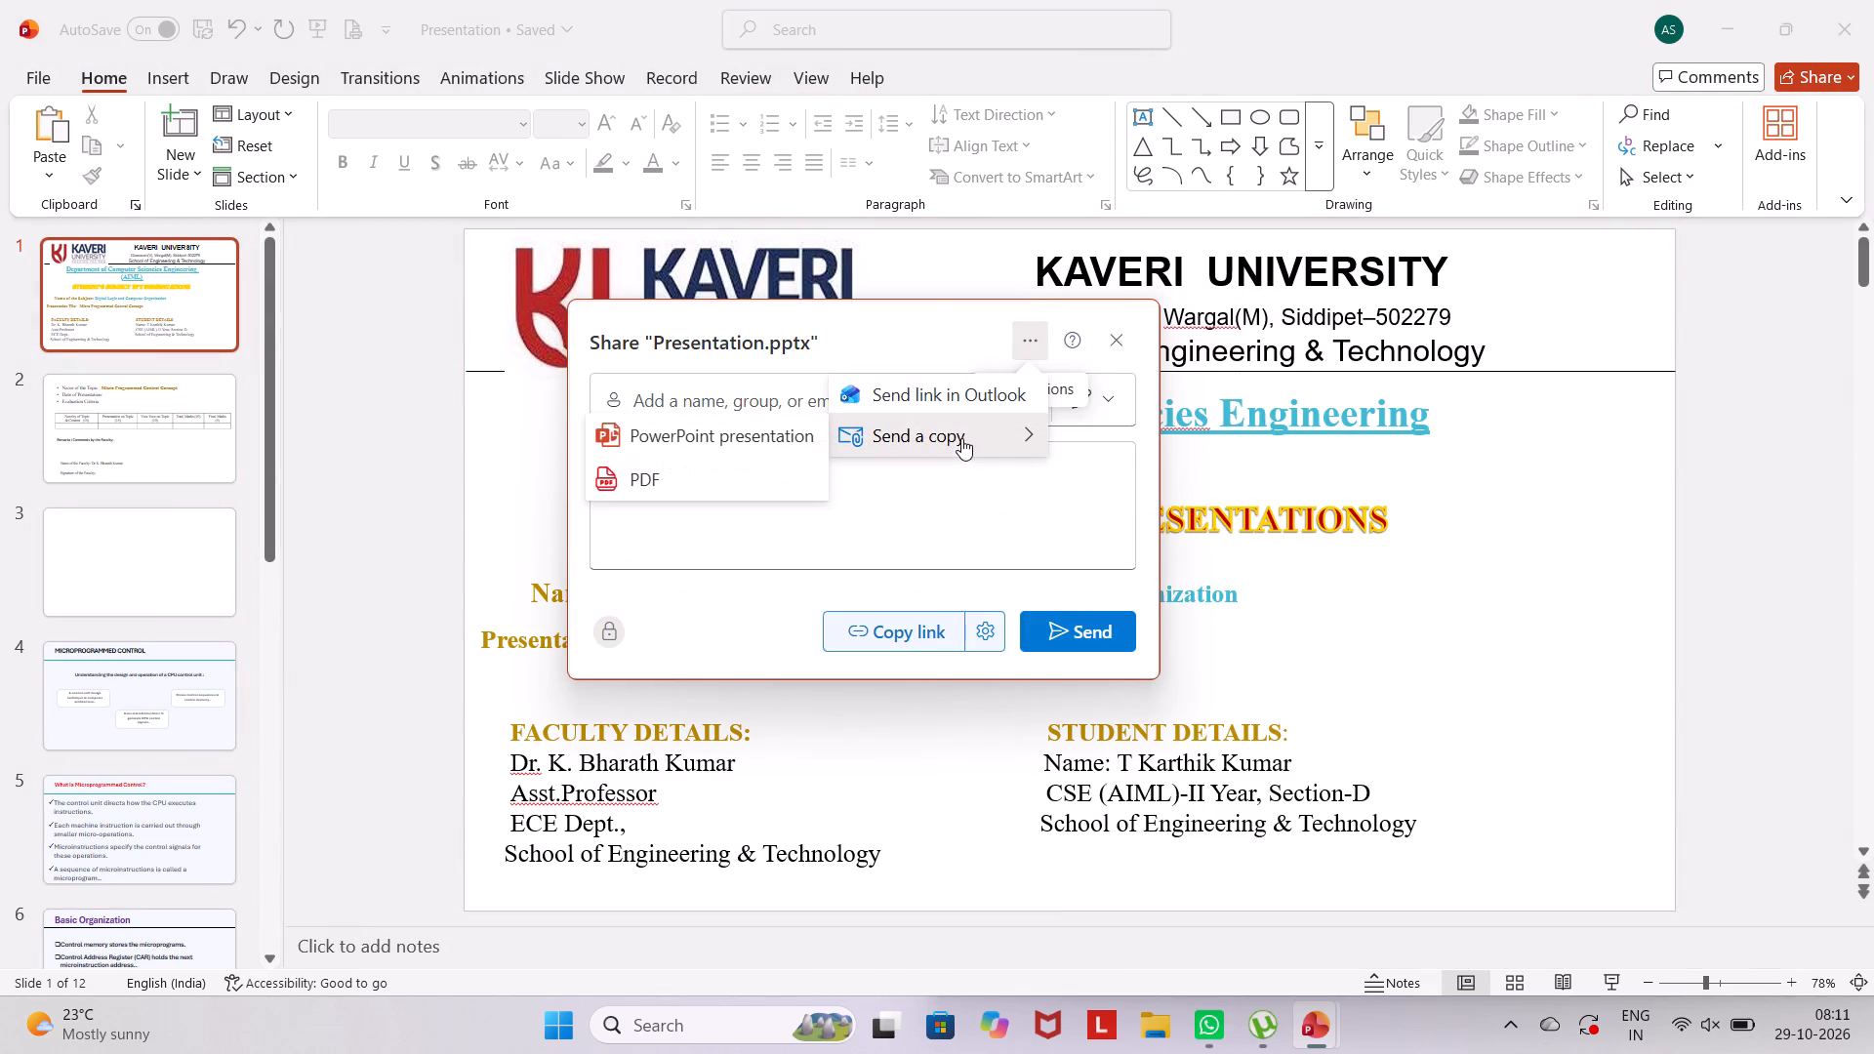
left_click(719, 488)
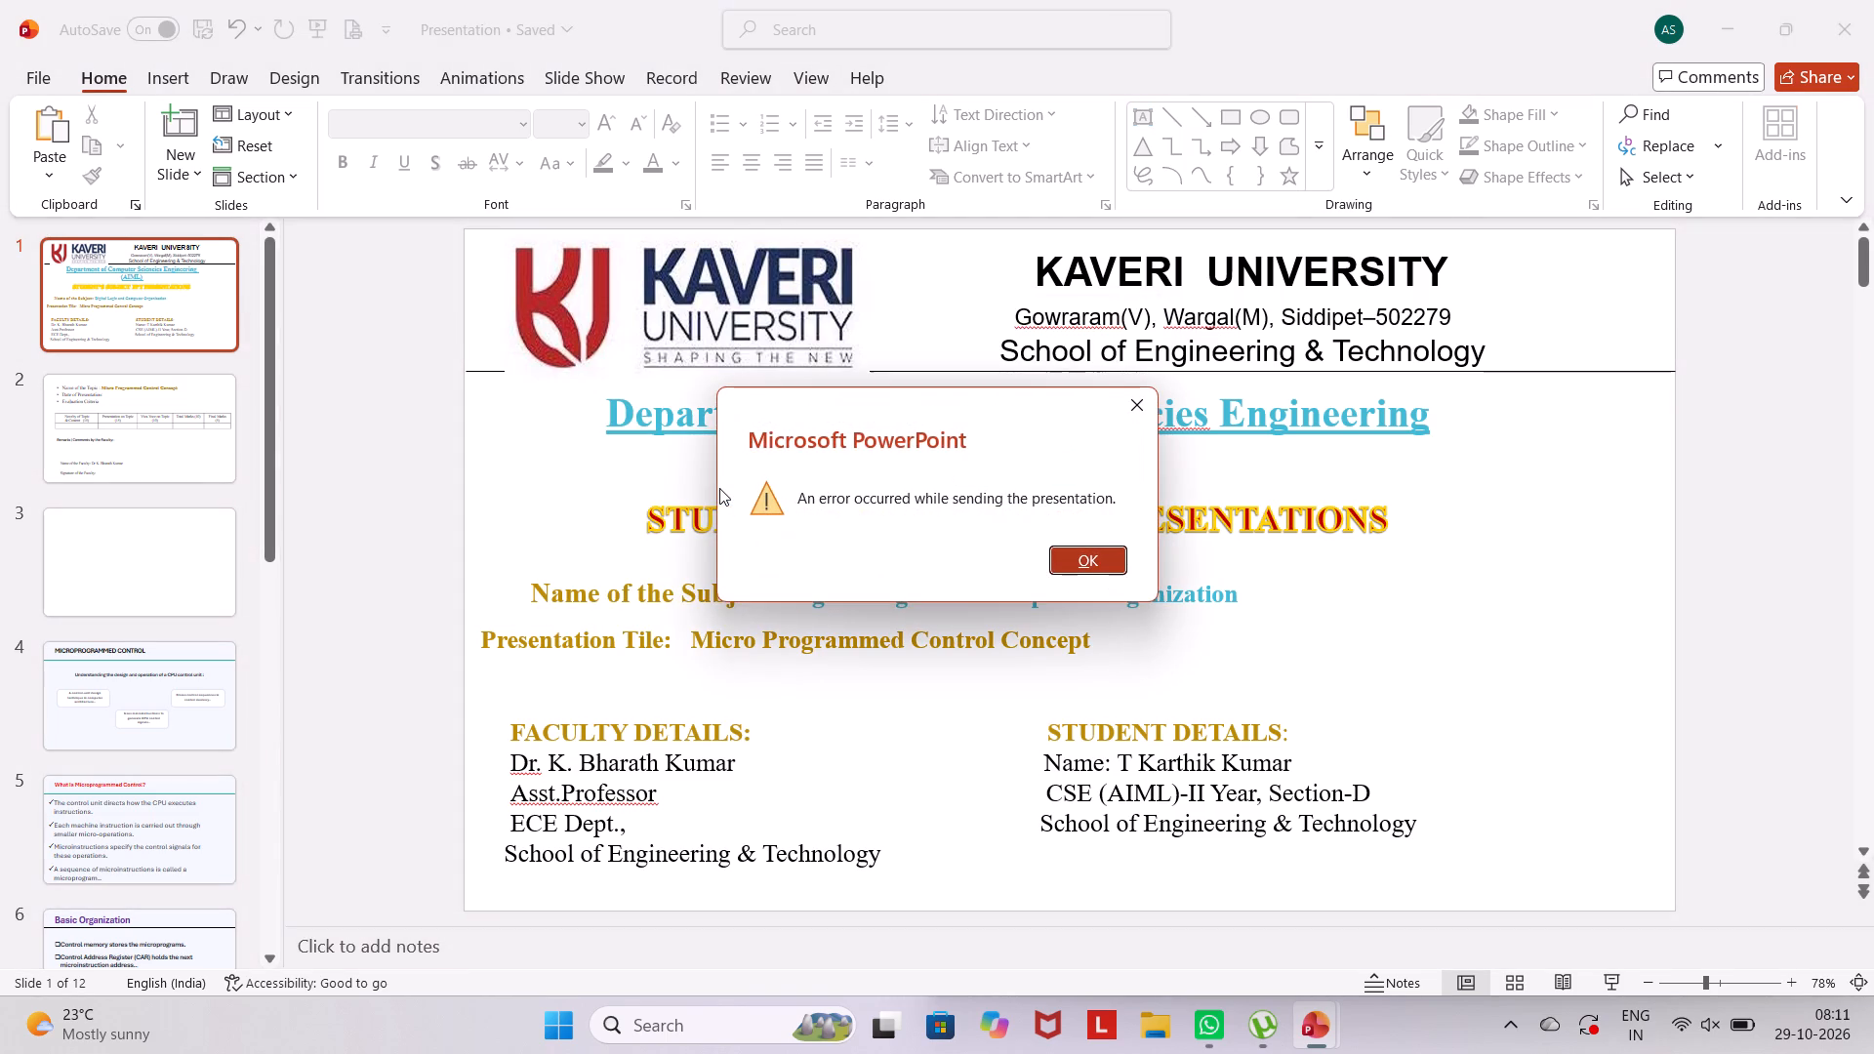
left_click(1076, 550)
Open the sharing options for the presentation again.
left_click(1789, 64)
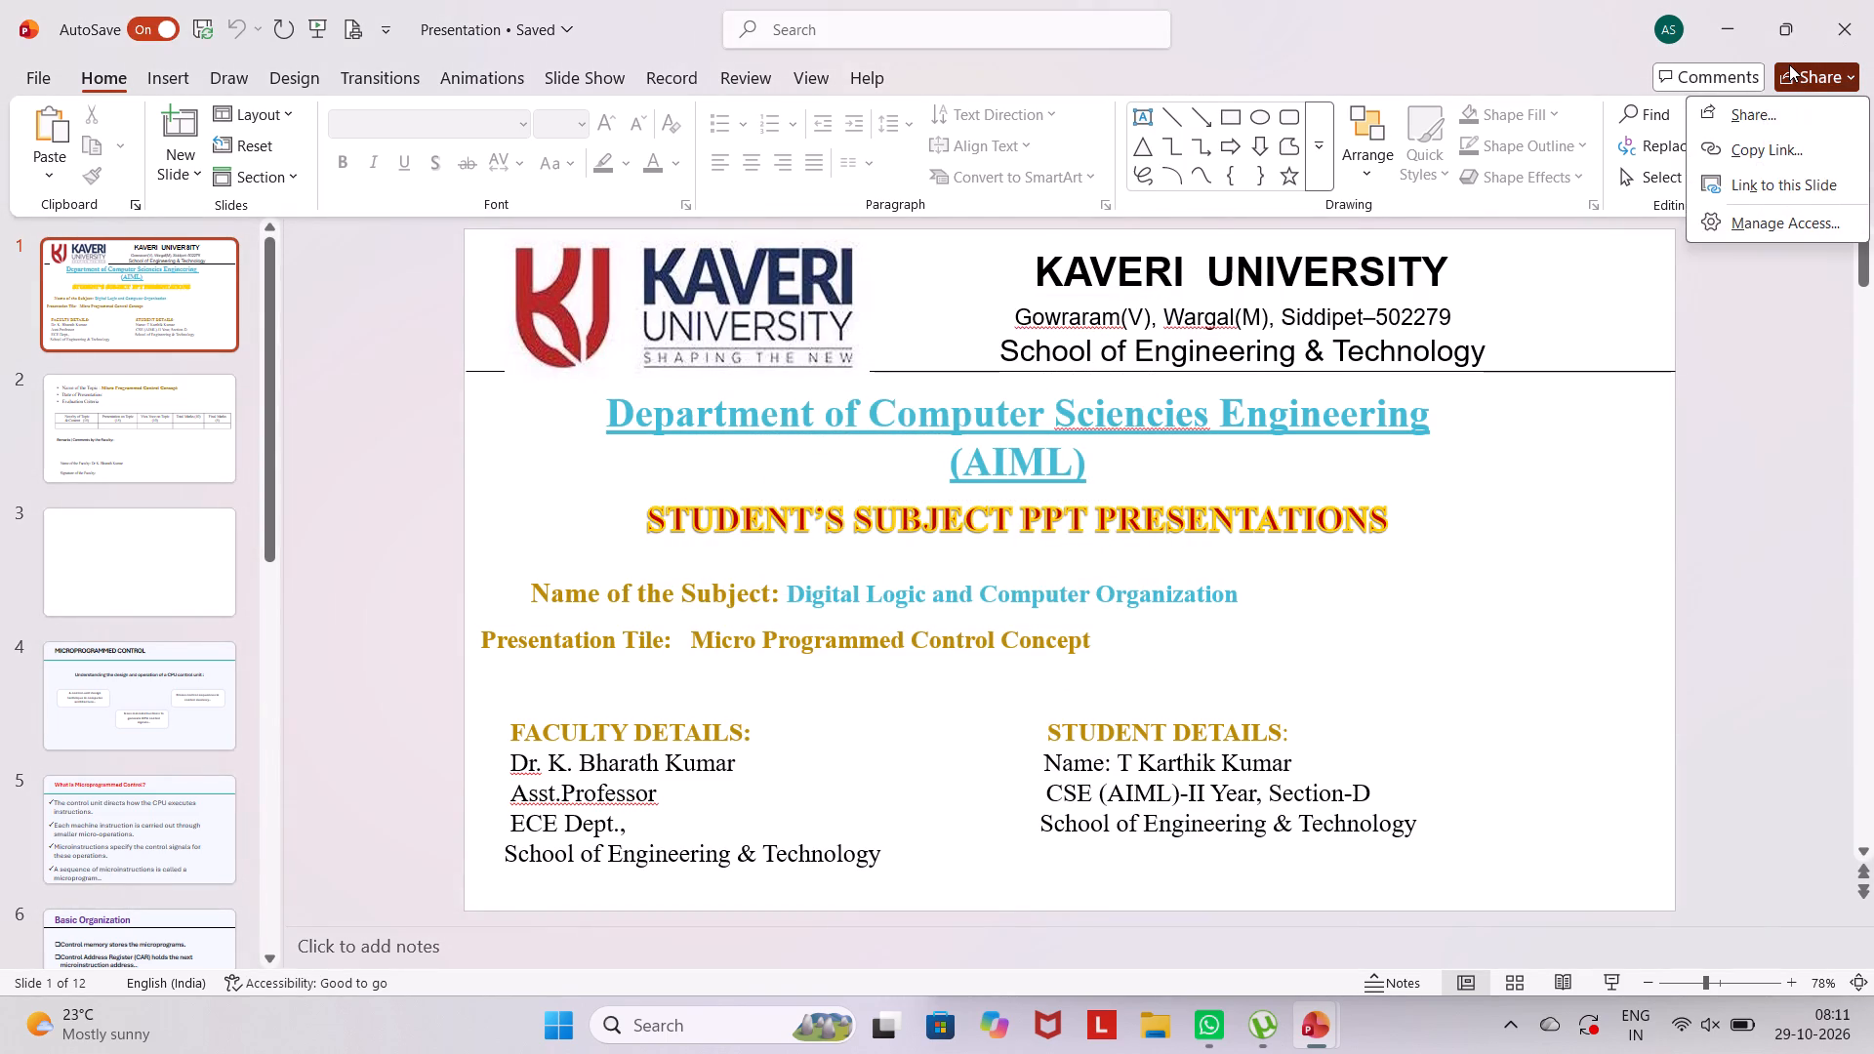
Reopen the sharing window for the uploaded presentation.
left_click(1719, 124)
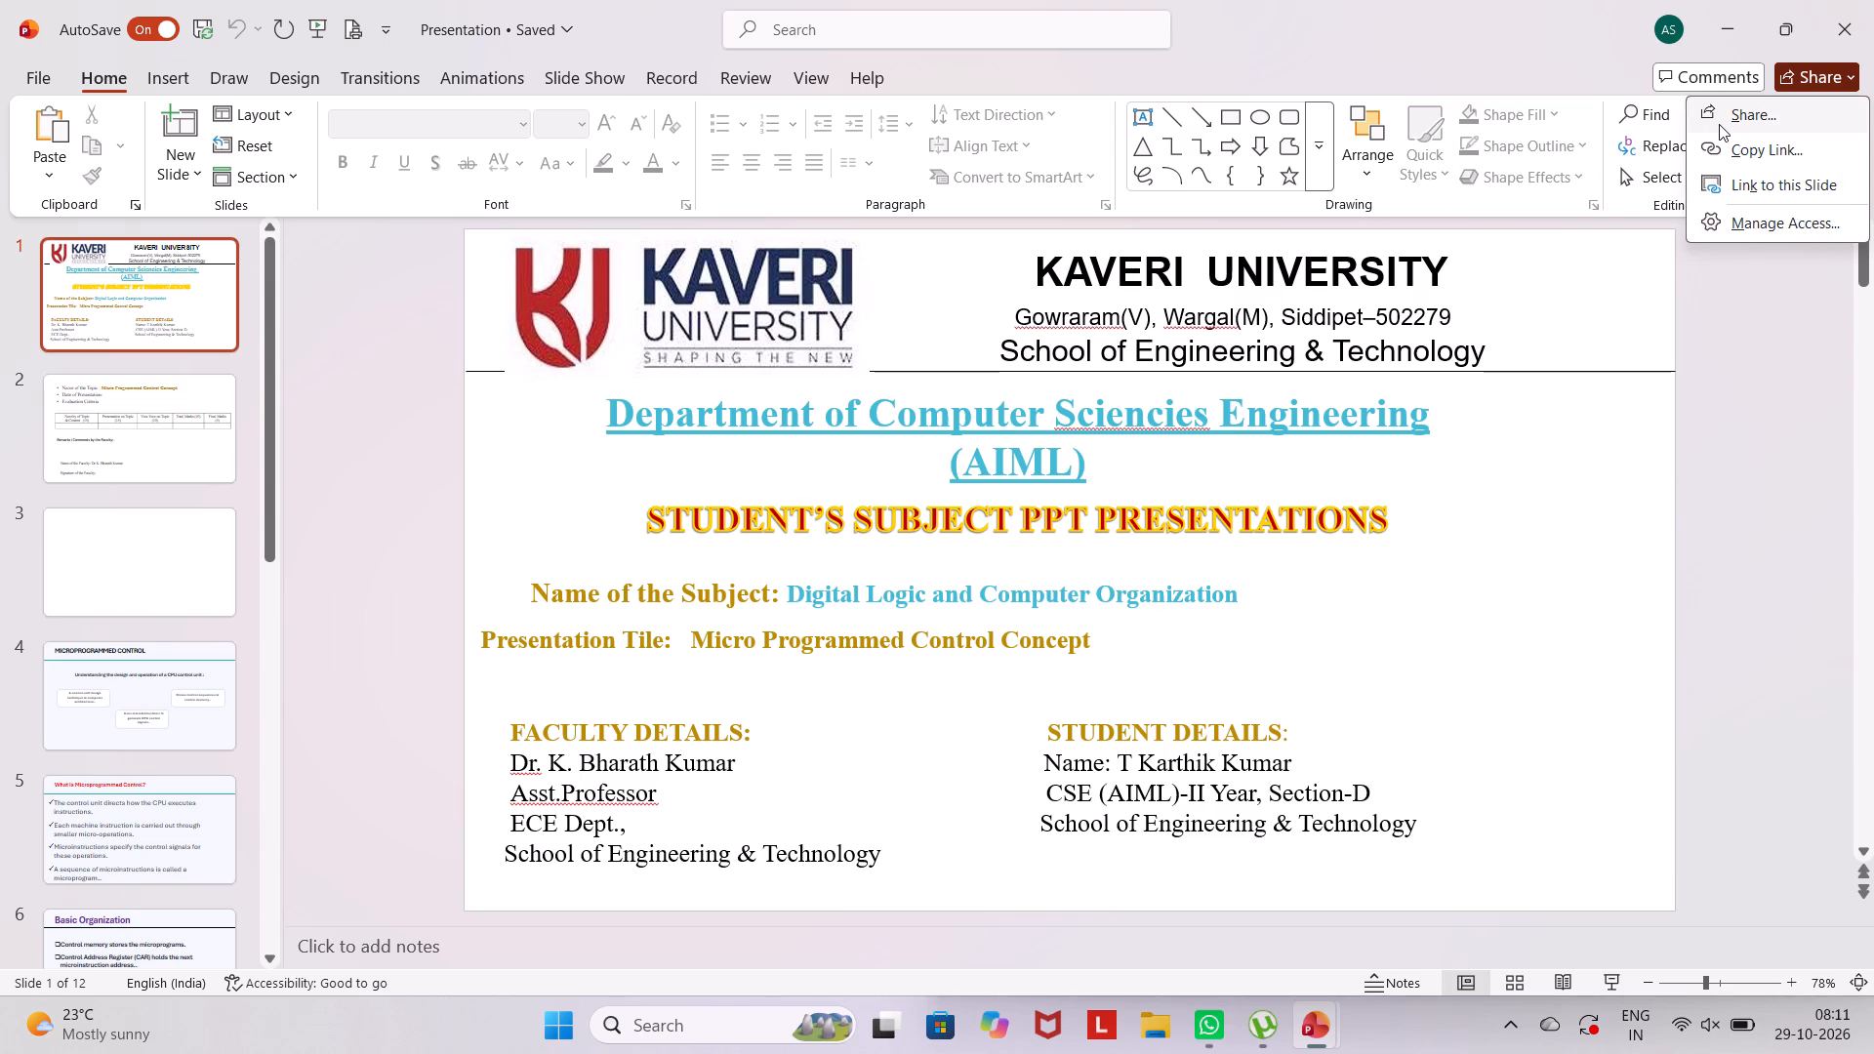
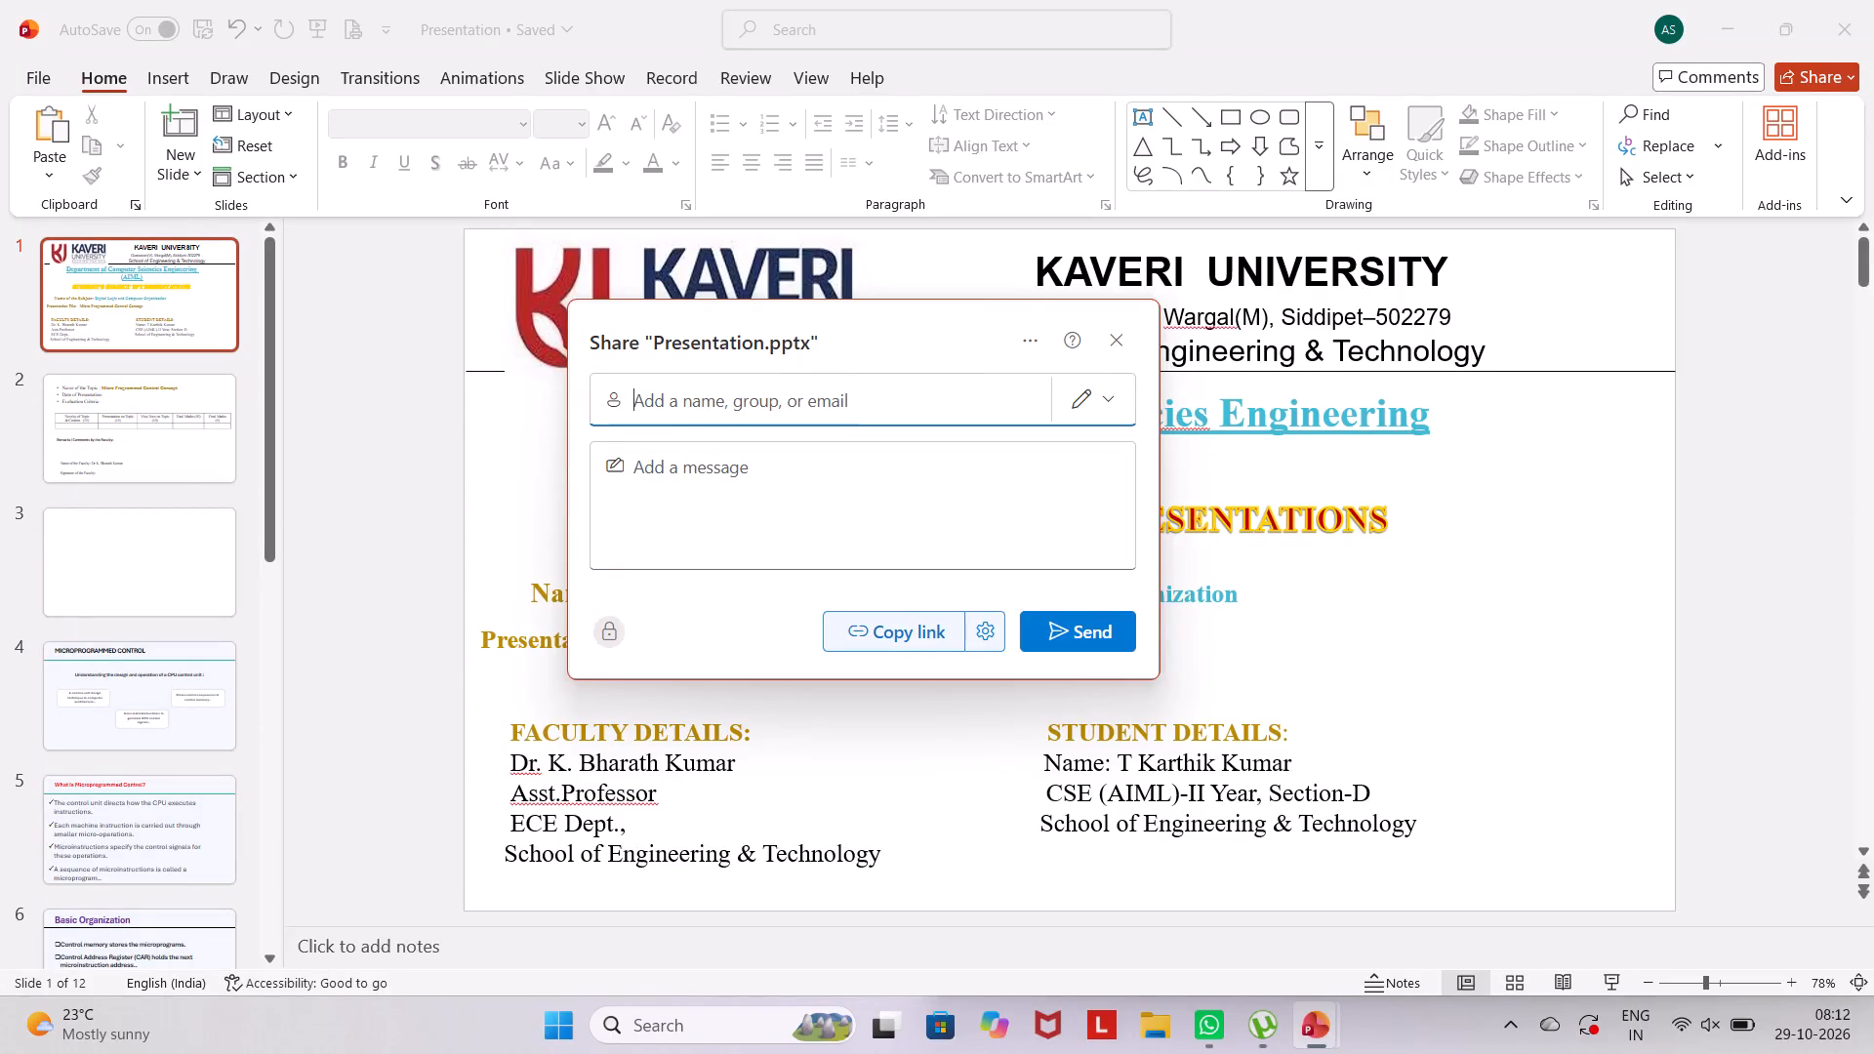
Enter the recipient's e-mail address in the sharing window for Presentation.pptx.
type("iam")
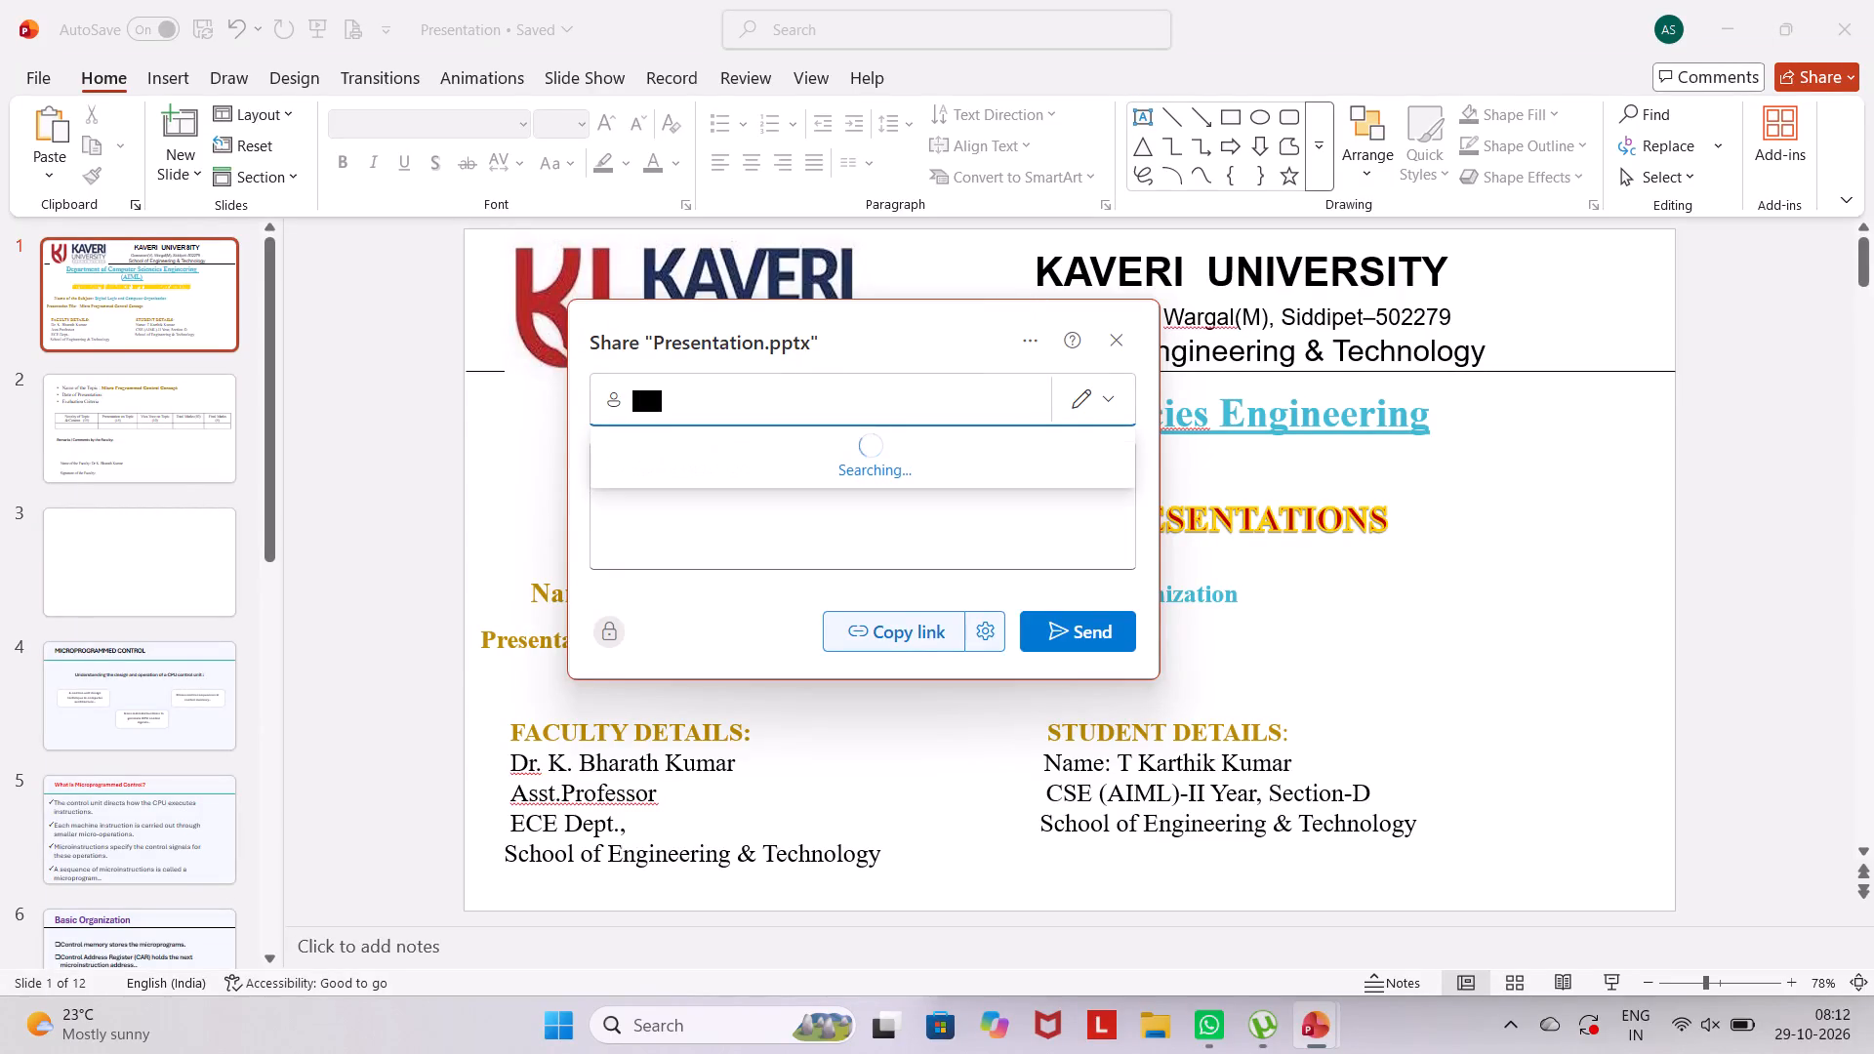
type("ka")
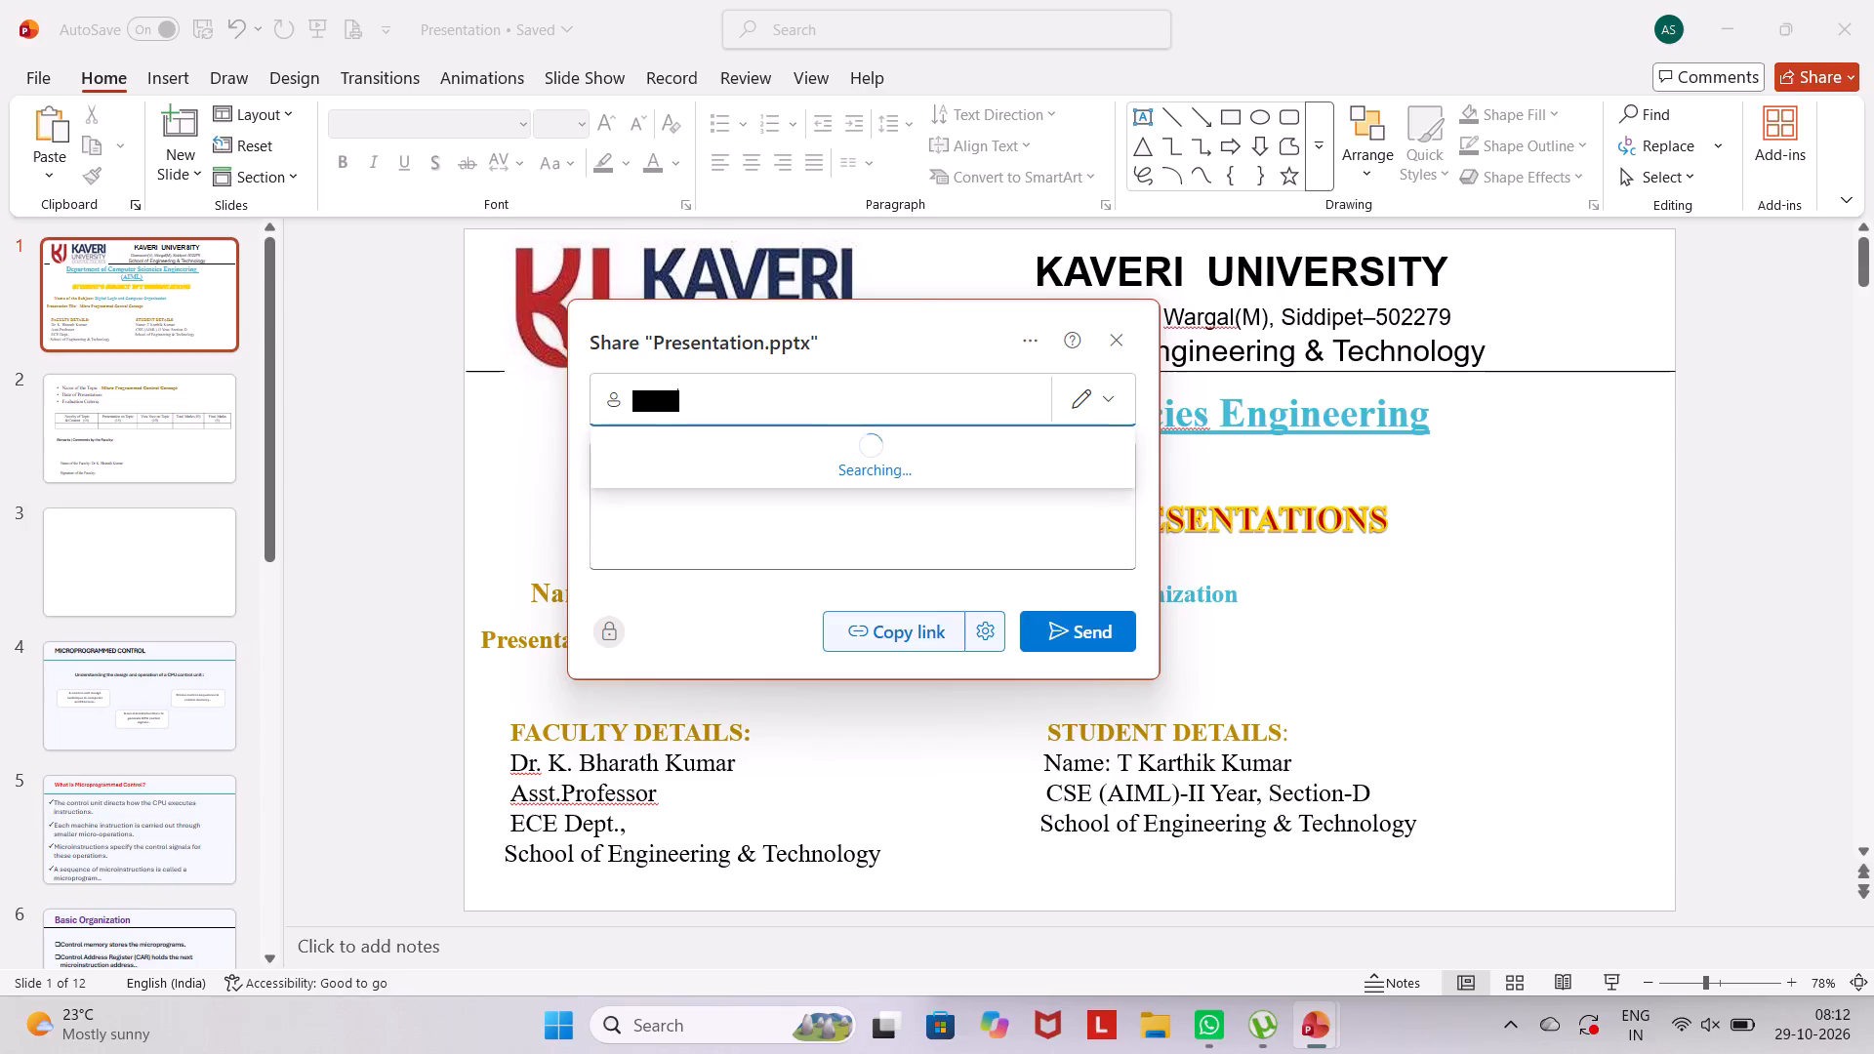
Continue entering the recipient's name or e-mail address for sharing Presentation.pptx.
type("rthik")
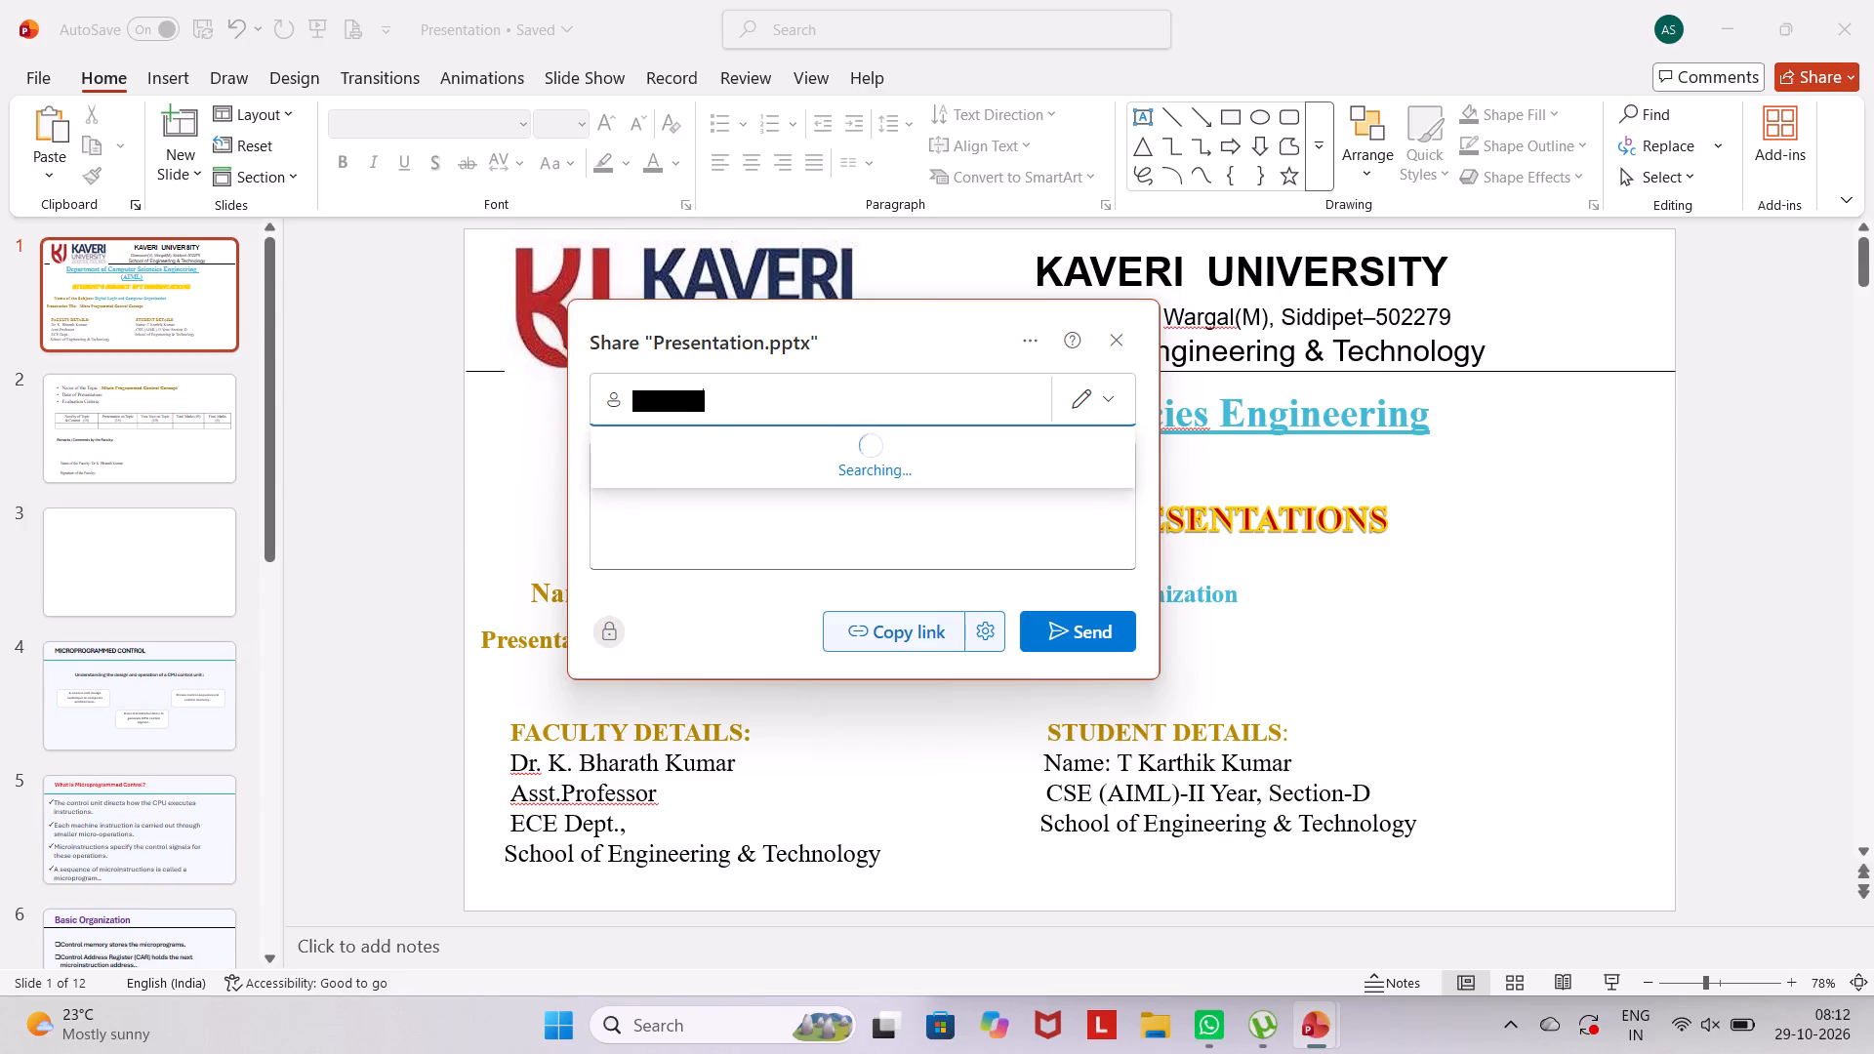
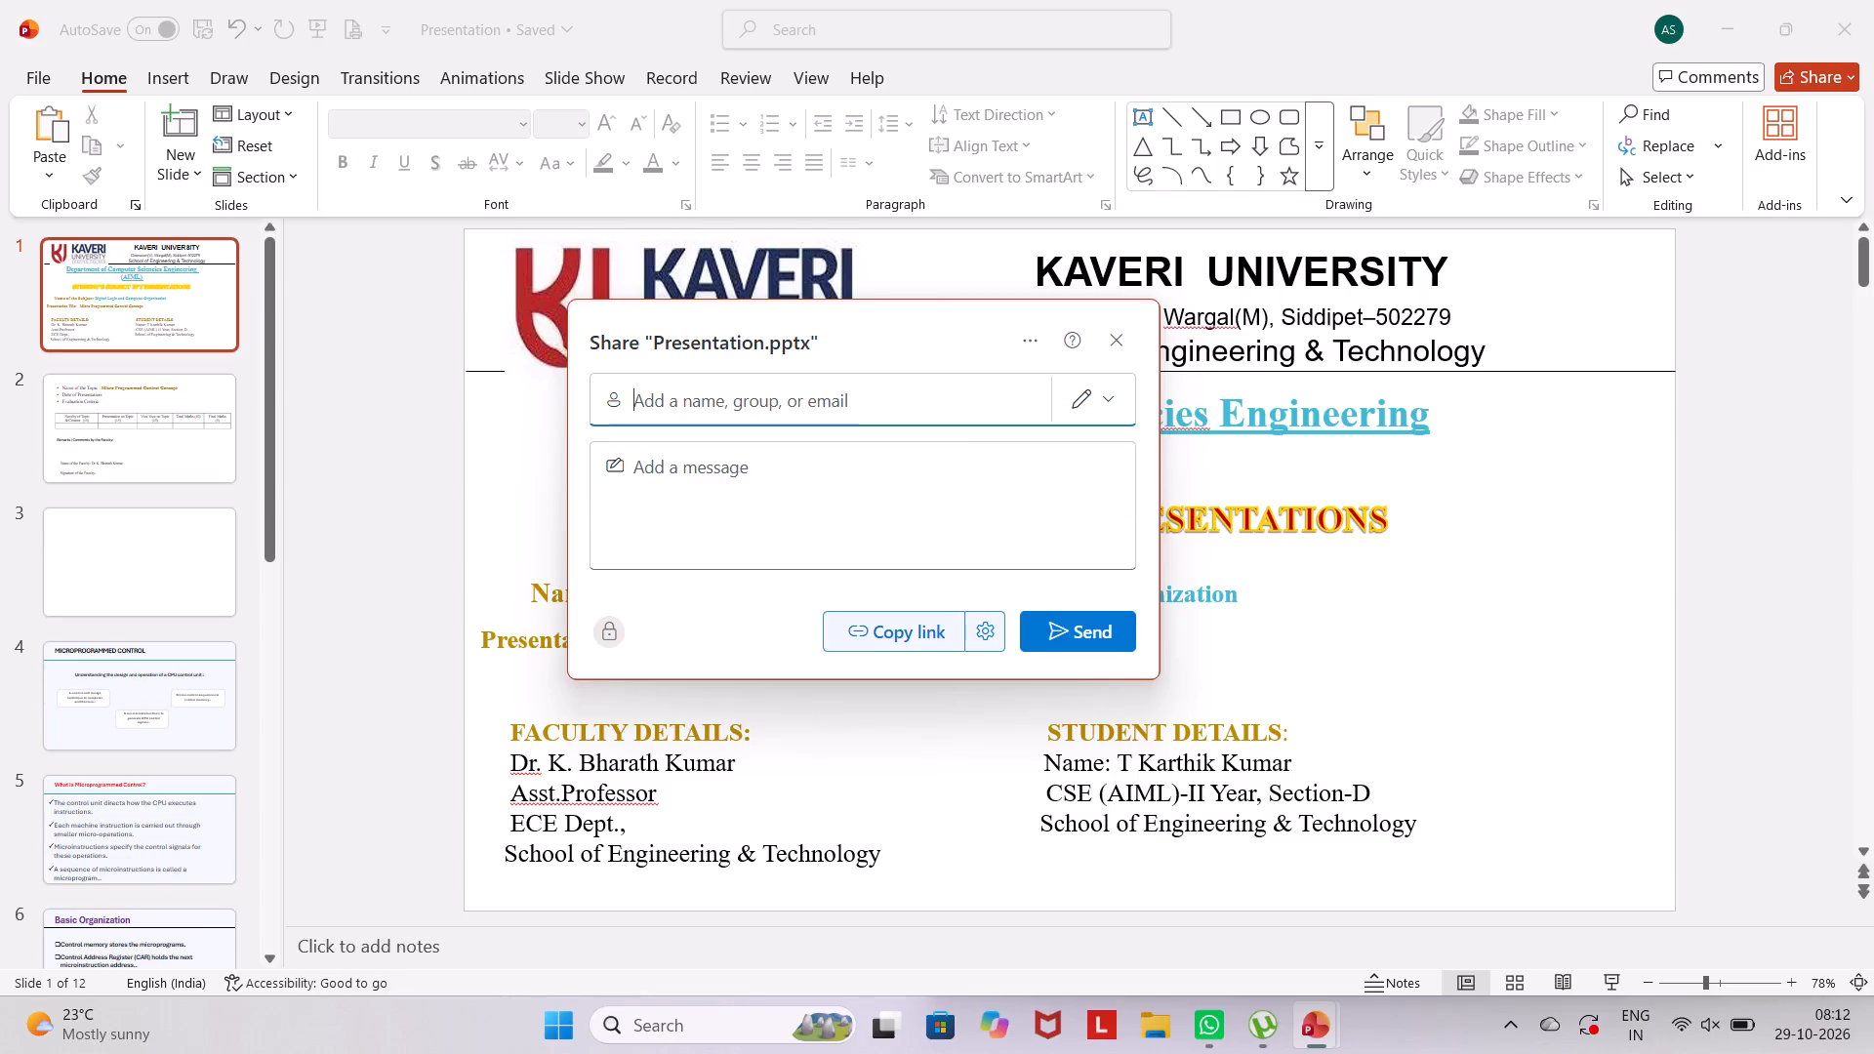
Add the recipient to the share of Presentation.pptx and send the invitation without a message.
left_click(845, 387)
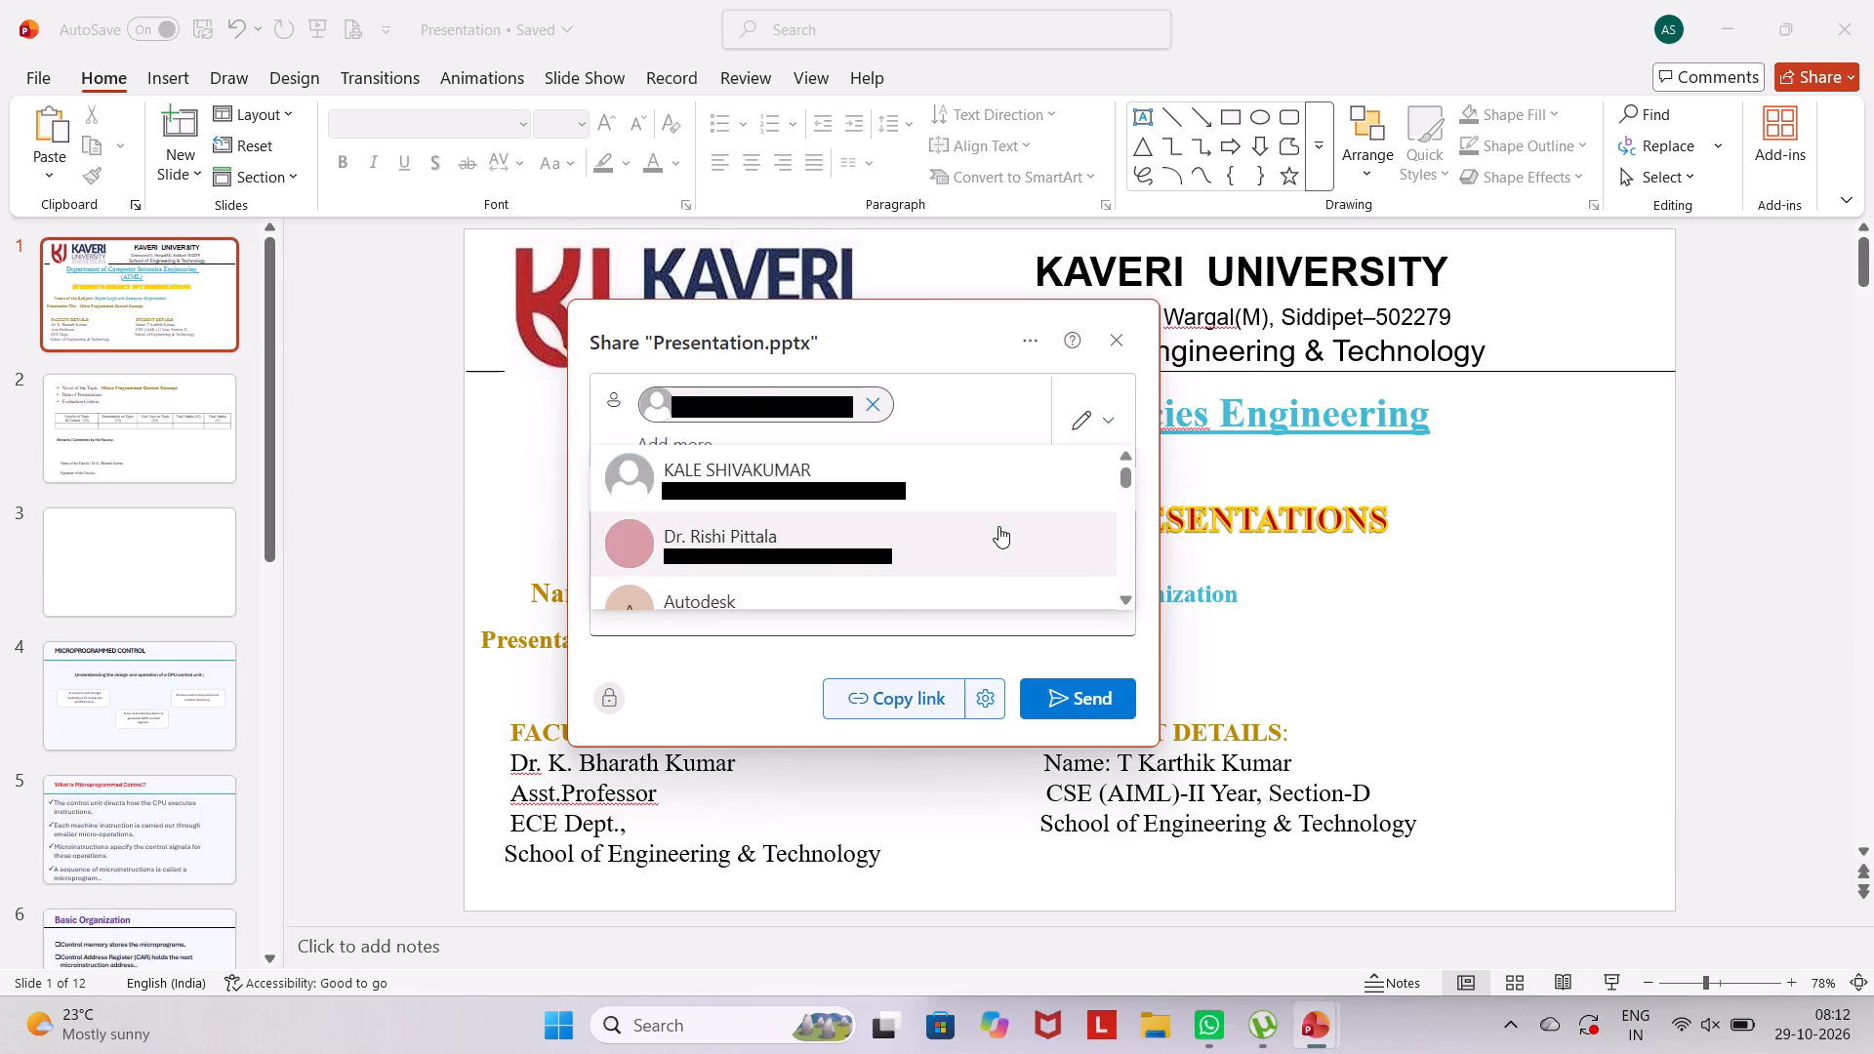
scroll(998, 526, "down", 7)
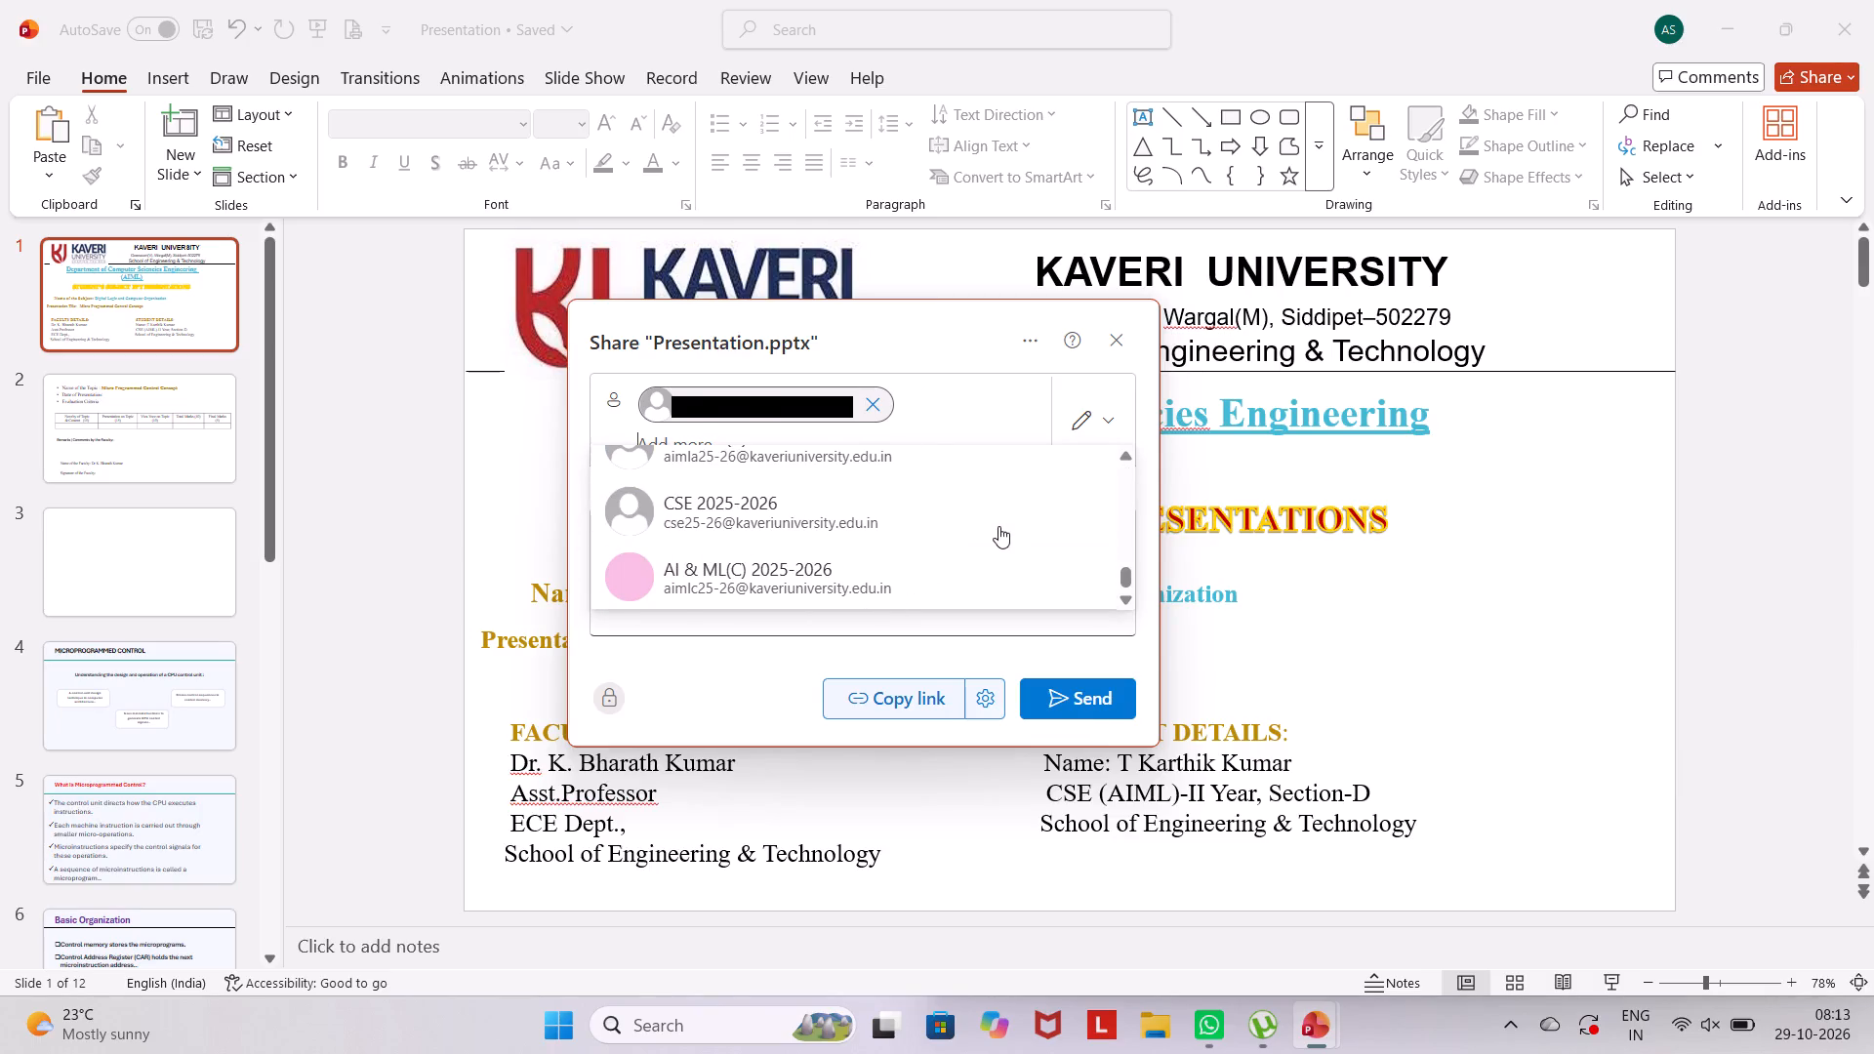
scroll(998, 526, "up", 9)
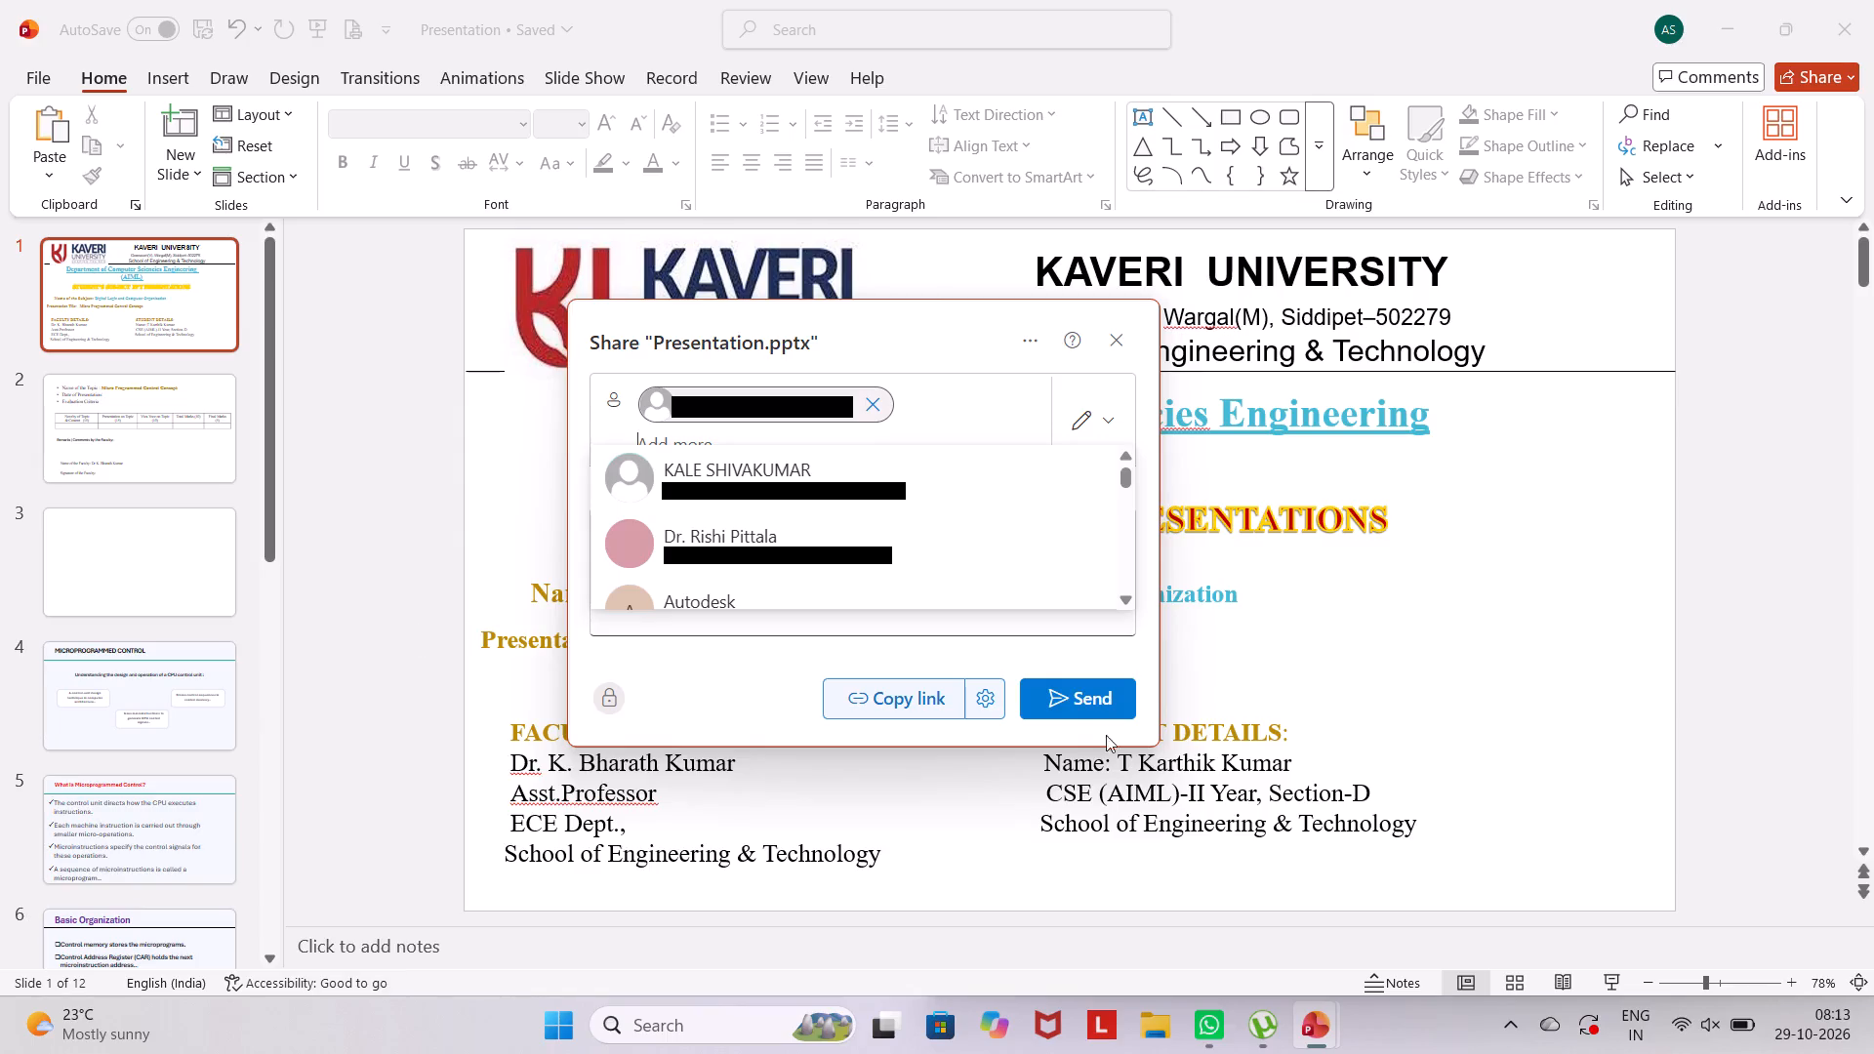
left_click(1080, 709)
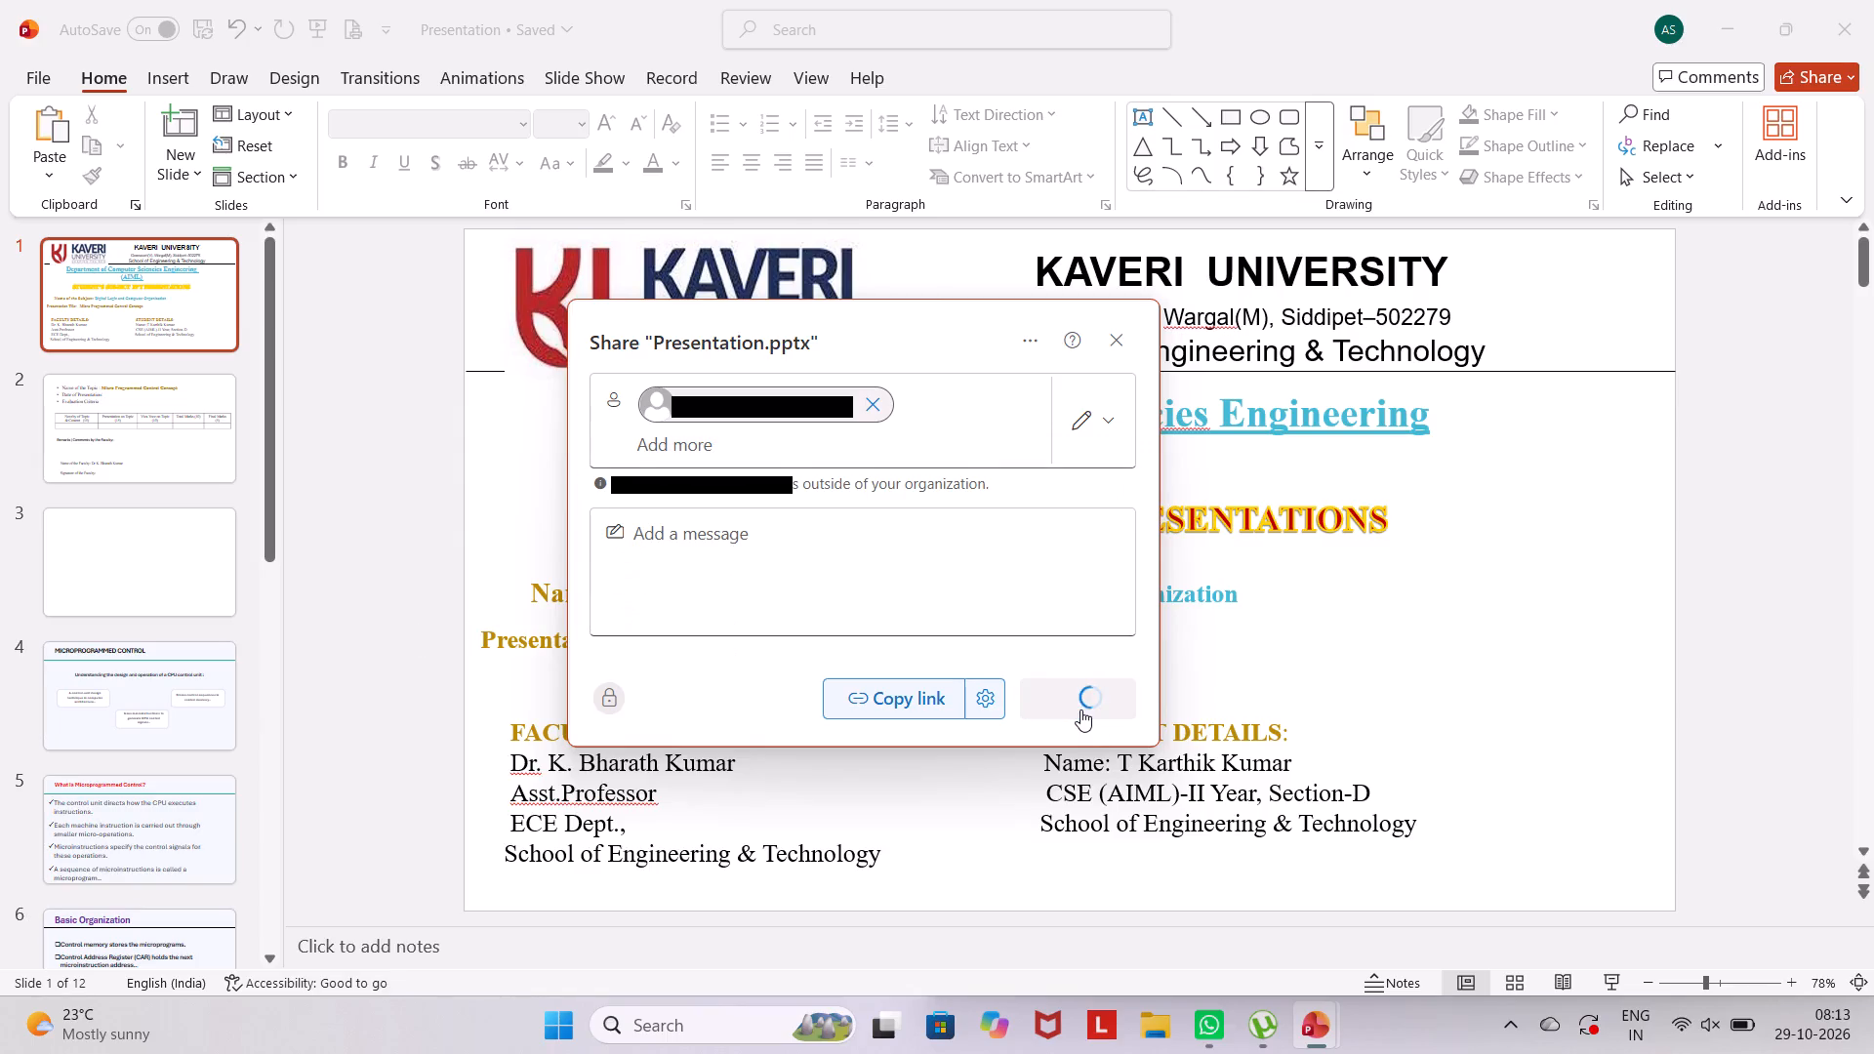
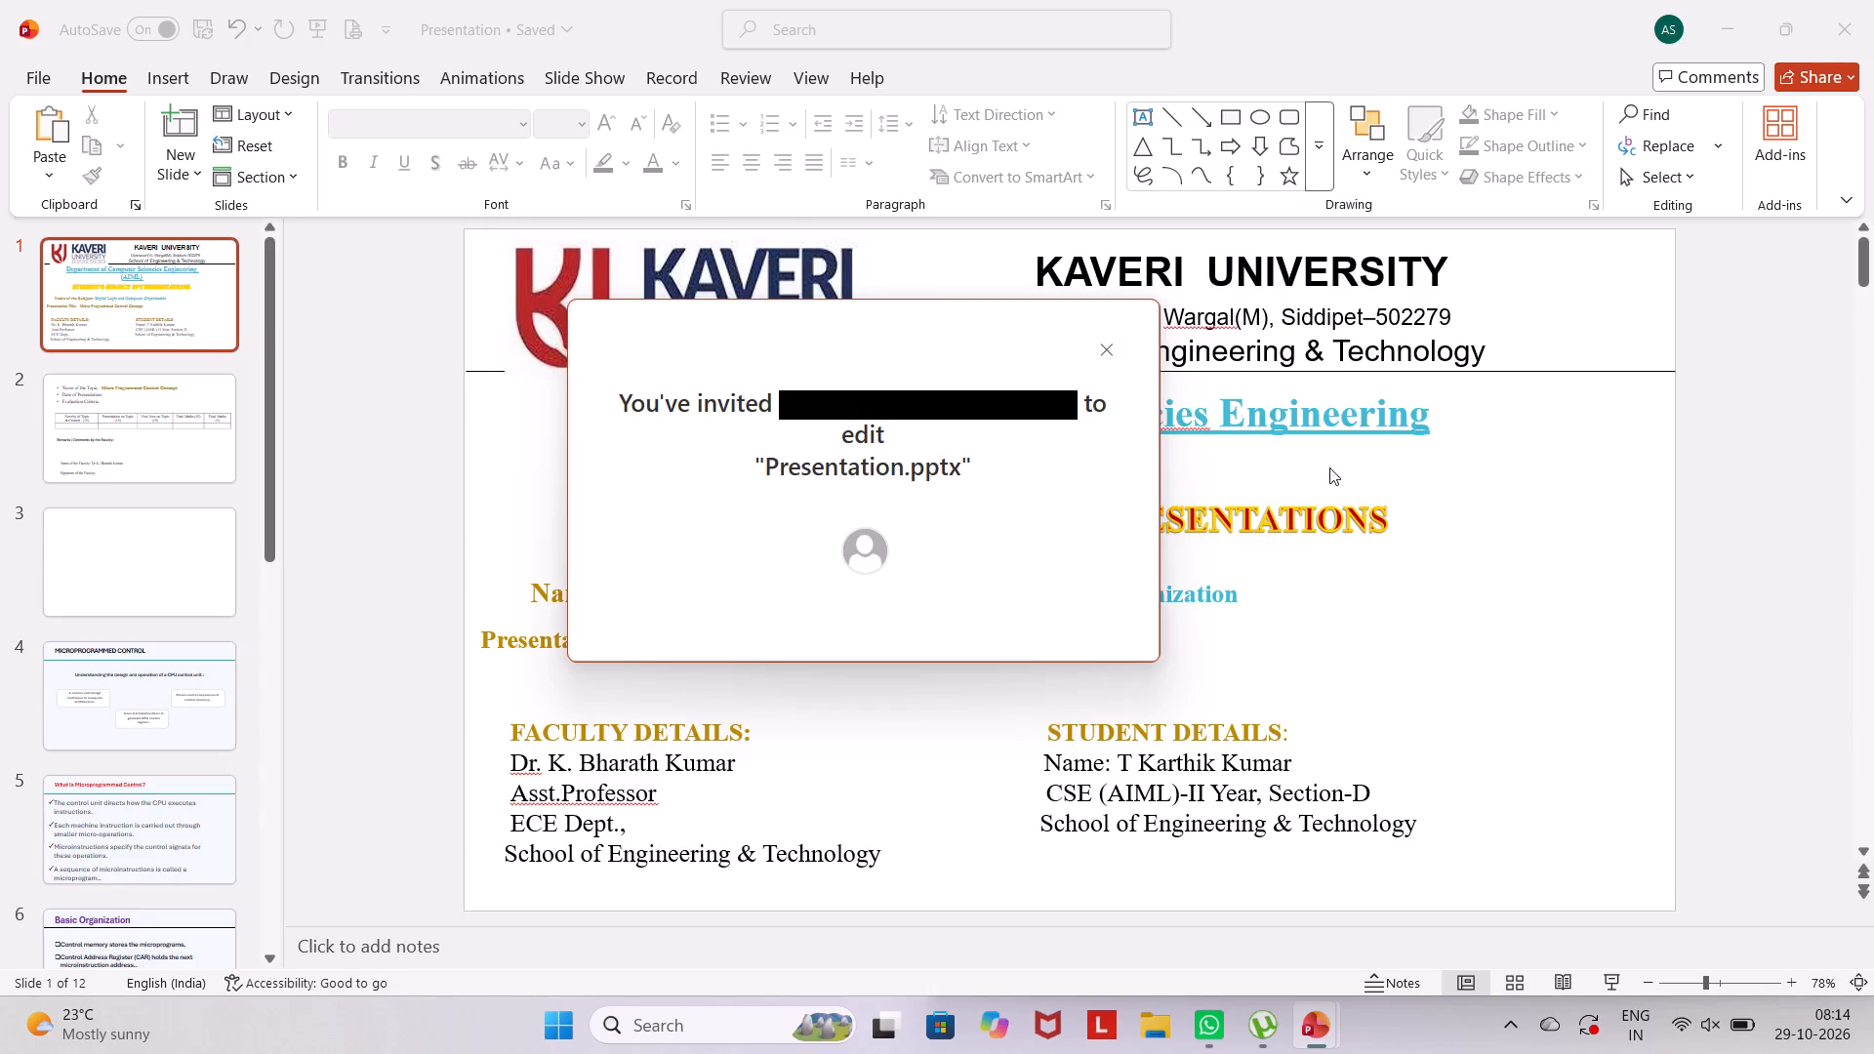
Dismiss the invitation confirmation and close the Presentation file.
left_click(1101, 345)
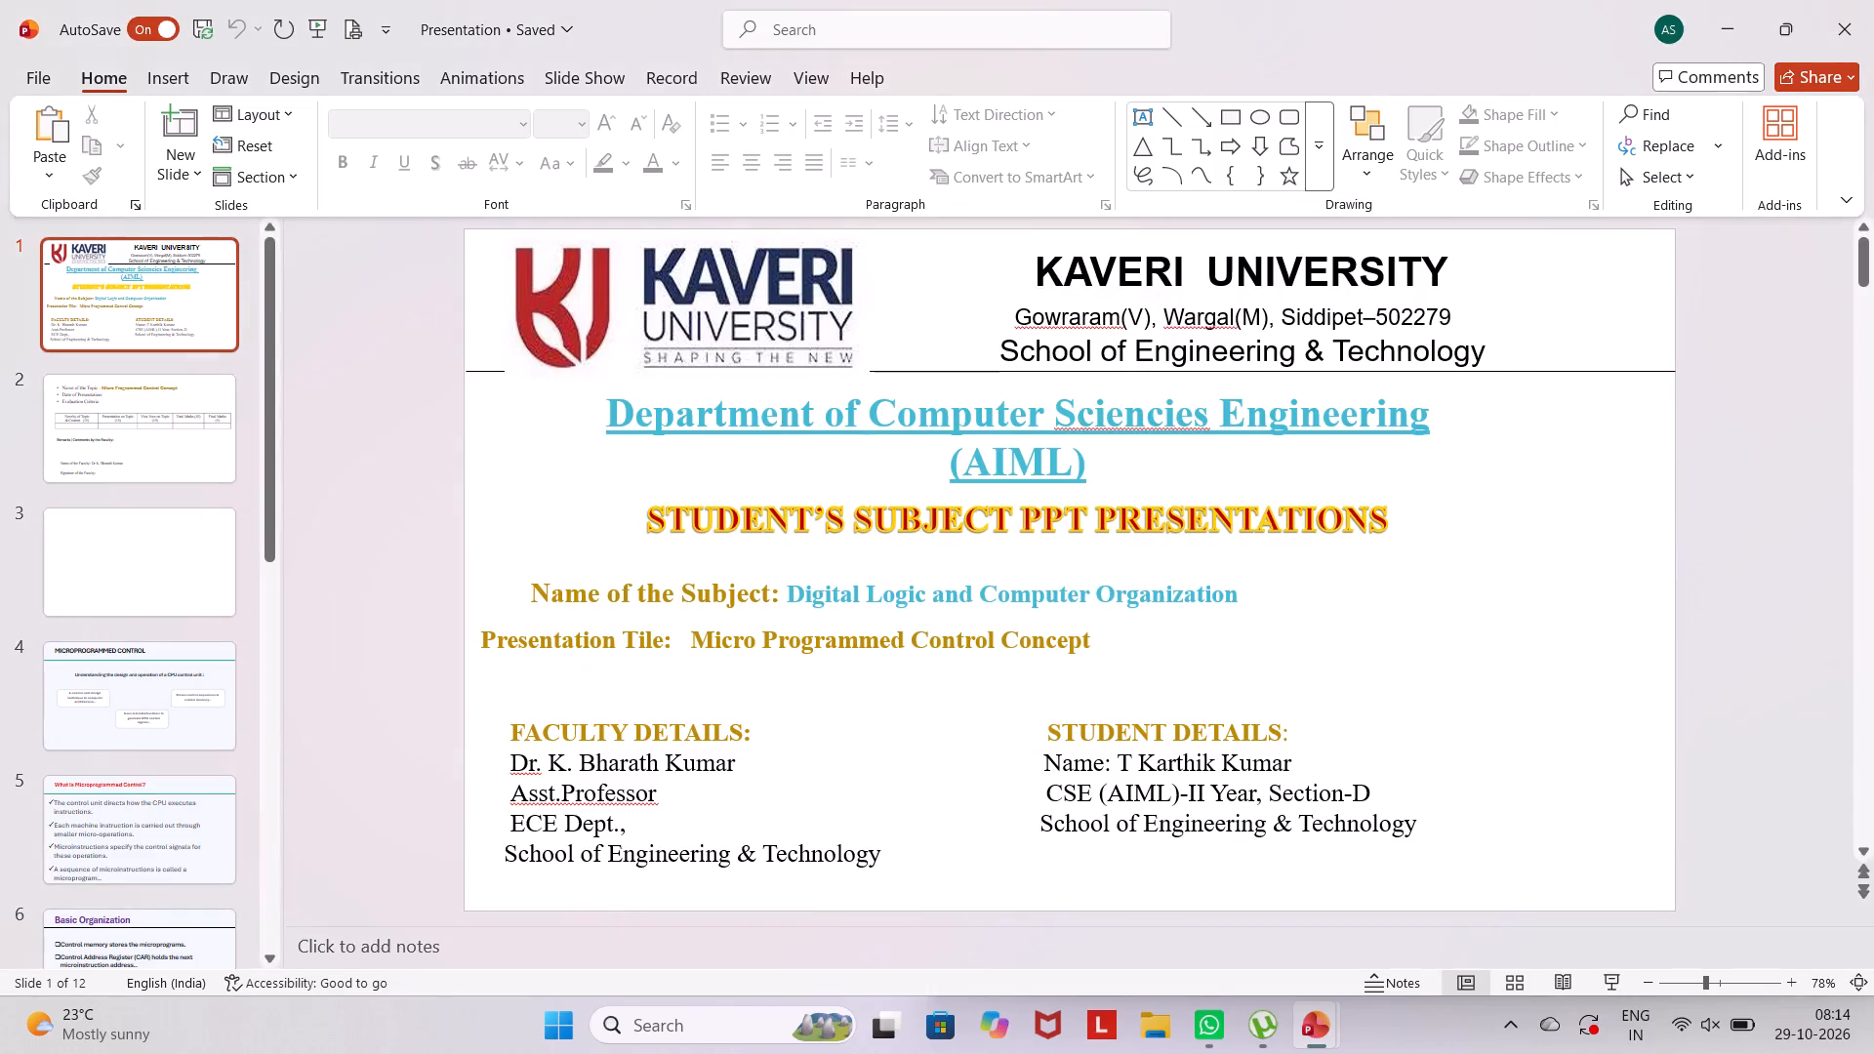
left_click(1840, 0)
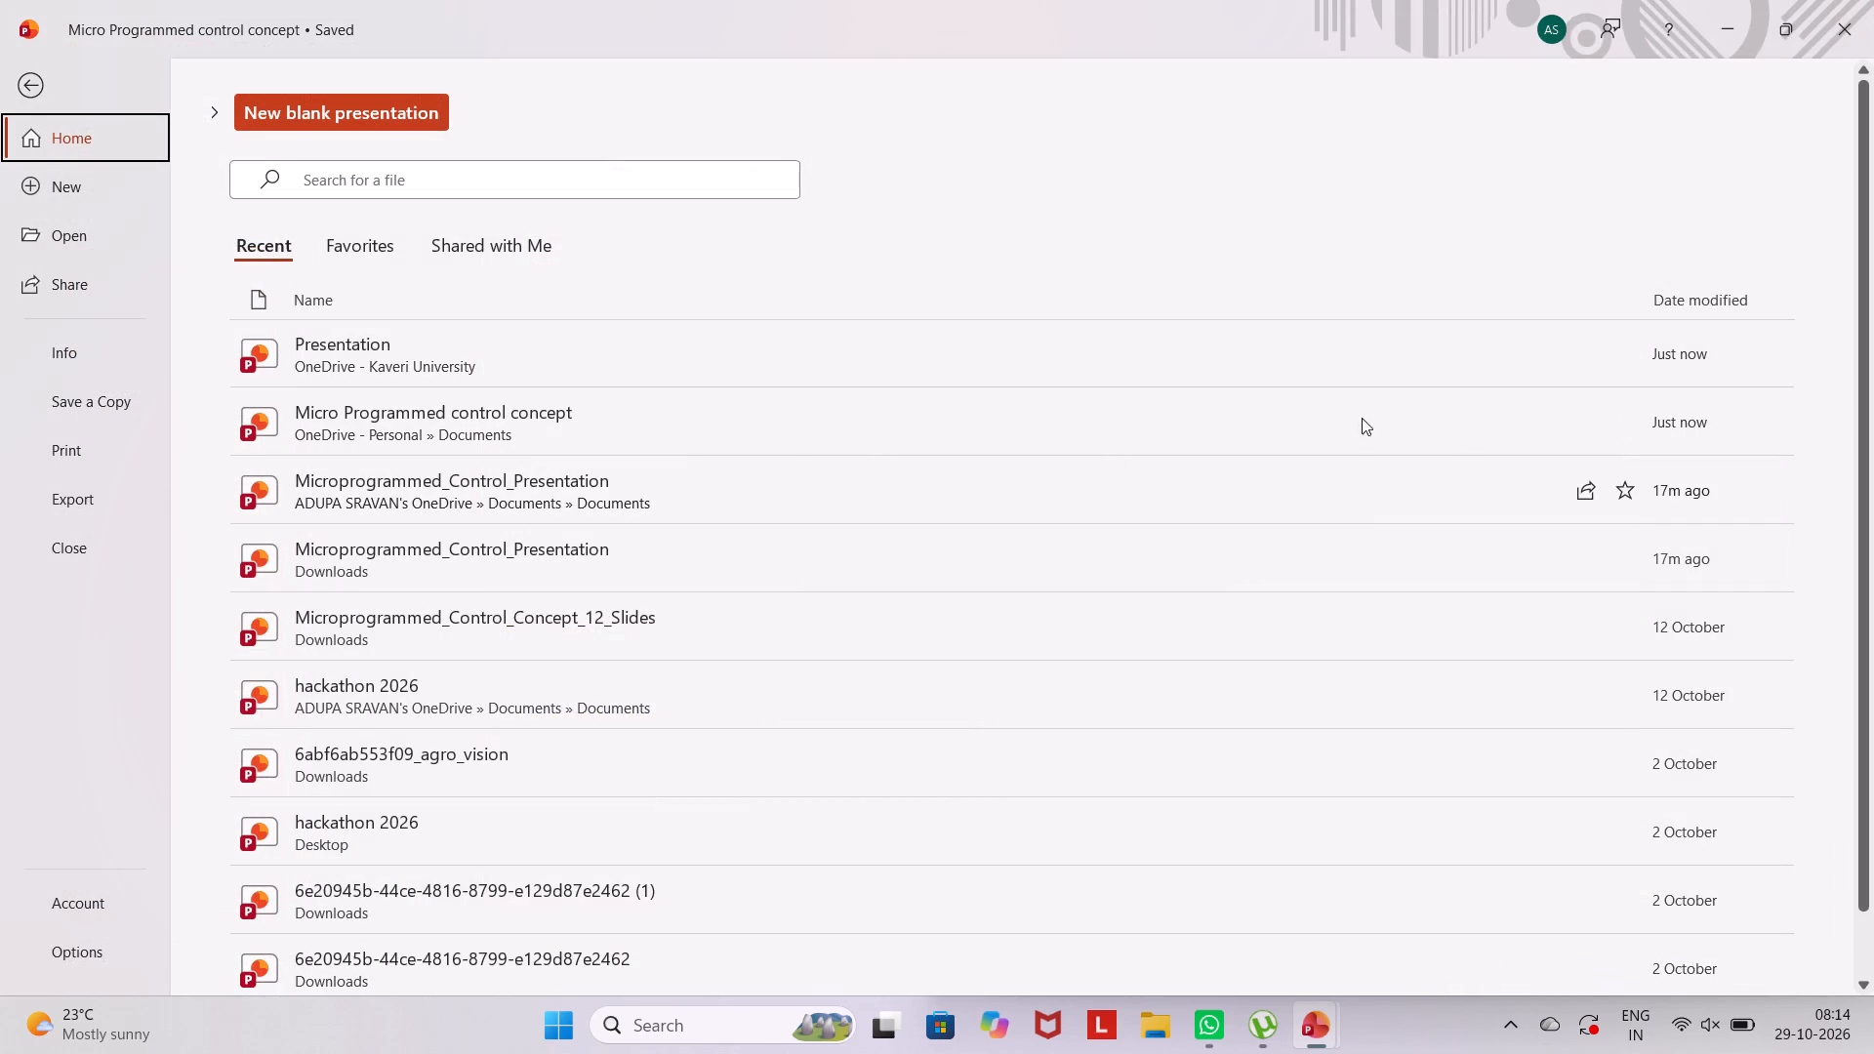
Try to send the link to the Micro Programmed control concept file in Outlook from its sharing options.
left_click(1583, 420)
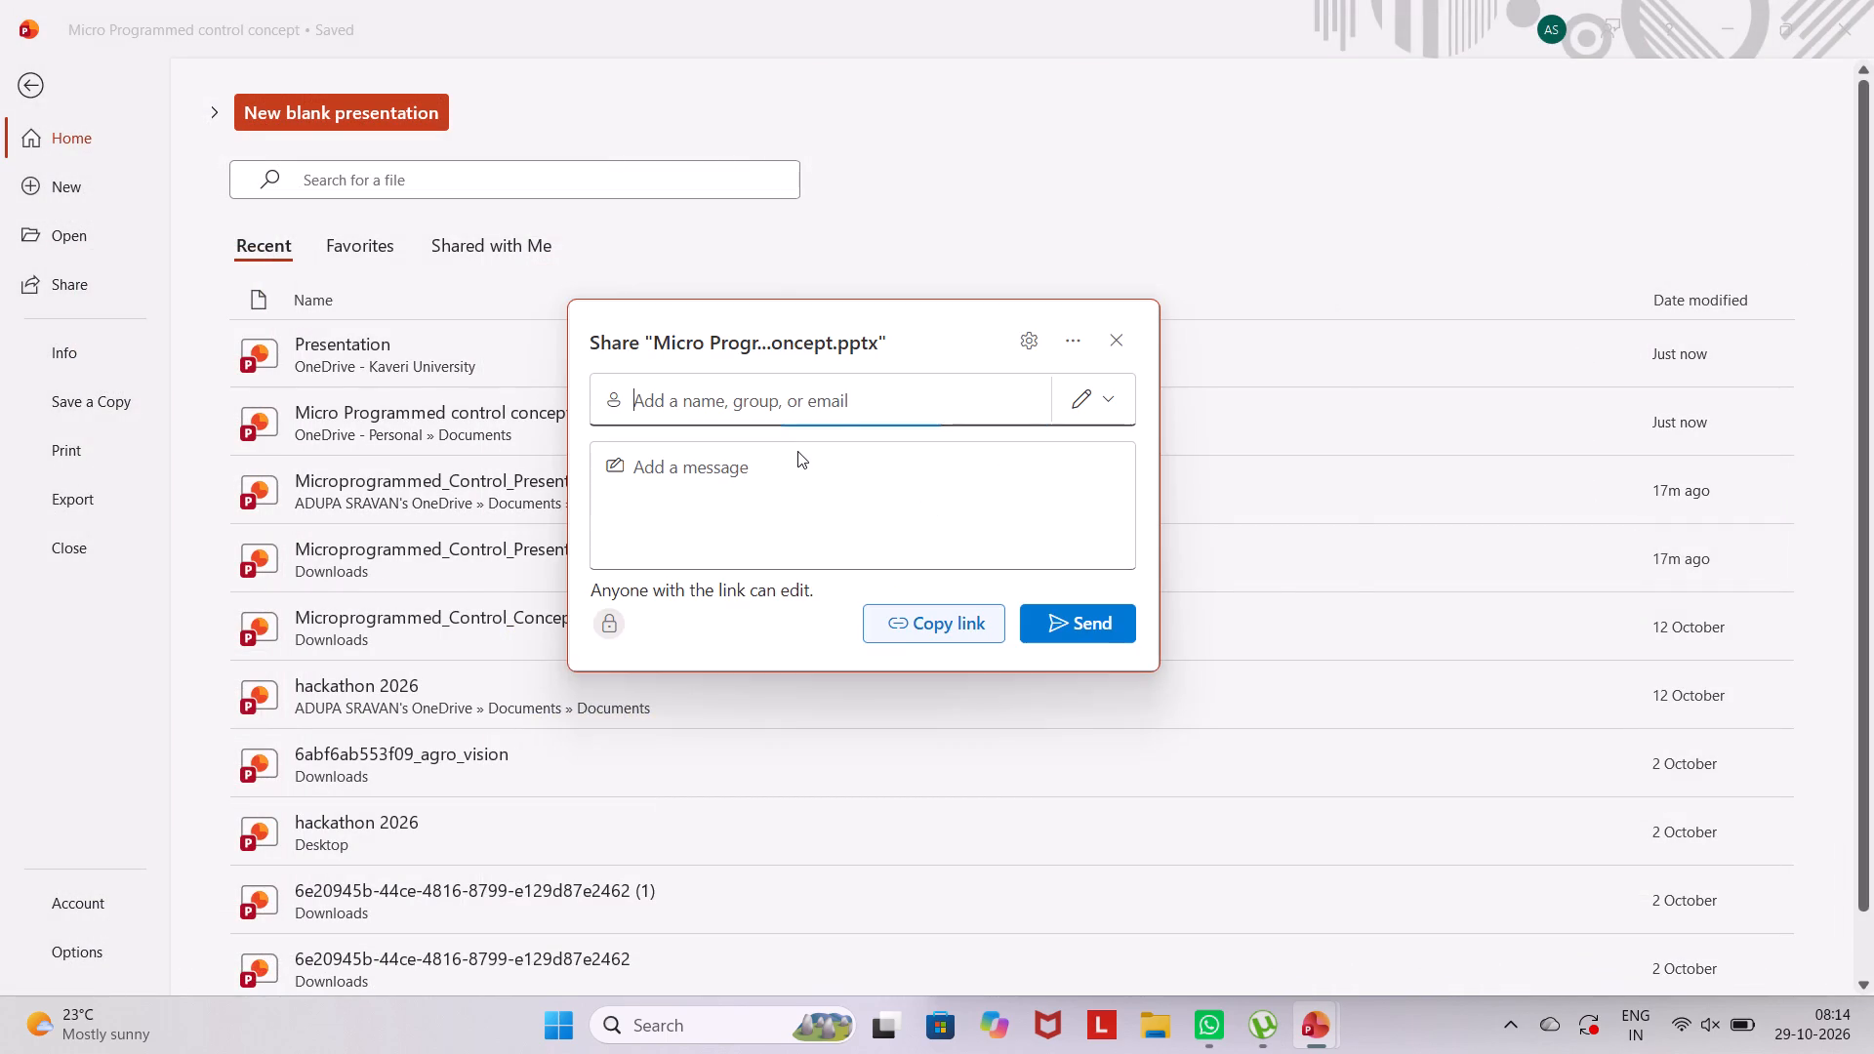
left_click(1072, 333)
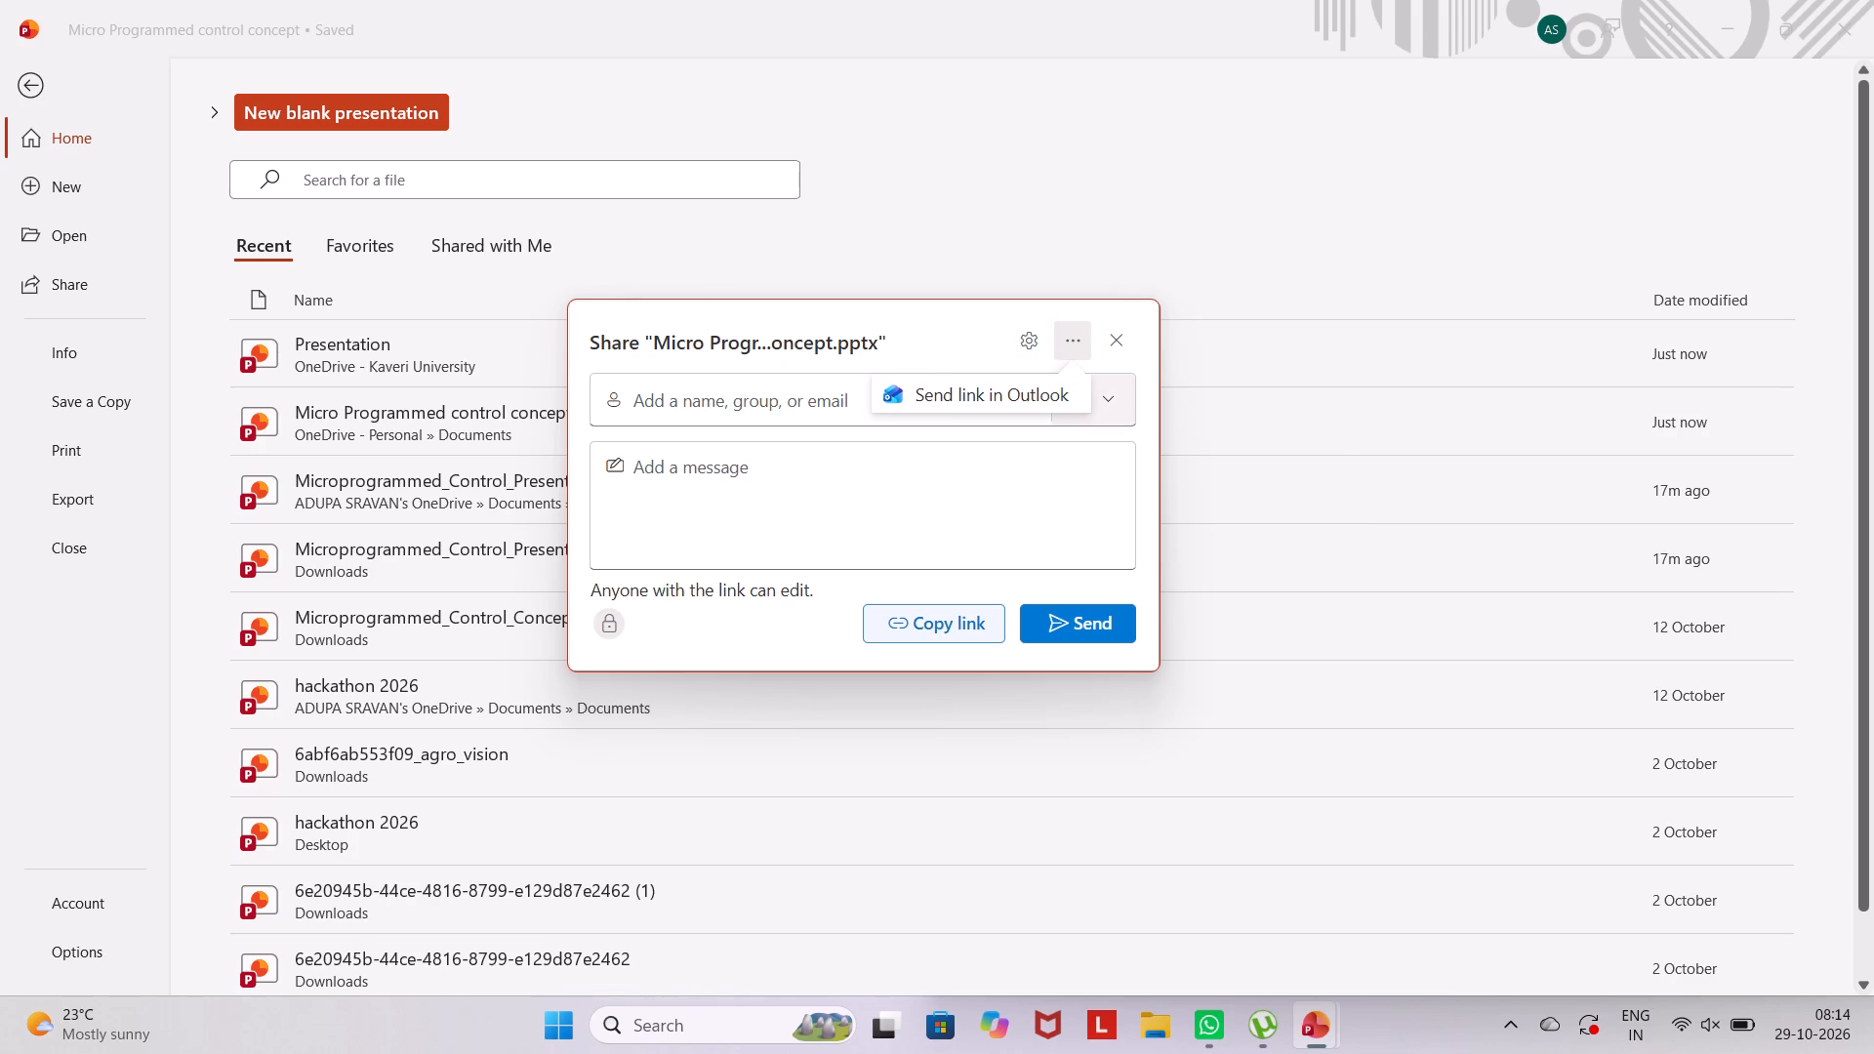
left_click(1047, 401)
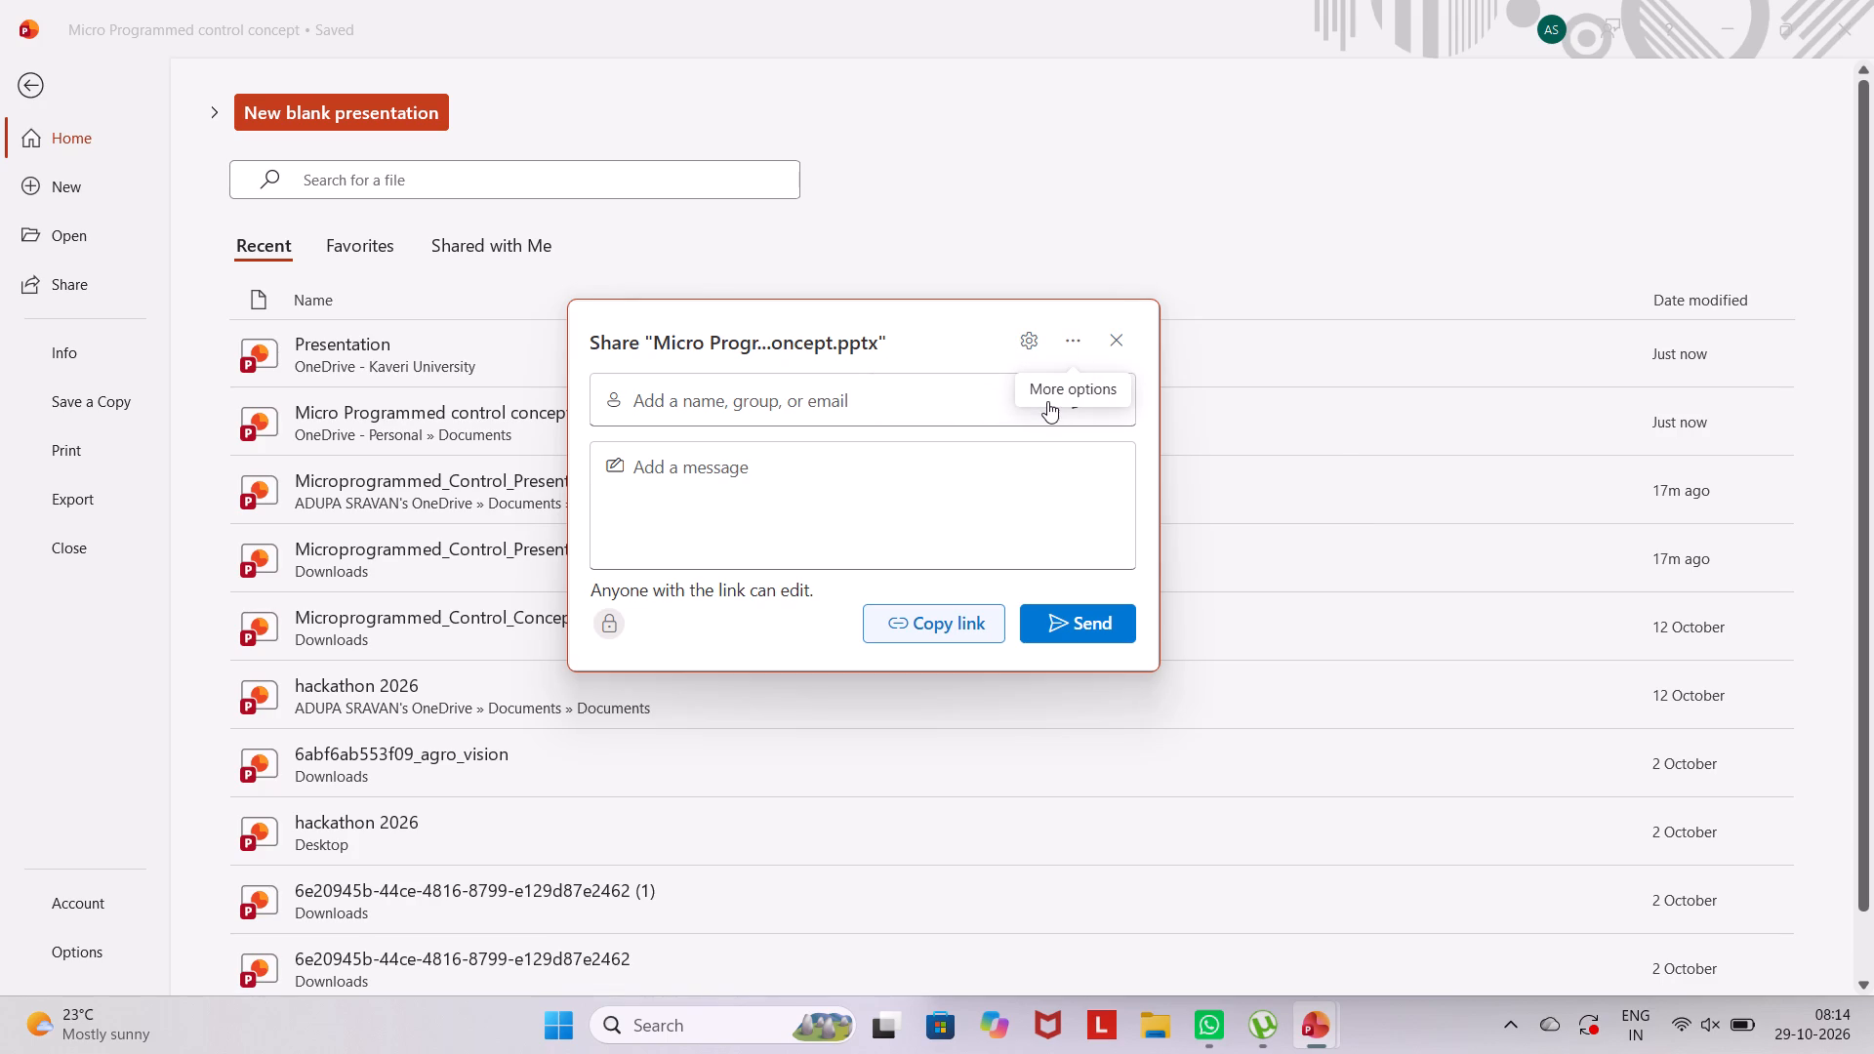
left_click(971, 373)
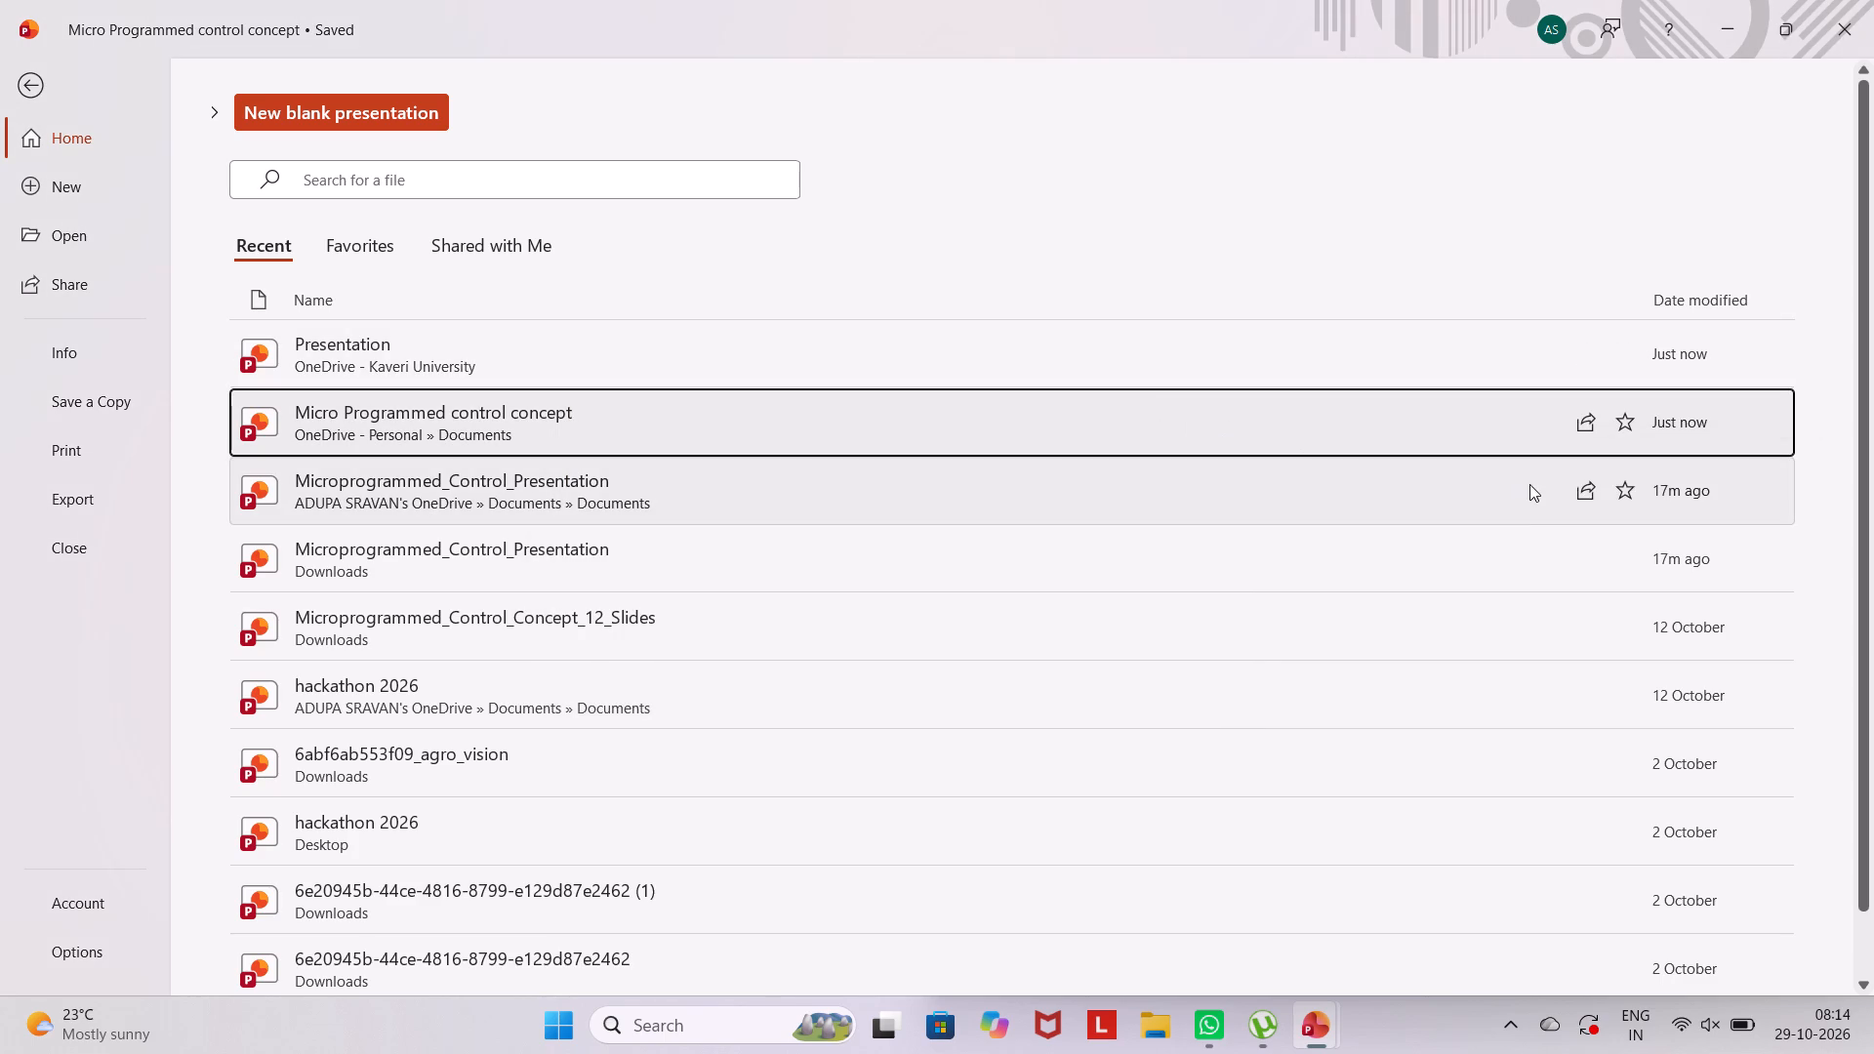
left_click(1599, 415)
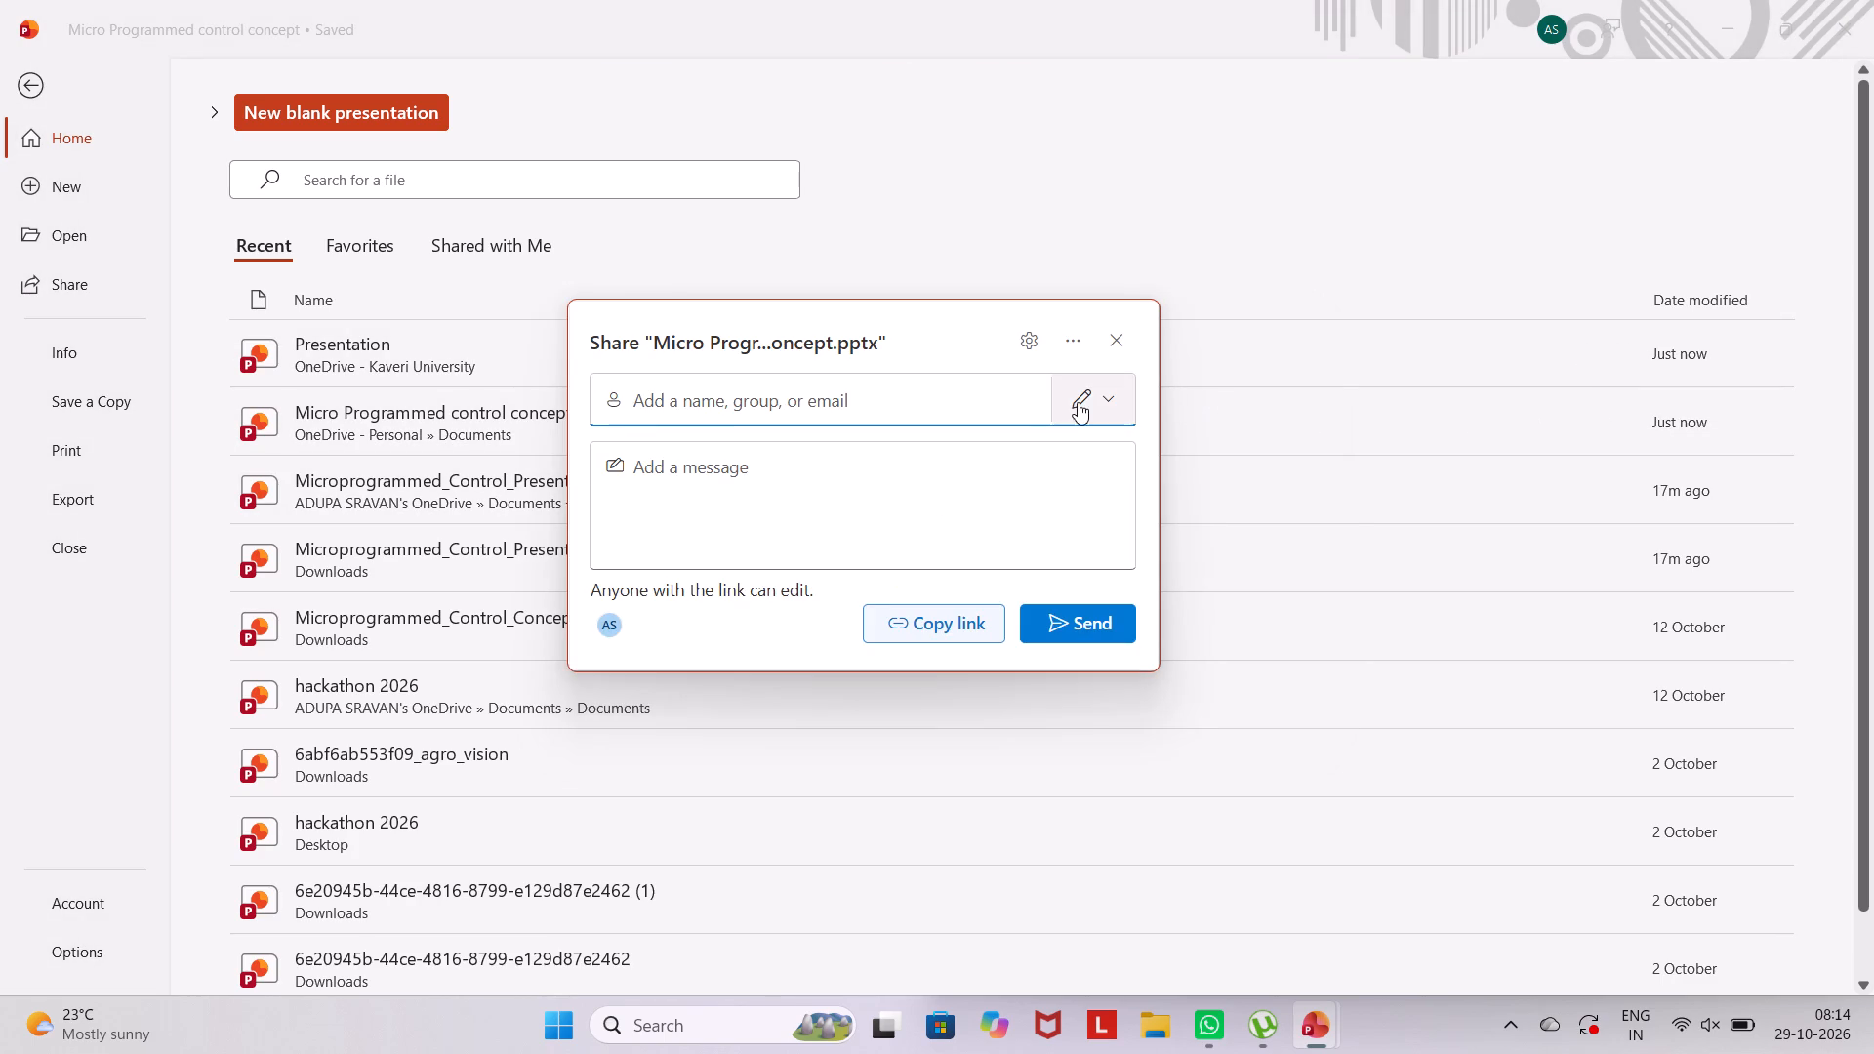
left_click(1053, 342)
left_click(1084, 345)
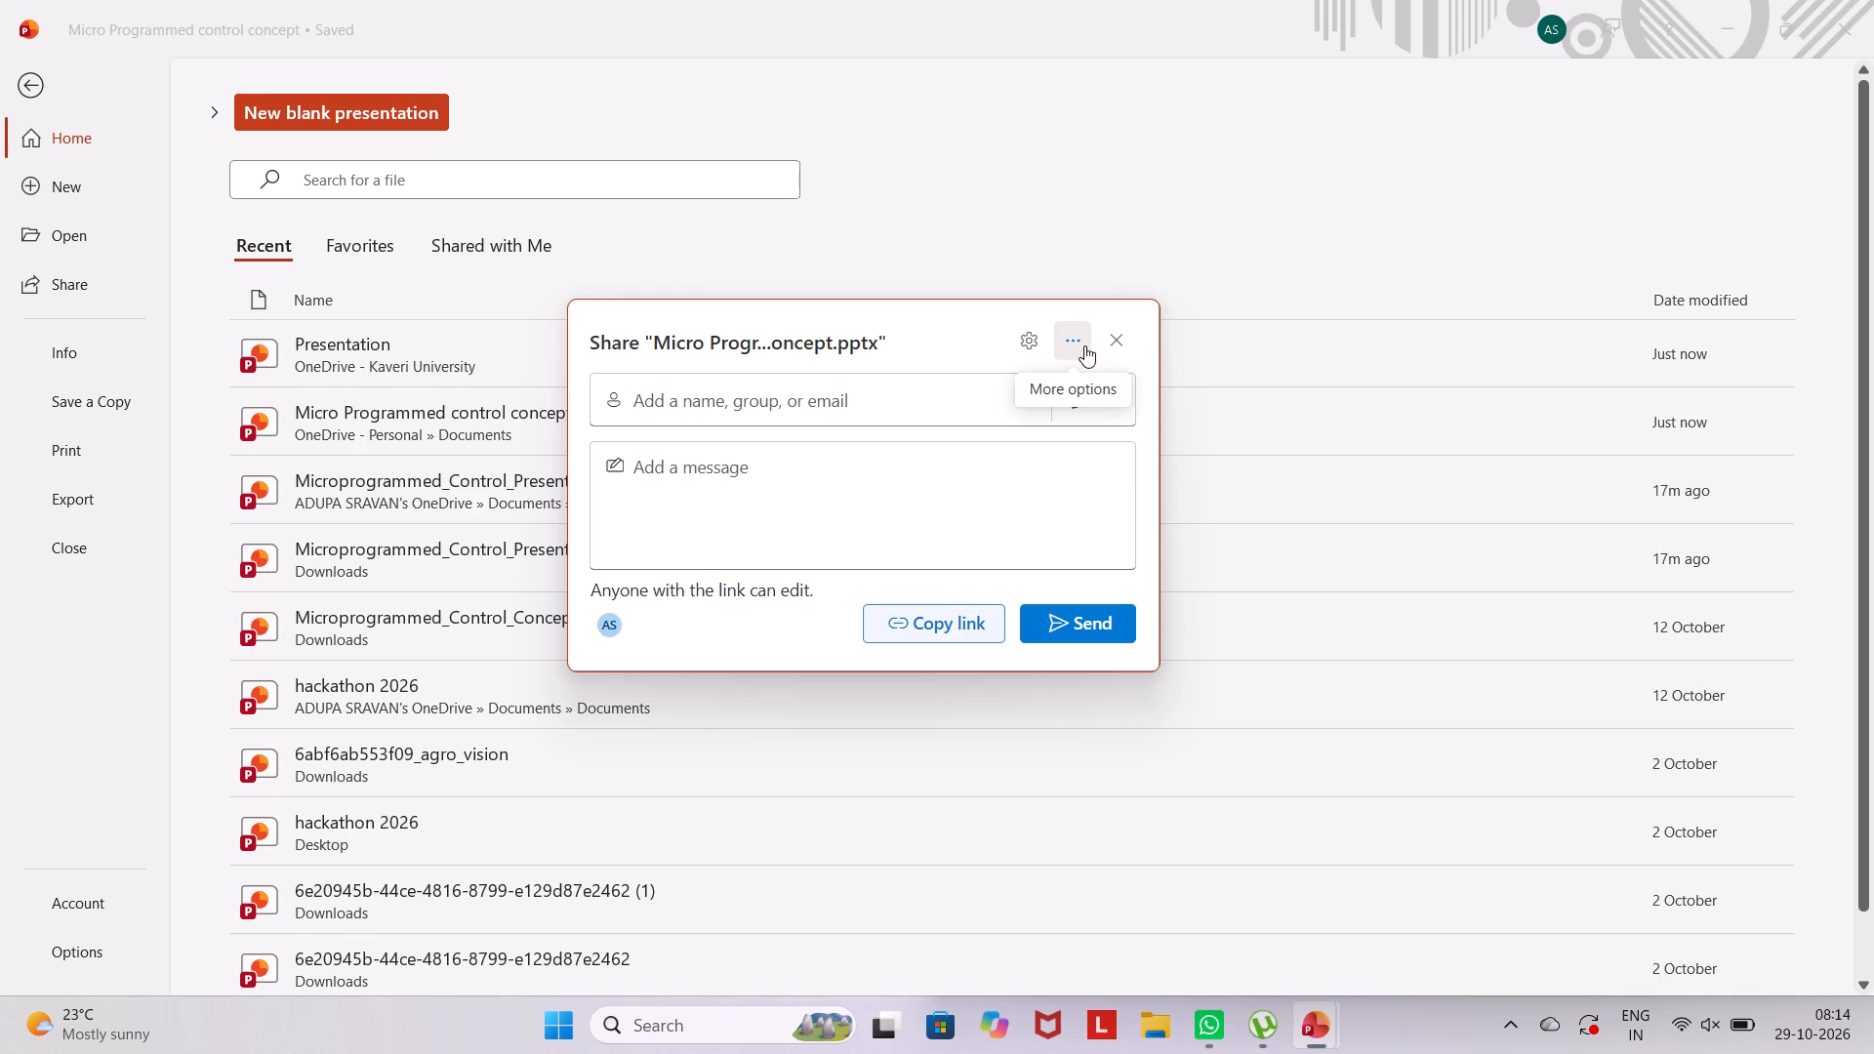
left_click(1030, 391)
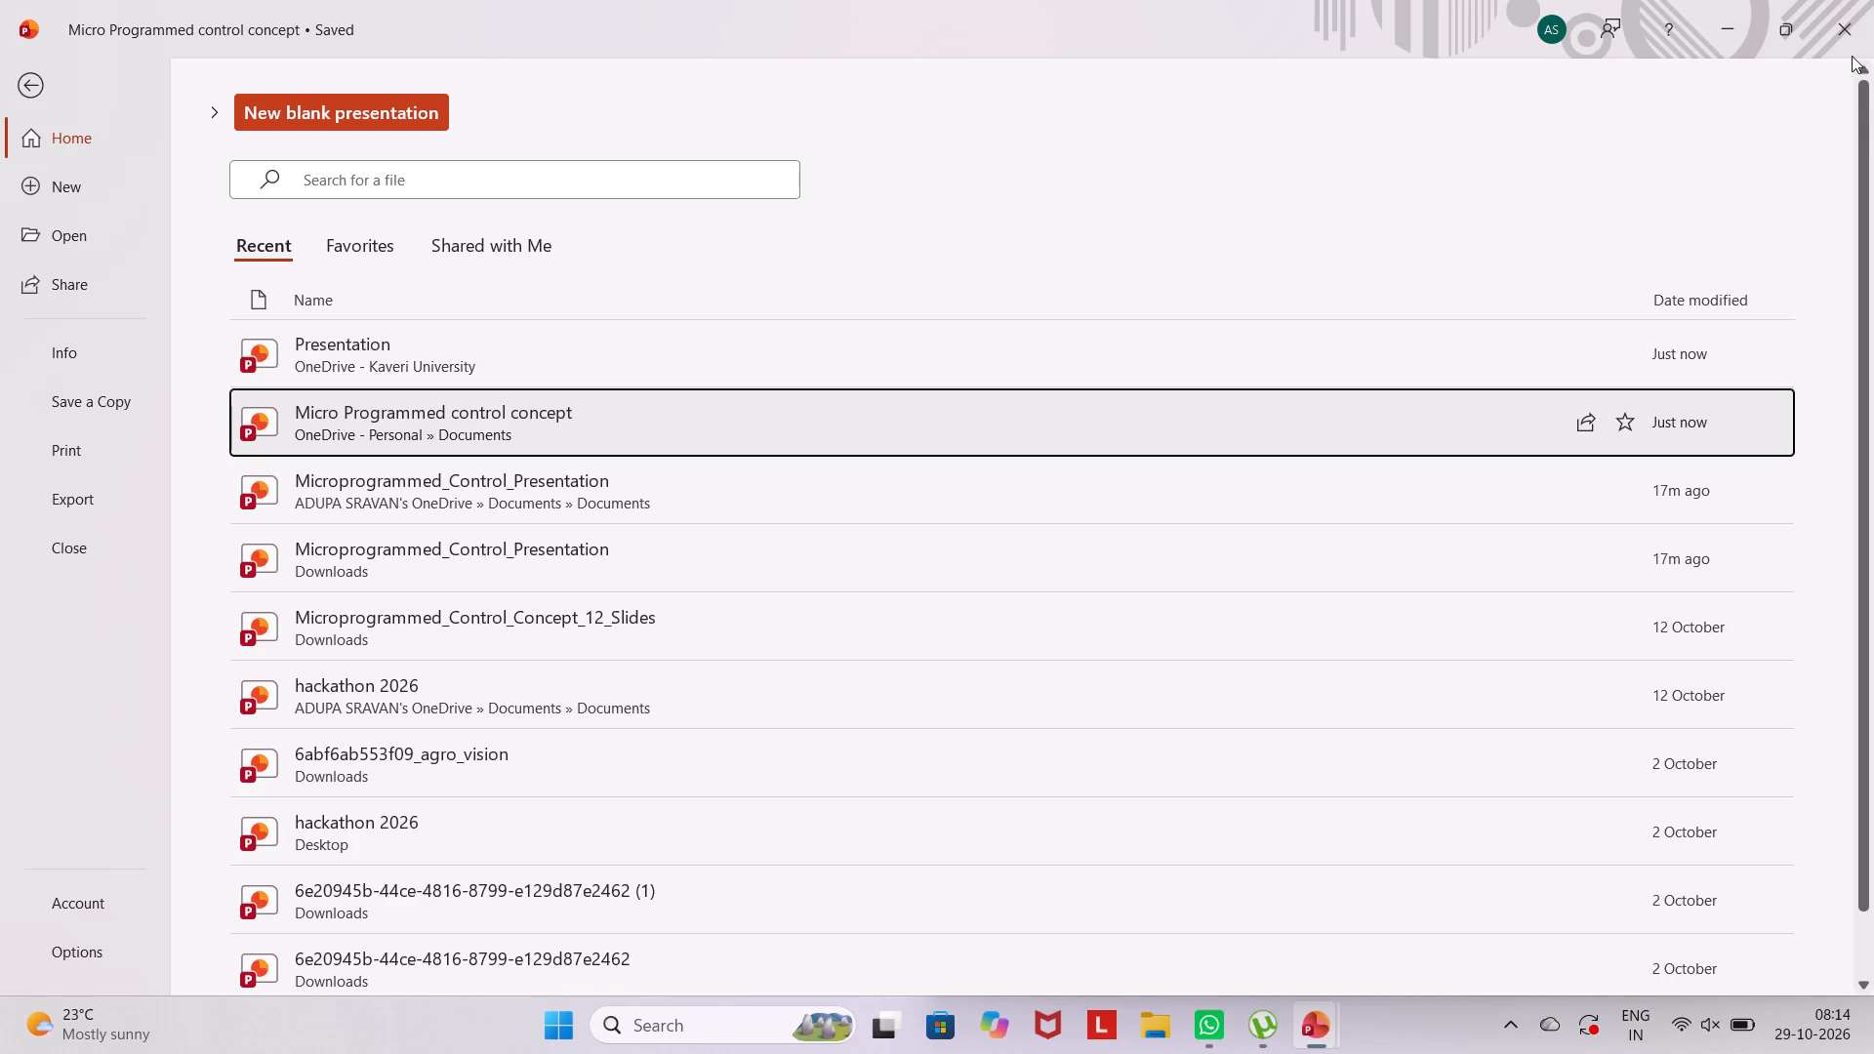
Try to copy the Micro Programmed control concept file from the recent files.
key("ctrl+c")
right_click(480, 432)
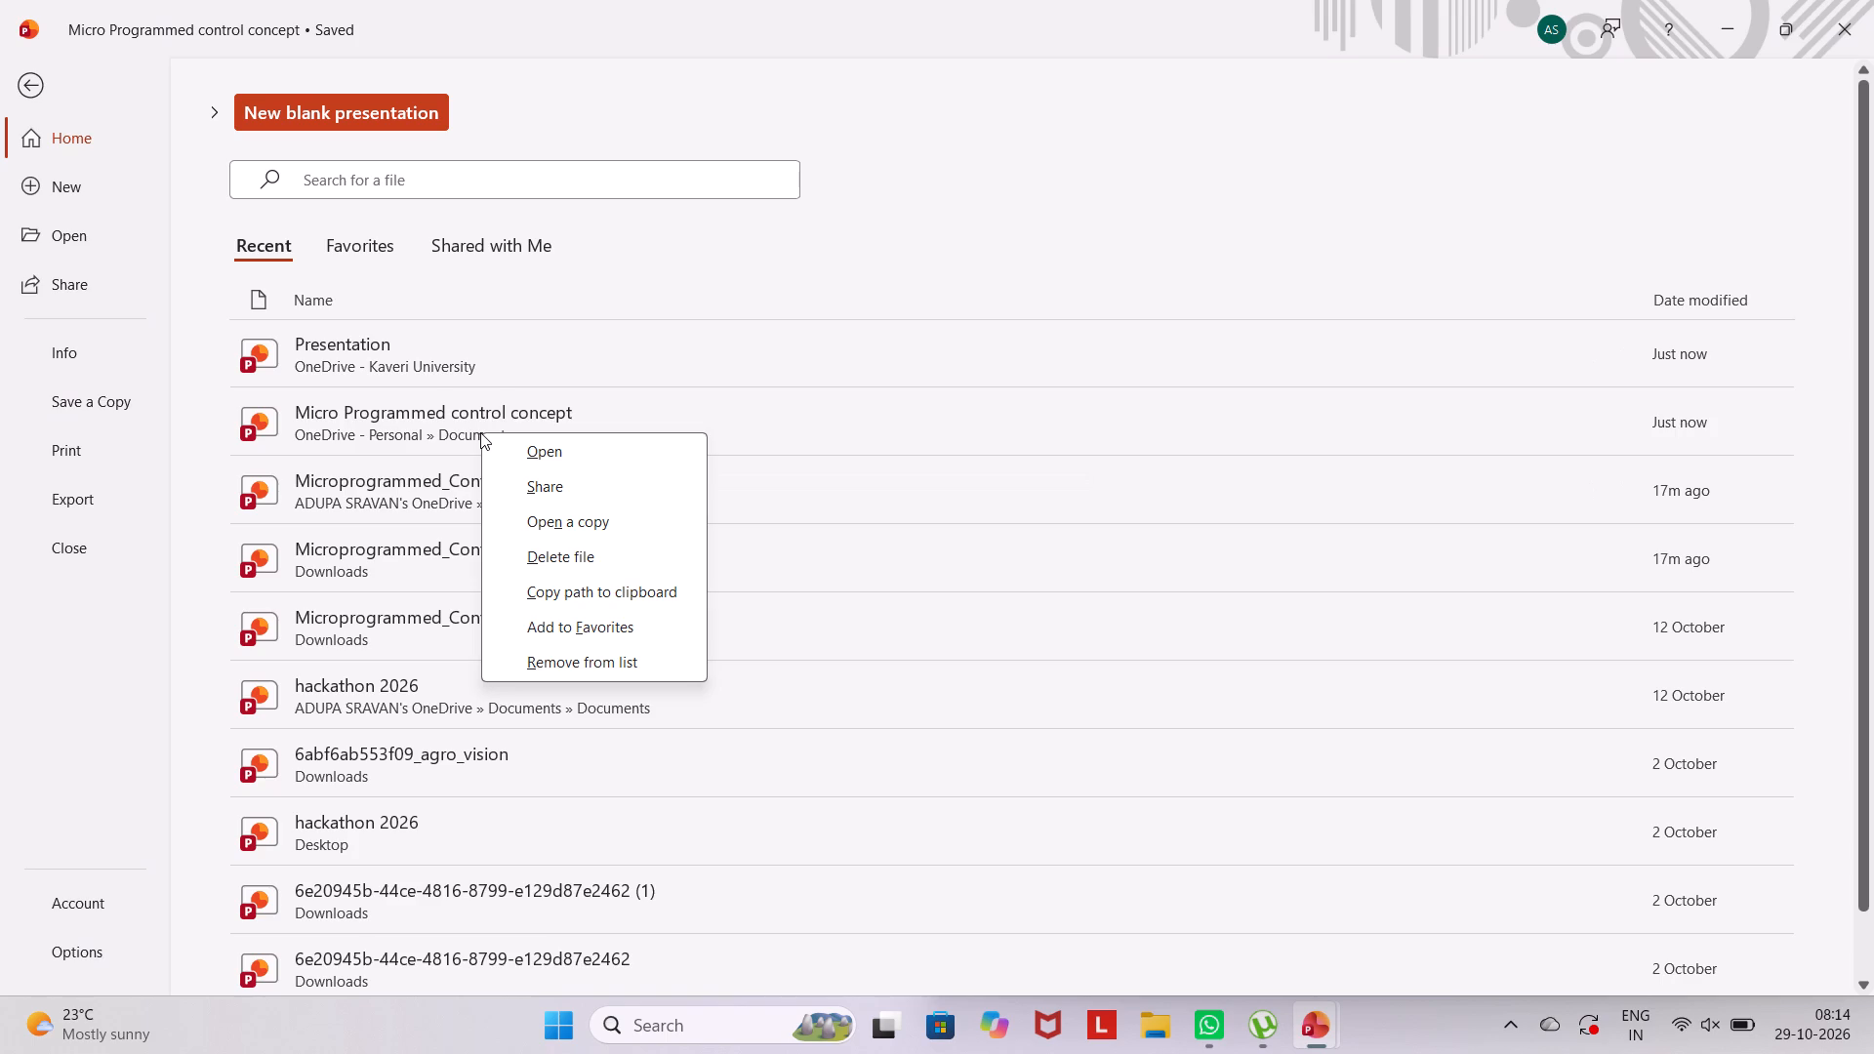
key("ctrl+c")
Open the Micro Programmed control concept presentation from the recent files.
left_click(412, 417)
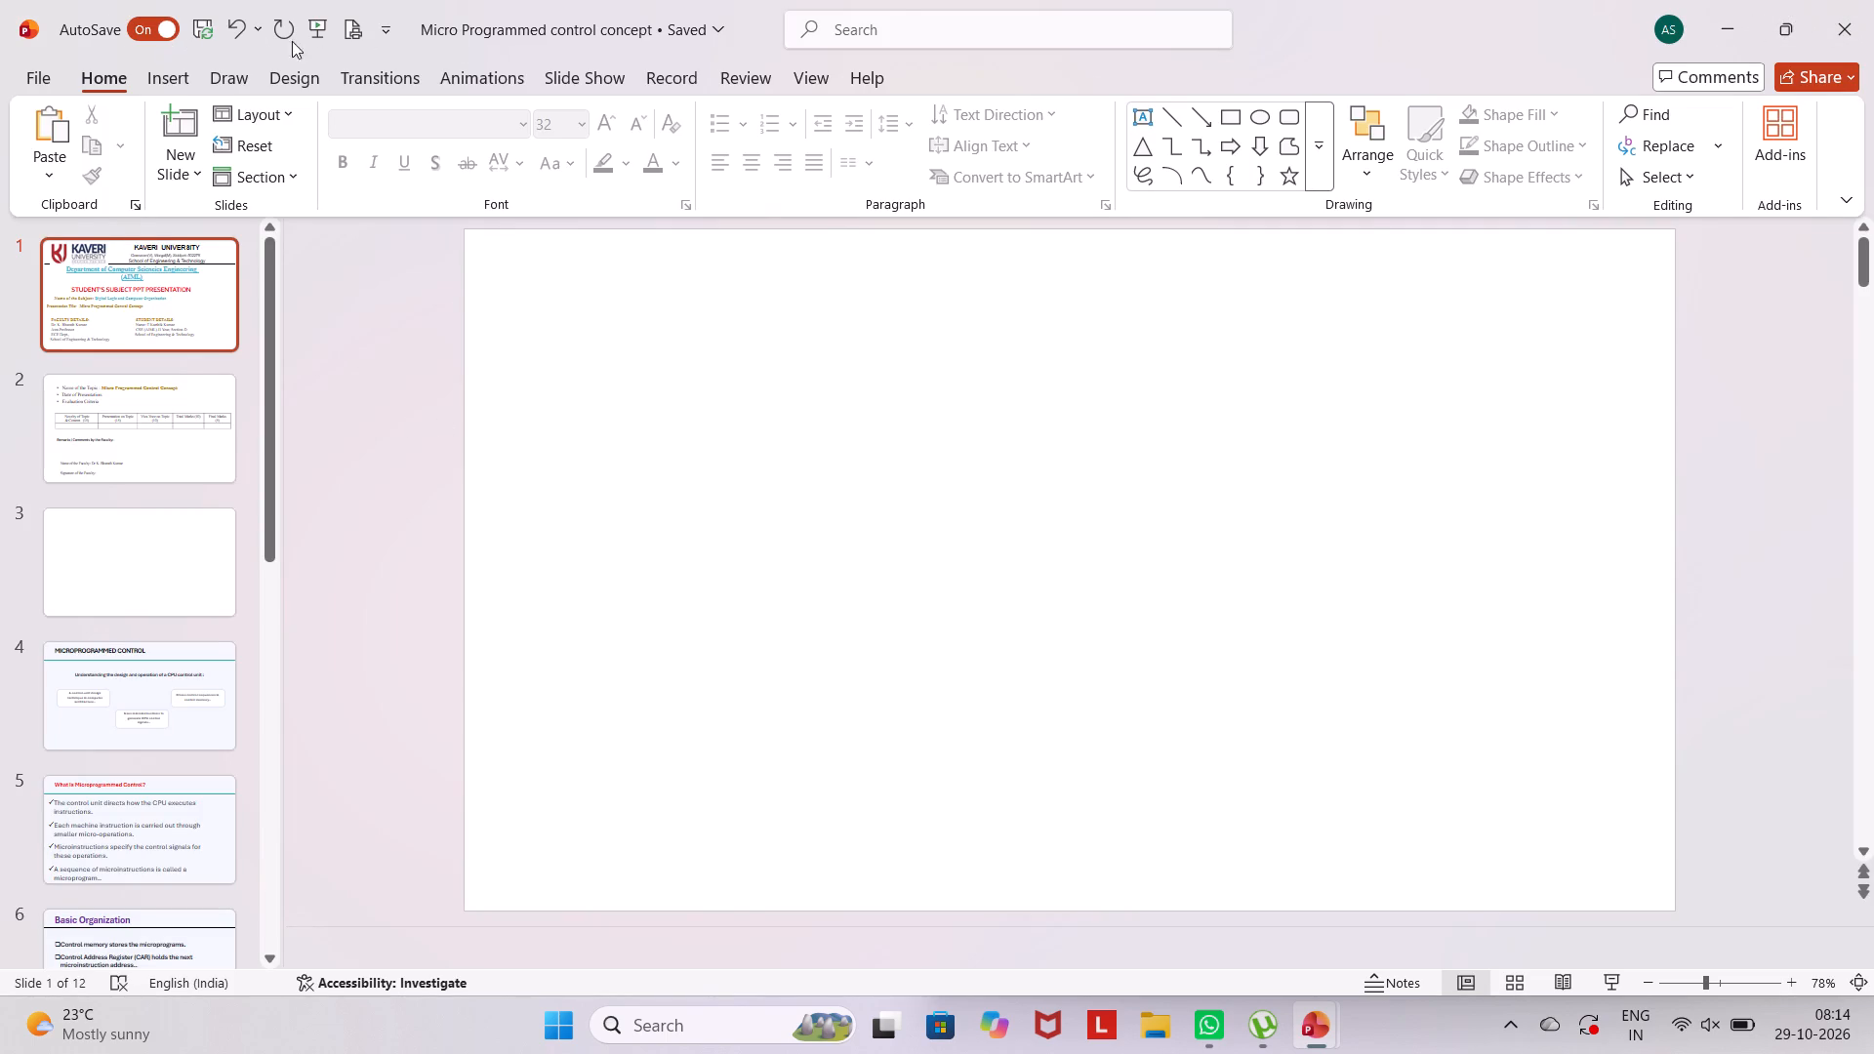
scroll(333, 51, "right", 7)
scroll(333, 51, "right", 14)
scroll(333, 51, "right", 20)
scroll(333, 51, "right", 6)
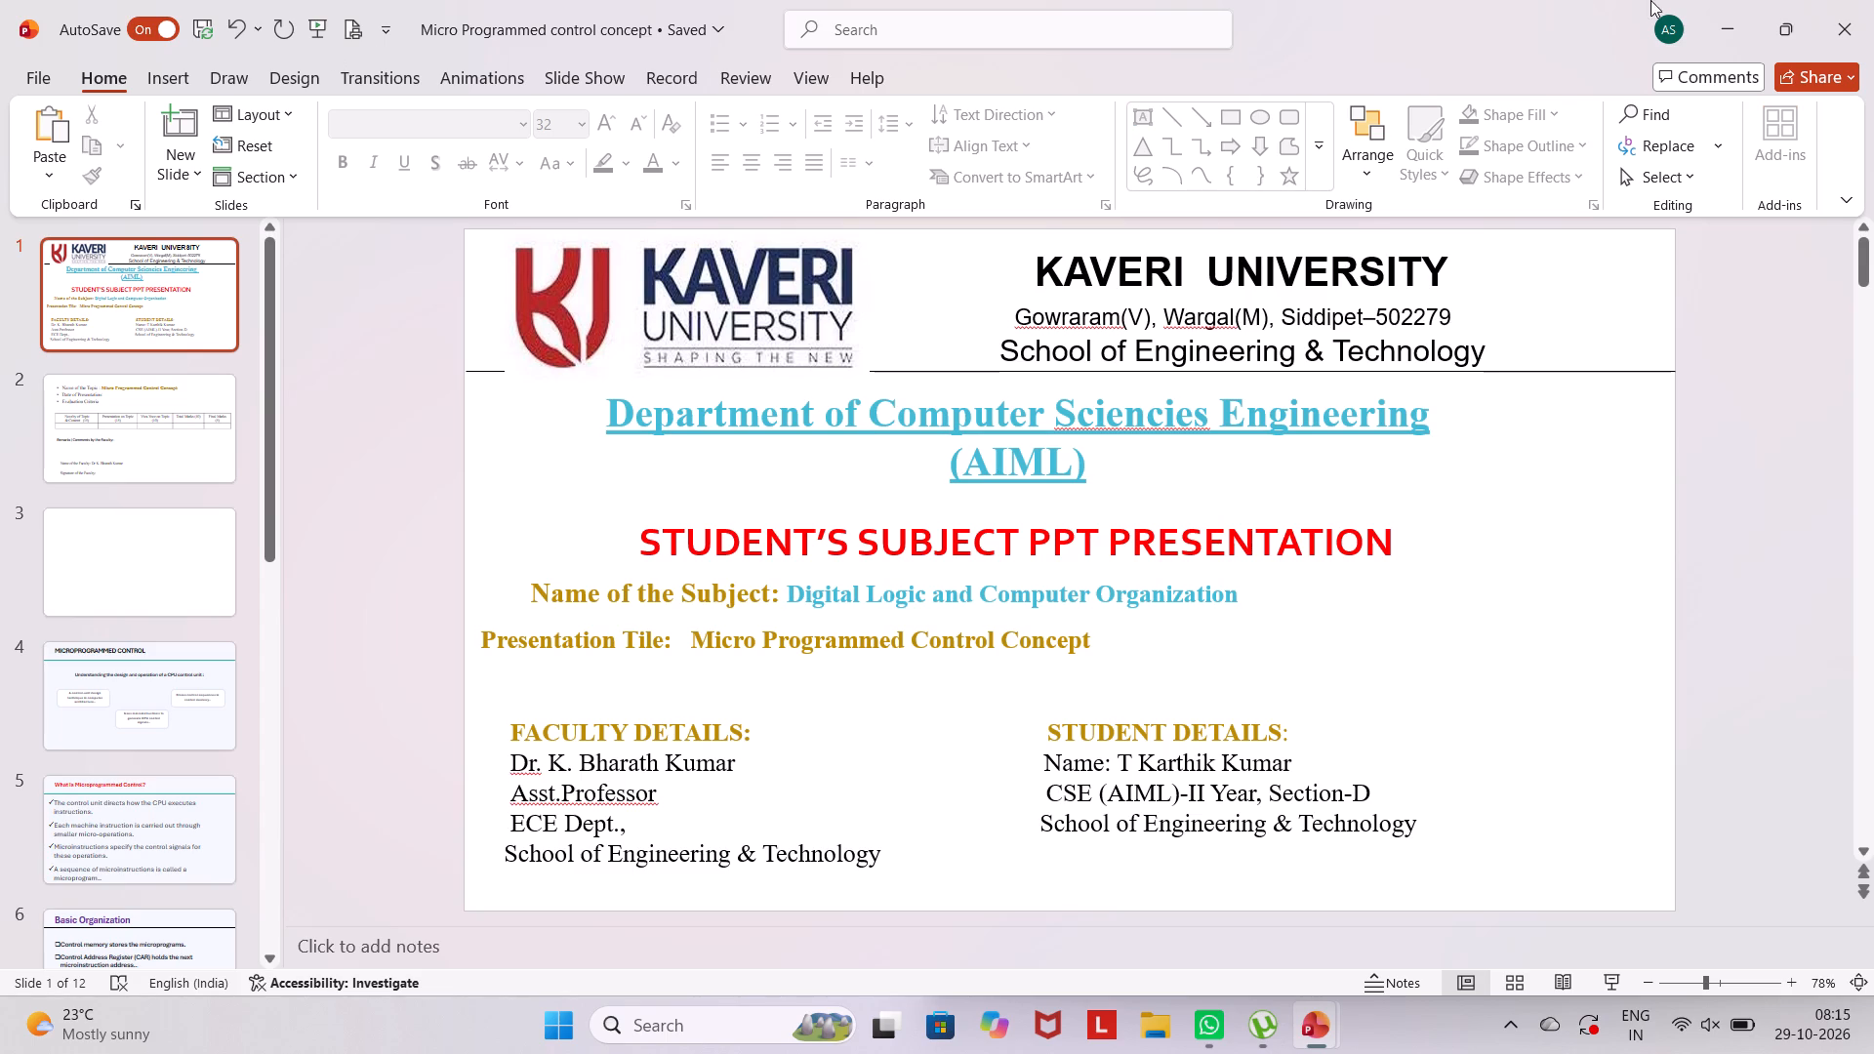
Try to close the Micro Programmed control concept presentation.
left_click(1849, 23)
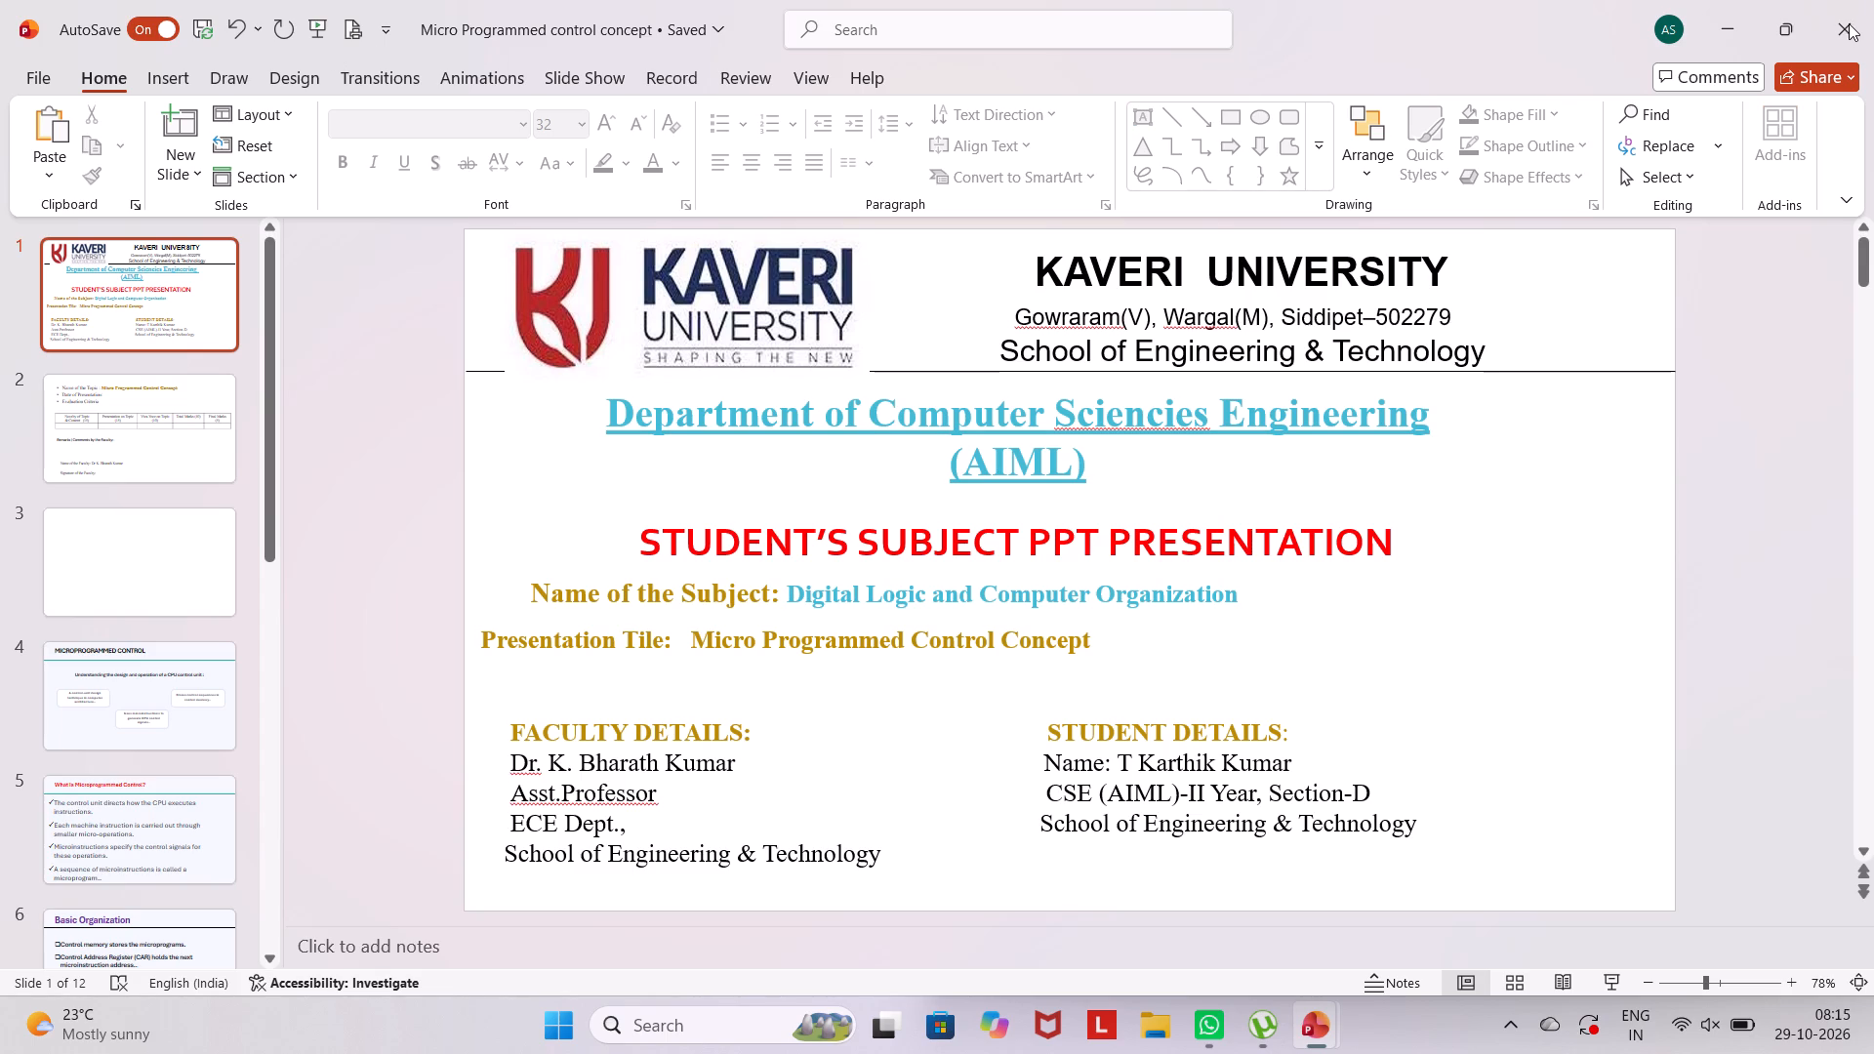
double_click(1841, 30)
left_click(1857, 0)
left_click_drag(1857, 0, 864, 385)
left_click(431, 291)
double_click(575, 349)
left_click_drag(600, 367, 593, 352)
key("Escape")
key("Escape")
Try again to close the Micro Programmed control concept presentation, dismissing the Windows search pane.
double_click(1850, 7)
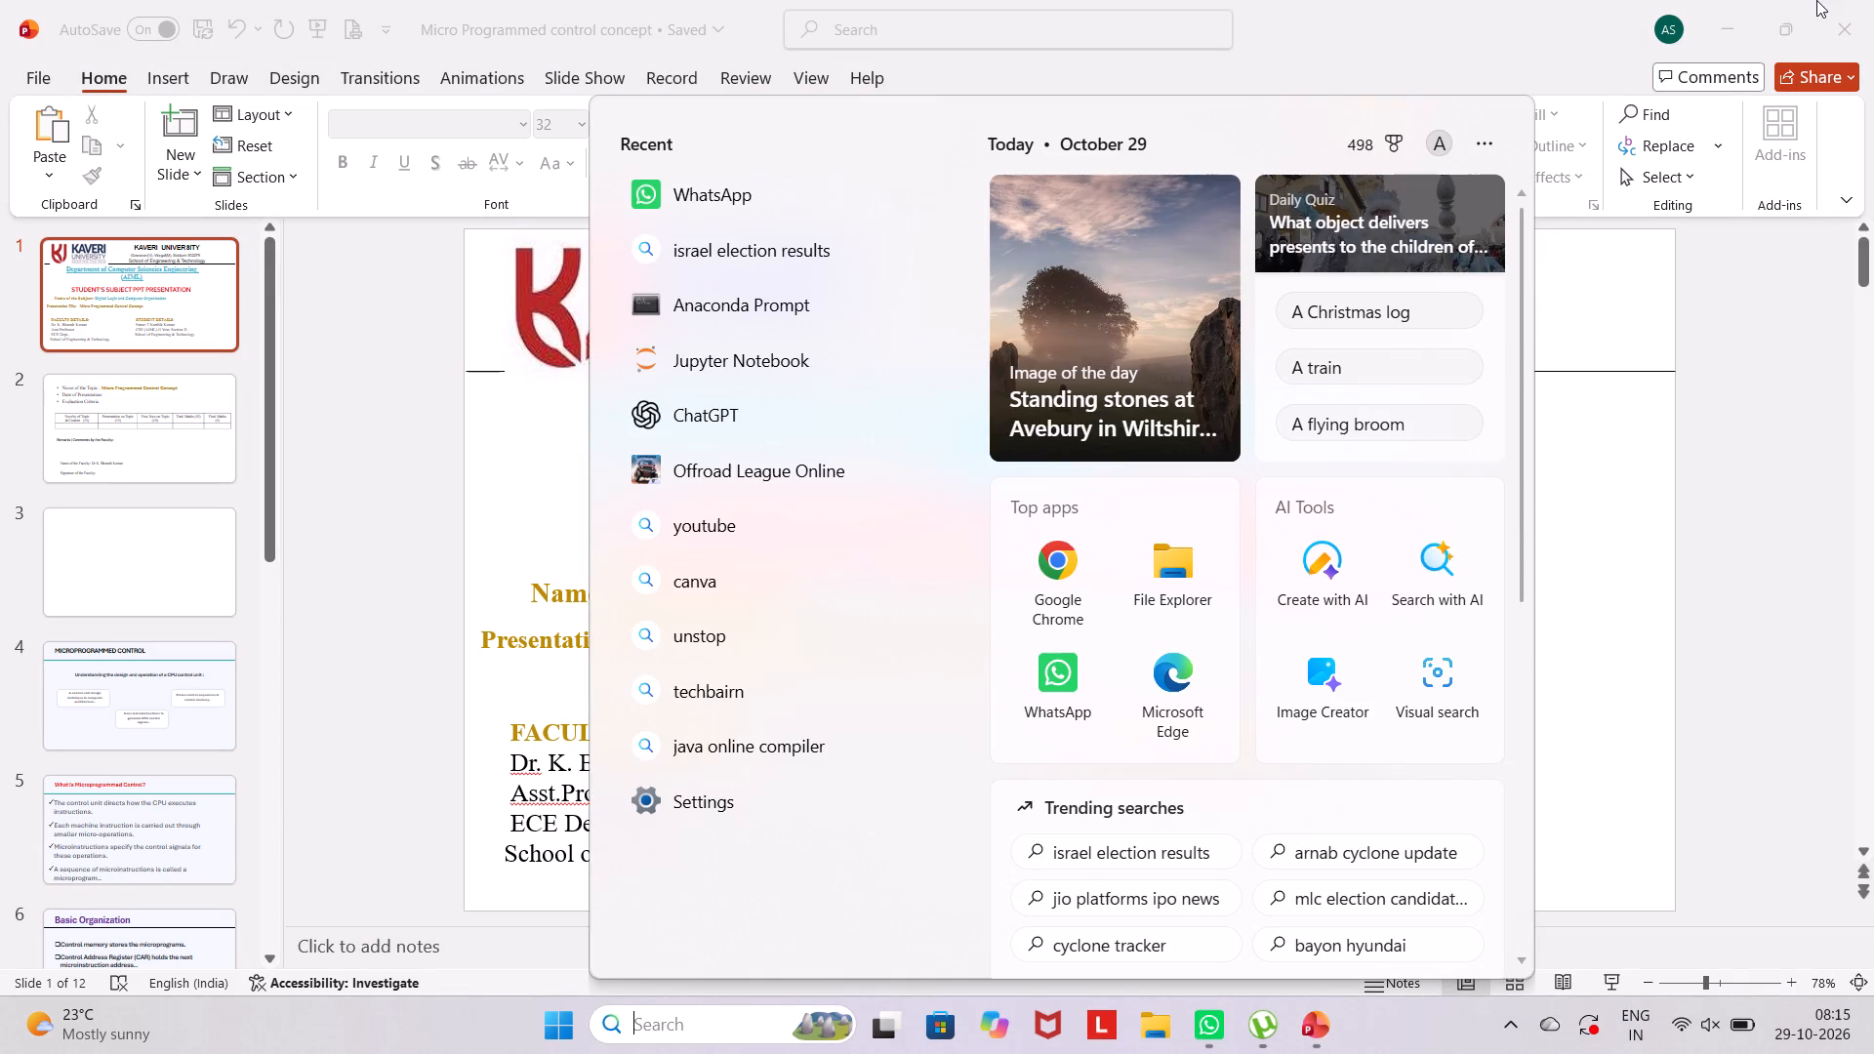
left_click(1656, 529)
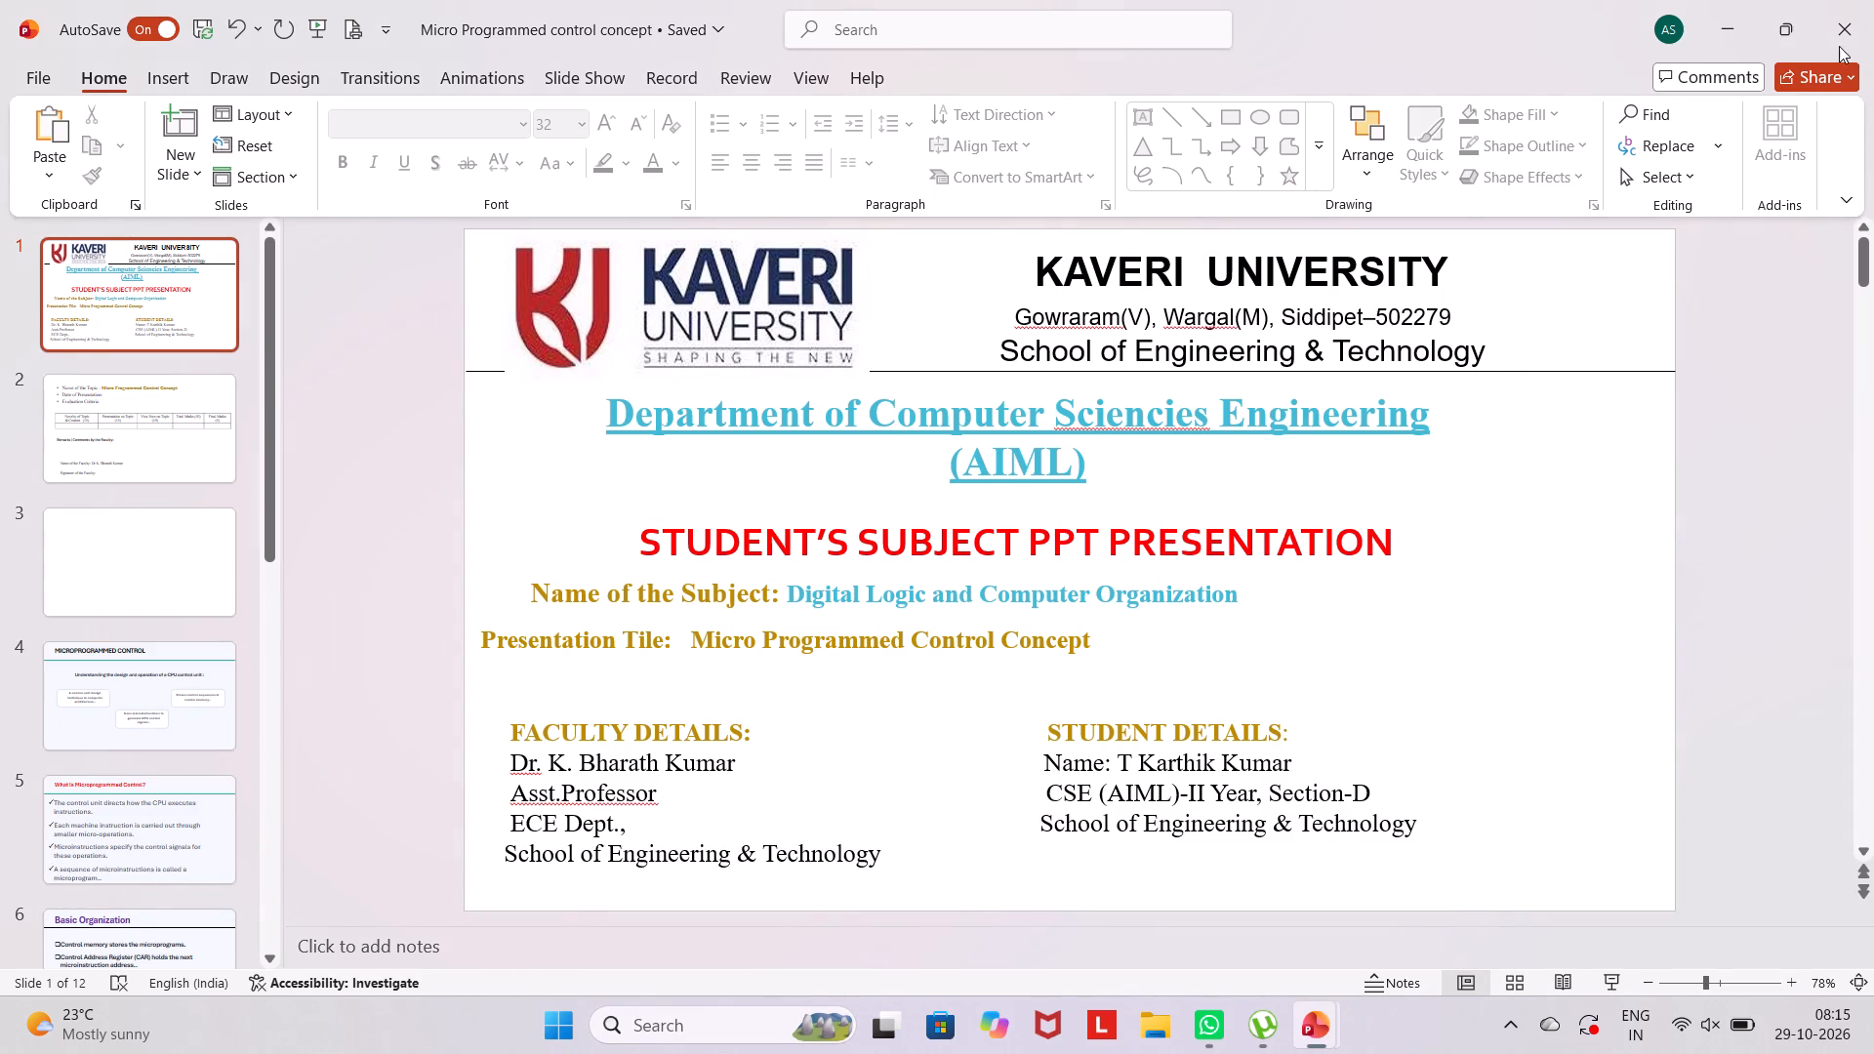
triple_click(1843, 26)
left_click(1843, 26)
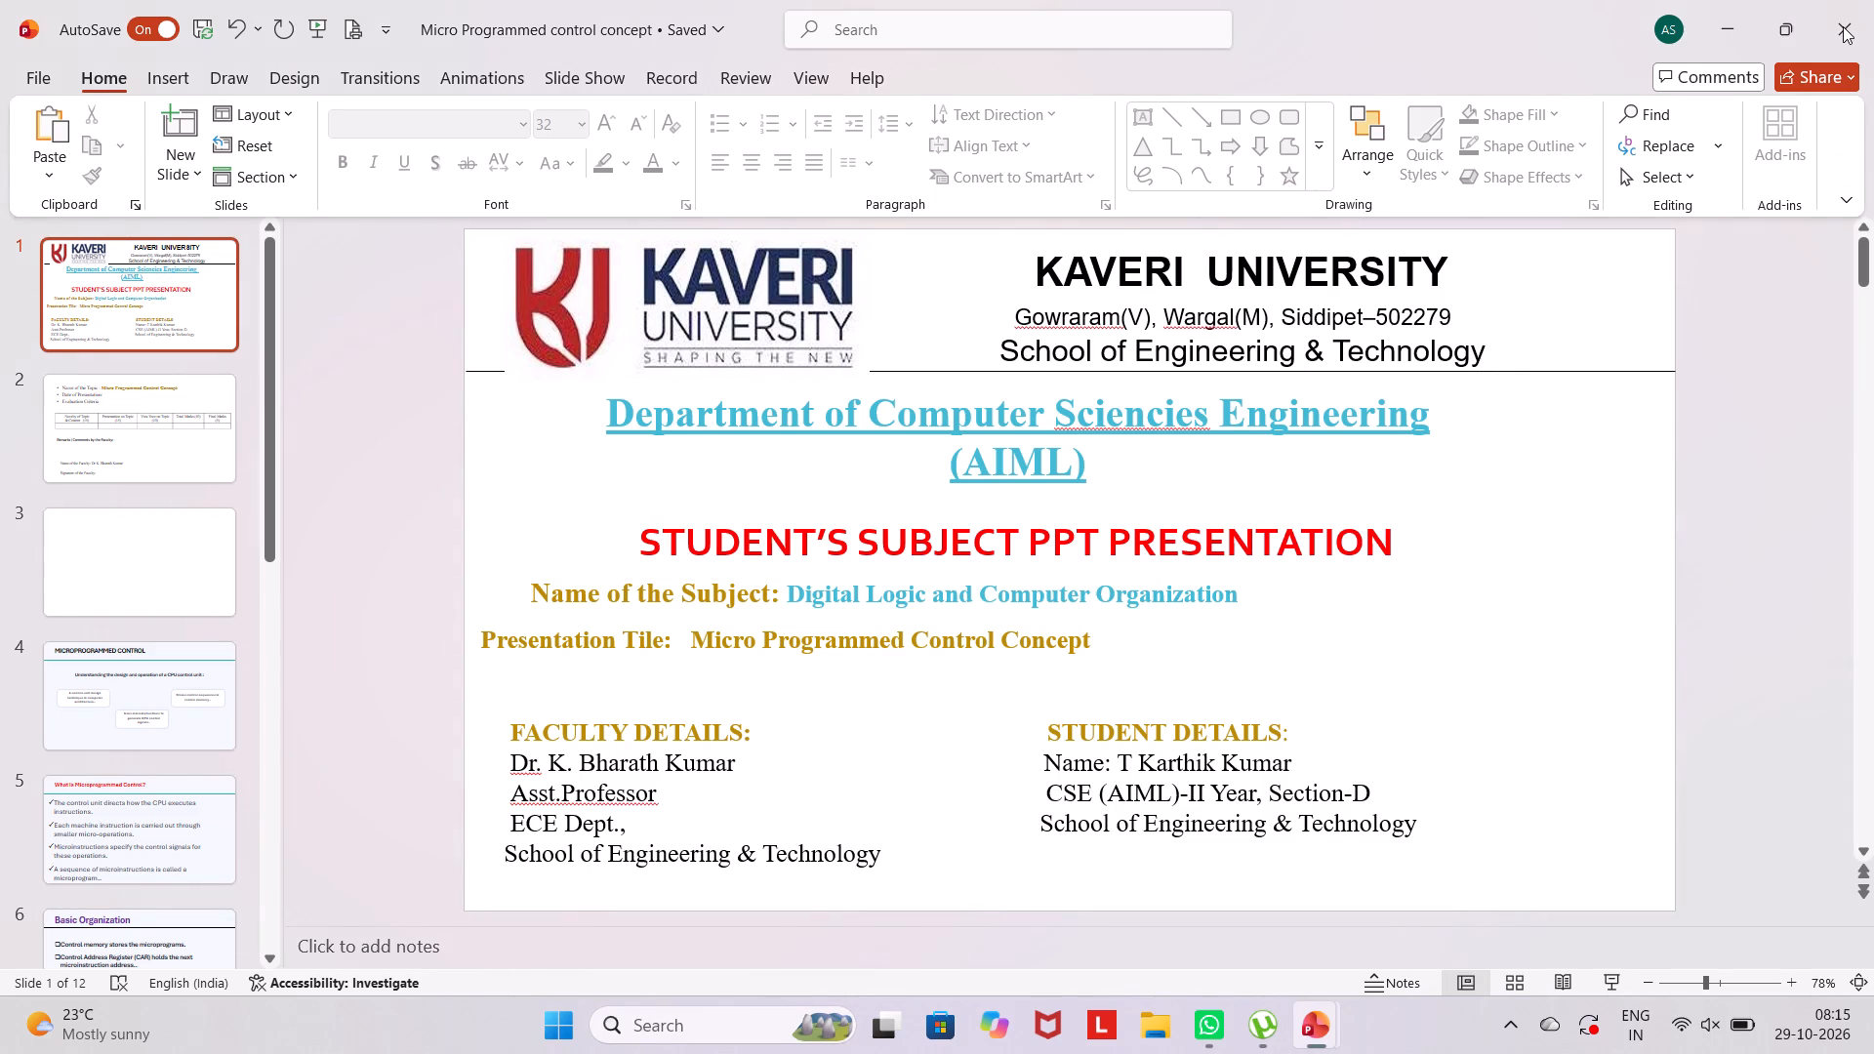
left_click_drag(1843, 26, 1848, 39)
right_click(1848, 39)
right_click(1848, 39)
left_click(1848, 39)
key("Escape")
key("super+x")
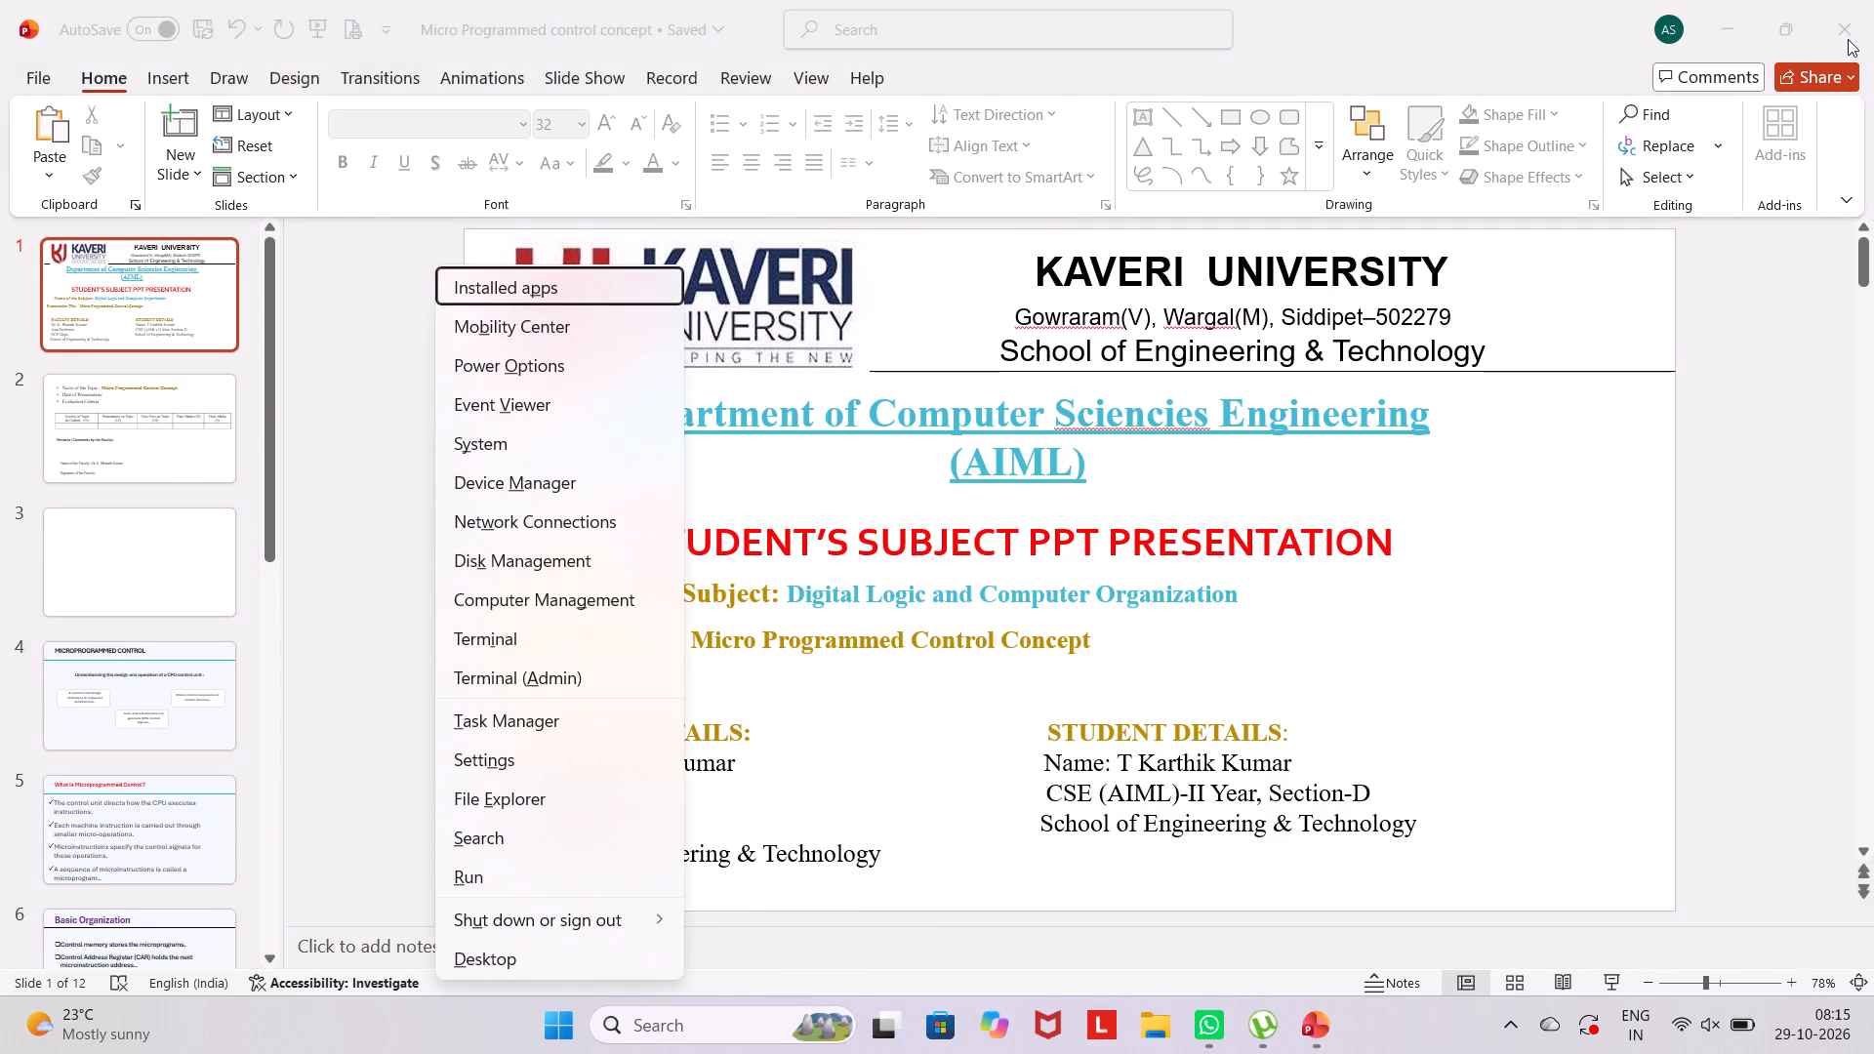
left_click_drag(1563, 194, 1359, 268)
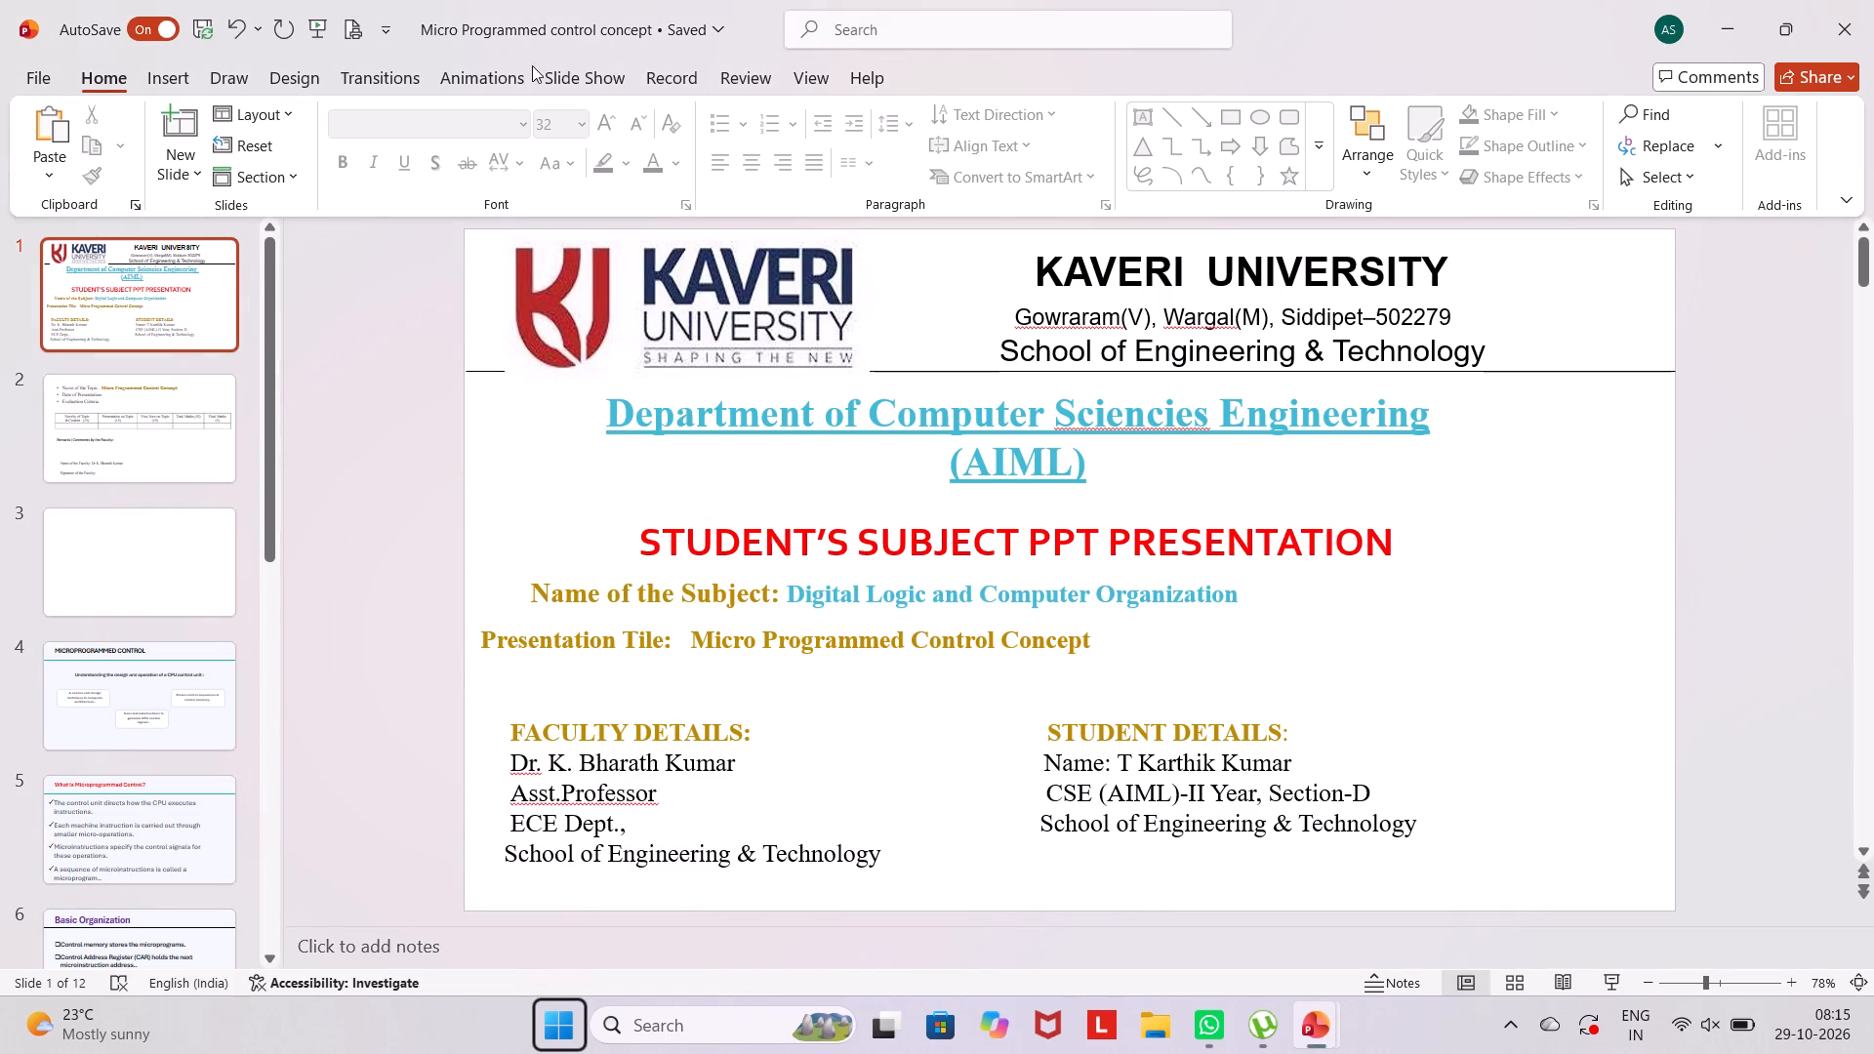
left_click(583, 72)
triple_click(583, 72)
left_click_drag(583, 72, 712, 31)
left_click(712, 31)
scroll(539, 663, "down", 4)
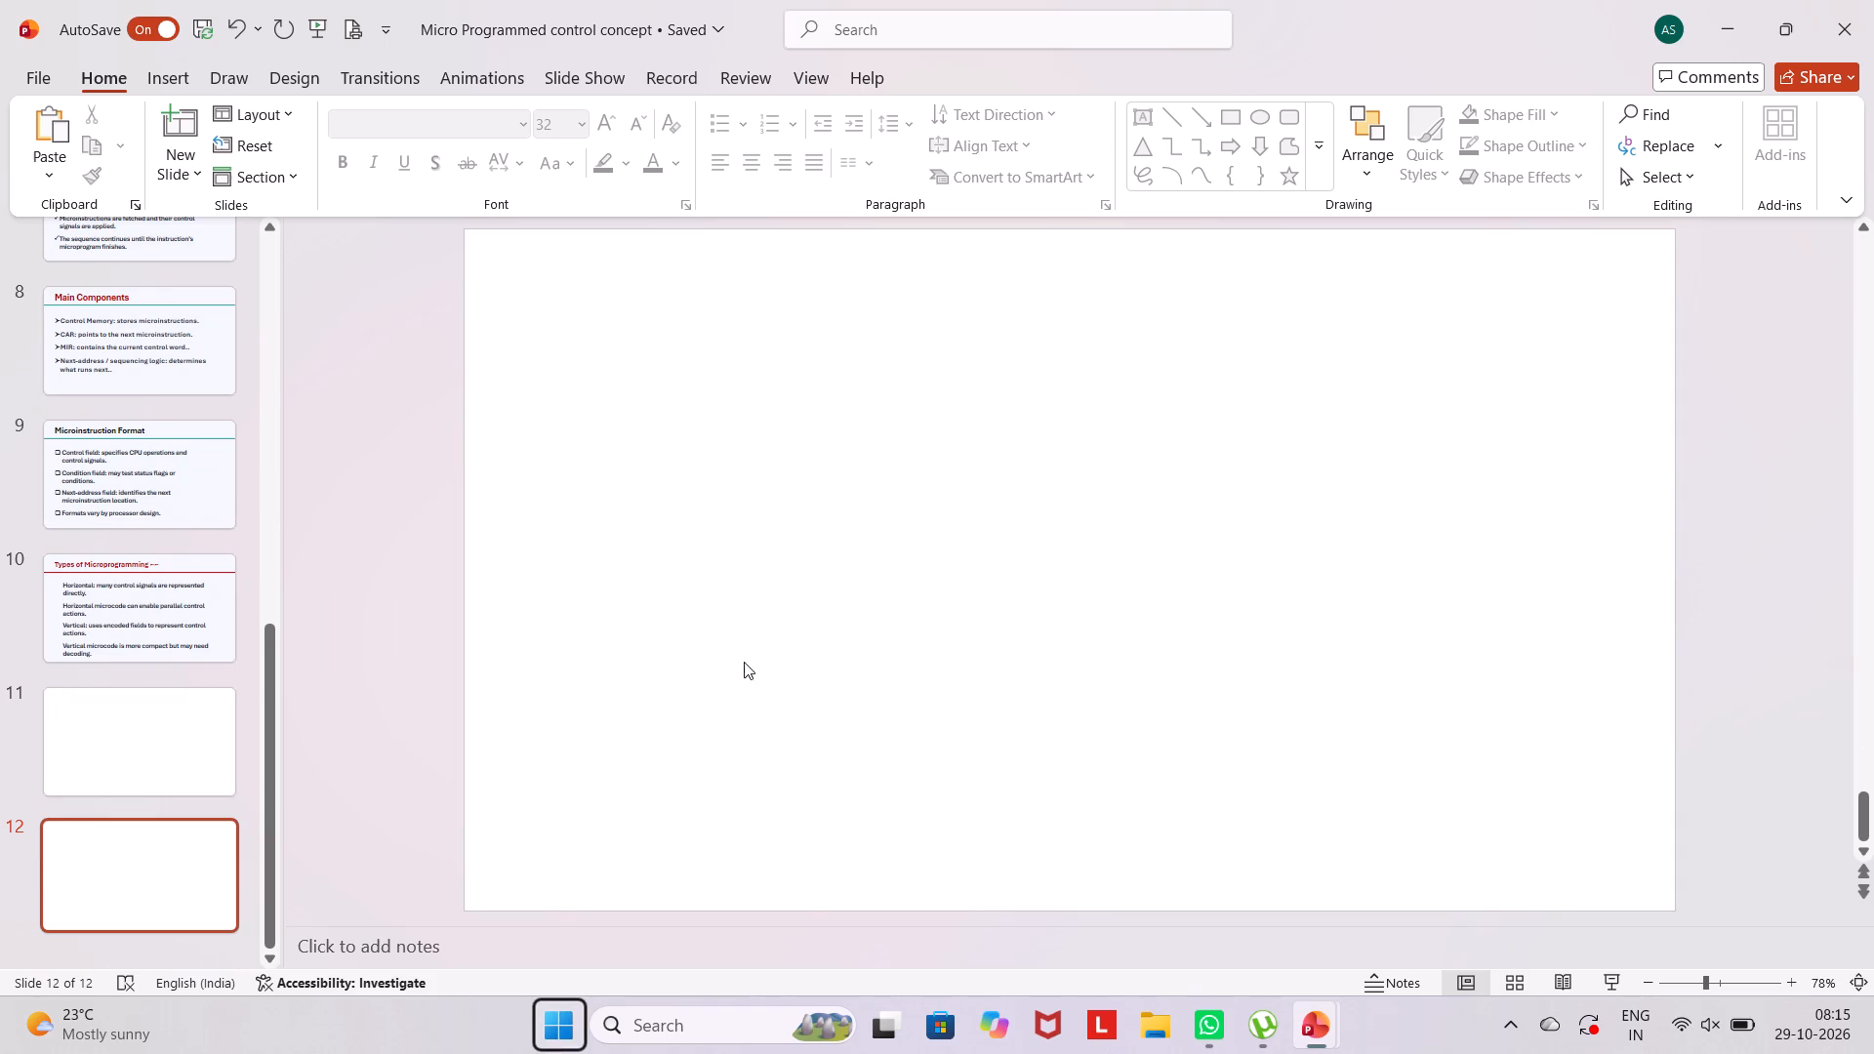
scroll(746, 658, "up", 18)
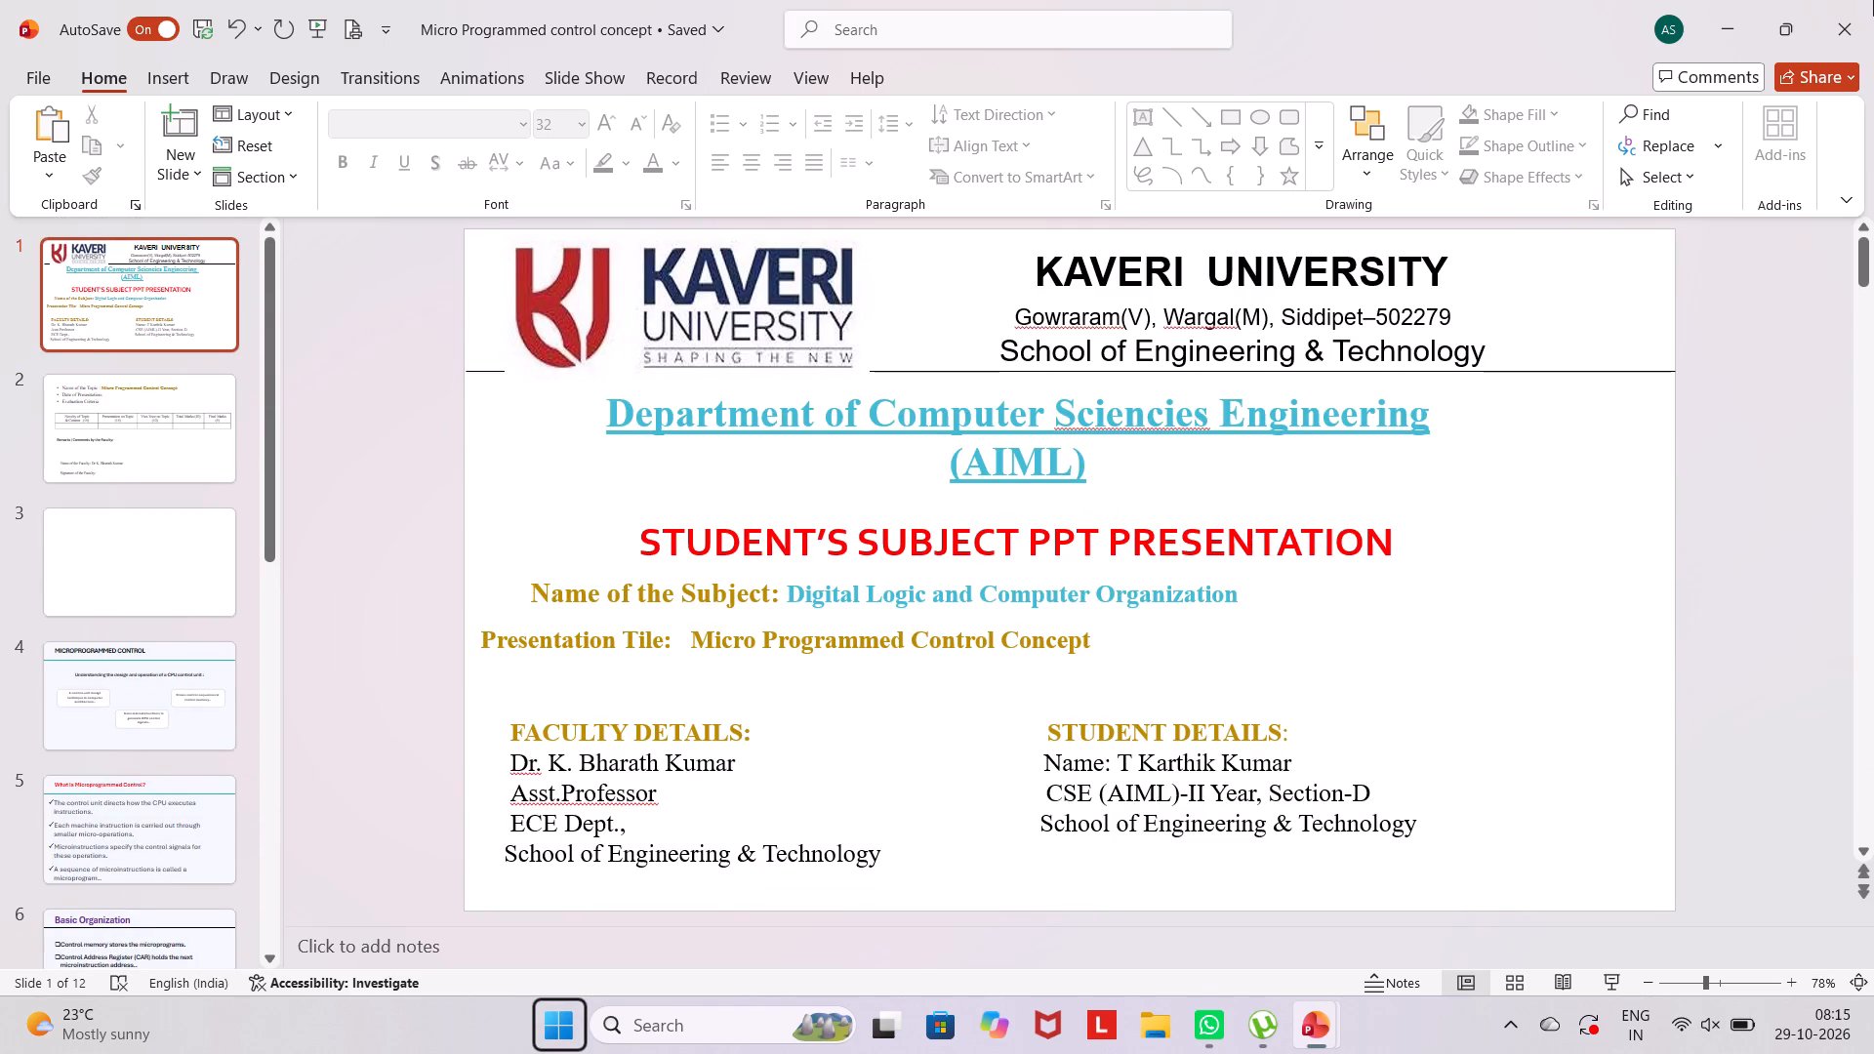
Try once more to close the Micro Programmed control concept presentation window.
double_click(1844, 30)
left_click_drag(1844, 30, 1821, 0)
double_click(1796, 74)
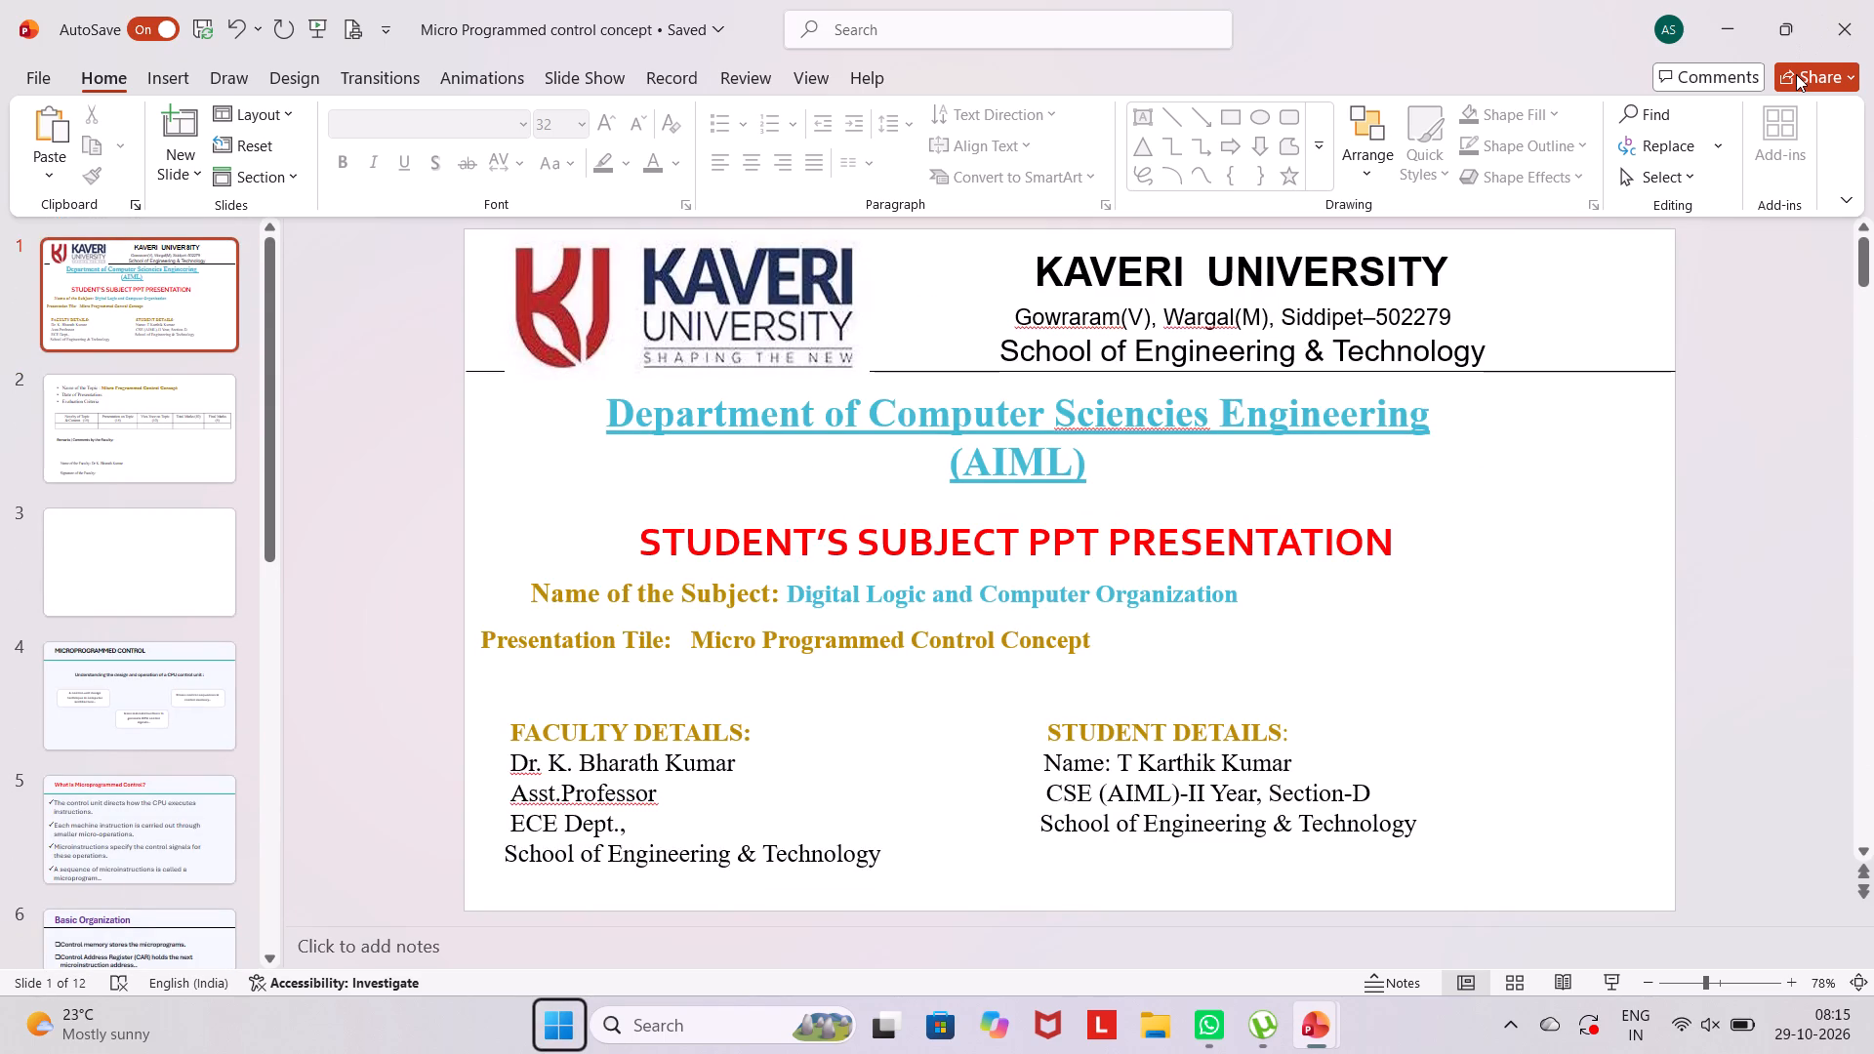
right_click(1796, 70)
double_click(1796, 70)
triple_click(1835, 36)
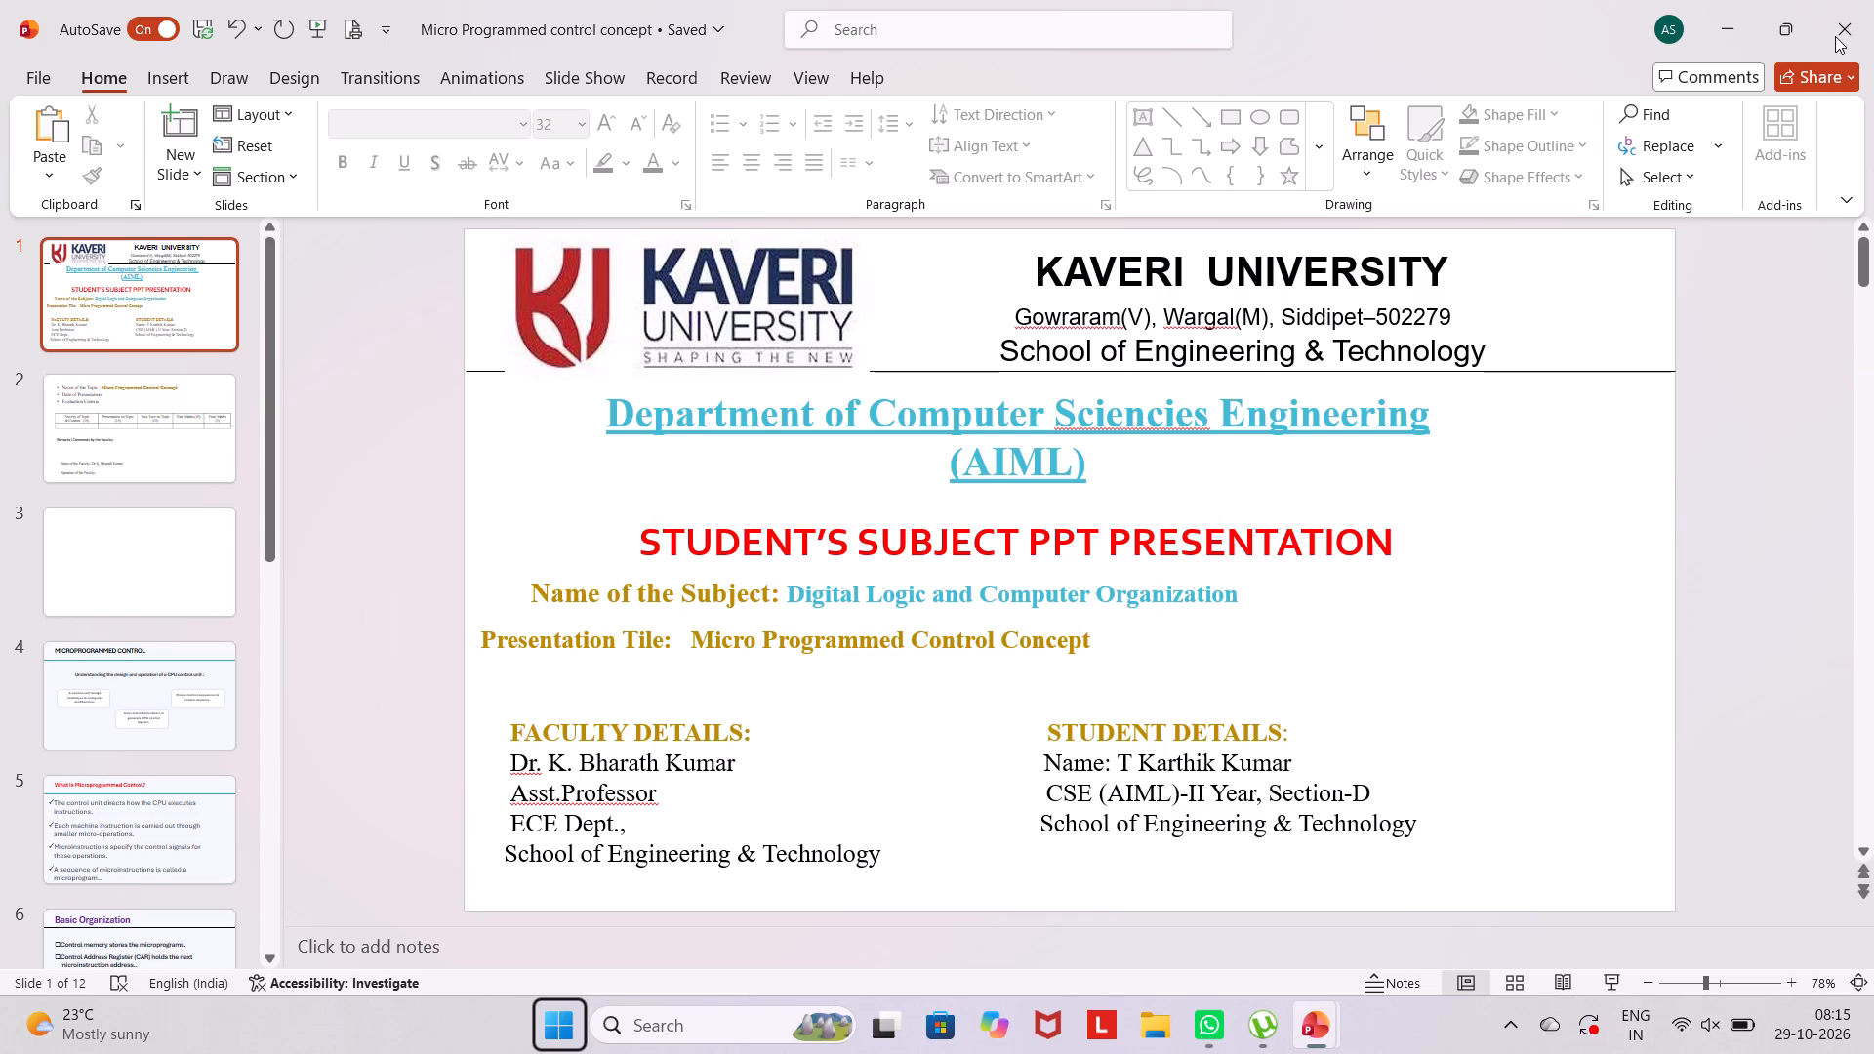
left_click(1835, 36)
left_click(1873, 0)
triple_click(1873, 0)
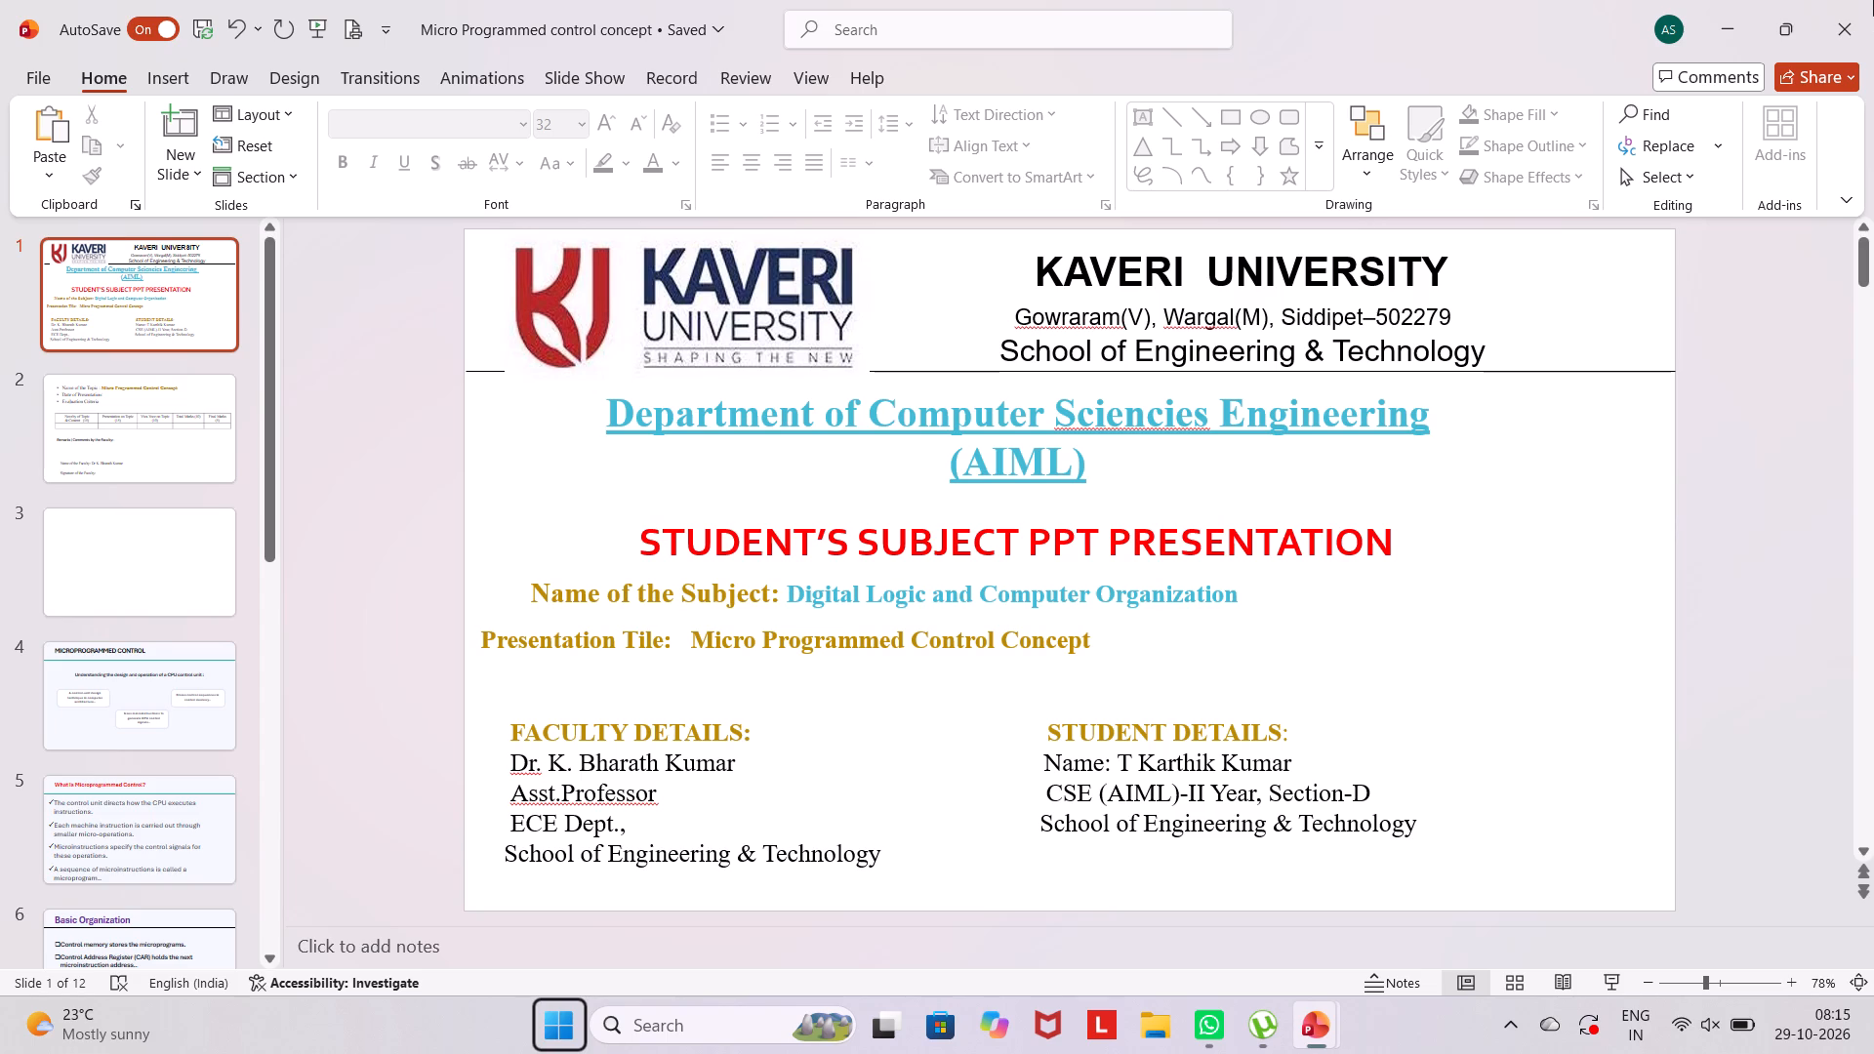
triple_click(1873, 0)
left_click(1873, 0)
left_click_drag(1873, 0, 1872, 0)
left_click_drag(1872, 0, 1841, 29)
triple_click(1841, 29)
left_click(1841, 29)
Shut down the computer.
key("Escape")
key("super+x")
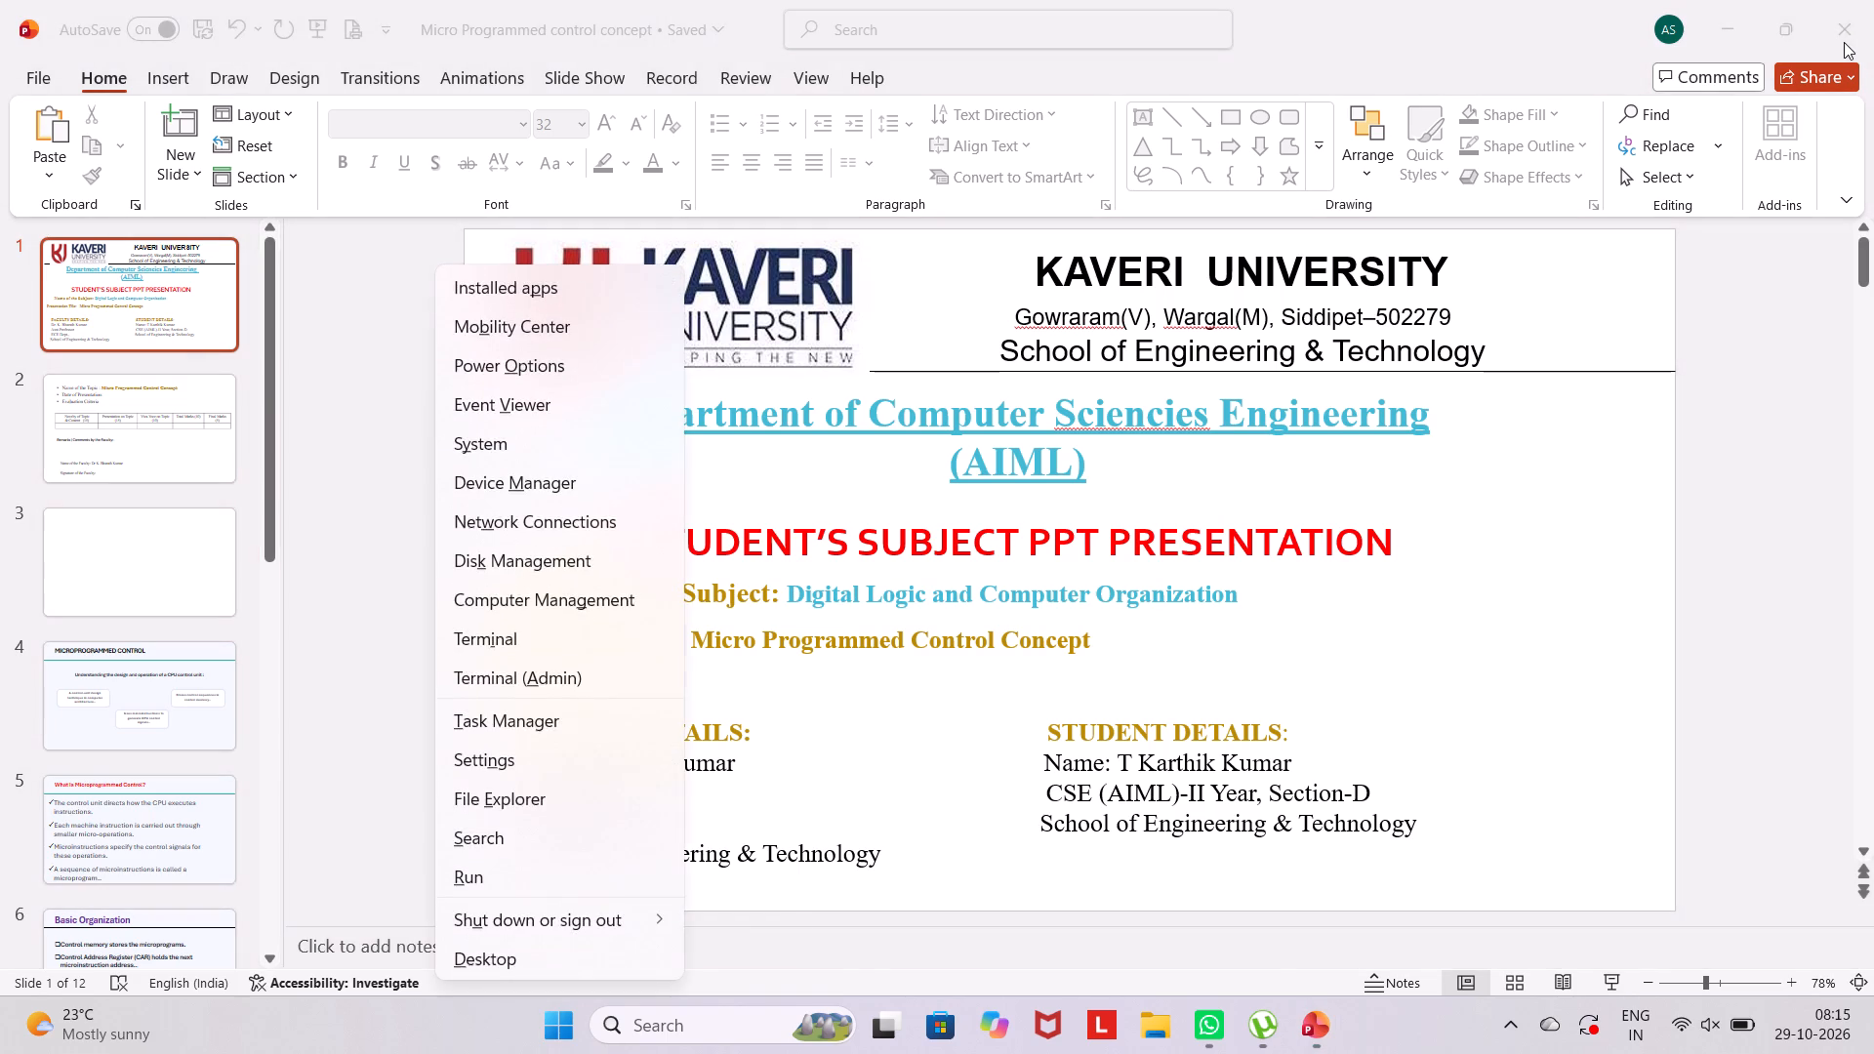
type("uuu")
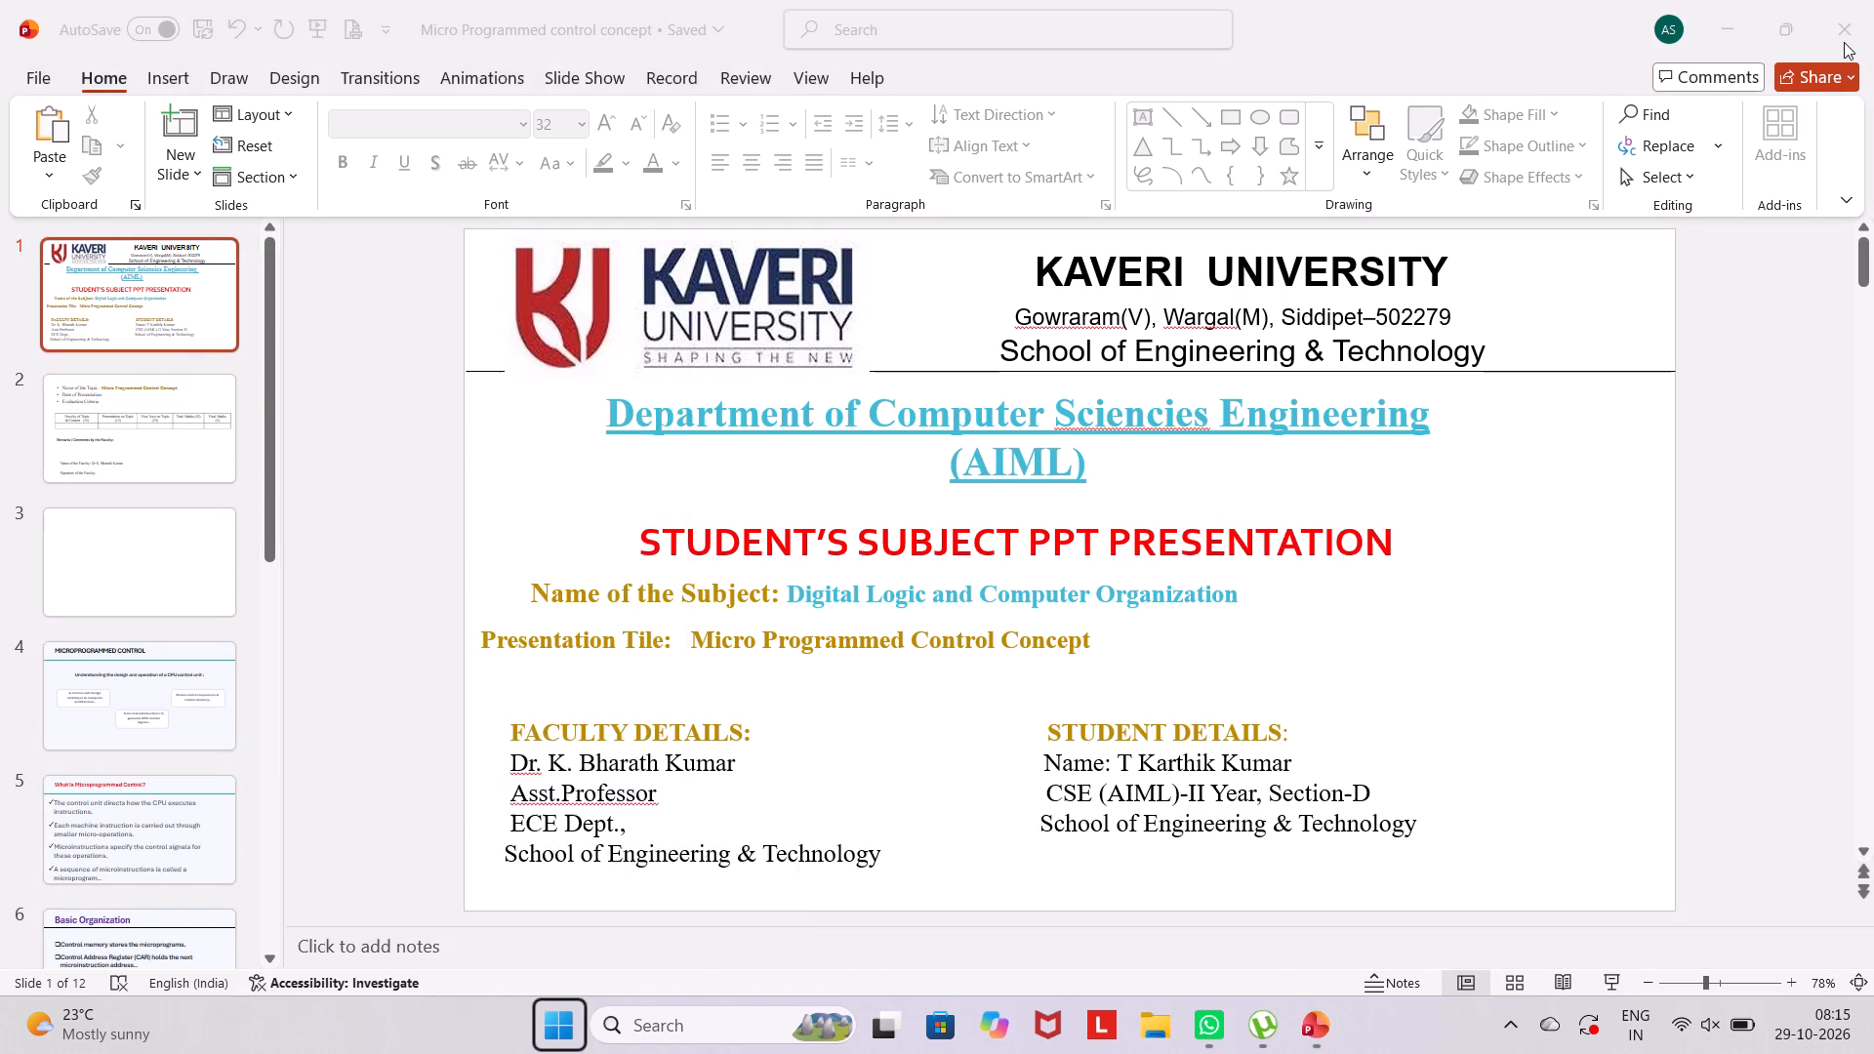